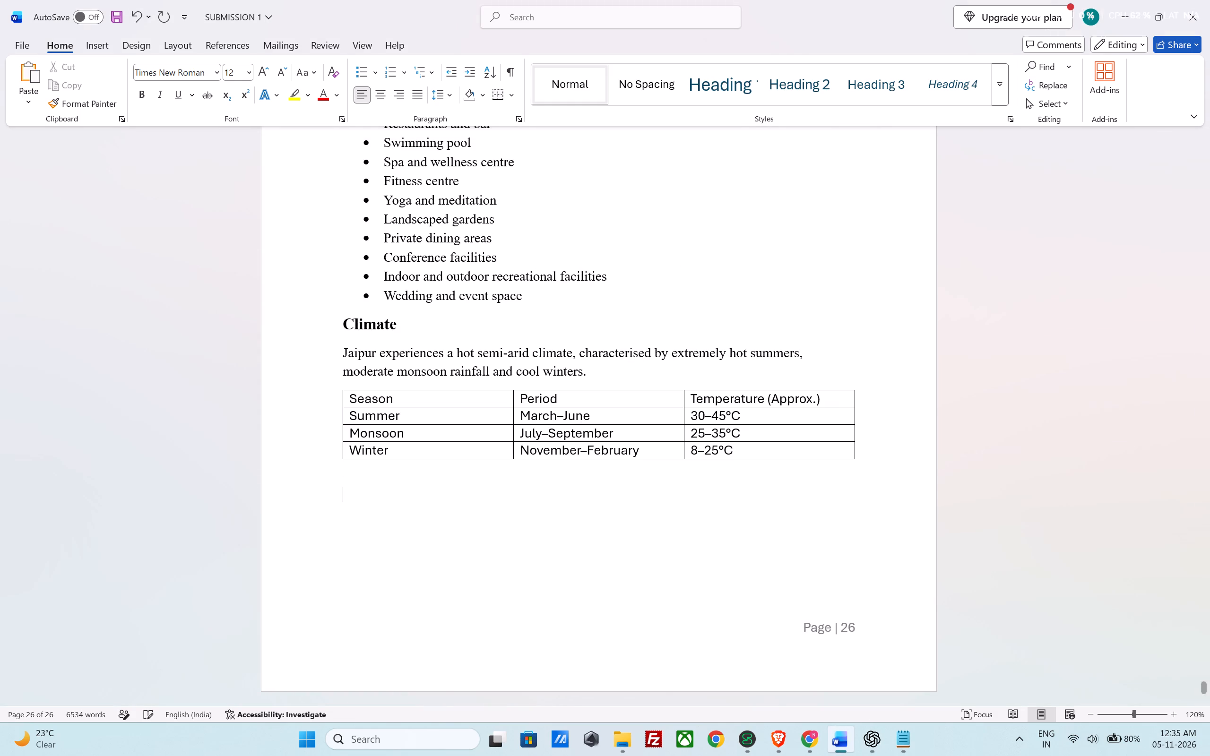
key(ctrl+v)
Format the pasted "Climate-Responsive Architectural Features" heading as 14 pt bold.
drag(580, 492, 579, 492)
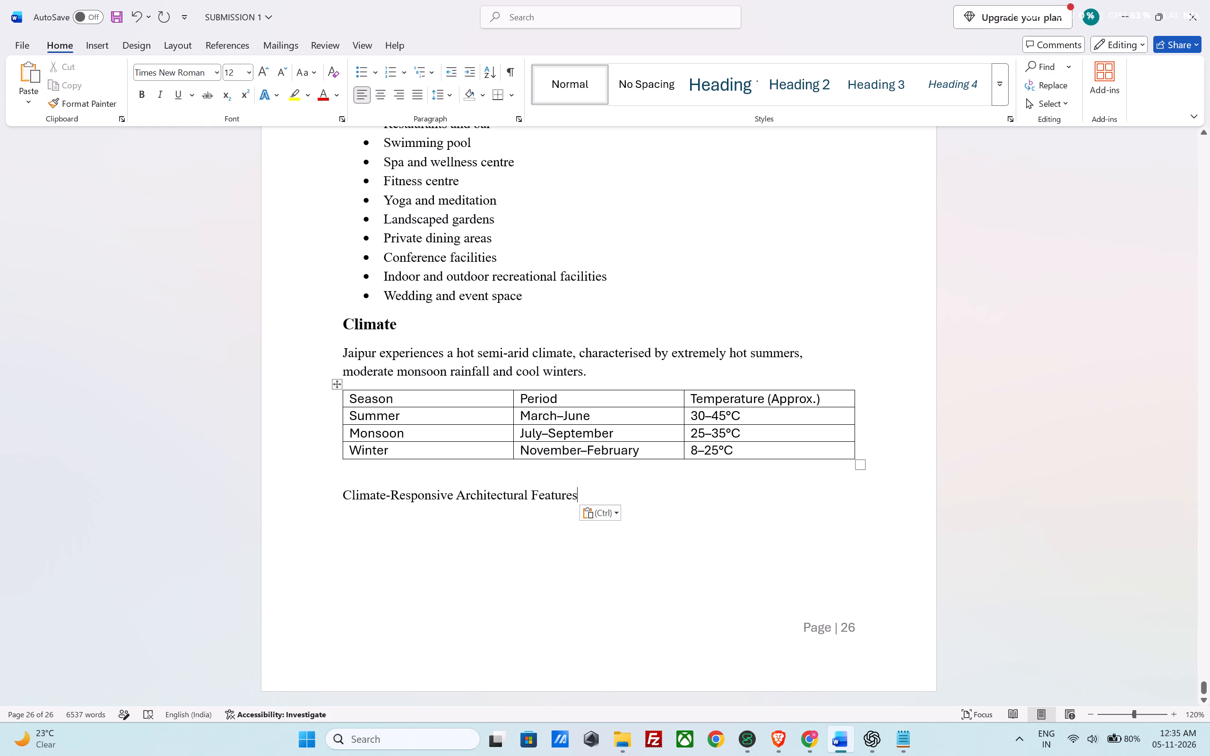
drag(579, 492, 321, 502)
click(417, 459)
click(429, 457)
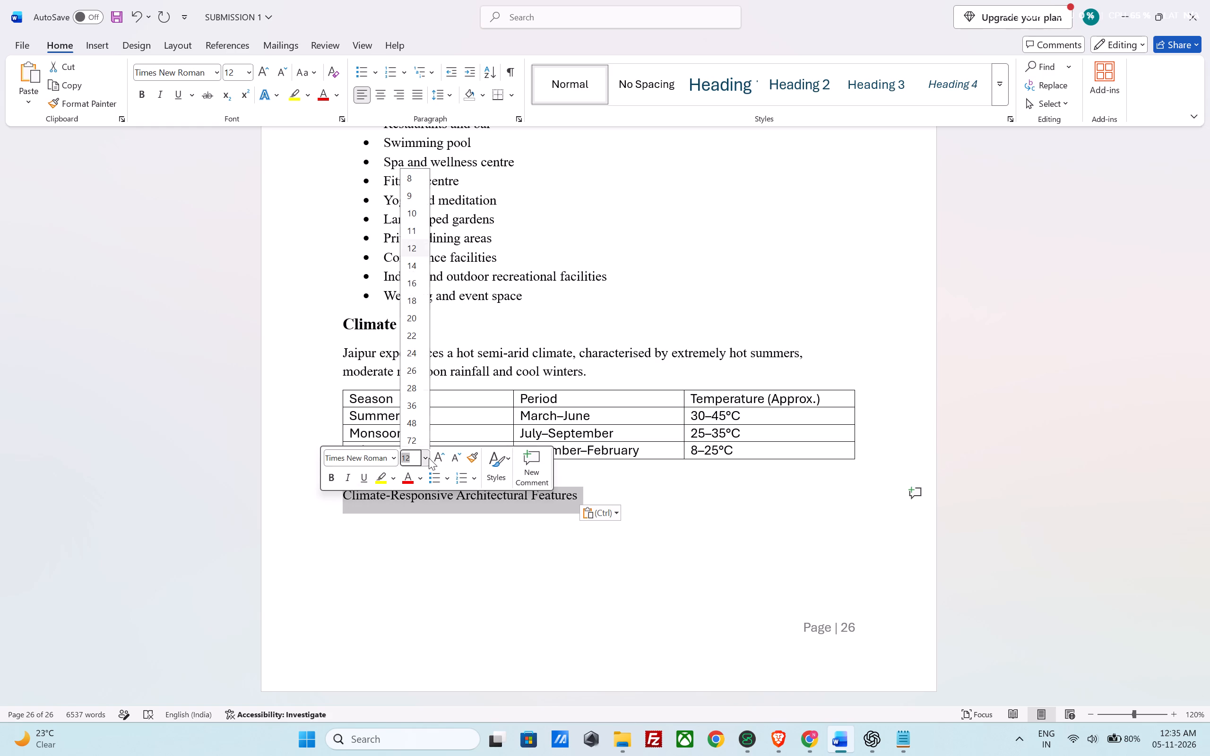
click(409, 267)
click(334, 472)
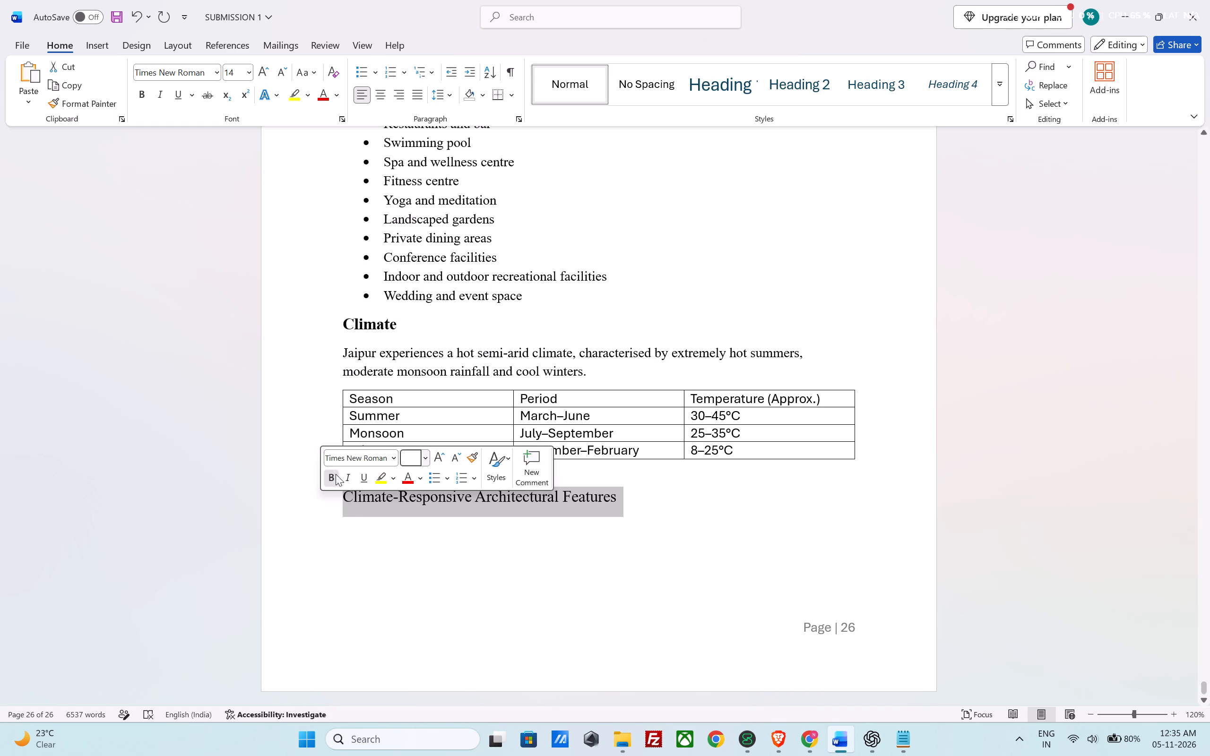
click(470, 569)
click(693, 477)
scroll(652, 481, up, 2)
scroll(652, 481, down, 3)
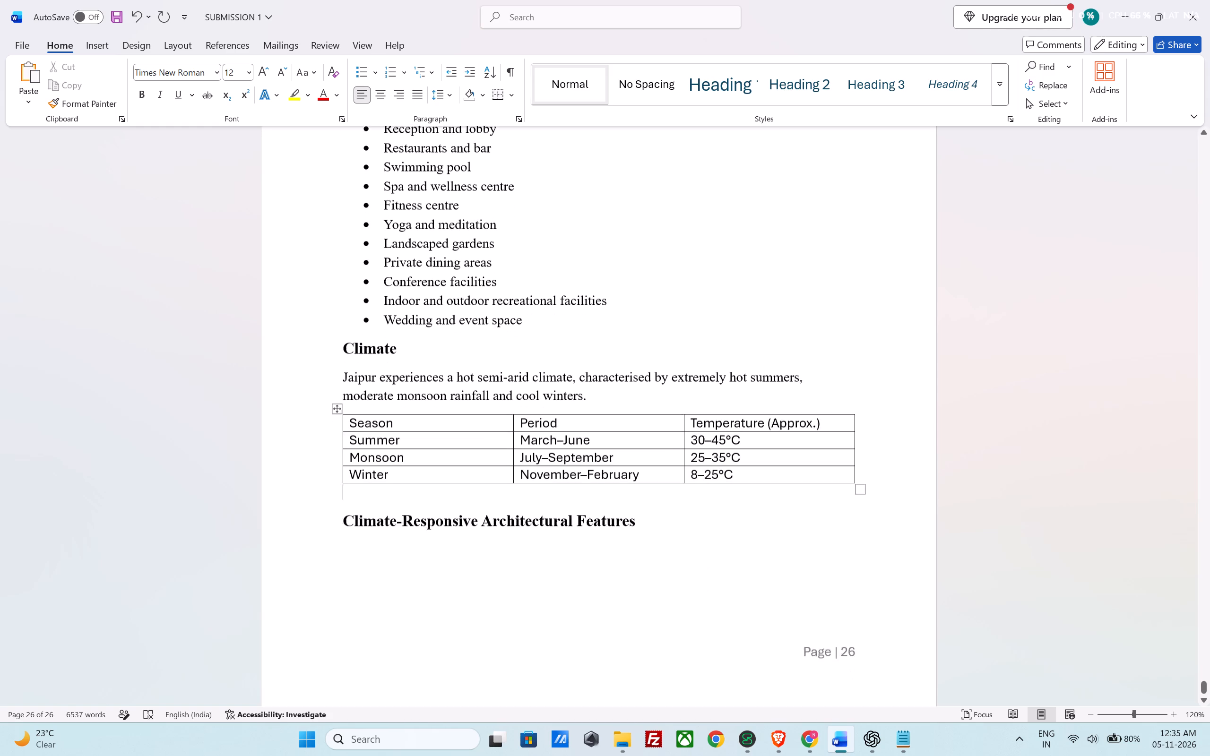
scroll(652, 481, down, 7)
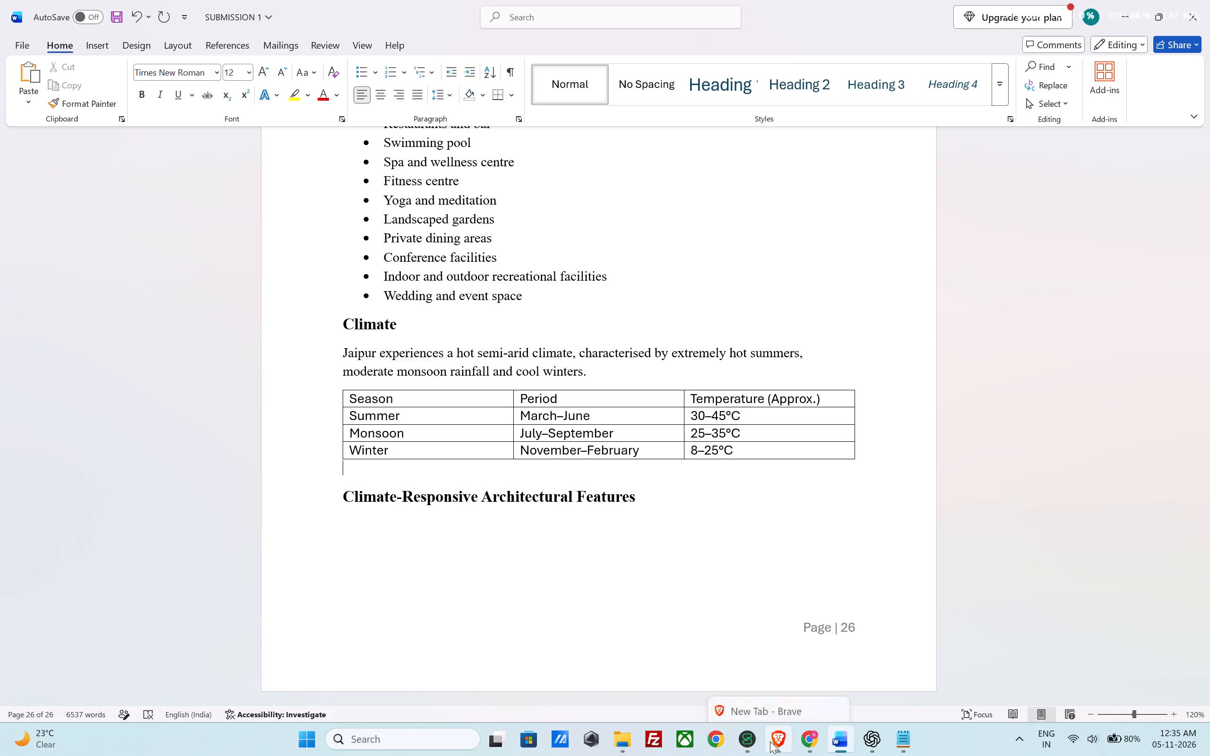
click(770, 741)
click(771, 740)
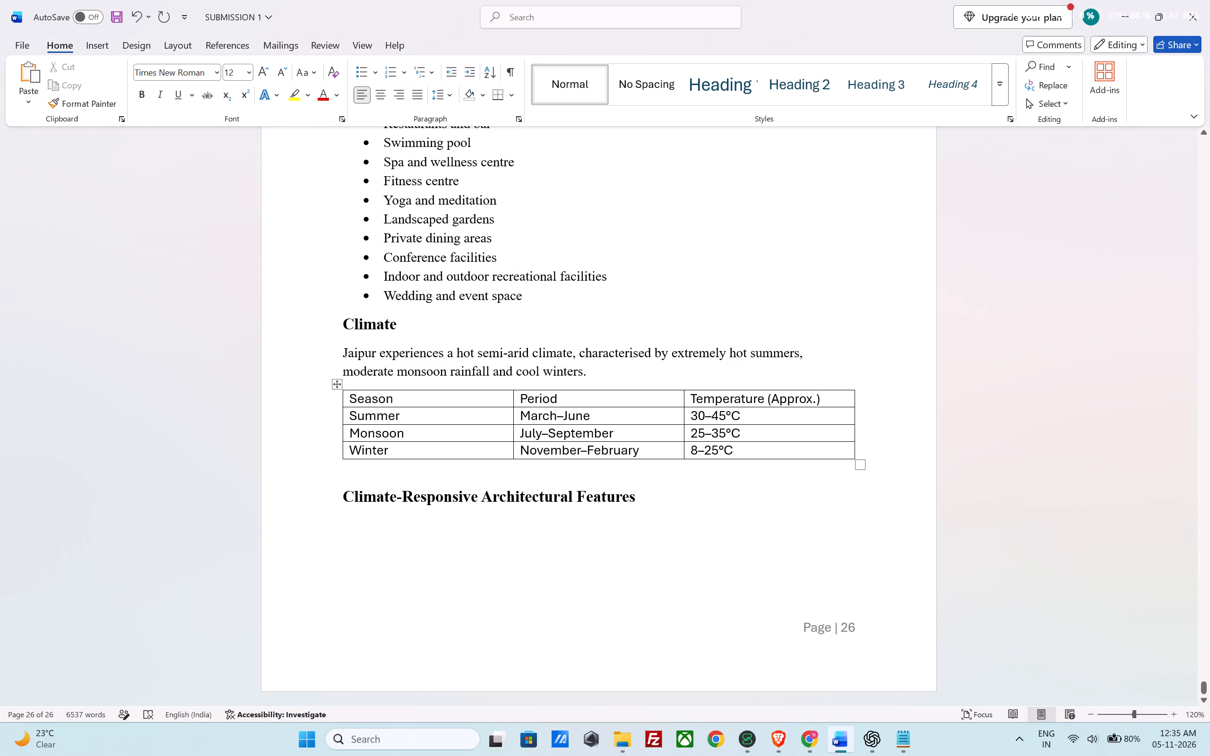
Review the Chapter 4 case study pages, from the Introduction and Project Information to the Climate section.
click(667, 504)
click(649, 502)
scroll(661, 482, up, 3)
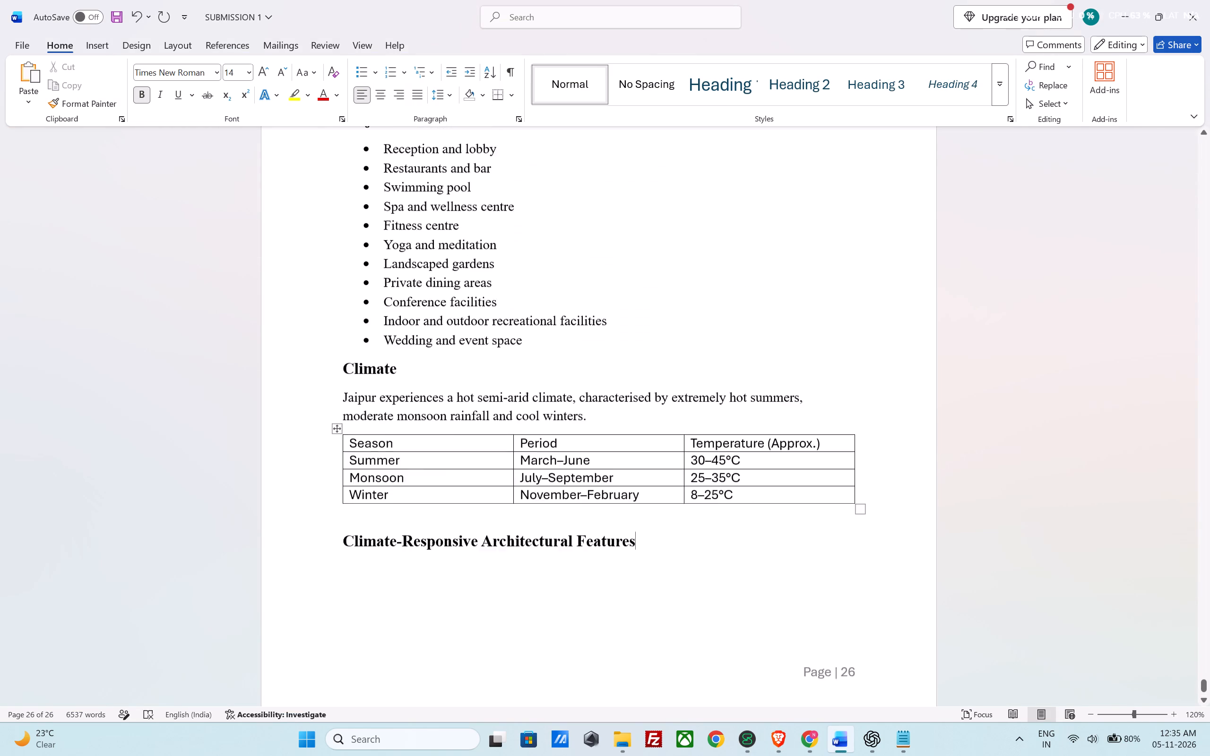
scroll(661, 482, up, 20)
scroll(661, 482, up, 19)
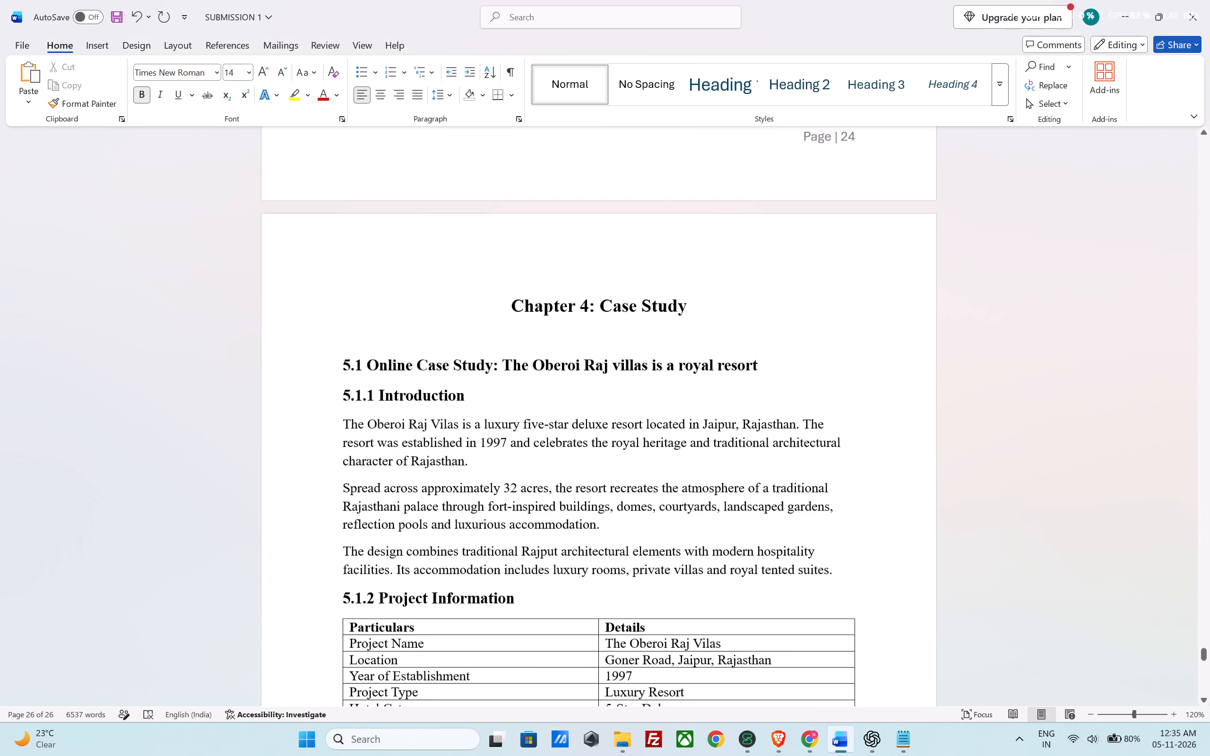
scroll(674, 519, up, 4)
scroll(679, 522, down, 14)
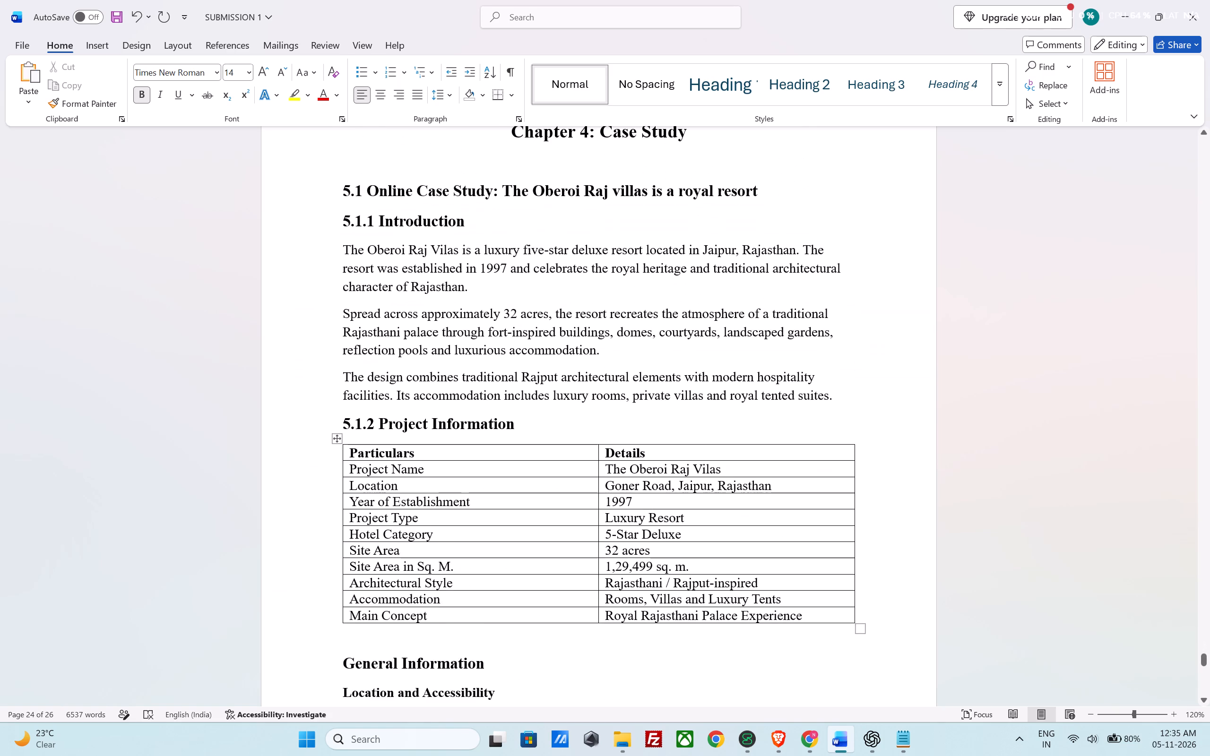
scroll(691, 511, down, 15)
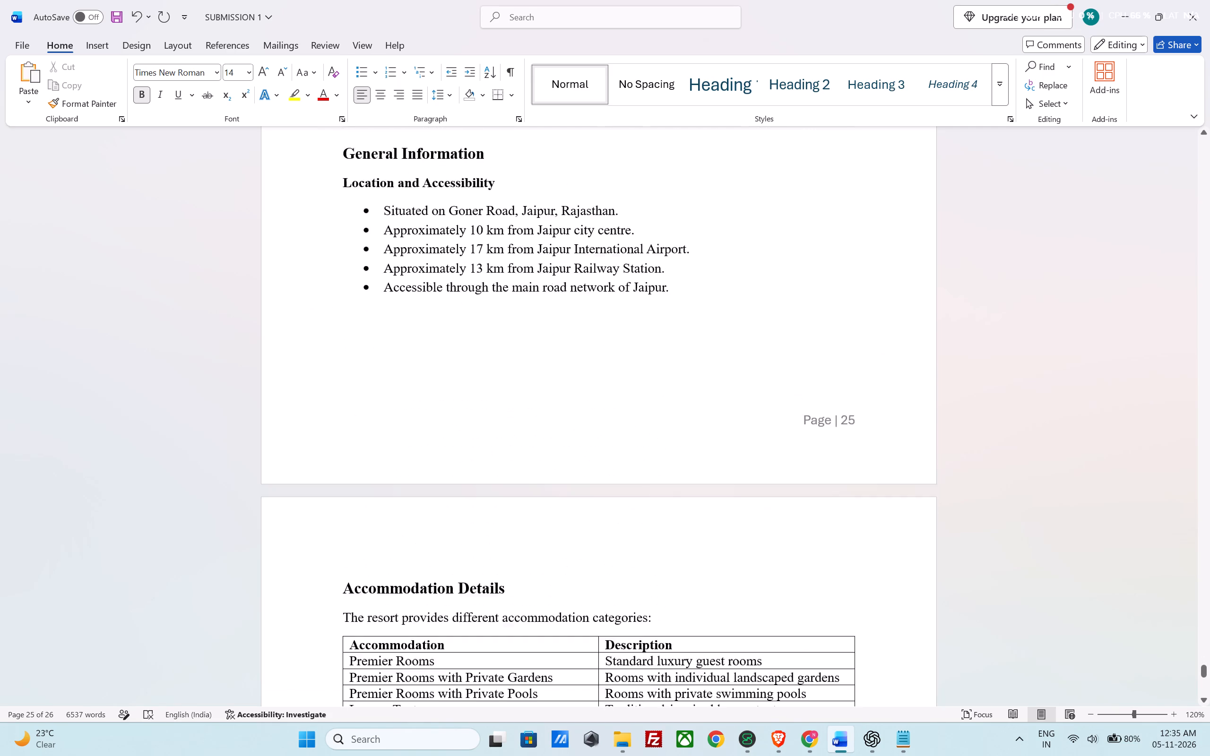
scroll(701, 509, down, 9)
scroll(701, 509, down, 20)
scroll(701, 509, down, 2)
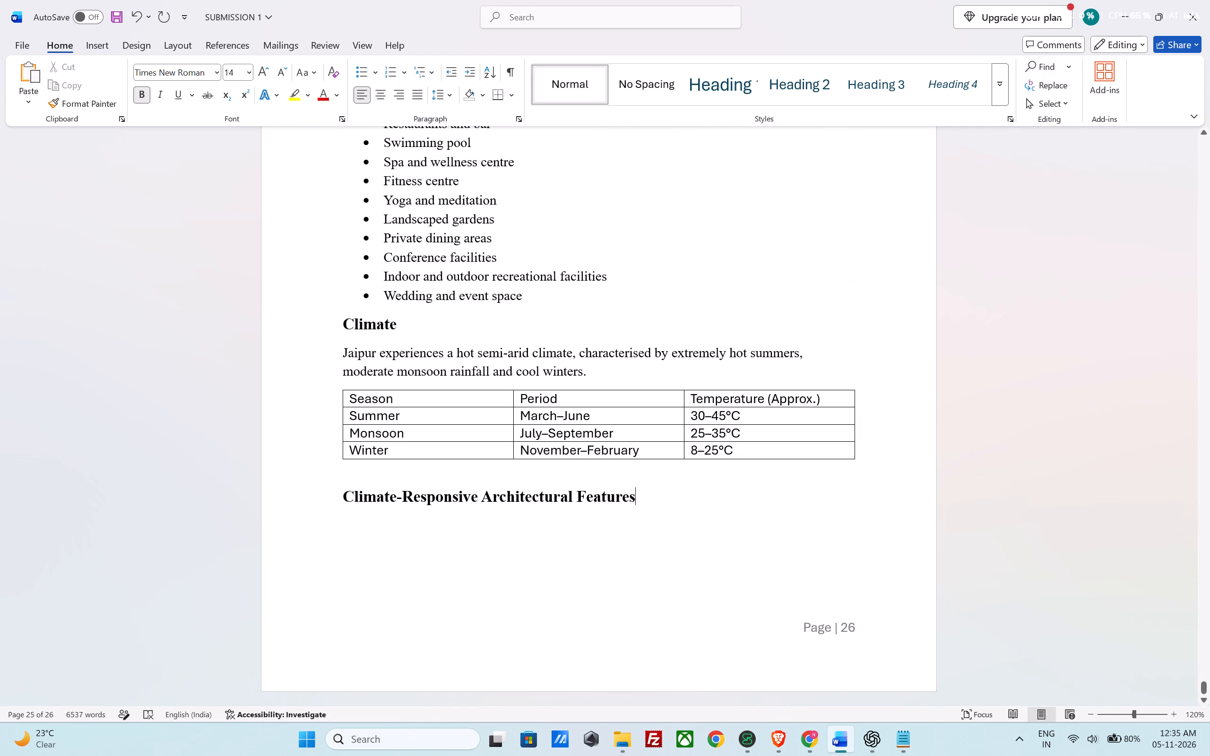
scroll(701, 509, up, 20)
scroll(701, 509, up, 5)
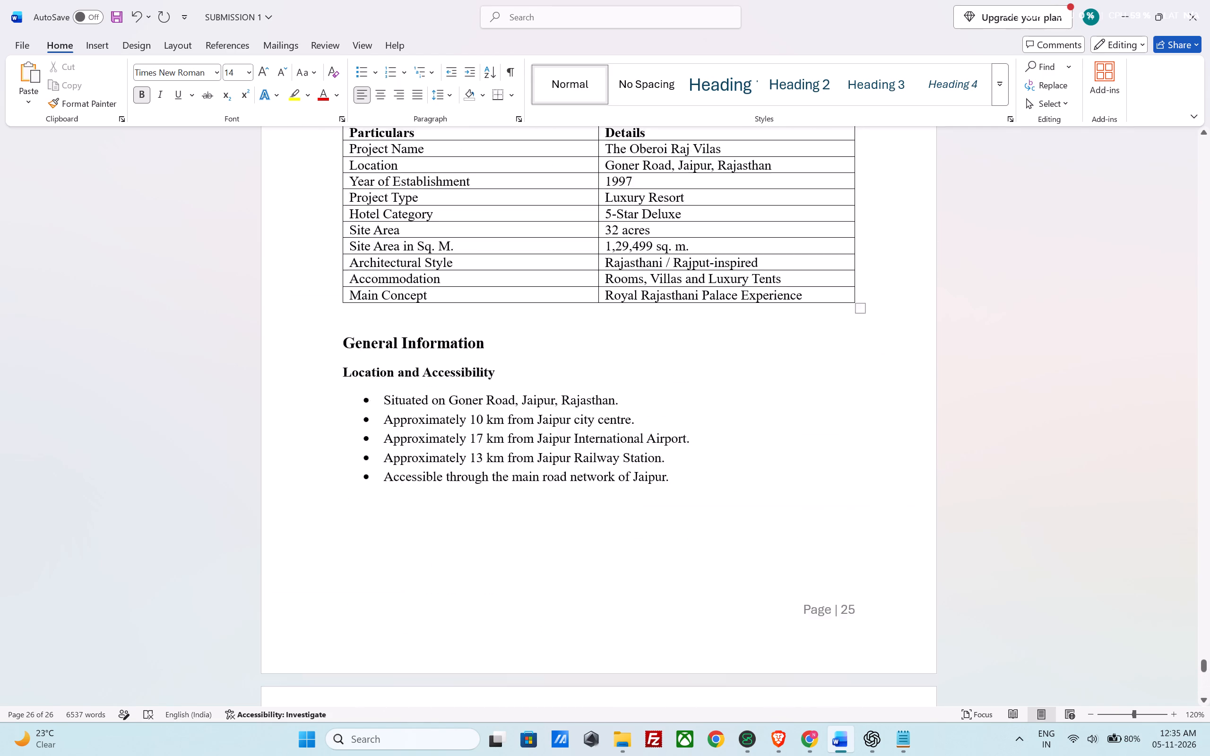
scroll(701, 509, up, 15)
scroll(681, 517, down, 3)
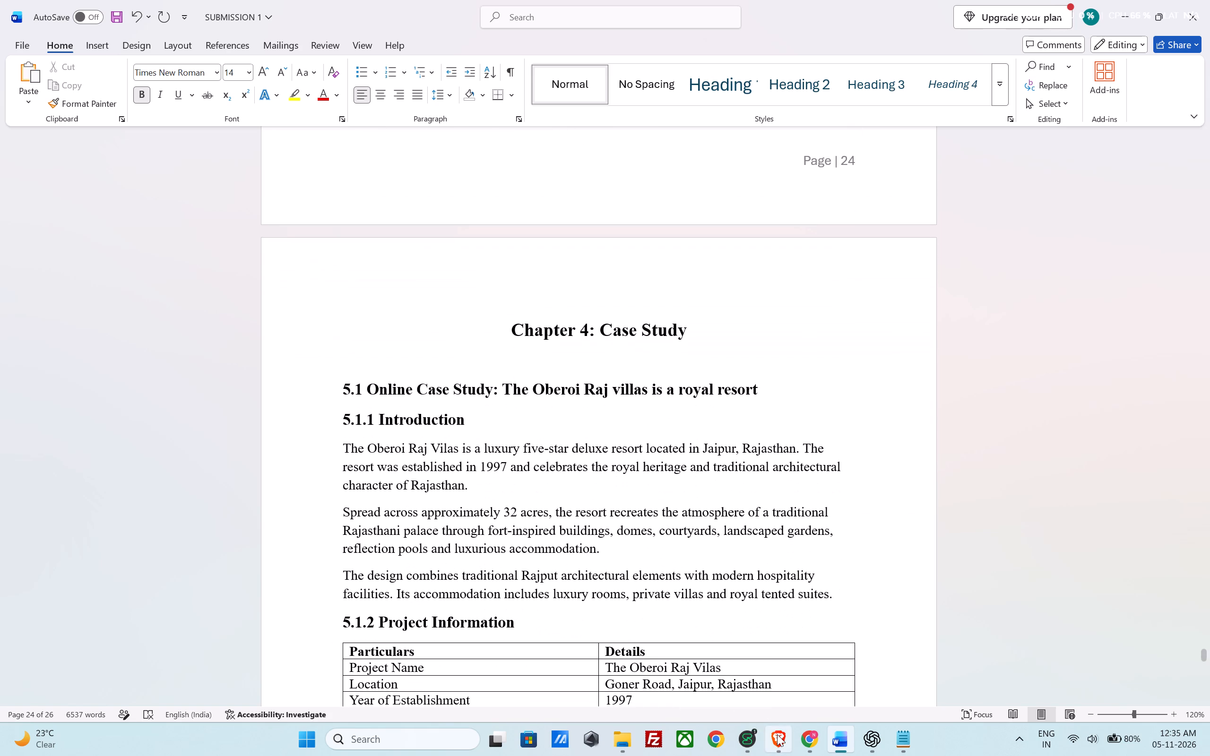
Check the latest messages in the Session chat app and return to the Word document.
click(744, 736)
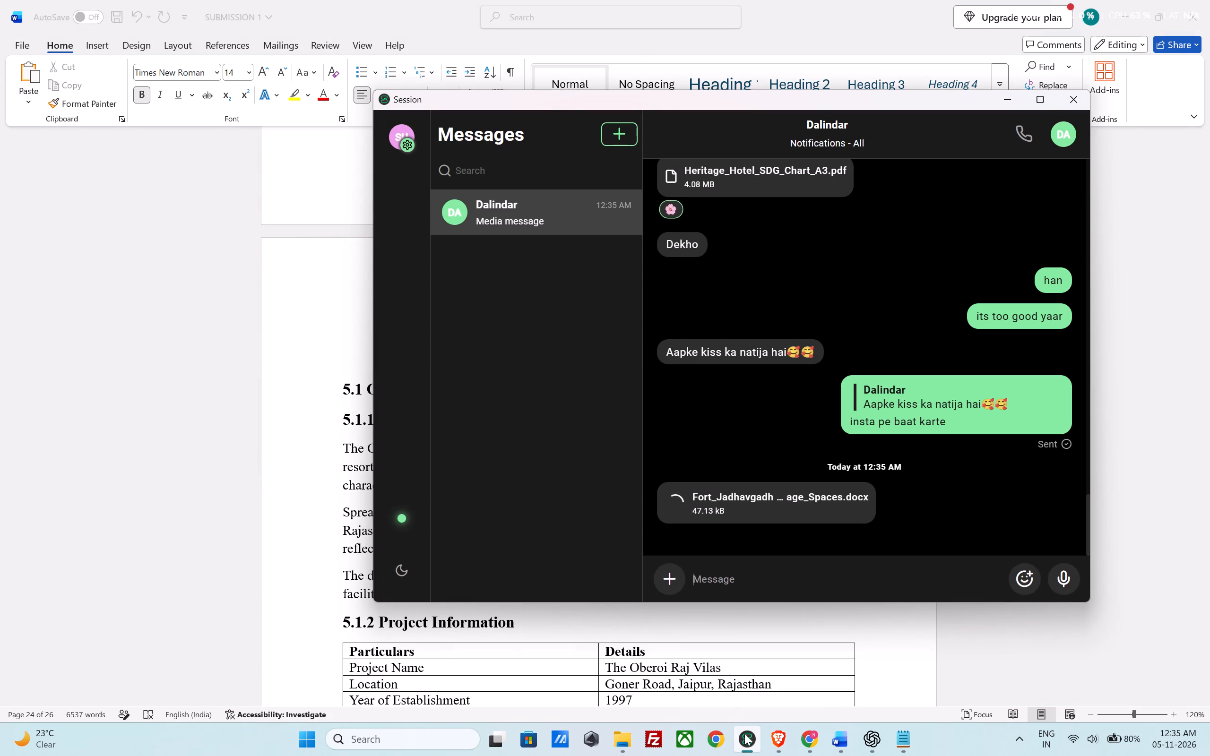
click(745, 739)
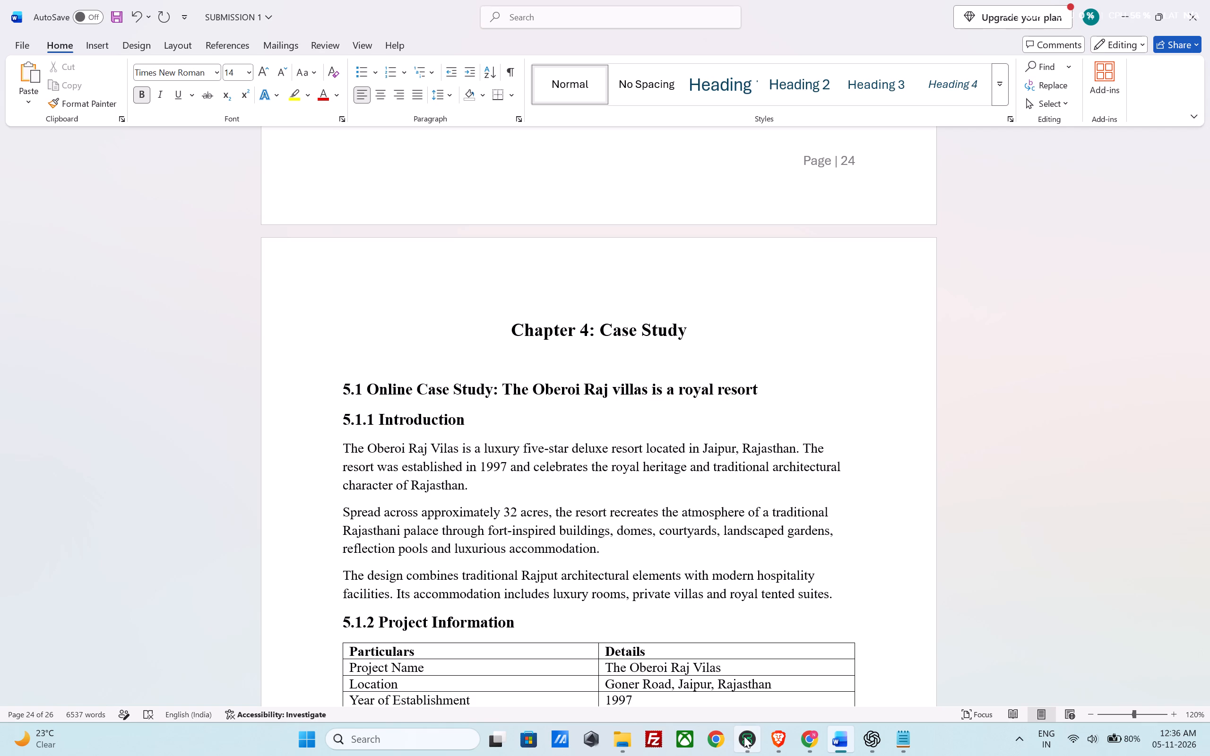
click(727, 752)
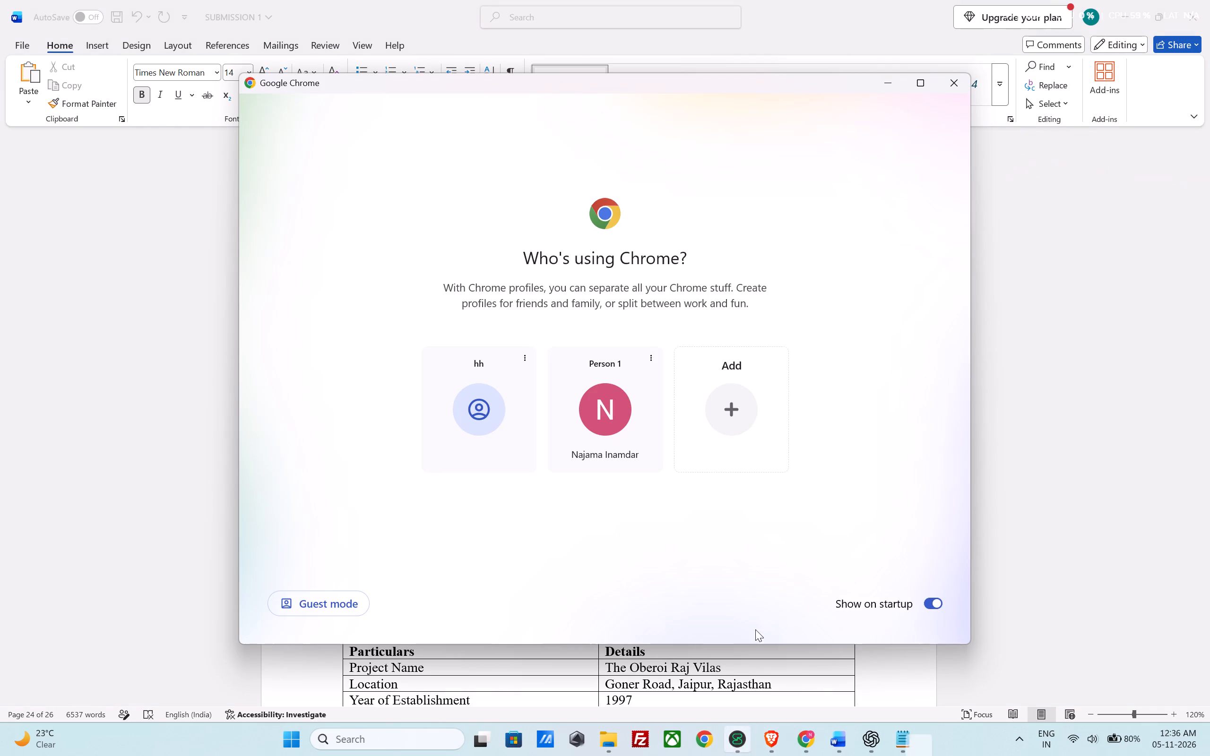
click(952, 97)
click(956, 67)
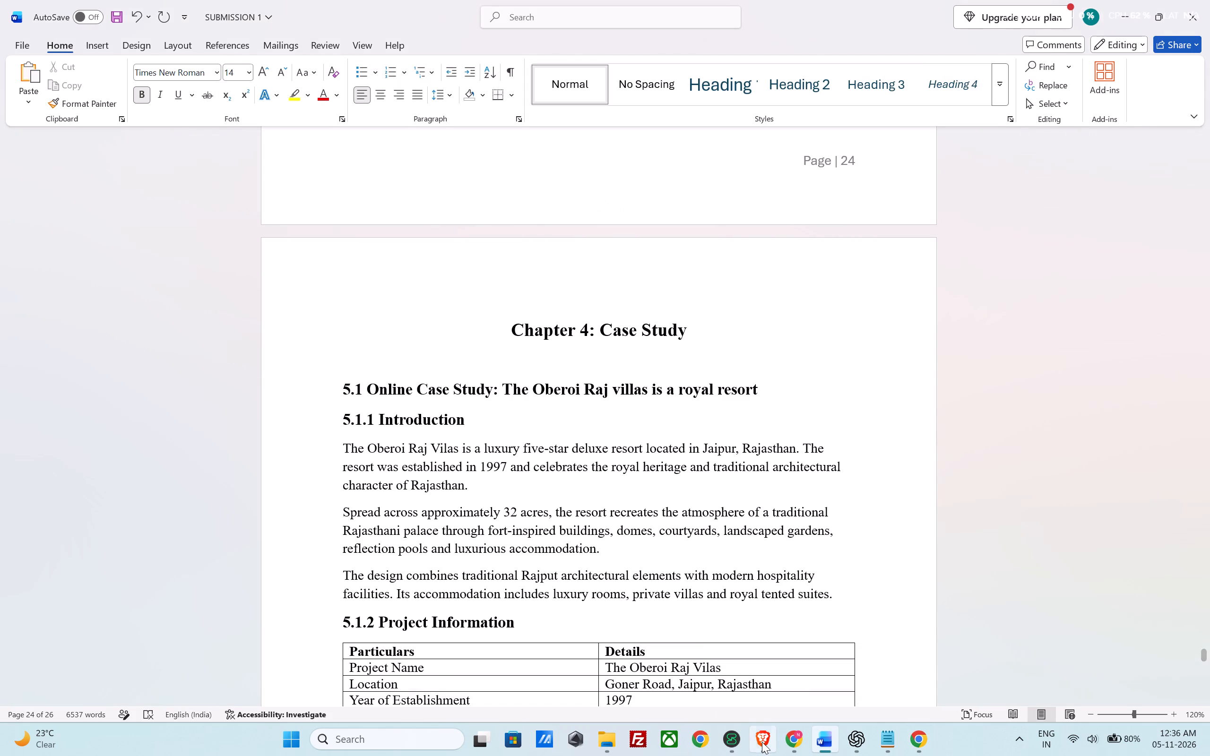
Switch to the Brave browser.
click(757, 740)
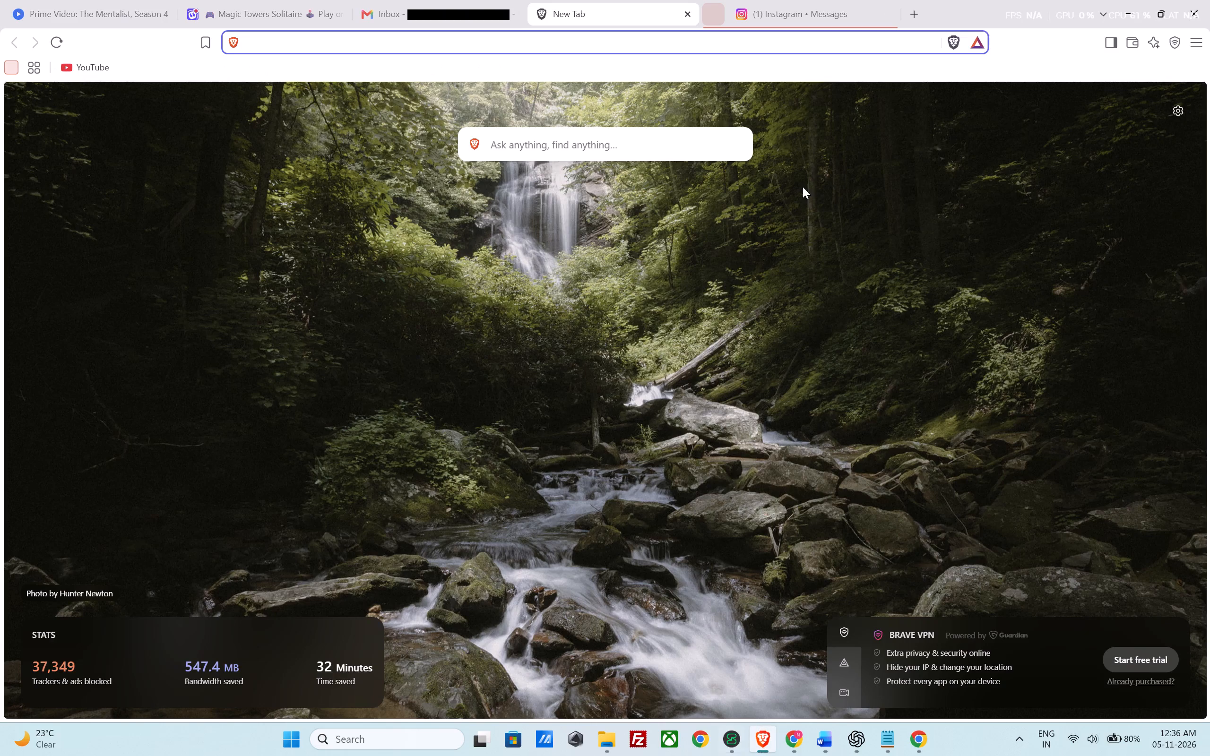
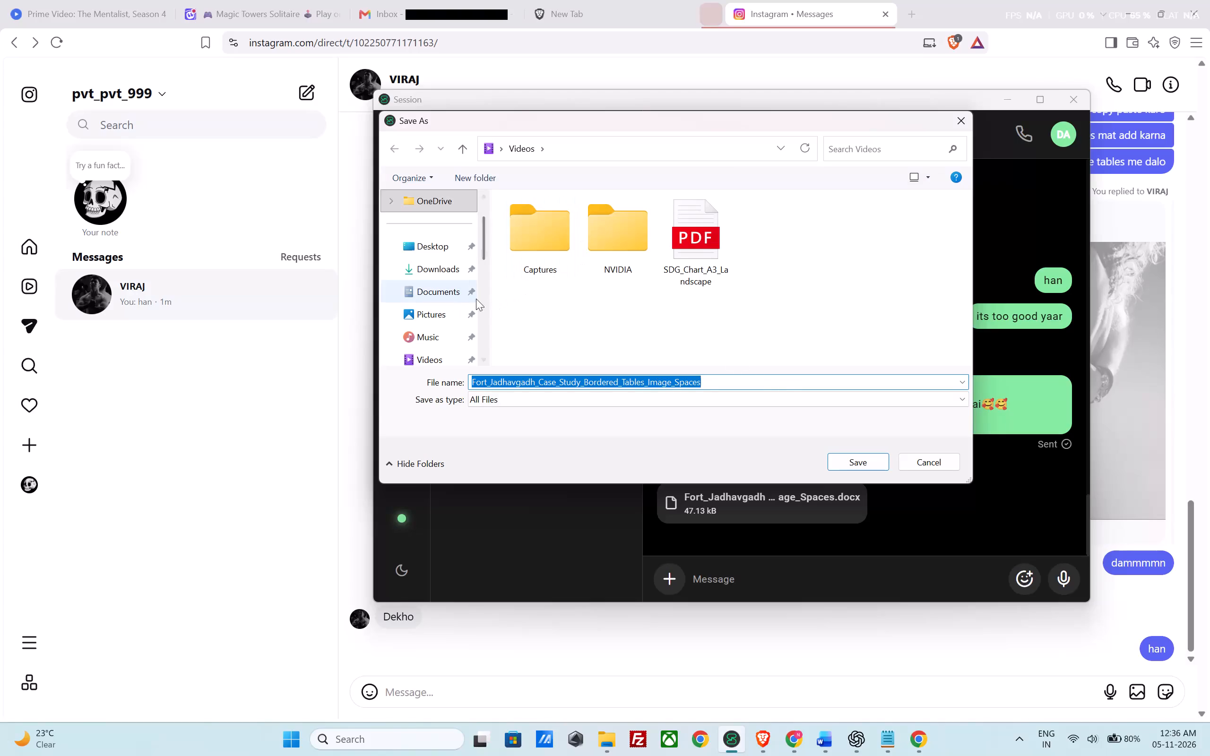
Save the received Fort_Jadhavgadh_Case_Study_Bordered_Tables_Image_Spaces document to the Videos folder and open it in Word.
click(850, 465)
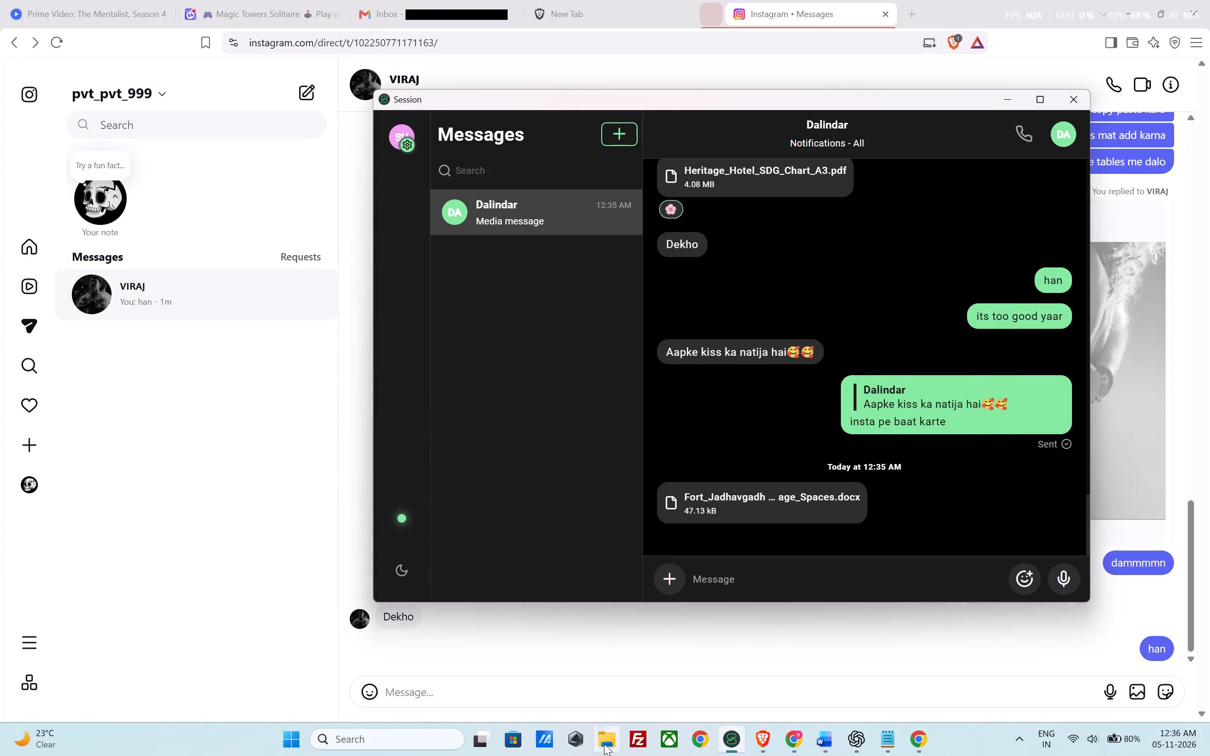
click(603, 746)
click(62, 316)
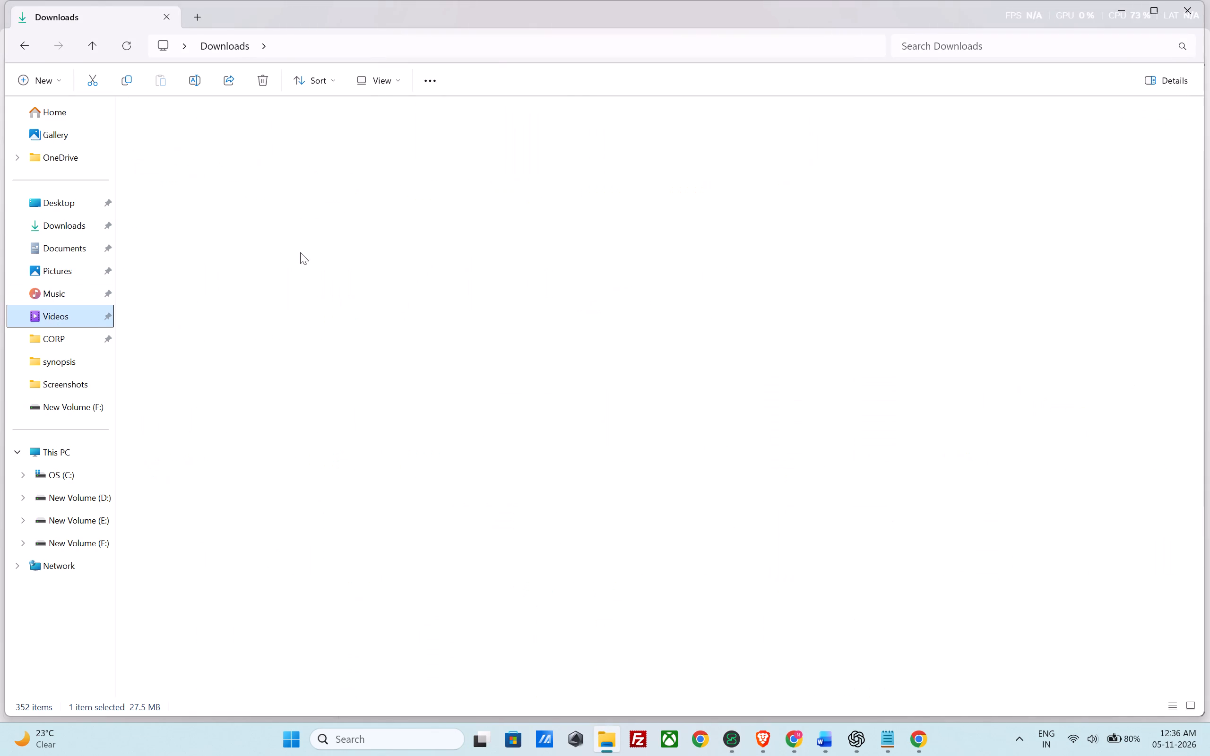
double_click(311, 148)
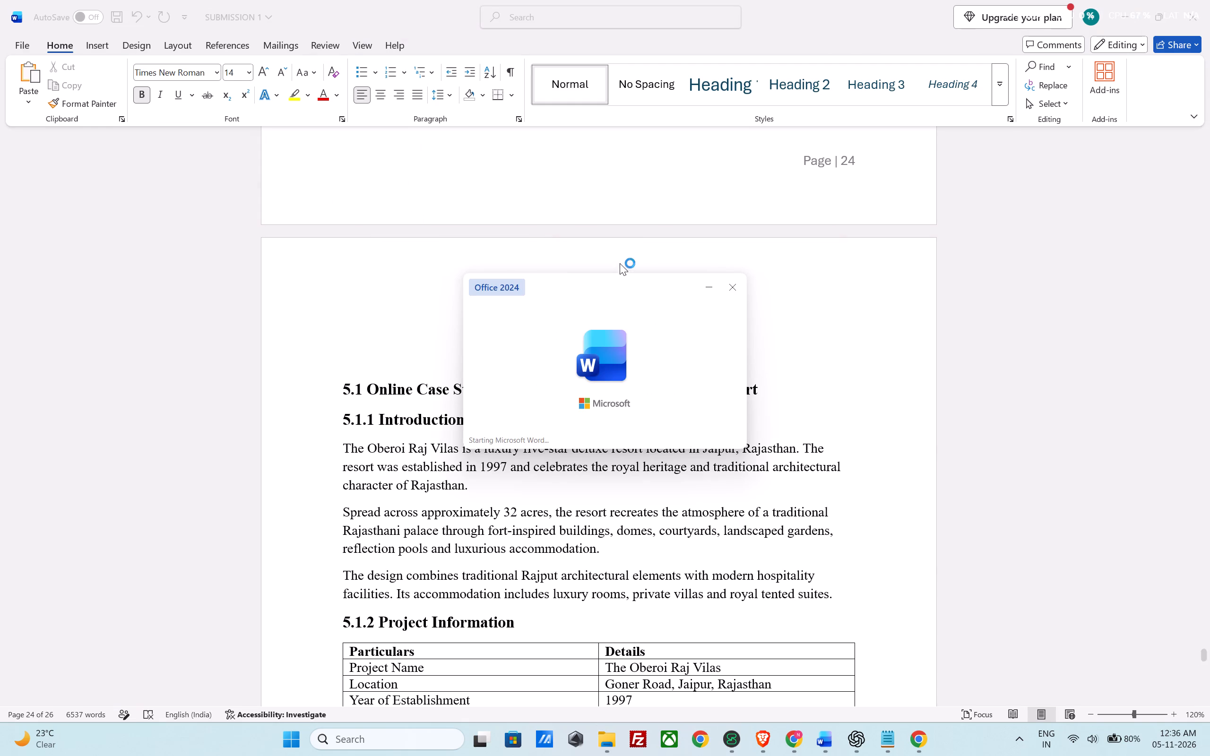
scroll(641, 236, up, 3)
Examine the Fort Jadhavgadh case study's opening pages, from the project information table to the architectural style section.
drag(833, 371, 404, 247)
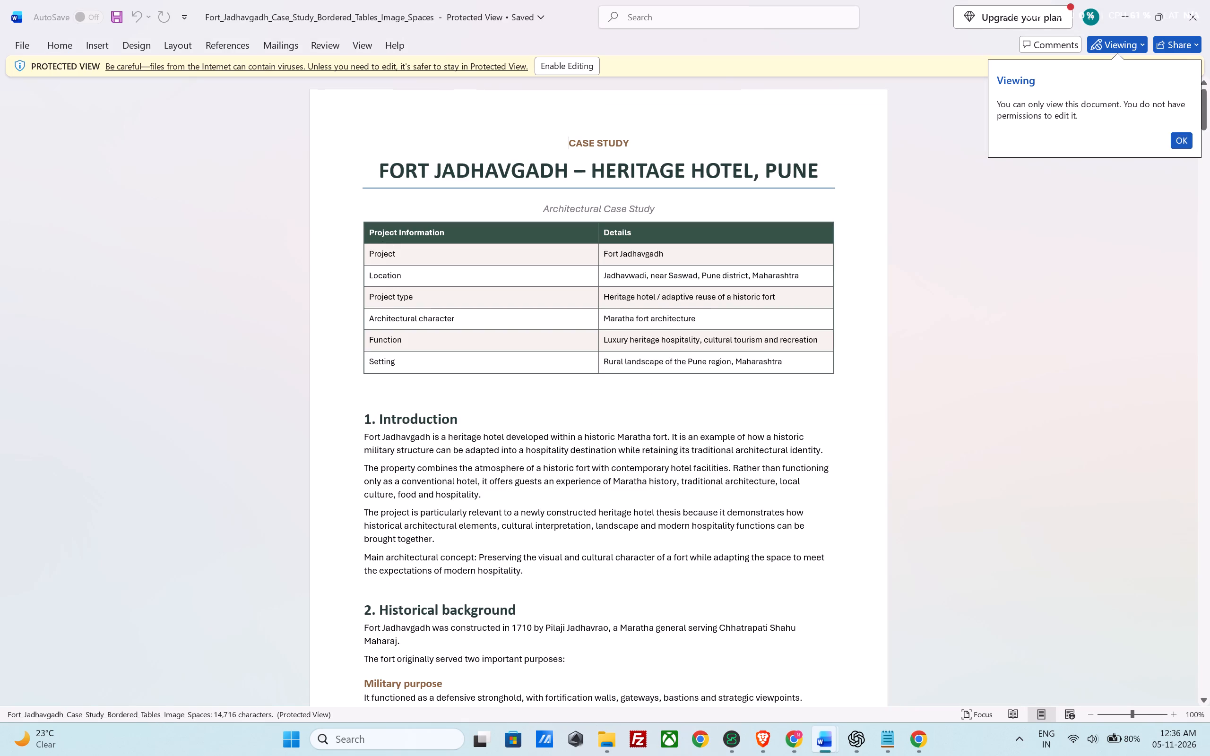
drag(404, 247, 369, 233)
drag(379, 175, 715, 522)
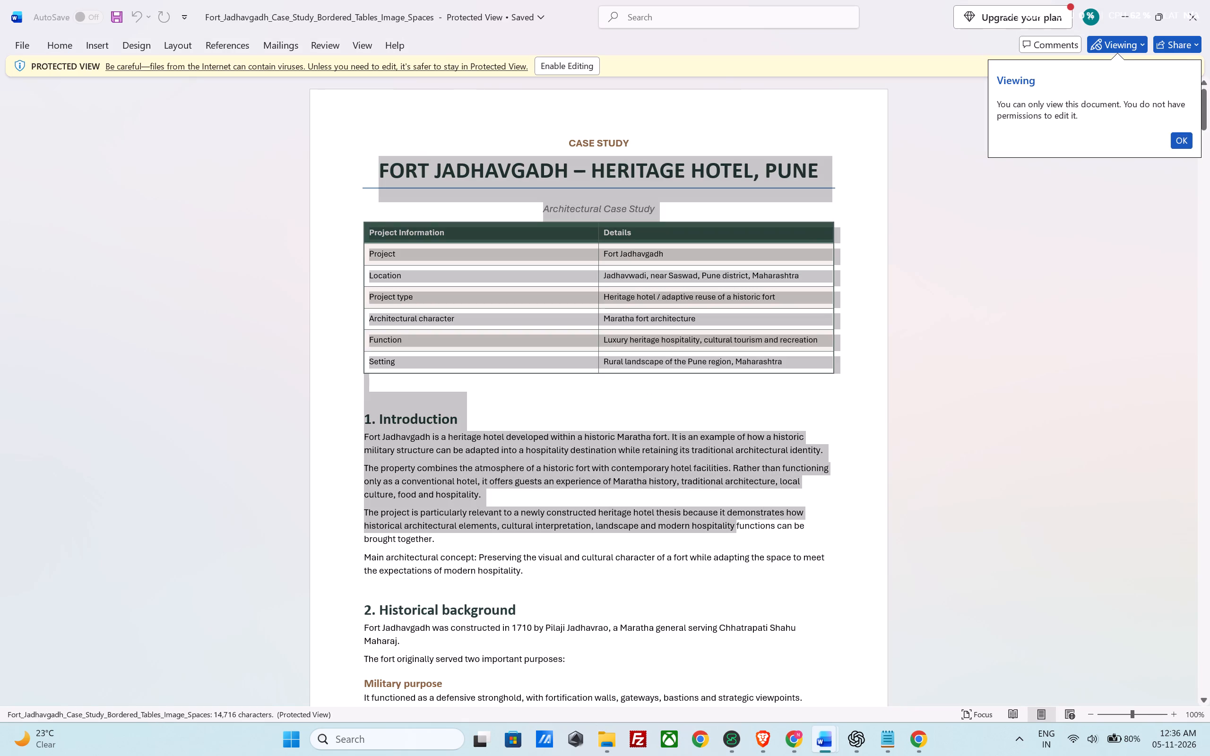
drag(715, 522, 767, 526)
click(953, 393)
key(Escape)
scroll(687, 296, down, 16)
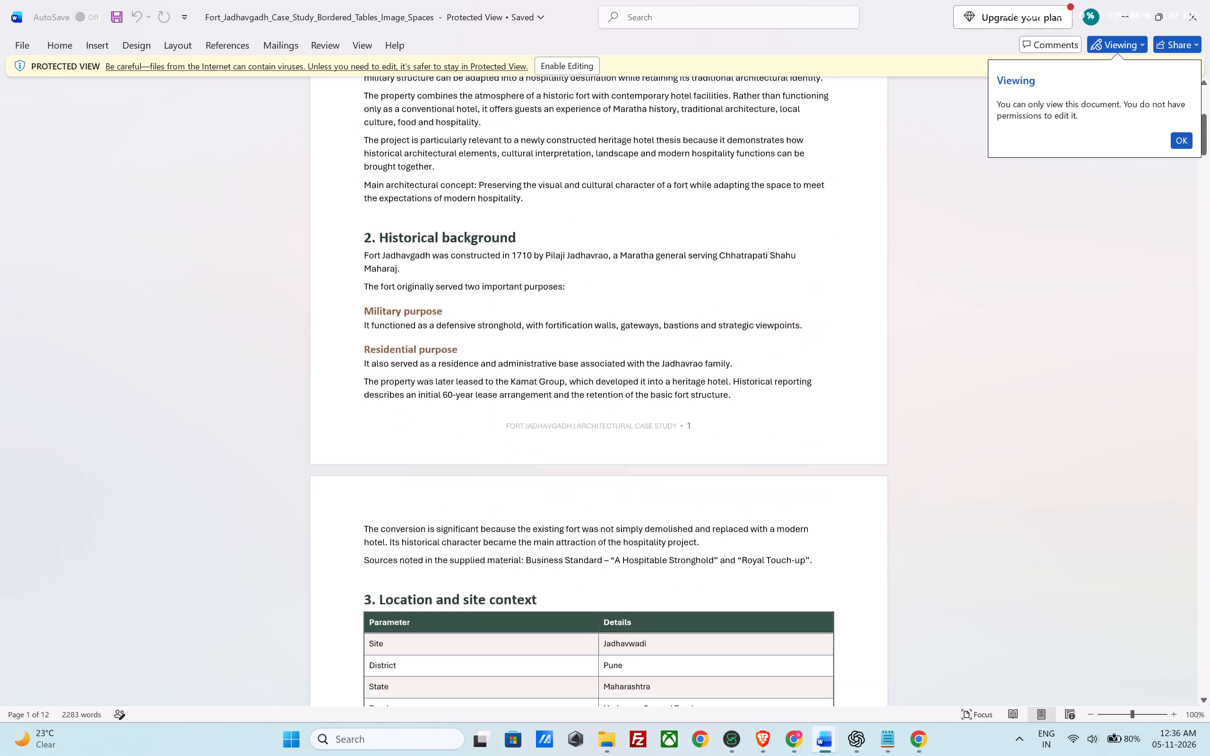
scroll(664, 303, down, 14)
scroll(743, 331, down, 2)
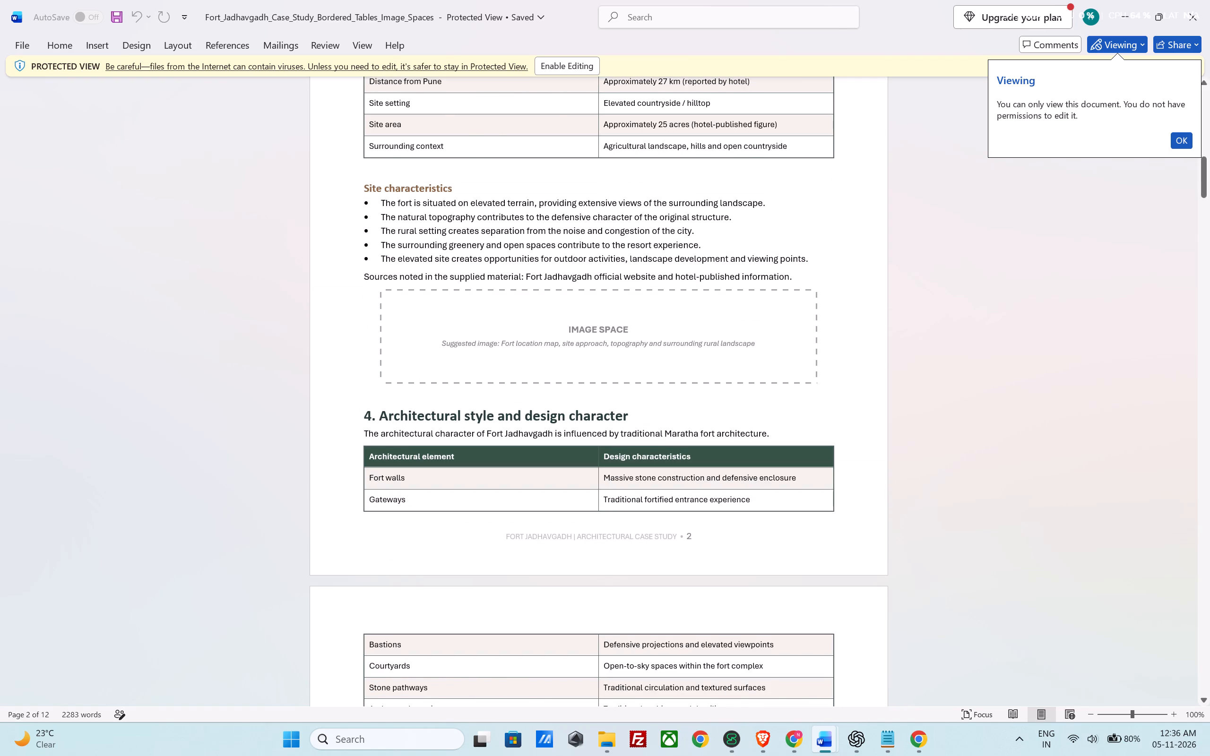
scroll(743, 331, down, 15)
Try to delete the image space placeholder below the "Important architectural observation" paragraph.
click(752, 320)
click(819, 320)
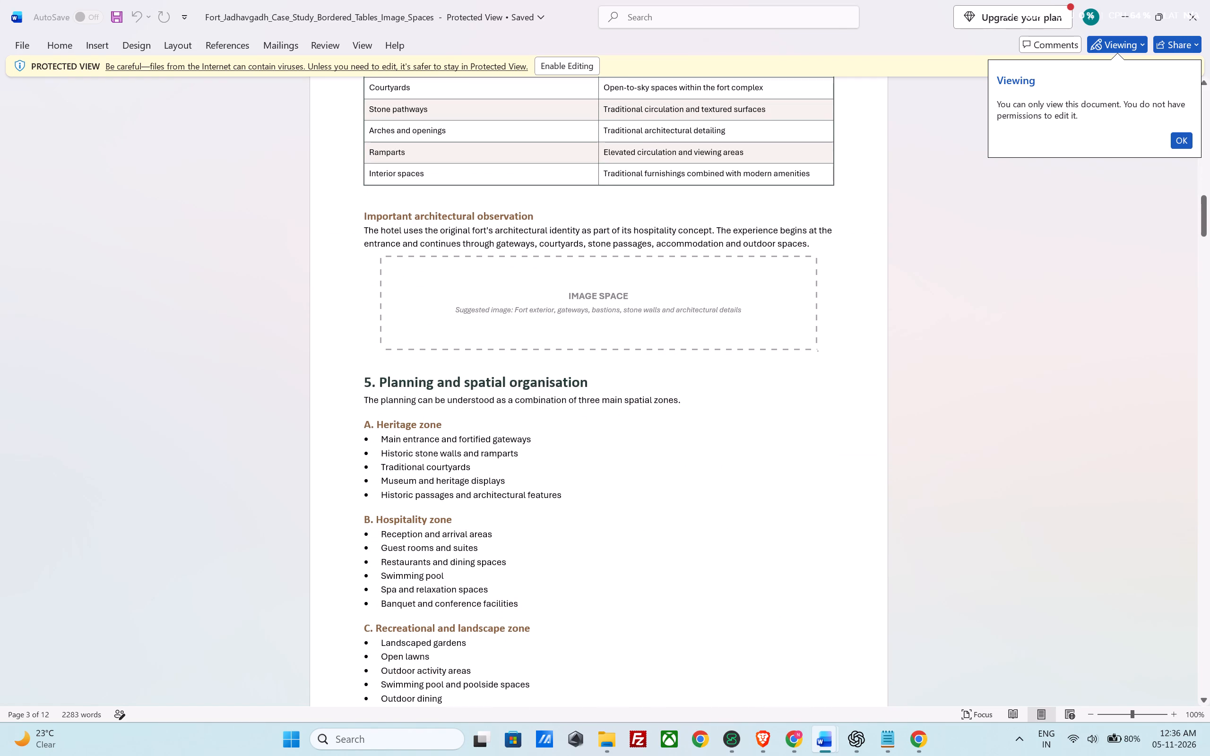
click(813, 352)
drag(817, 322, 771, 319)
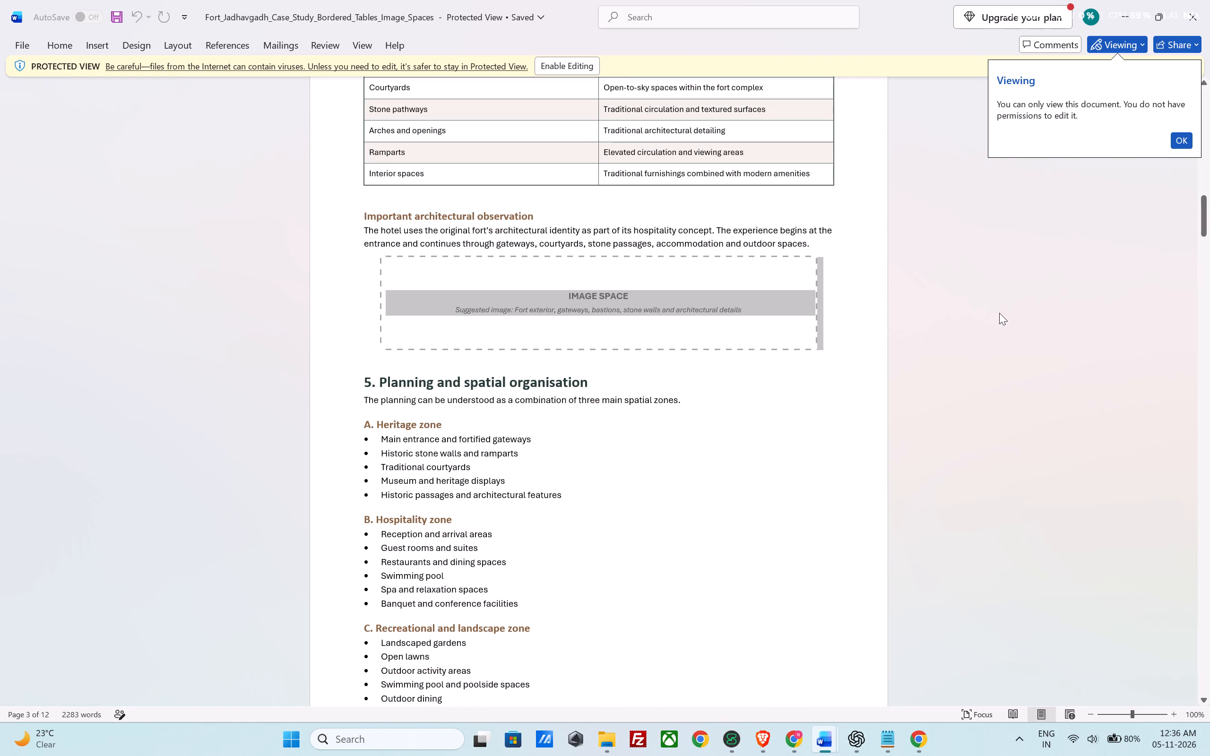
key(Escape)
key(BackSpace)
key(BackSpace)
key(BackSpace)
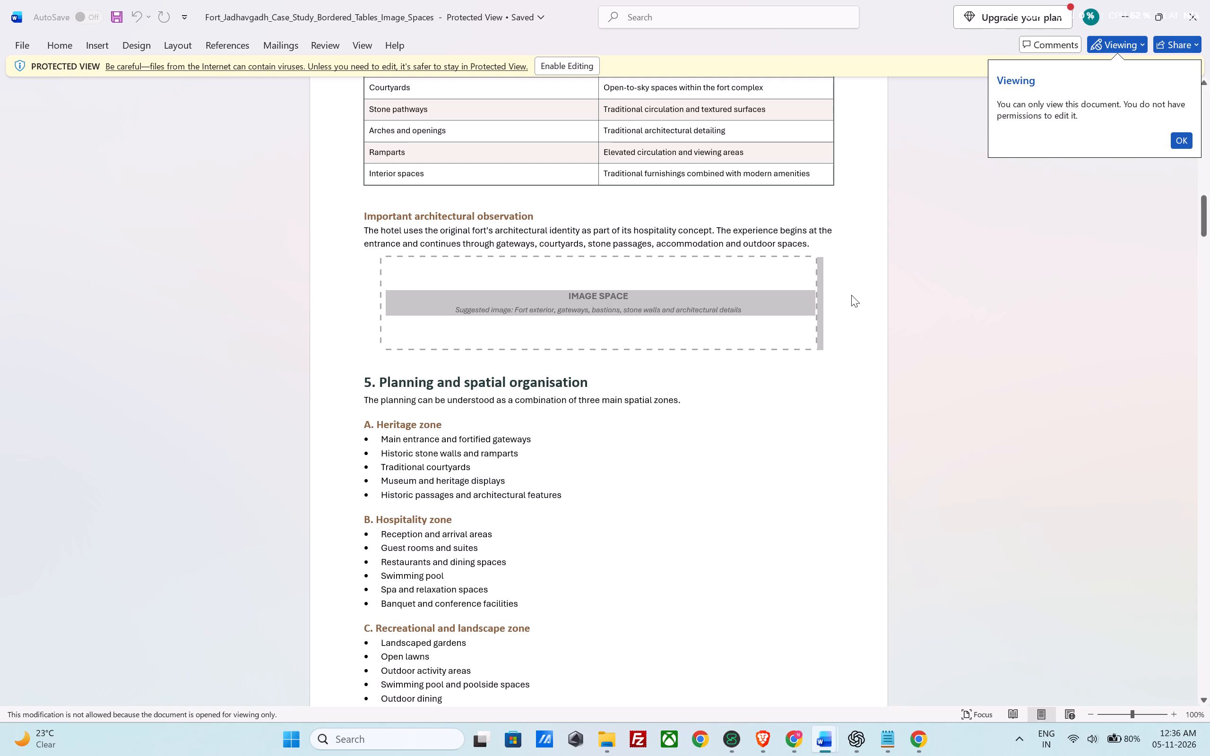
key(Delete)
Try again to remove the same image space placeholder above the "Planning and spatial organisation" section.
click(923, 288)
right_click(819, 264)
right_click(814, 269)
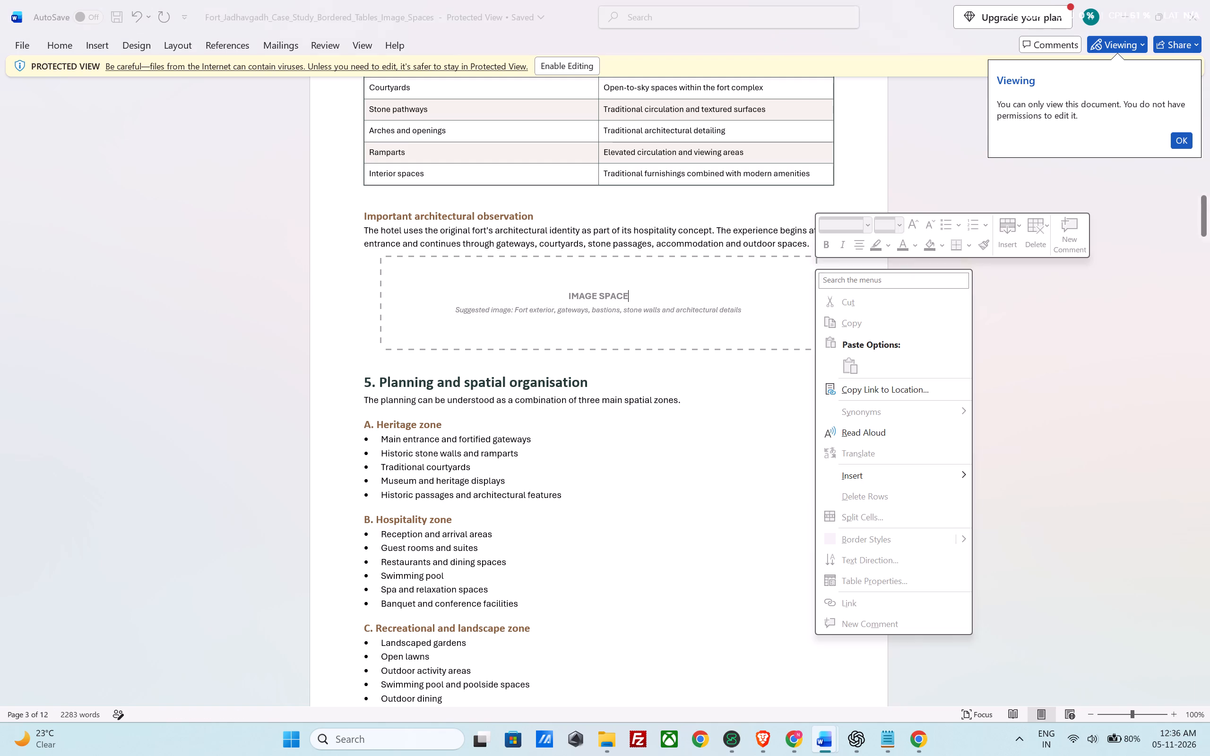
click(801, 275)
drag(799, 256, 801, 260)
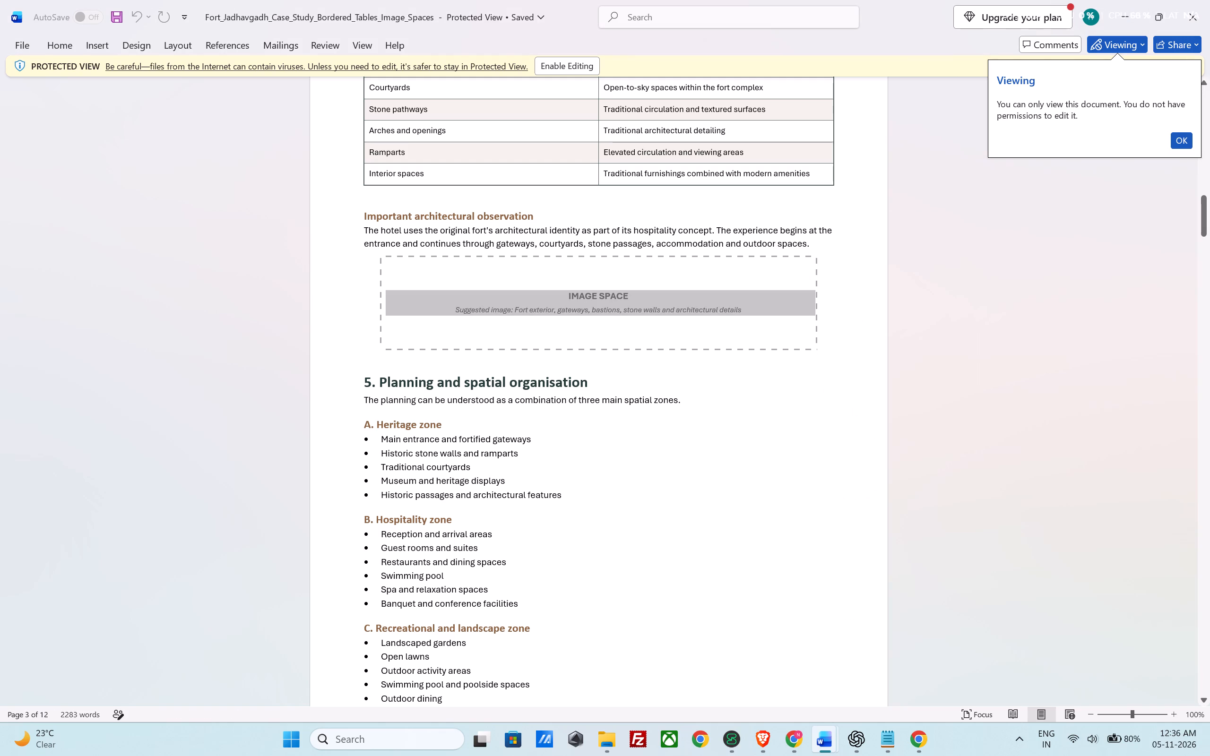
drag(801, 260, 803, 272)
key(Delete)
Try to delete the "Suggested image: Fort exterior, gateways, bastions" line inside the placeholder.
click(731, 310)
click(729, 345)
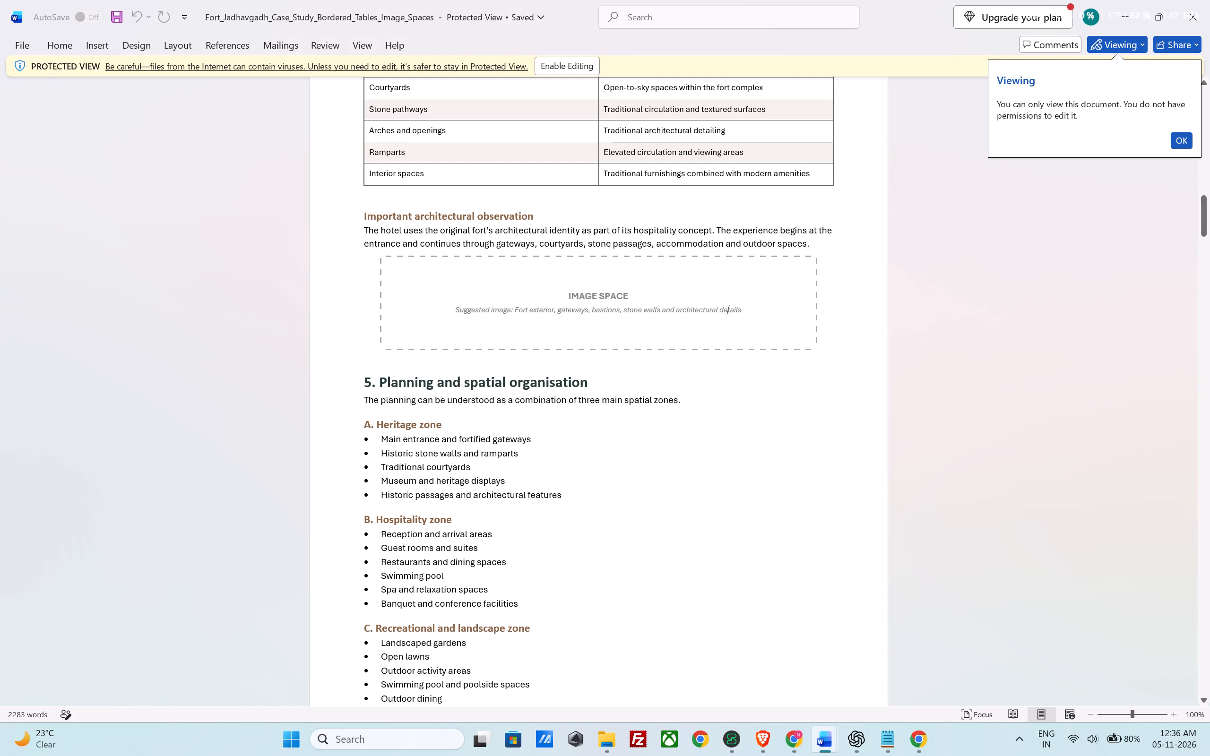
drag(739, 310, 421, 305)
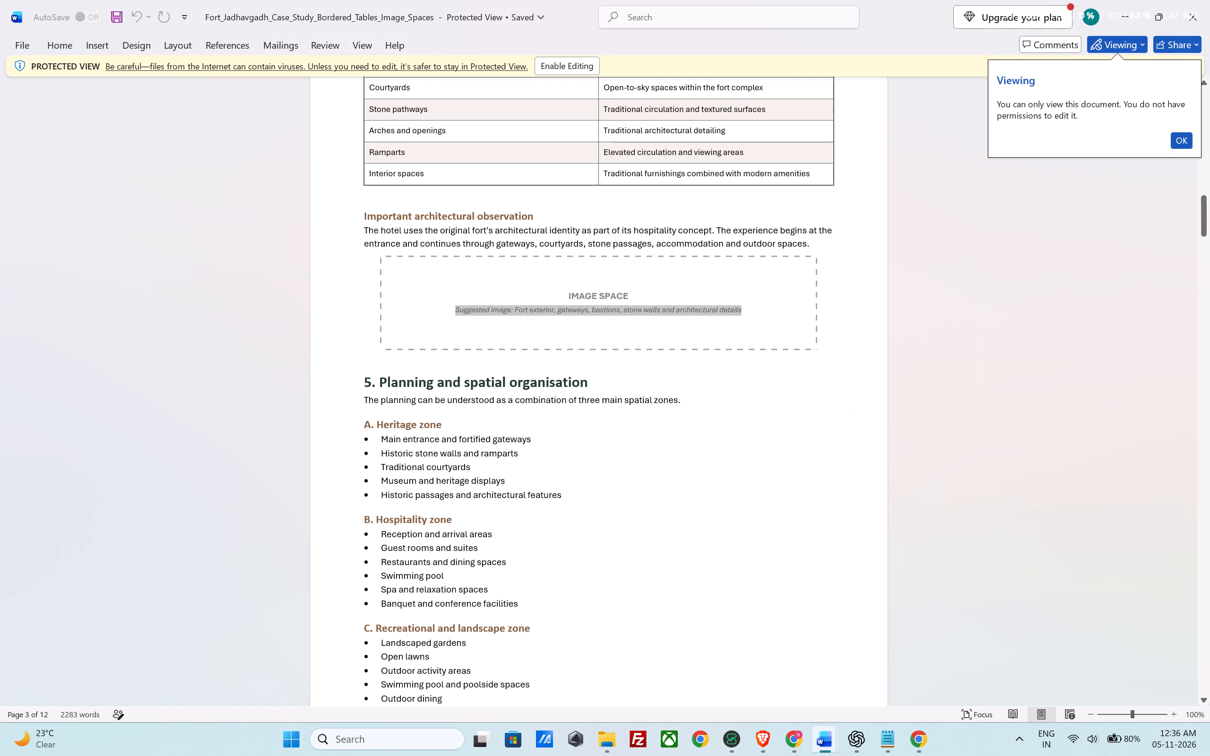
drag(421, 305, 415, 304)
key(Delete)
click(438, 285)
Dismiss the view-only notice and enable editing for the Fort Jadhavgadh document.
scroll(657, 339, down, 5)
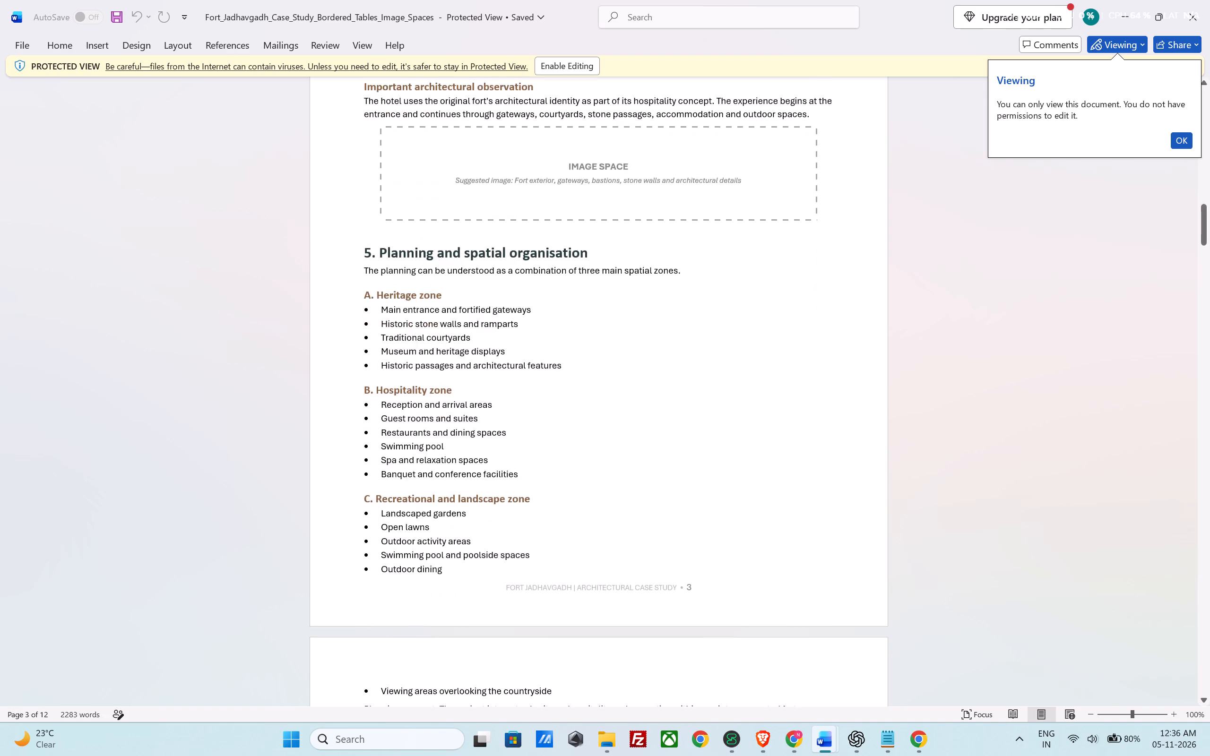
scroll(656, 338, down, 3)
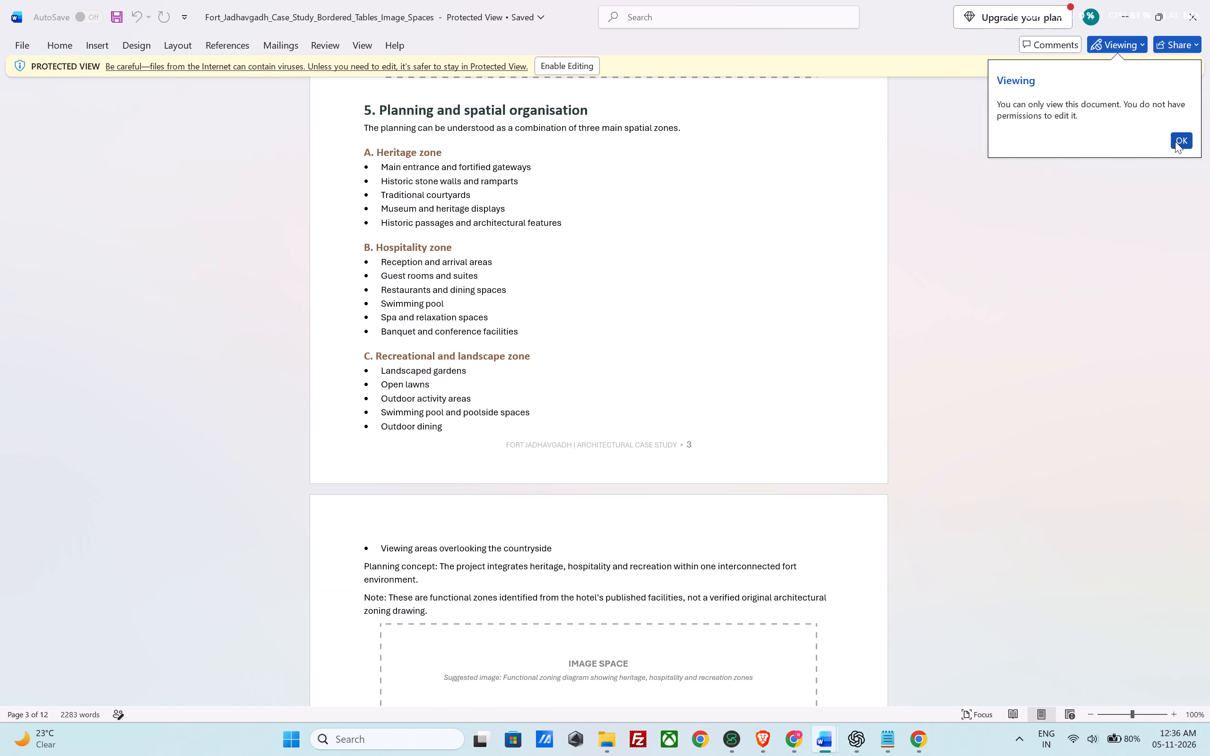
click(1184, 146)
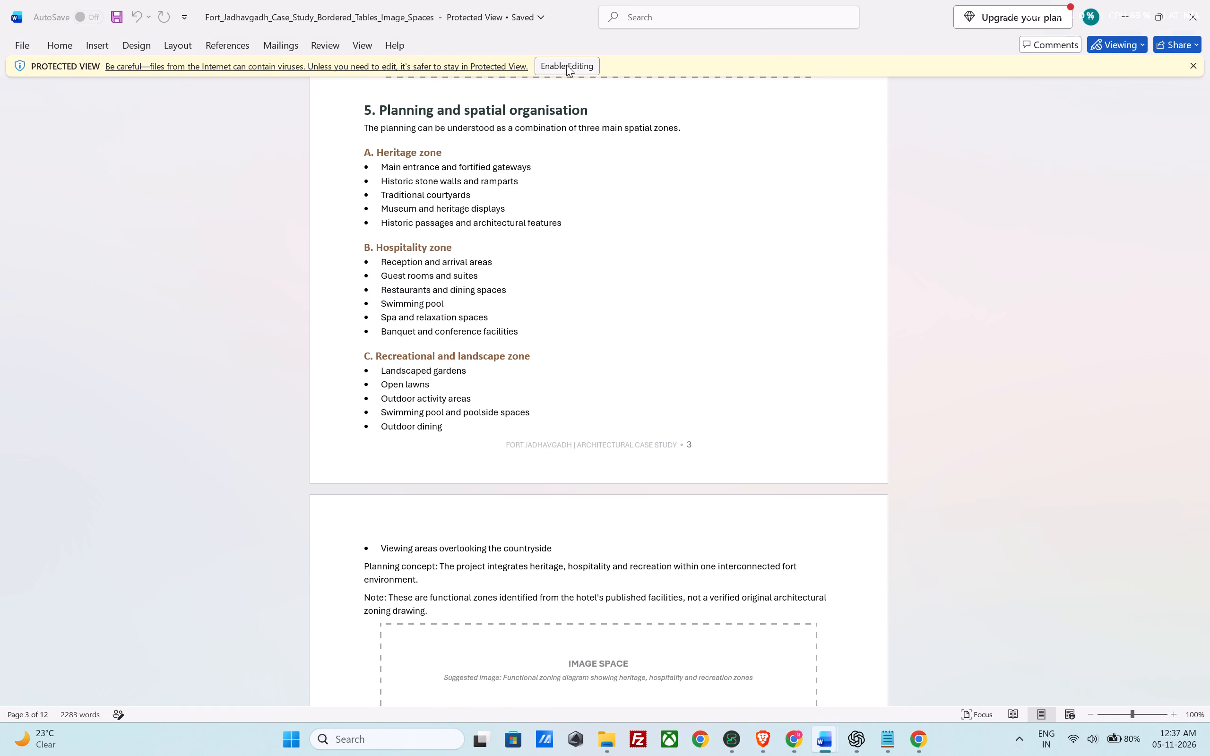
click(567, 64)
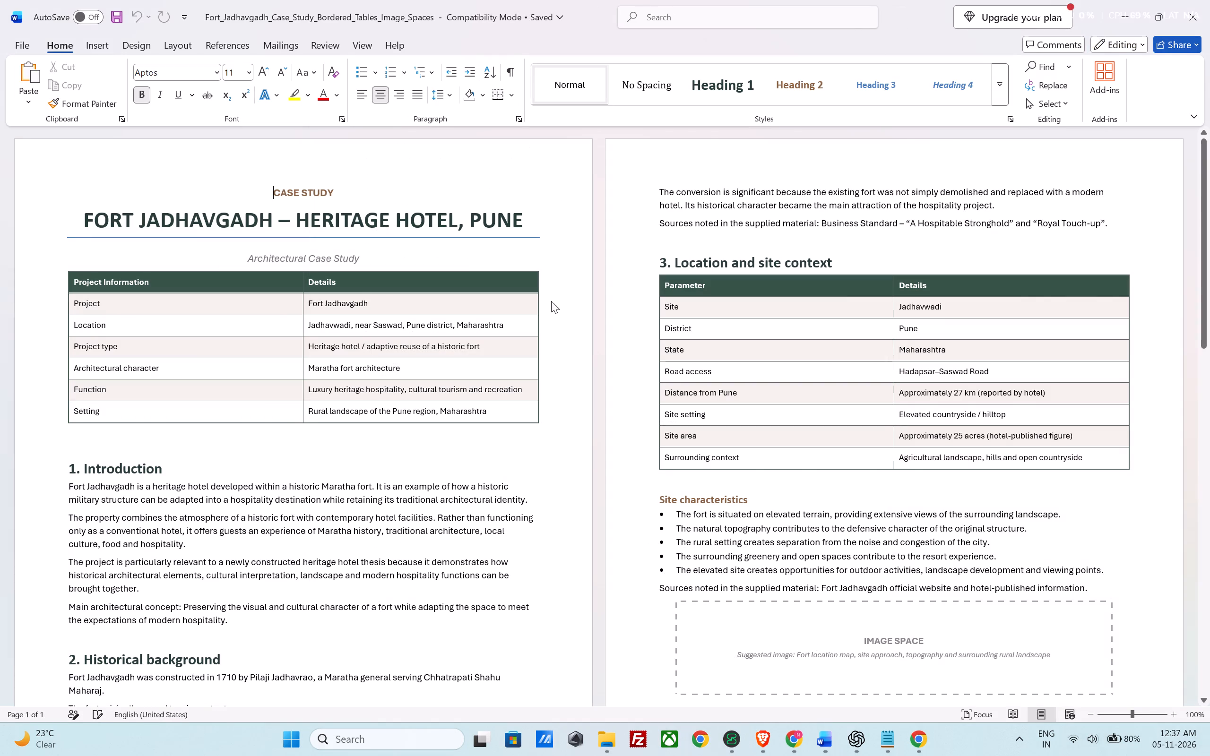
Review the layout, tables and text of the Fort Jadhavgadh document from the title to the site characteristics.
scroll(553, 297, down, 2)
ctrl+scroll(558, 295, down, 1)
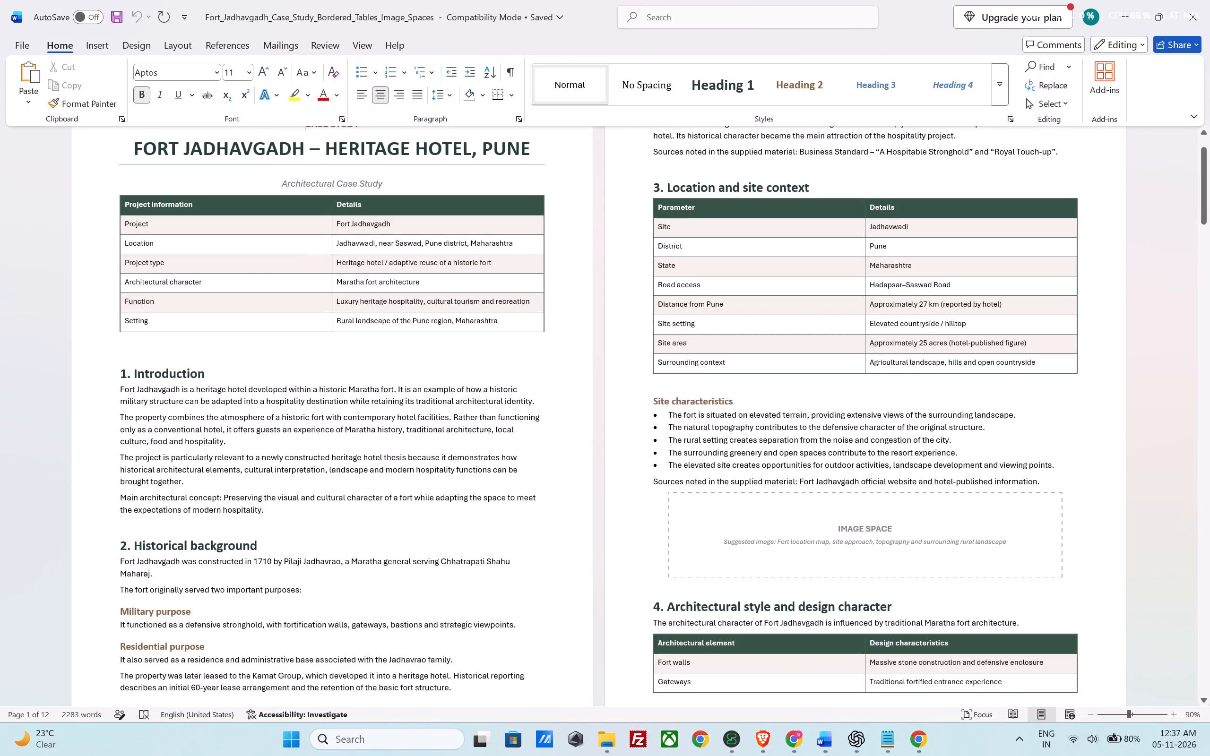
ctrl+scroll(558, 295, up, 5)
scroll(559, 295, down, 5)
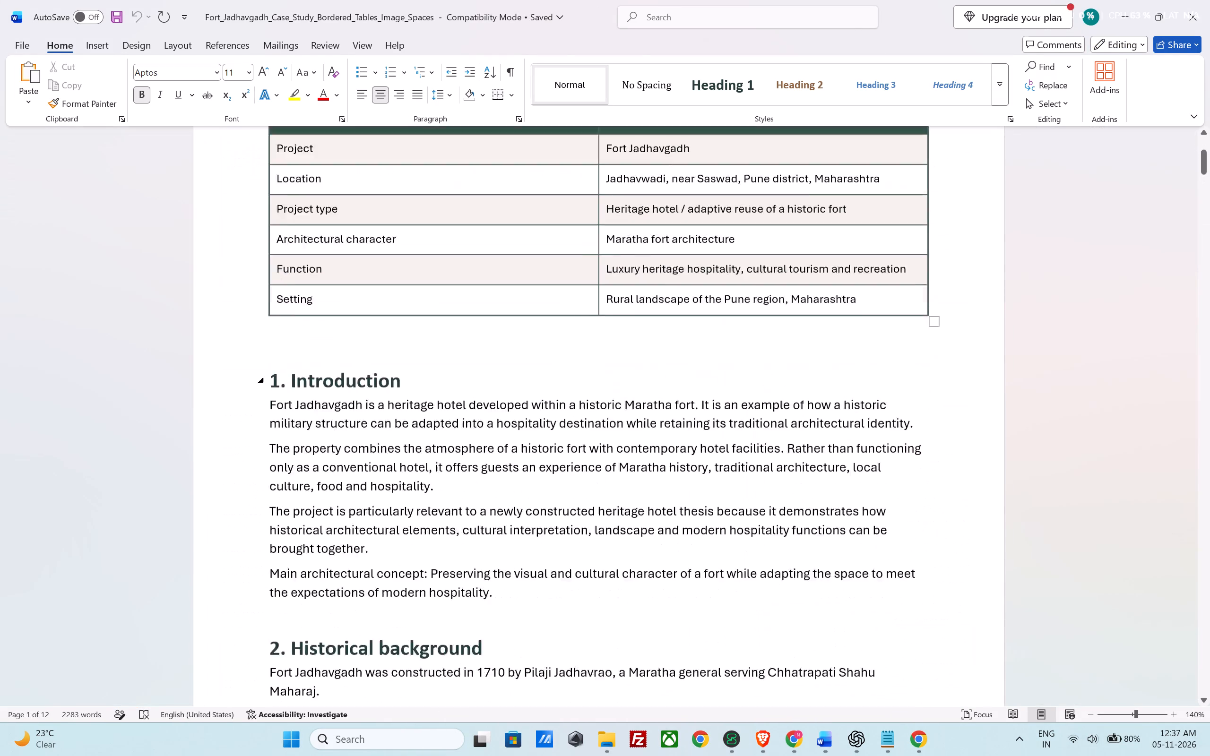
scroll(561, 294, down, 4)
scroll(561, 294, up, 6)
scroll(561, 294, down, 20)
scroll(561, 294, down, 3)
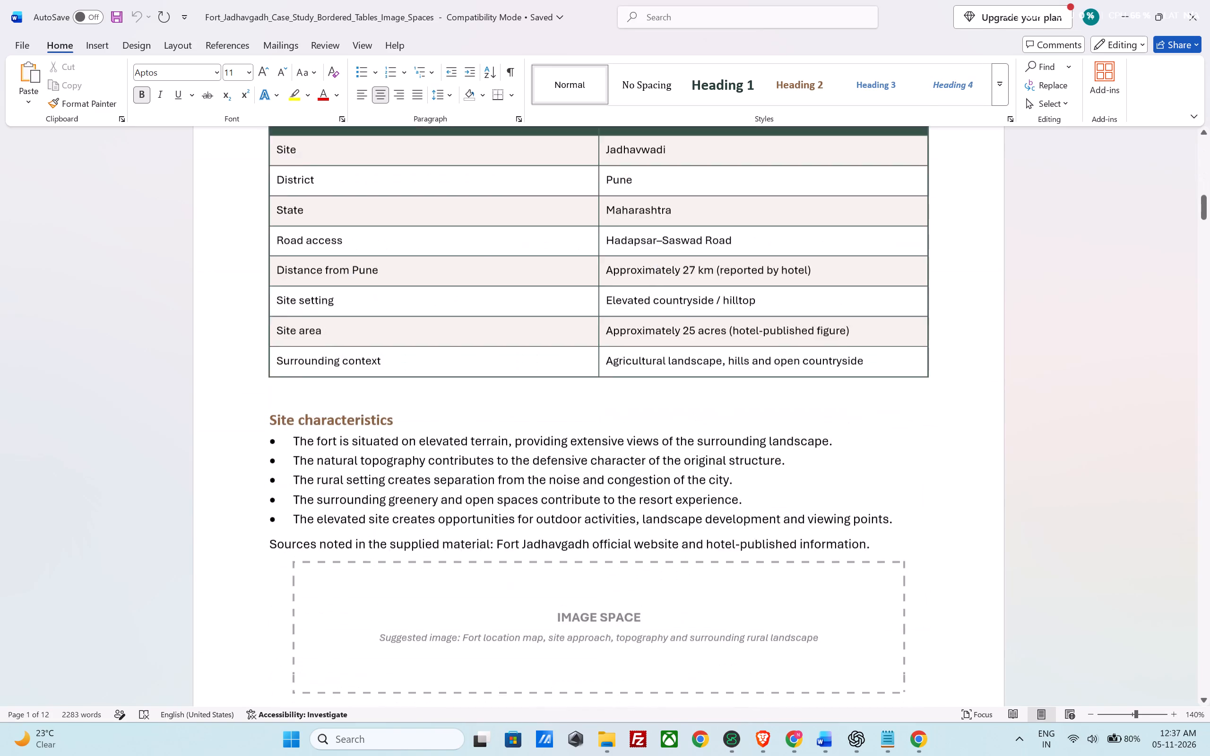
scroll(562, 342, down, 6)
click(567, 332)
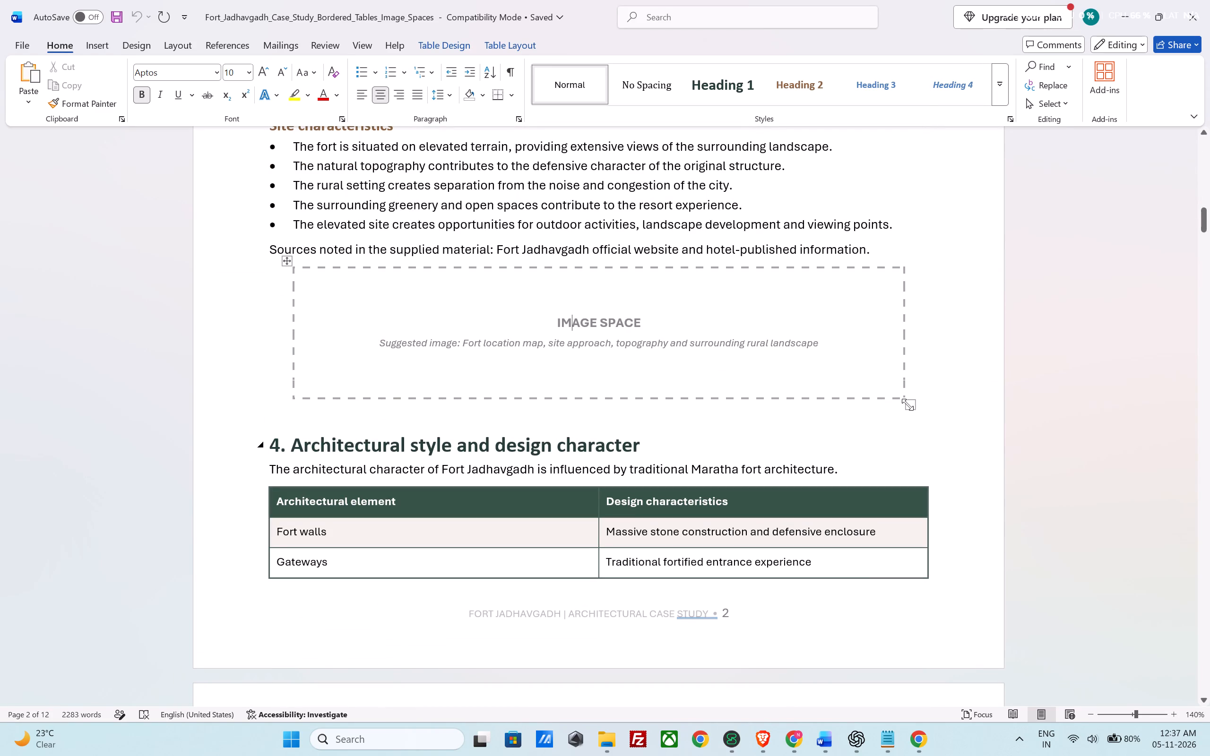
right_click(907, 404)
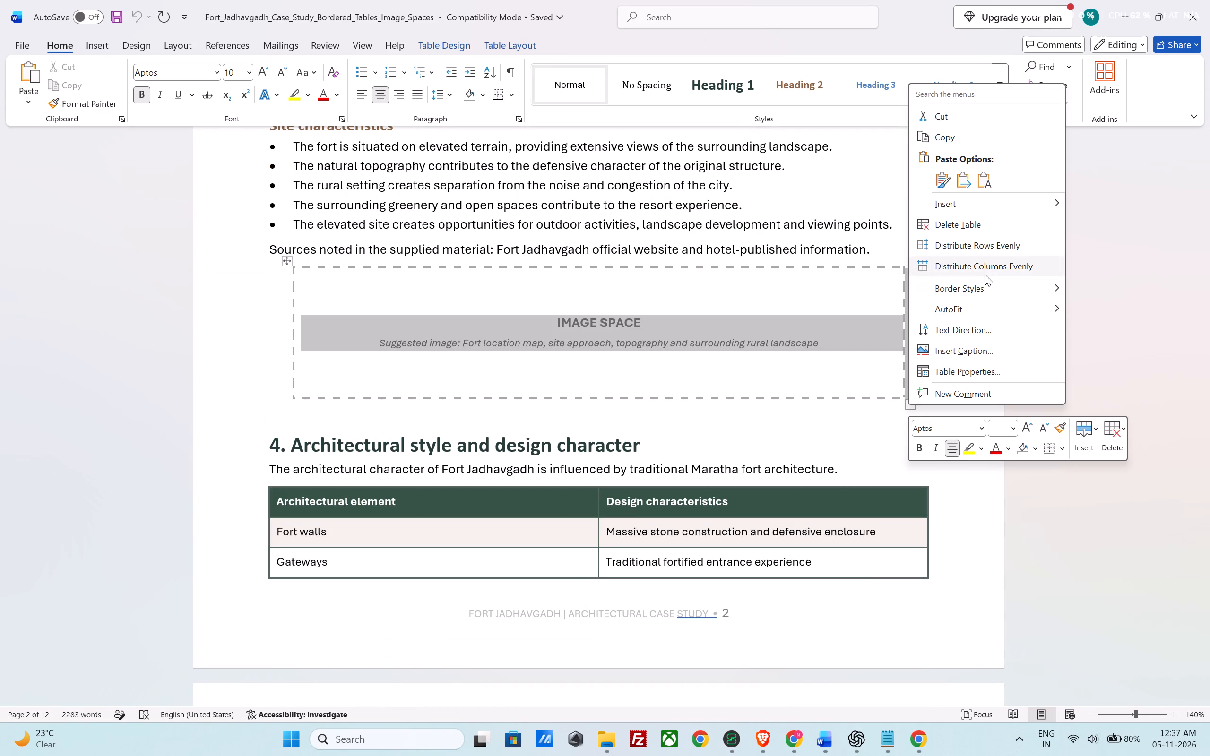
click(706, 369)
Review the remaining Fort Jadhavgadh pages through to the references, then minimise the document to return to SUBMISSION 1.
ctrl+scroll(641, 363, down, 1)
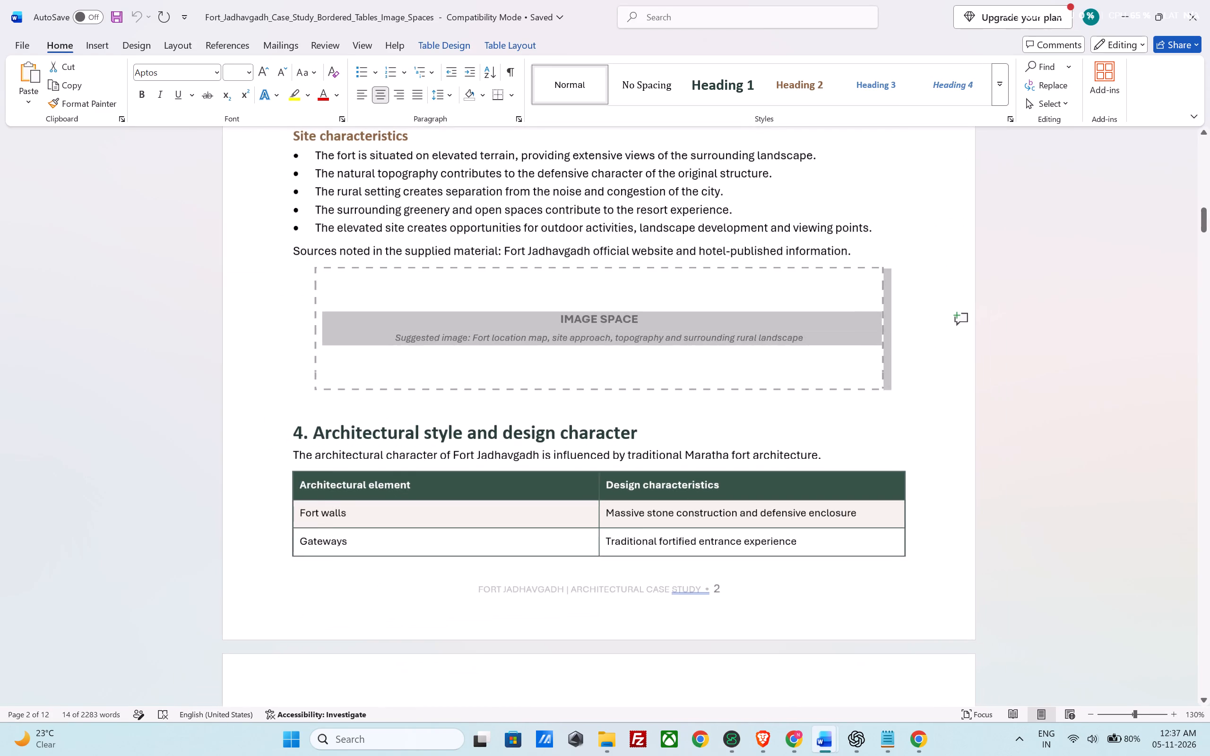
ctrl+scroll(648, 362, down, 4)
scroll(650, 361, up, 5)
scroll(651, 361, down, 2)
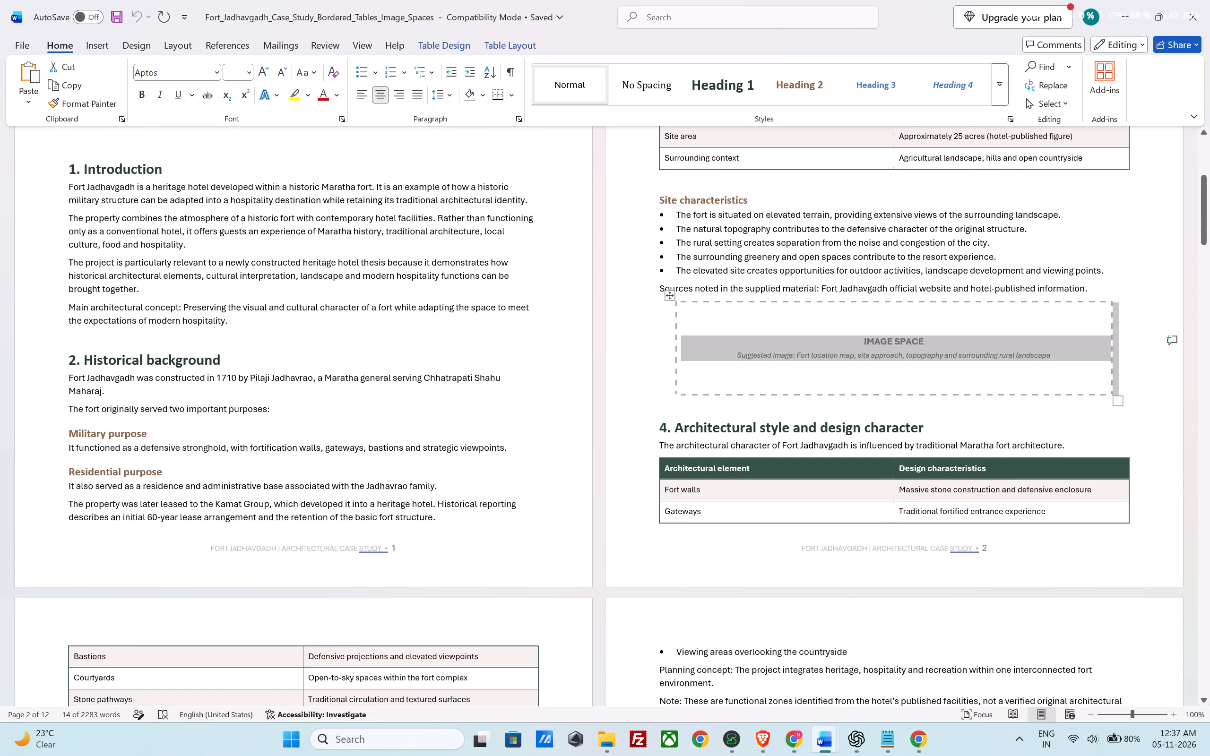
ctrl+scroll(622, 361, down, 1)
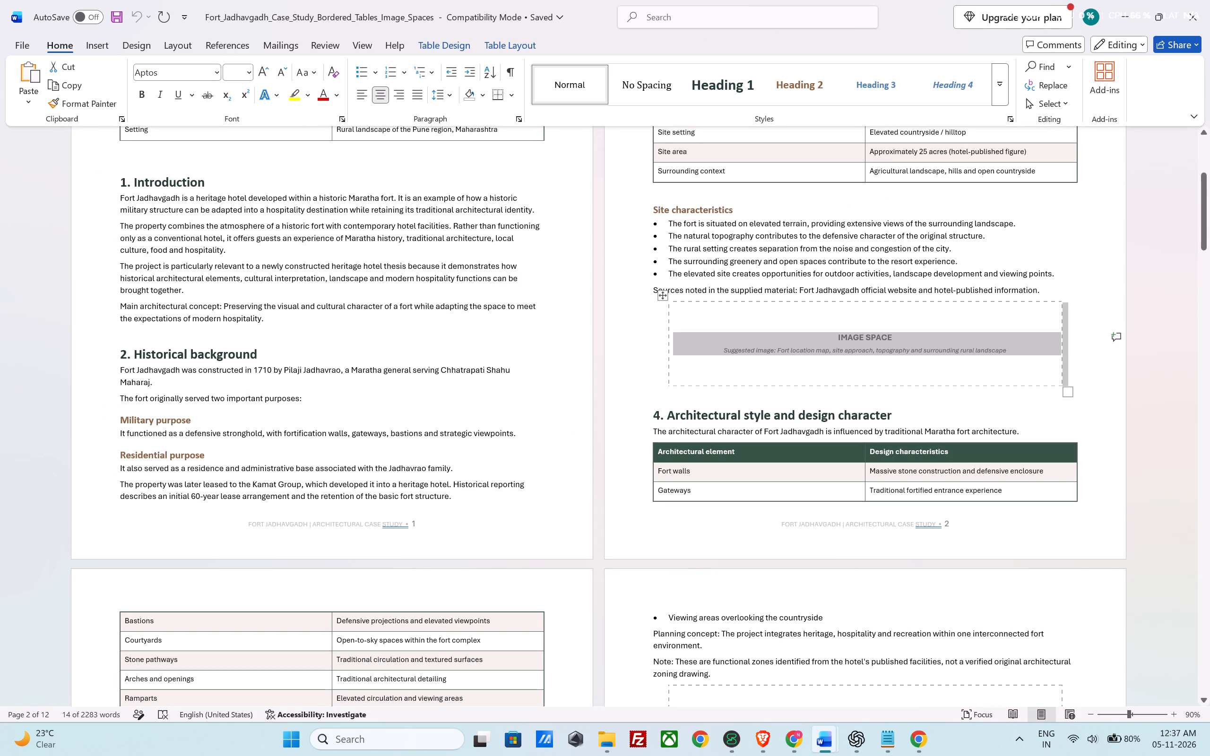
ctrl+scroll(584, 482, down, 20)
ctrl+scroll(584, 482, down, 2)
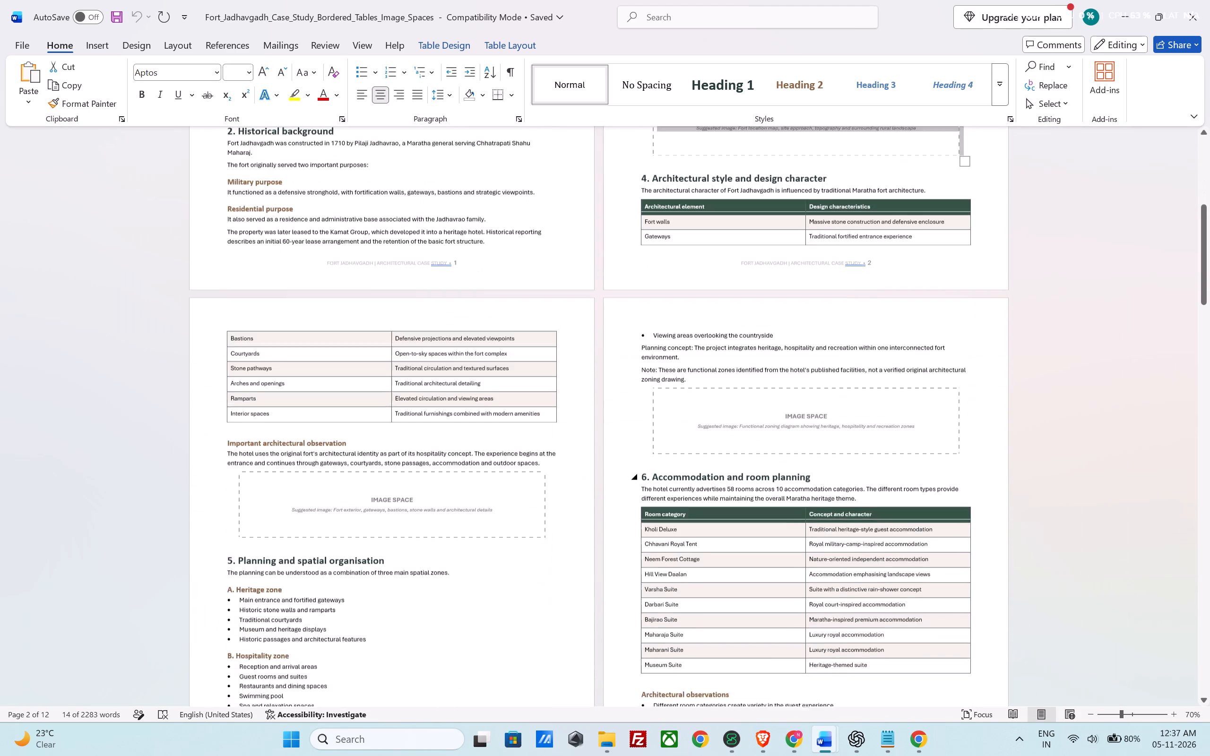
ctrl+scroll(643, 469, down, 9)
scroll(702, 492, down, 7)
drag(1202, 355, 1208, 664)
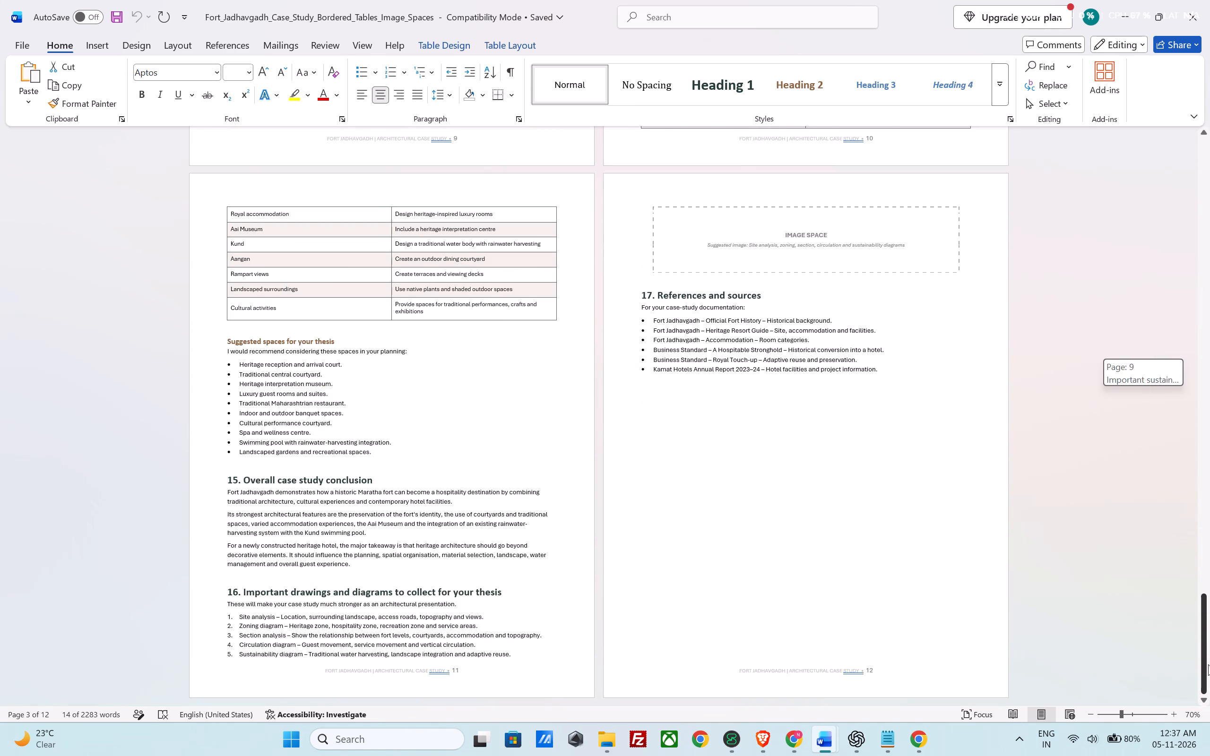
drag(1208, 664, 1209, 200)
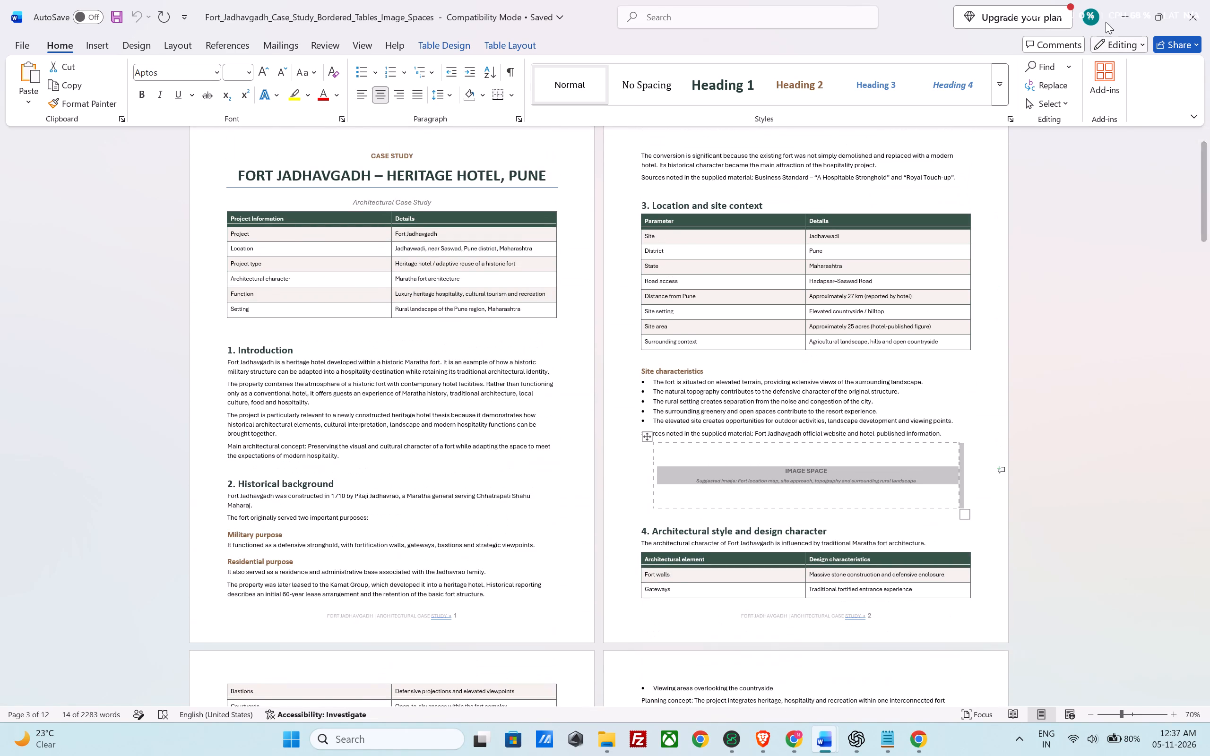
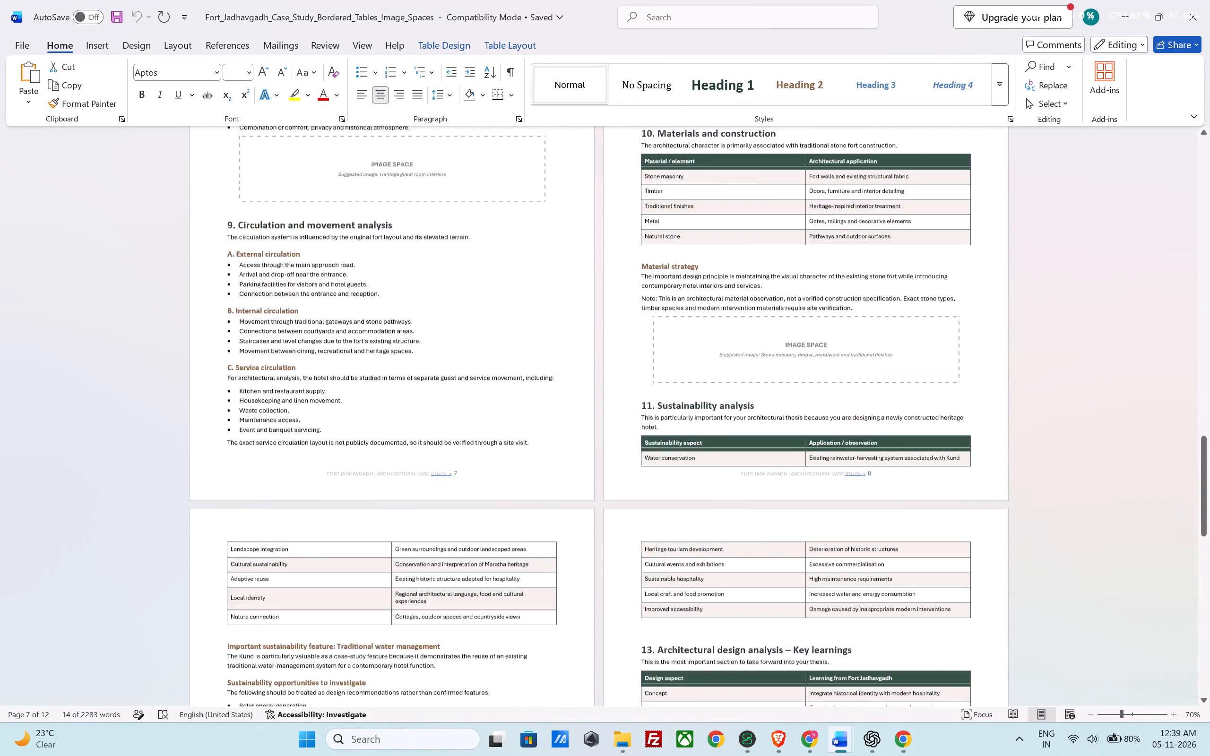
Look back through the Fort Jadhavgadh case study from the circulation and materials sections to the zoning, accommodation and facilities pages.
scroll(702, 464, up, 7)
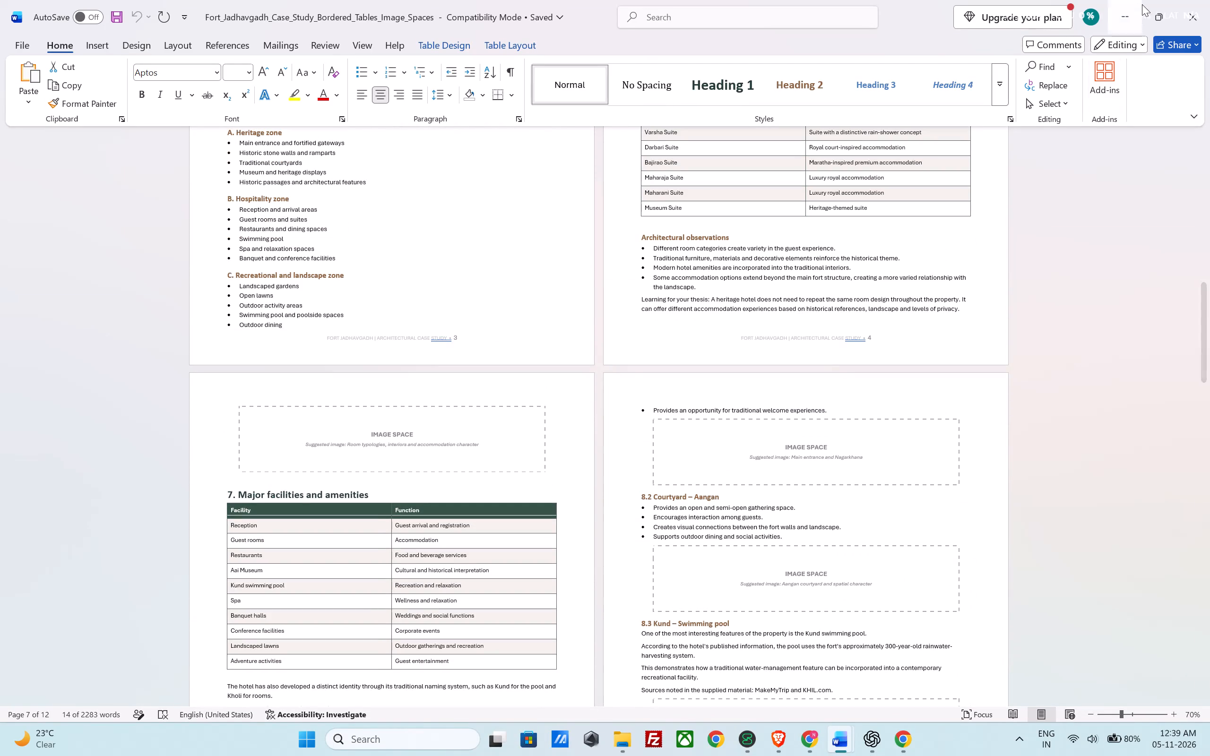
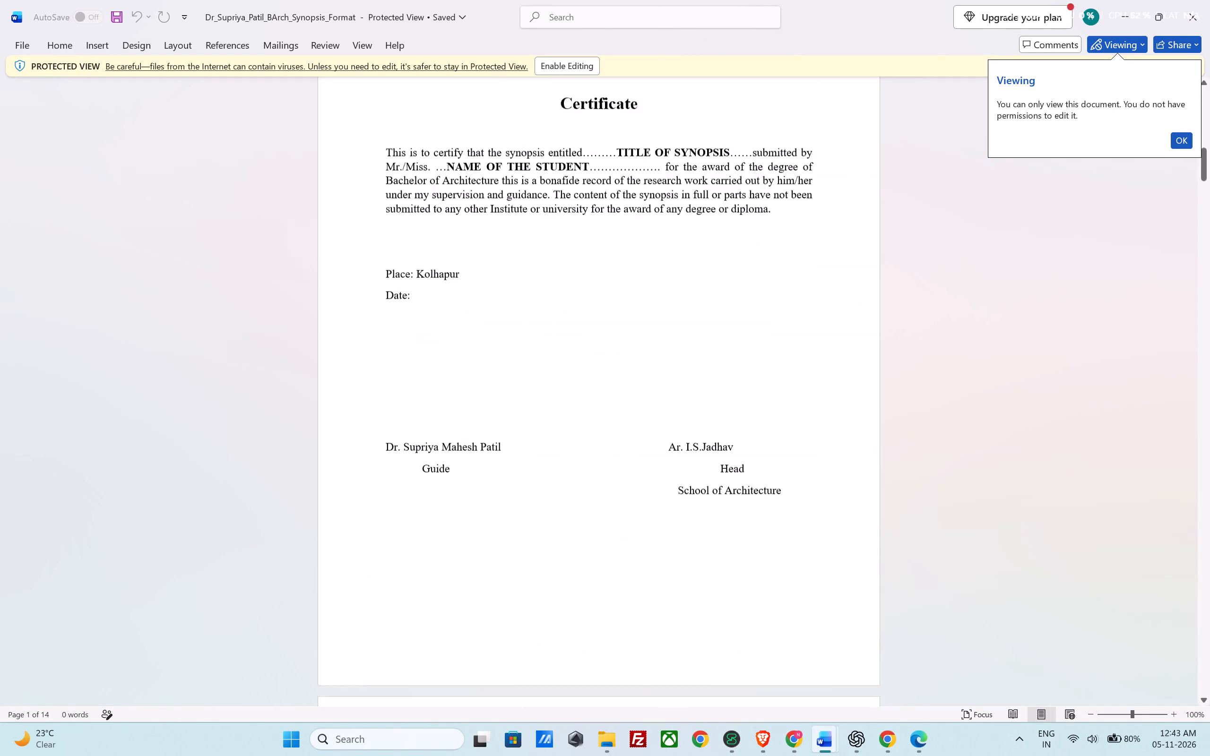
Look through the BArch synopsis format document from the certificate page through the table of contents to the list of tables.
scroll(913, 345, down, 11)
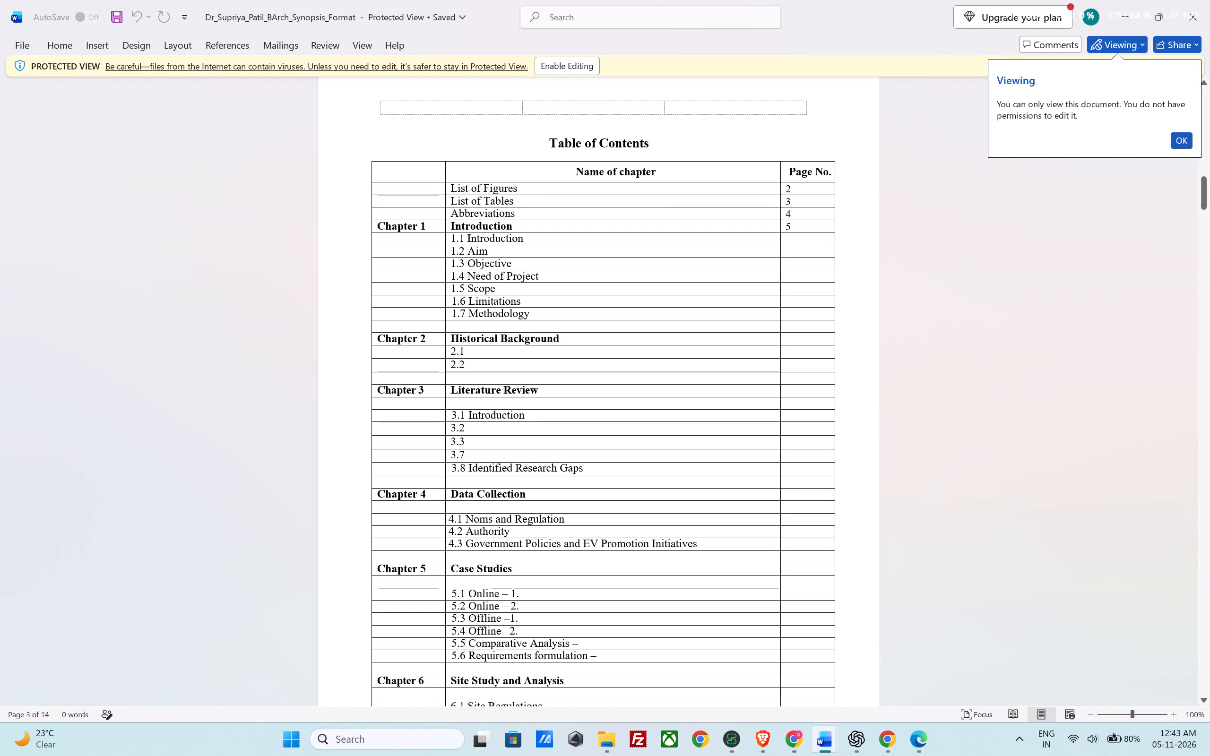
drag(1202, 196, 1205, 284)
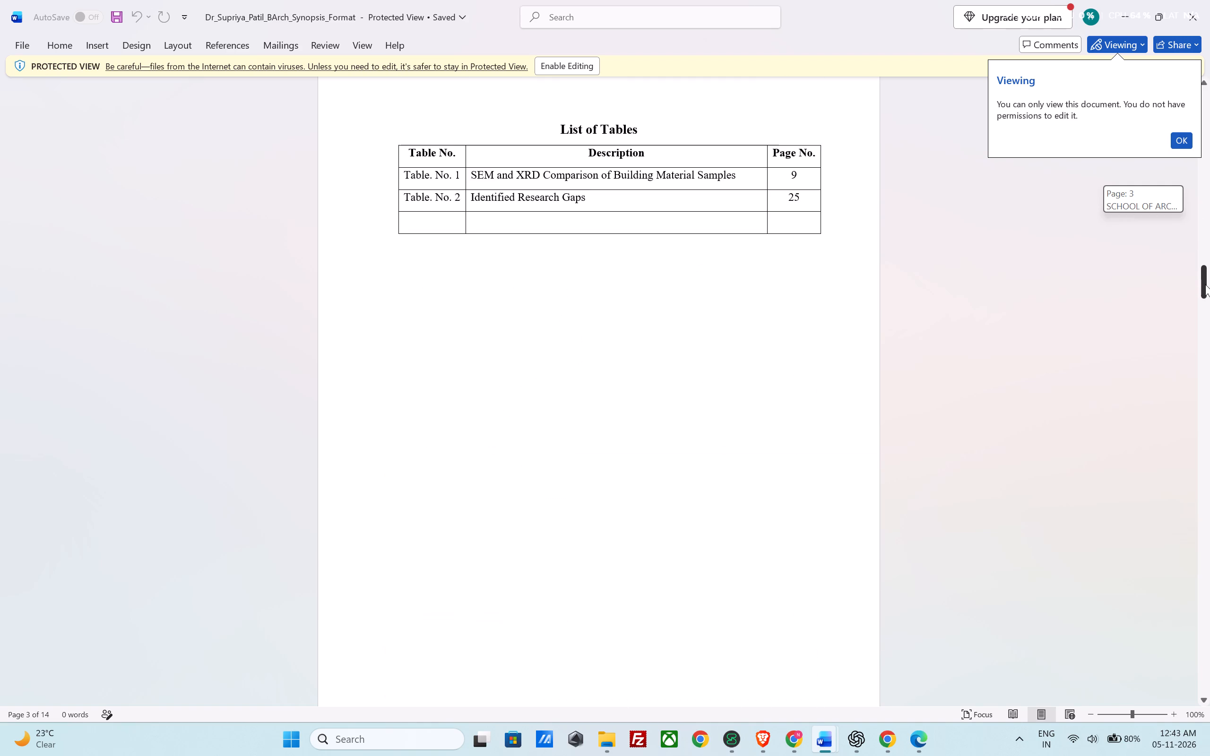
Review the B.Arch synopsis format document from its contents, tables and methodology pages back to the cover page.
drag(1205, 284, 1208, 422)
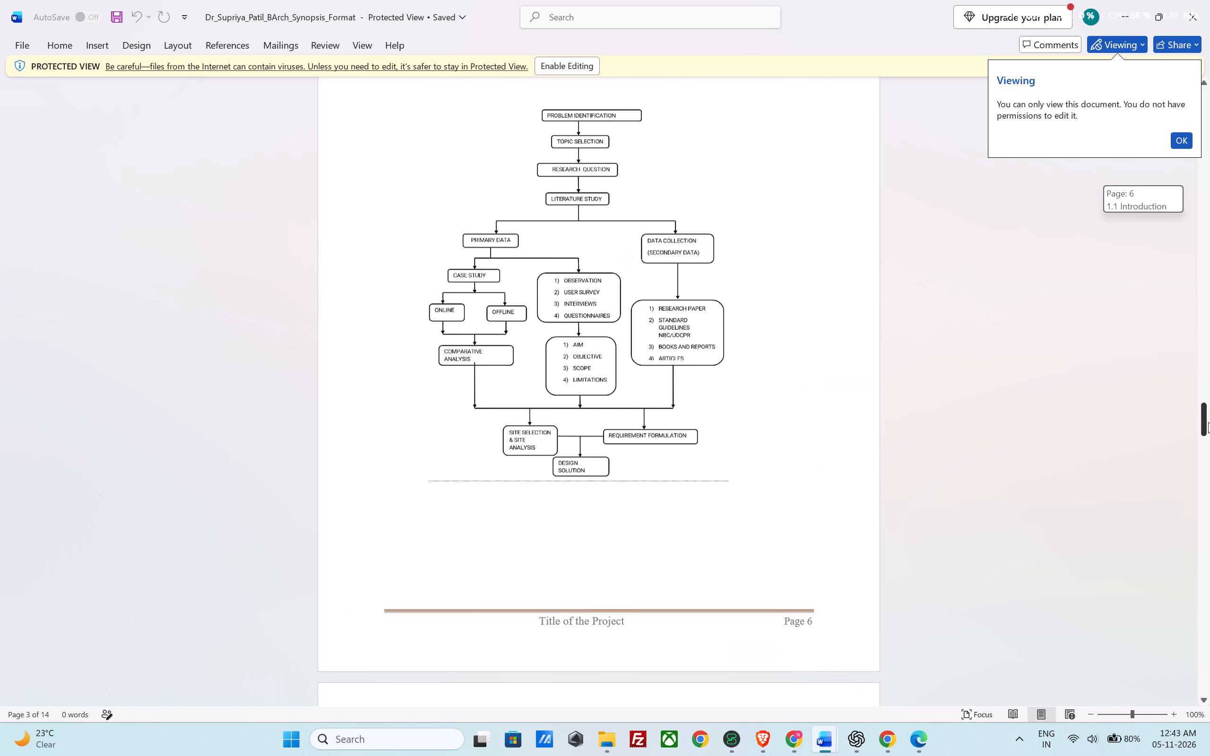
drag(1208, 422, 1195, 346)
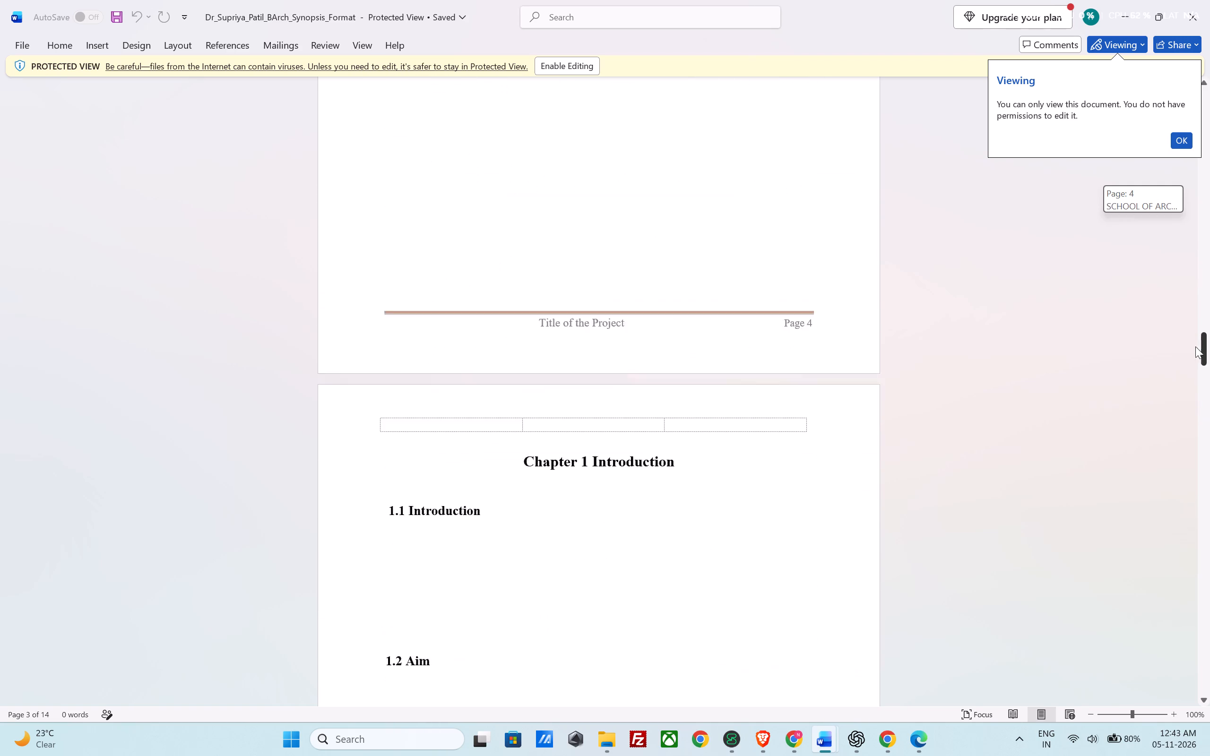
drag(1195, 346, 1177, 193)
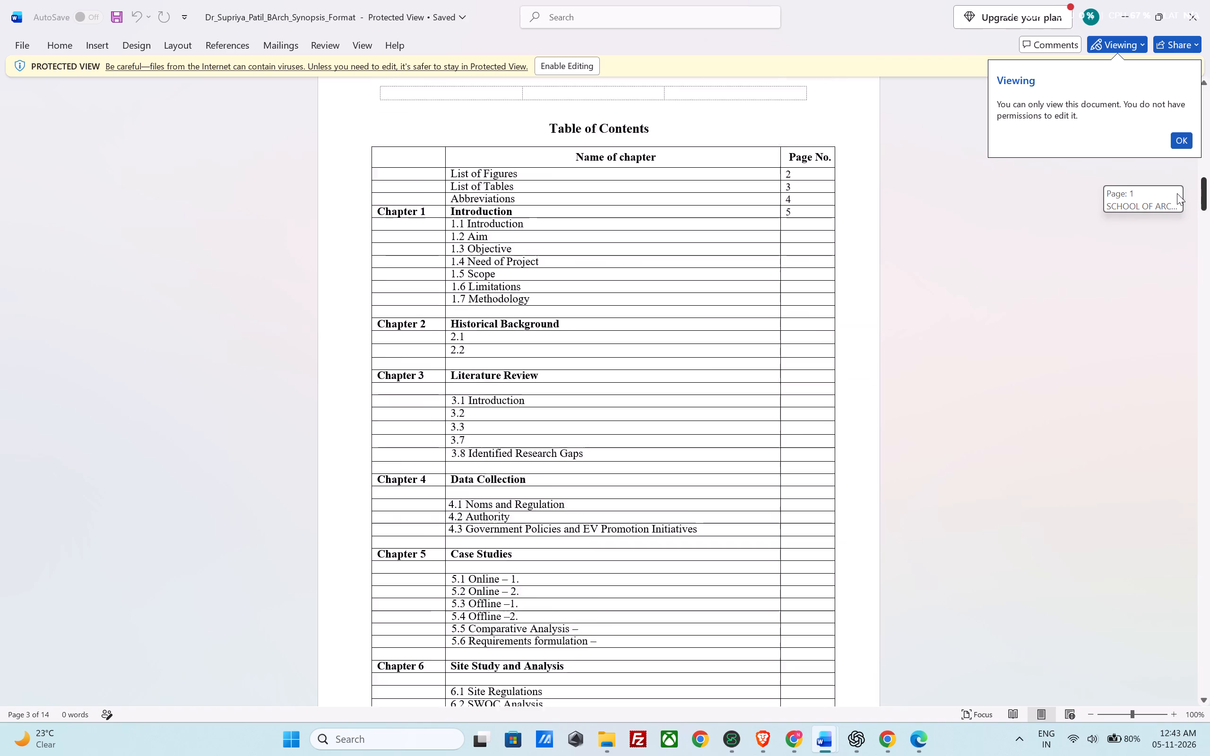
drag(1177, 193, 1185, 109)
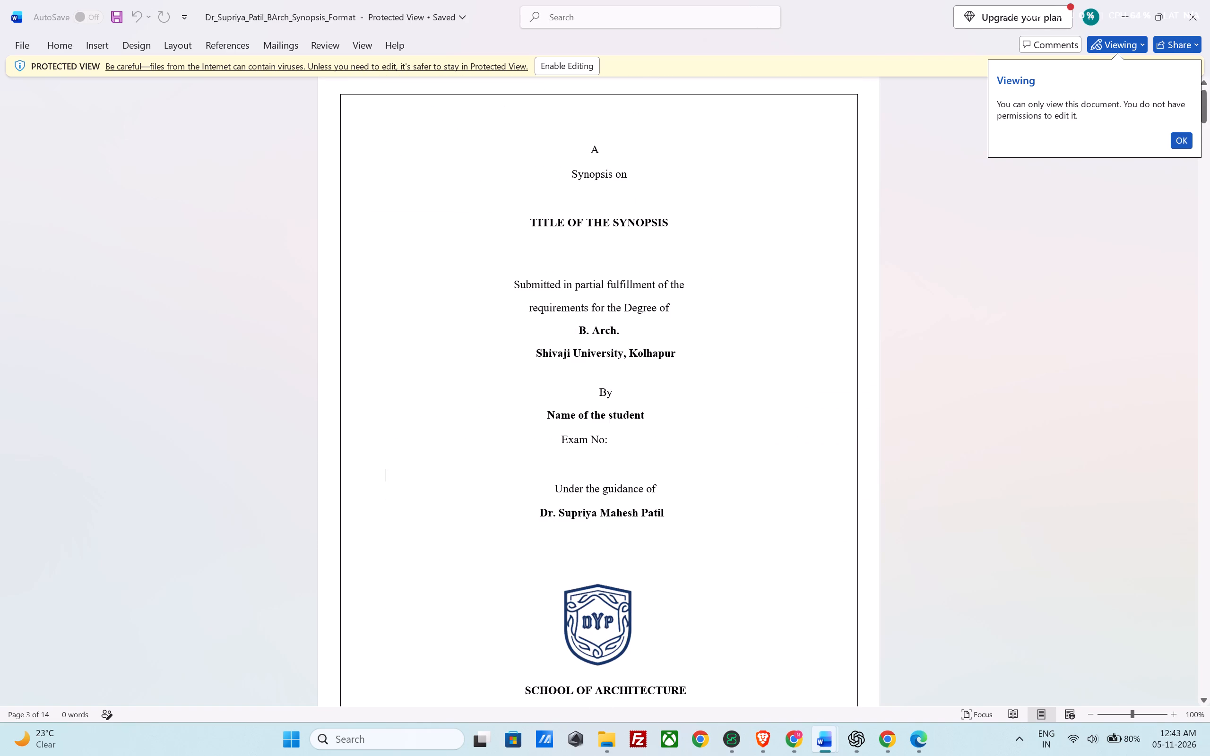
scroll(767, 460, down, 6)
drag(568, 391, 579, 404)
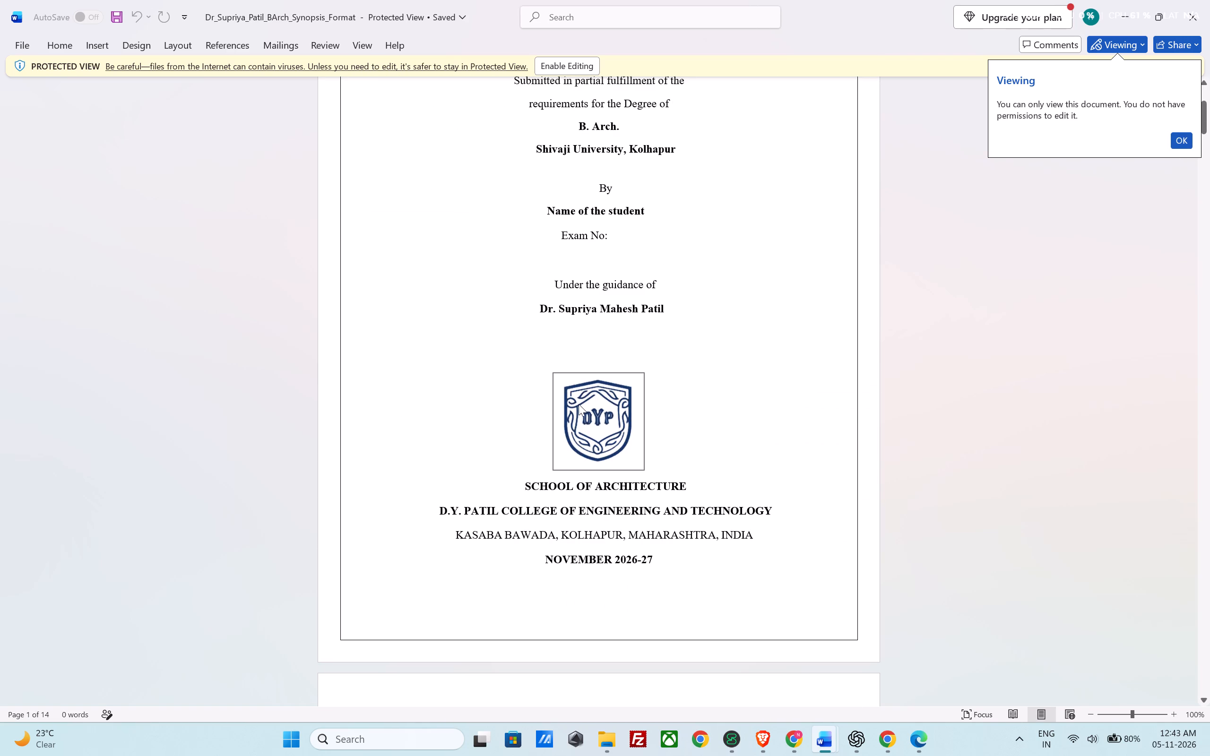
drag(579, 404, 578, 404)
click(640, 500)
Dismiss the viewing notice and enable editing of the B.Arch synopsis format document.
click(1175, 142)
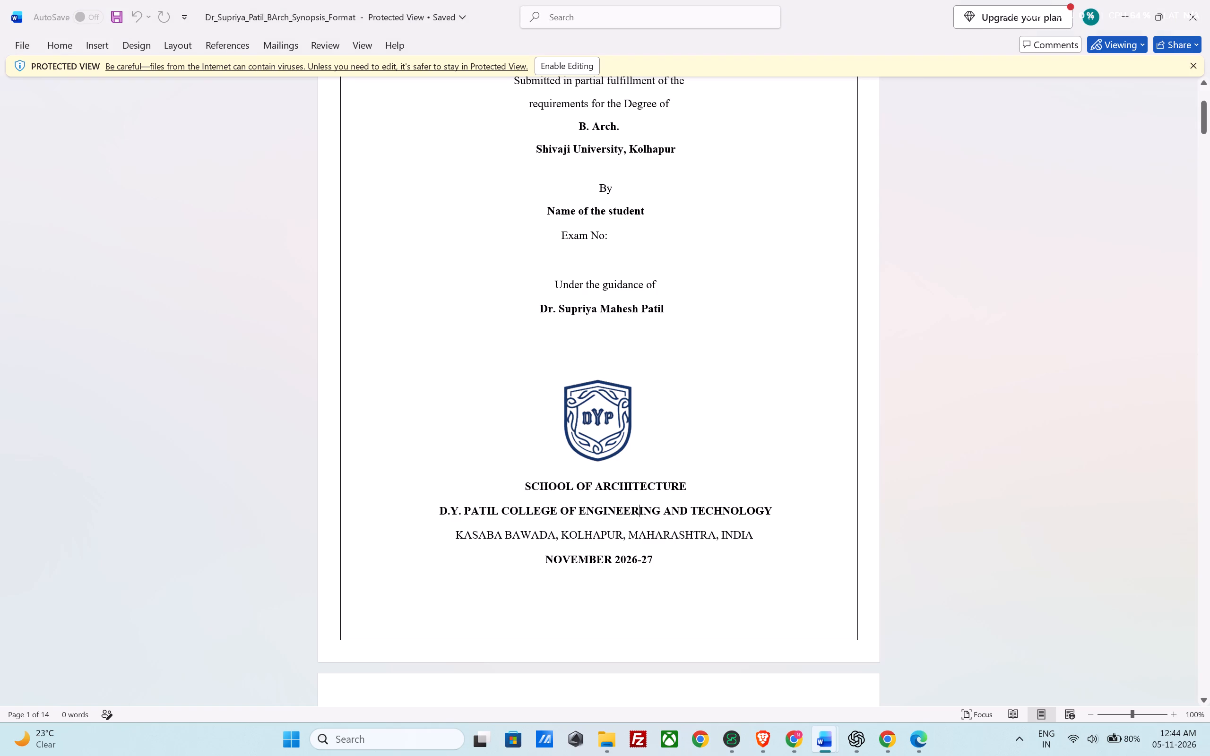
click(552, 58)
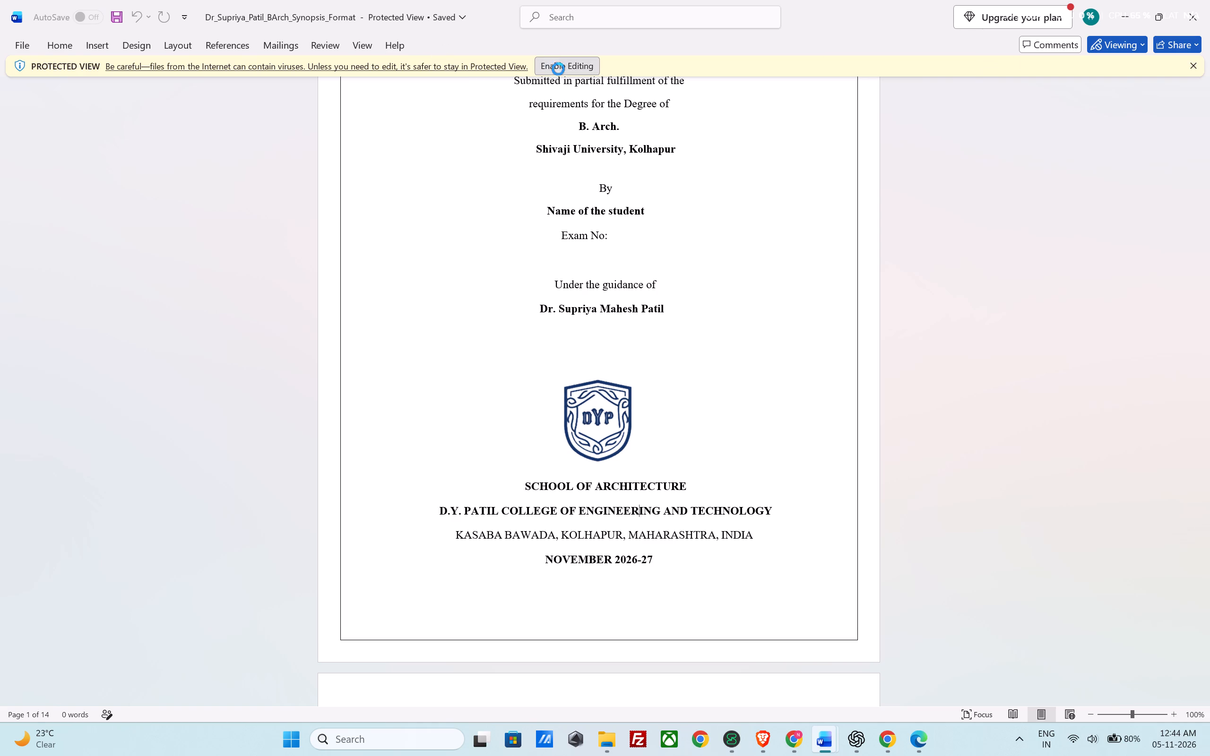
scroll(711, 411, down, 2)
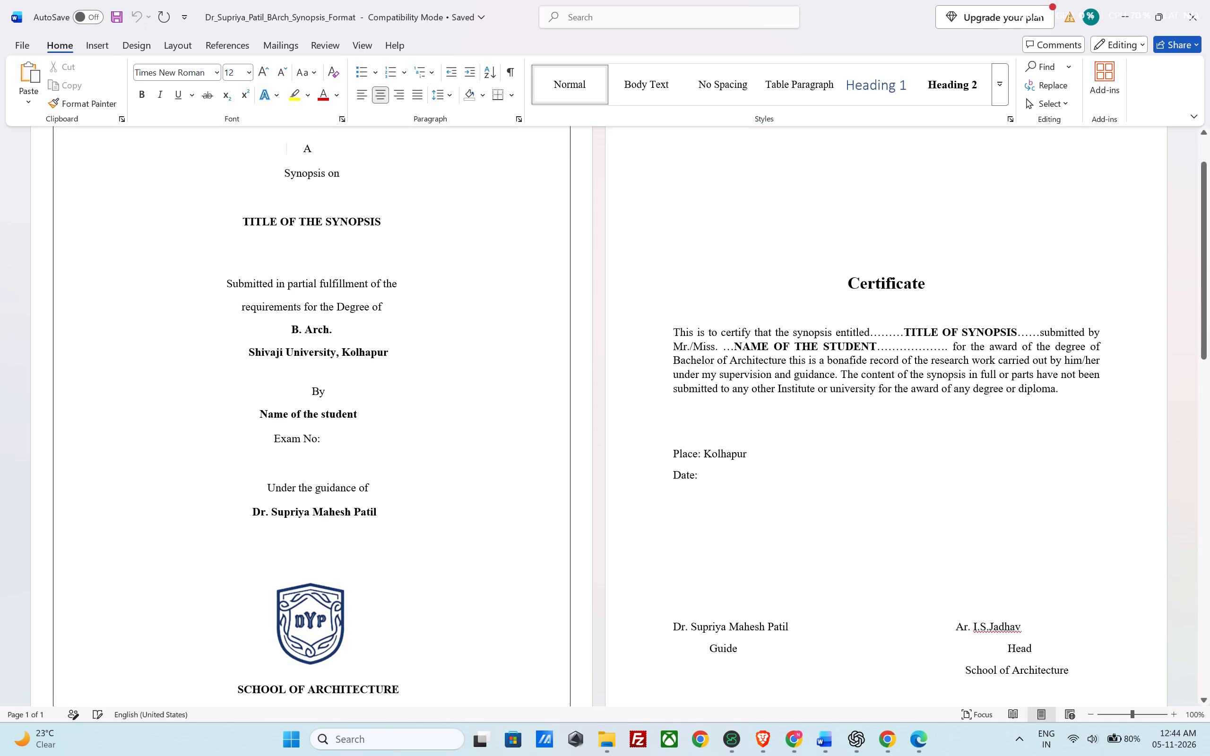
scroll(699, 403, down, 1)
ctrl+scroll(675, 425, up, 2)
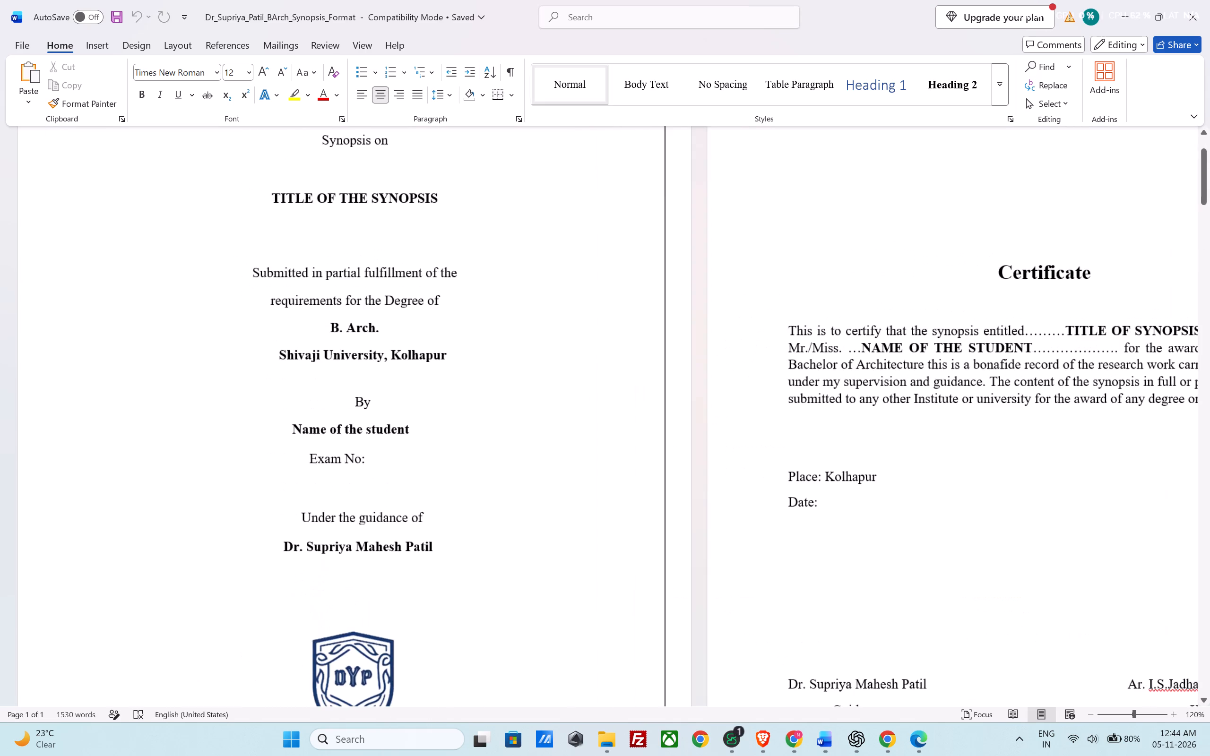
scroll(700, 404, down, 4)
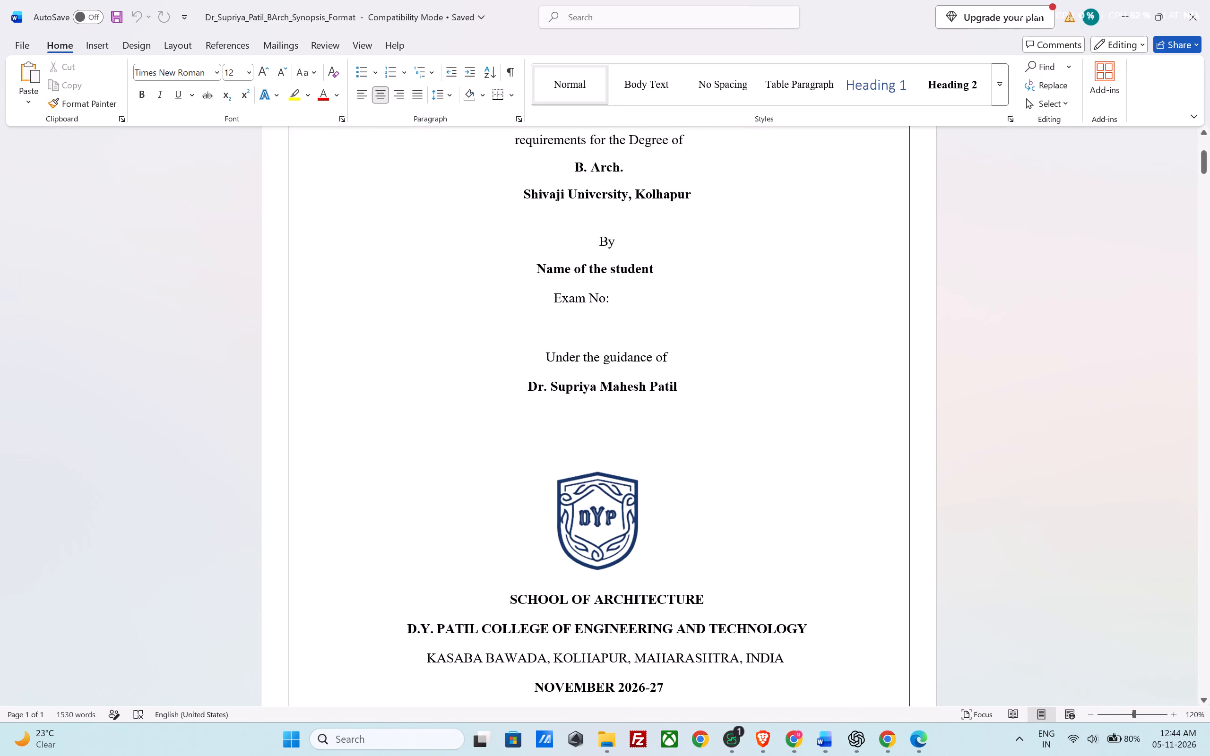
Switch to Session and save the received Oberoi_Rajvilas_Architectural_Case_Study document to the Videos folder.
click(729, 748)
click(834, 502)
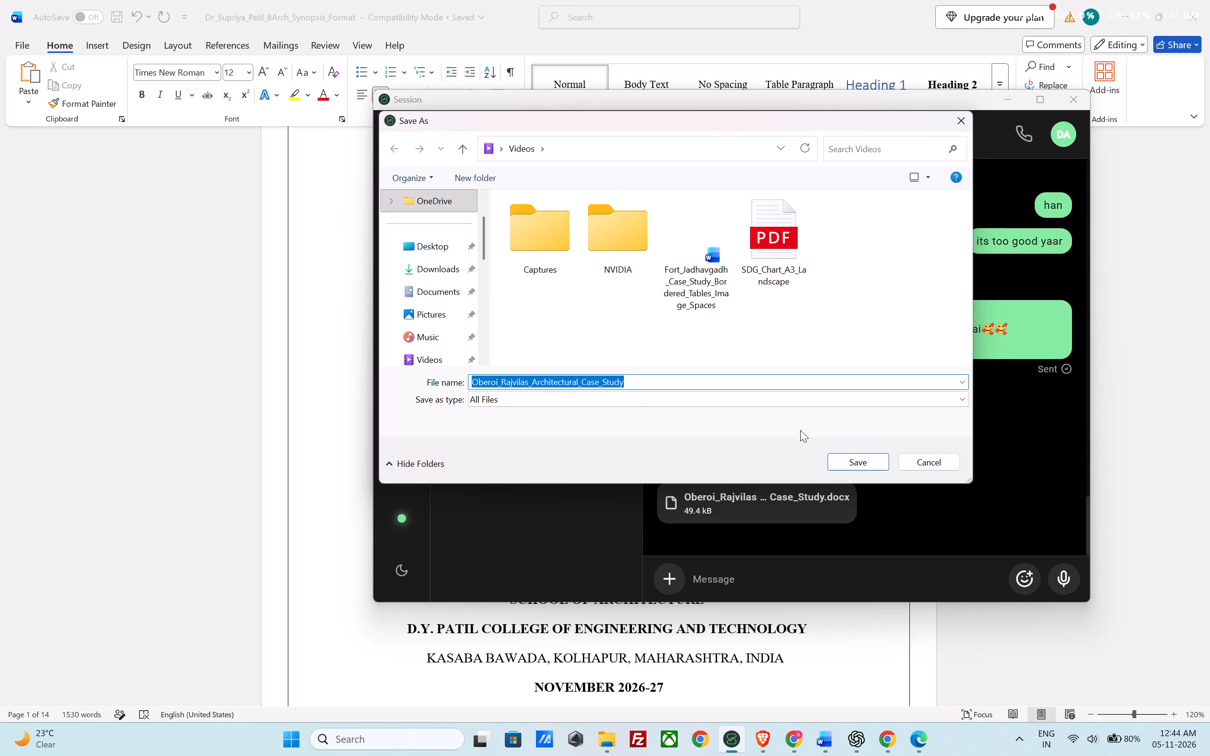
click(882, 460)
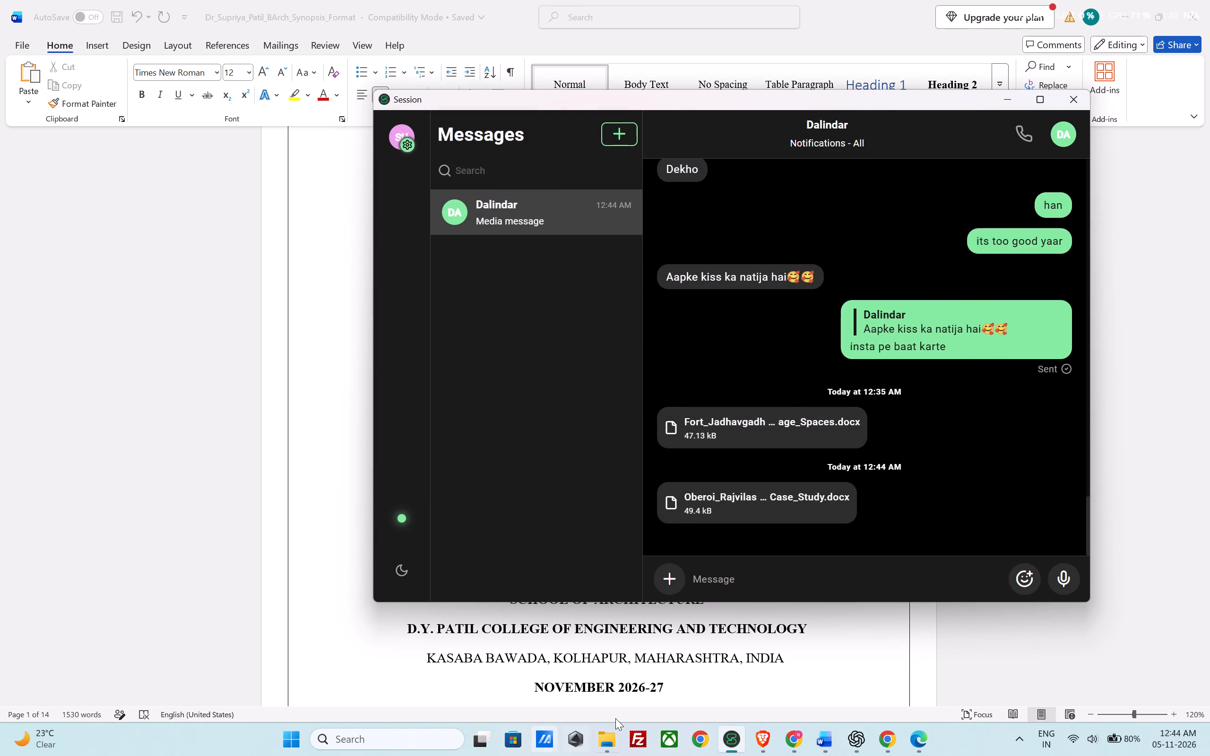
Switch to File Explorer, open Oberoi_Rajvilas_Architectural_Case_Study from the Videos folder in Word, and dismiss the viewing notice.
click(614, 738)
click(438, 288)
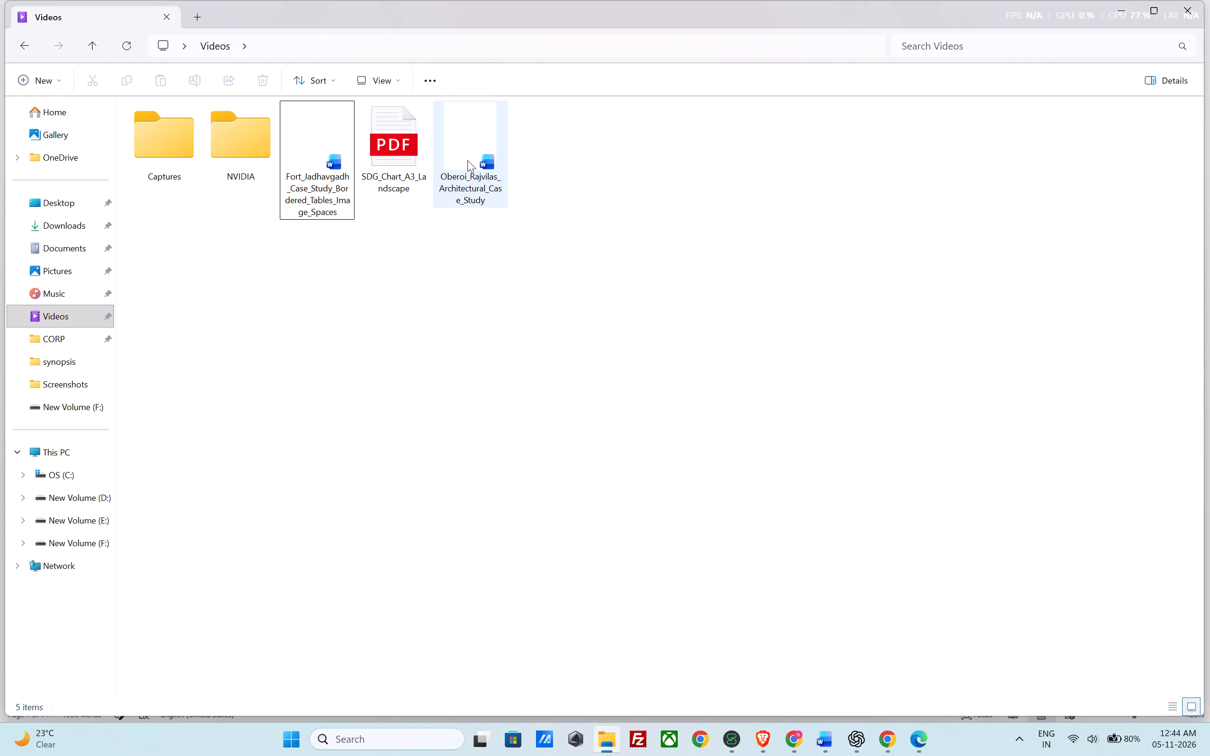
double_click(467, 160)
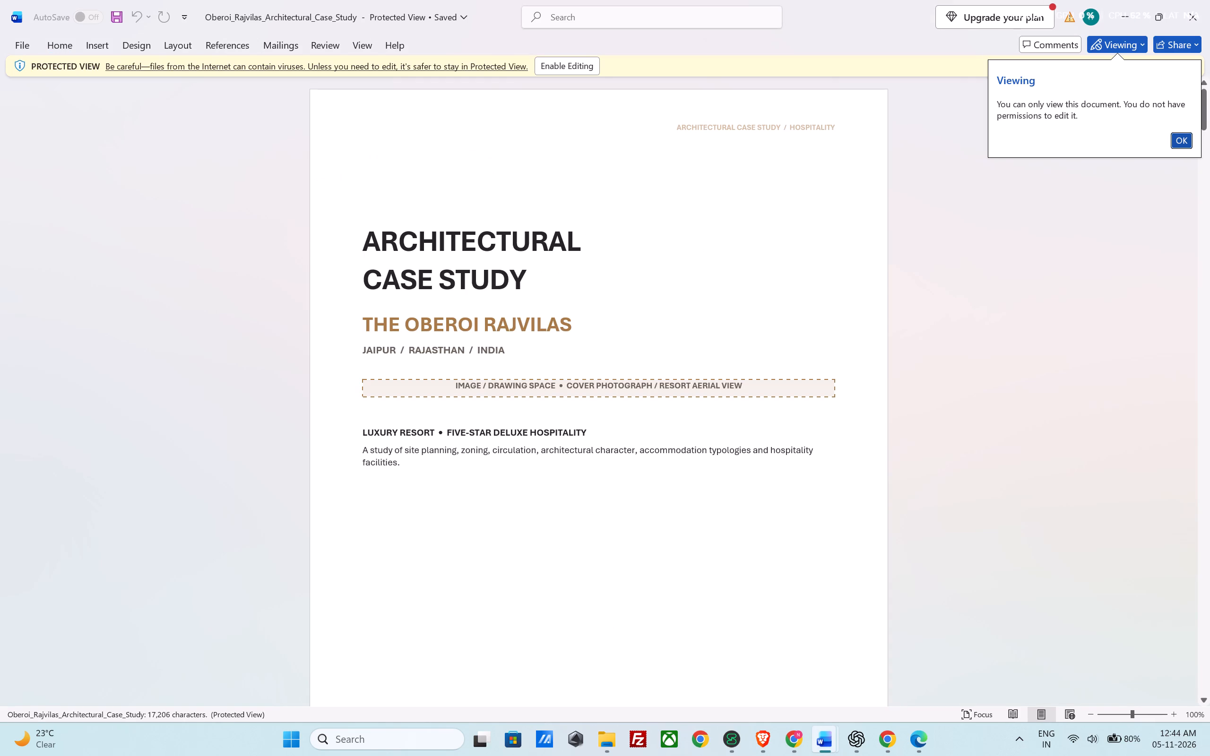
click(1182, 143)
Review the Oberoi Rajvilas case study from the introduction and climate table through to the reference sources, then minimise it.
scroll(701, 393, down, 12)
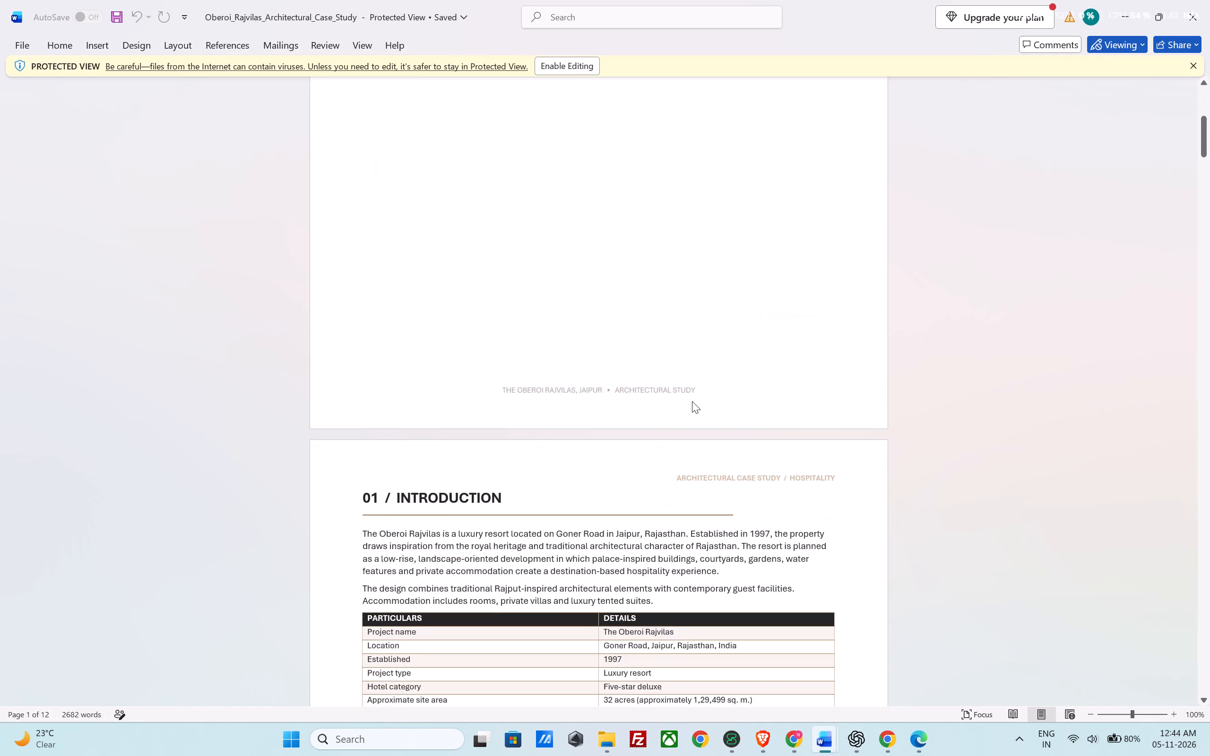
scroll(692, 401, down, 13)
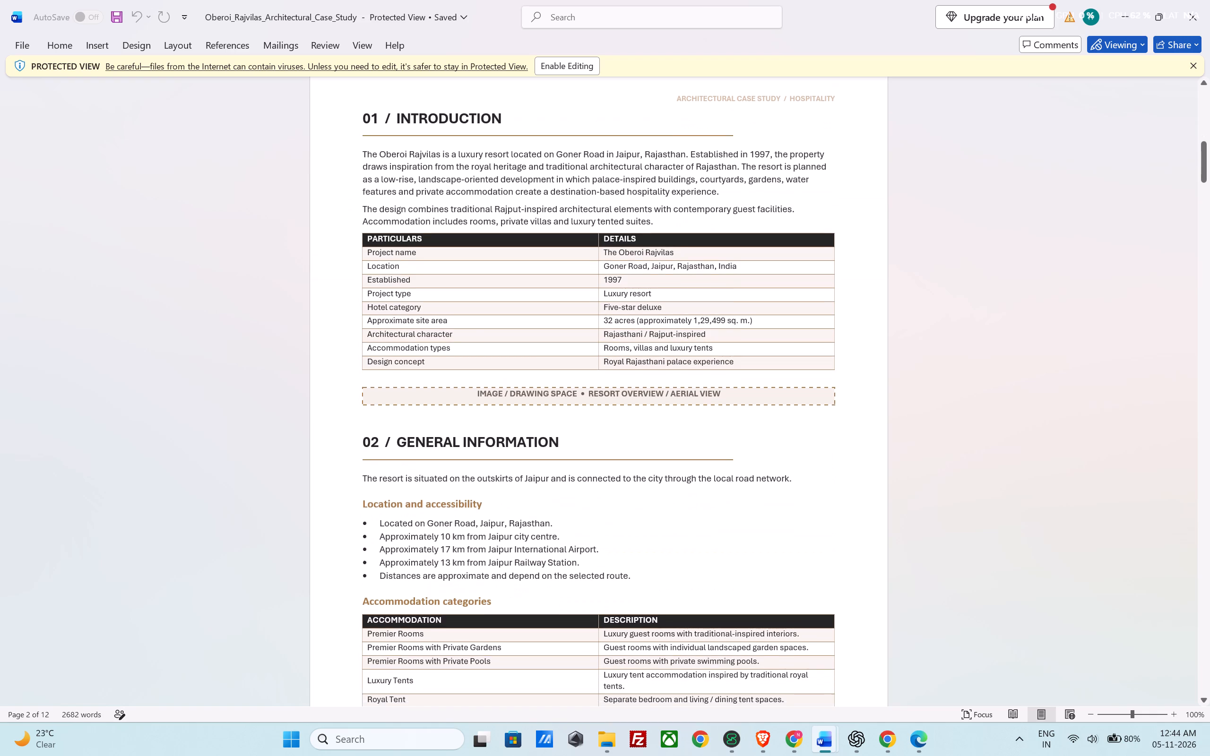
scroll(692, 401, down, 9)
scroll(692, 401, down, 13)
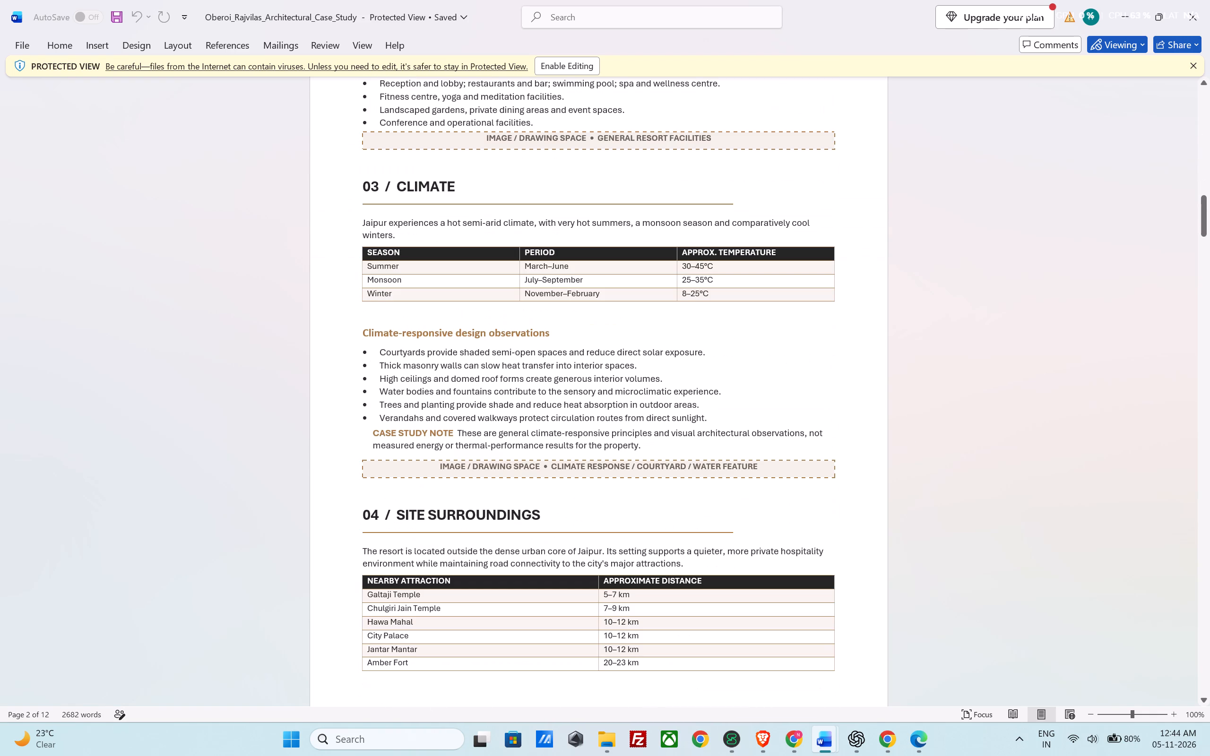
drag(842, 303, 372, 253)
key(Escape)
key(Escape)
scroll(793, 387, down, 1)
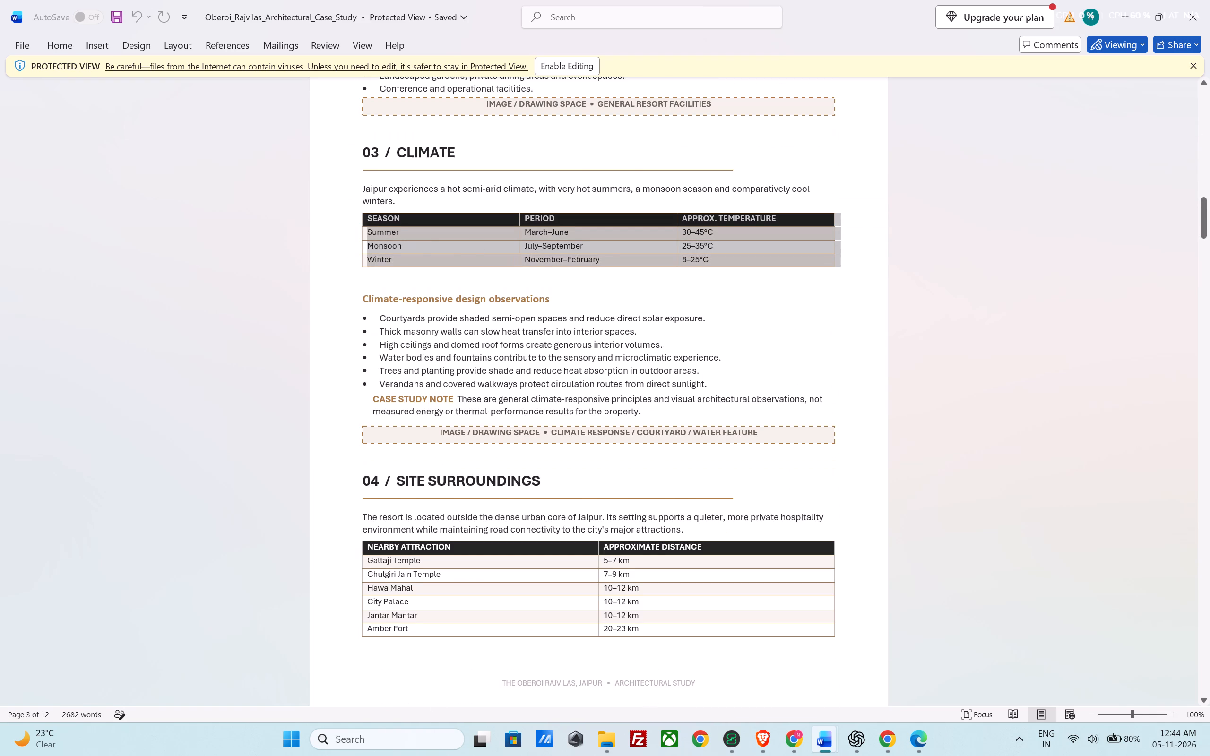
click(963, 169)
scroll(824, 314, down, 12)
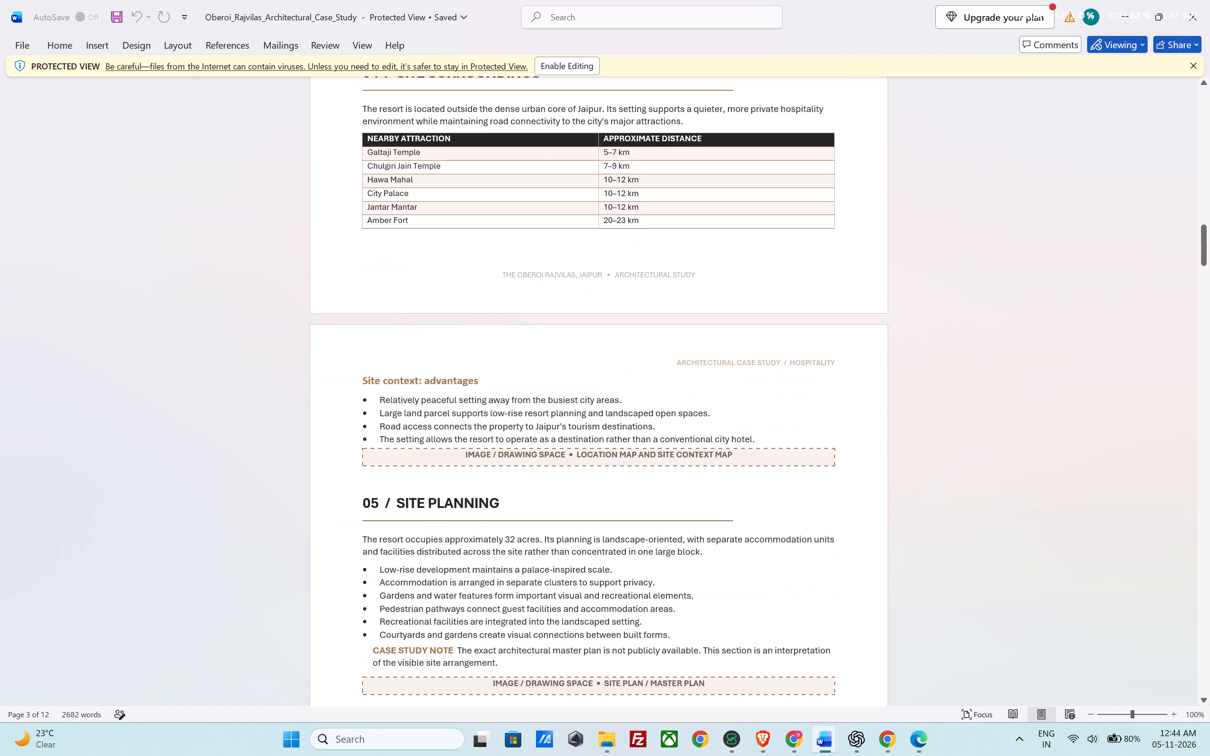
scroll(865, 322, down, 4)
drag(1205, 264, 1208, 352)
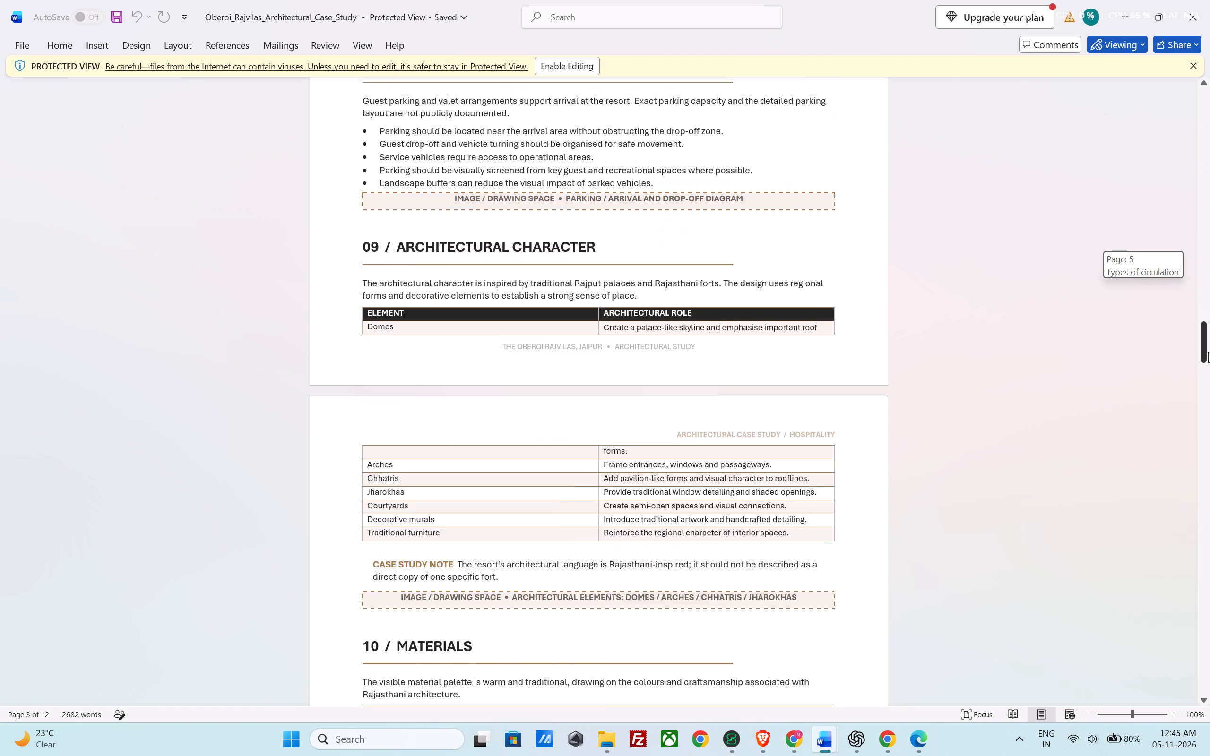
drag(1208, 352, 1197, 755)
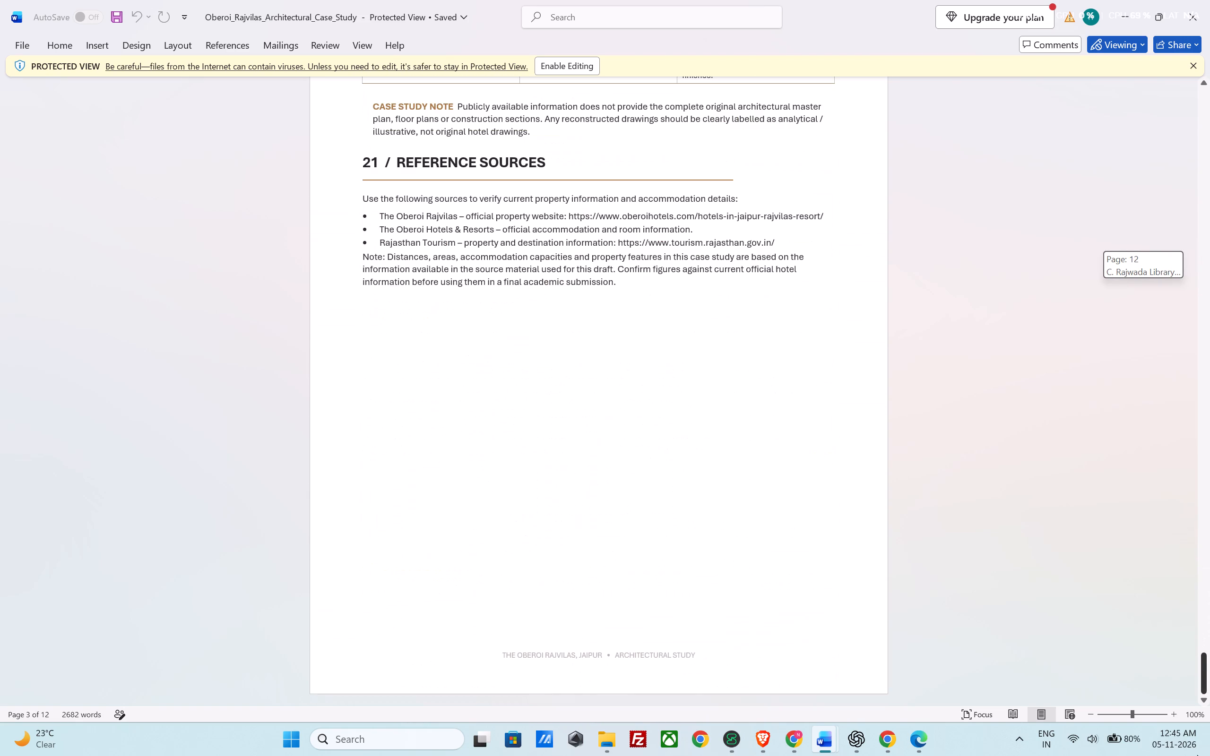
drag(1197, 755, 1192, 475)
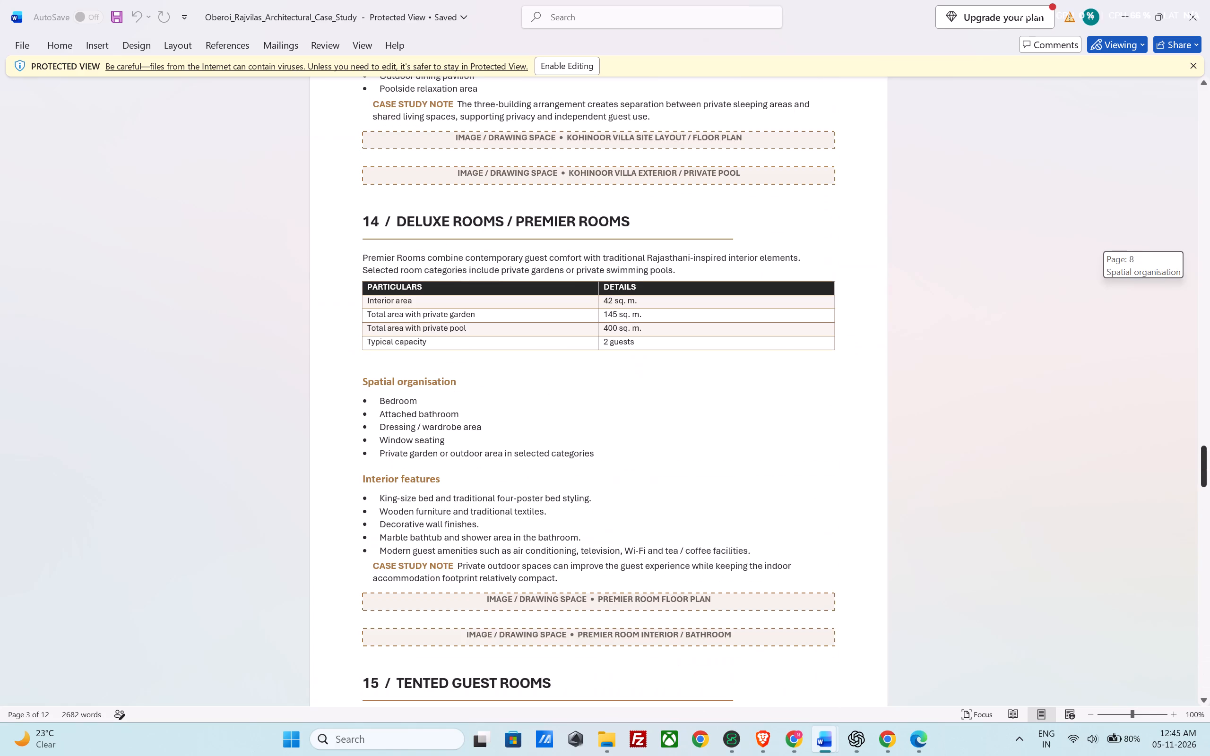
click(1115, 13)
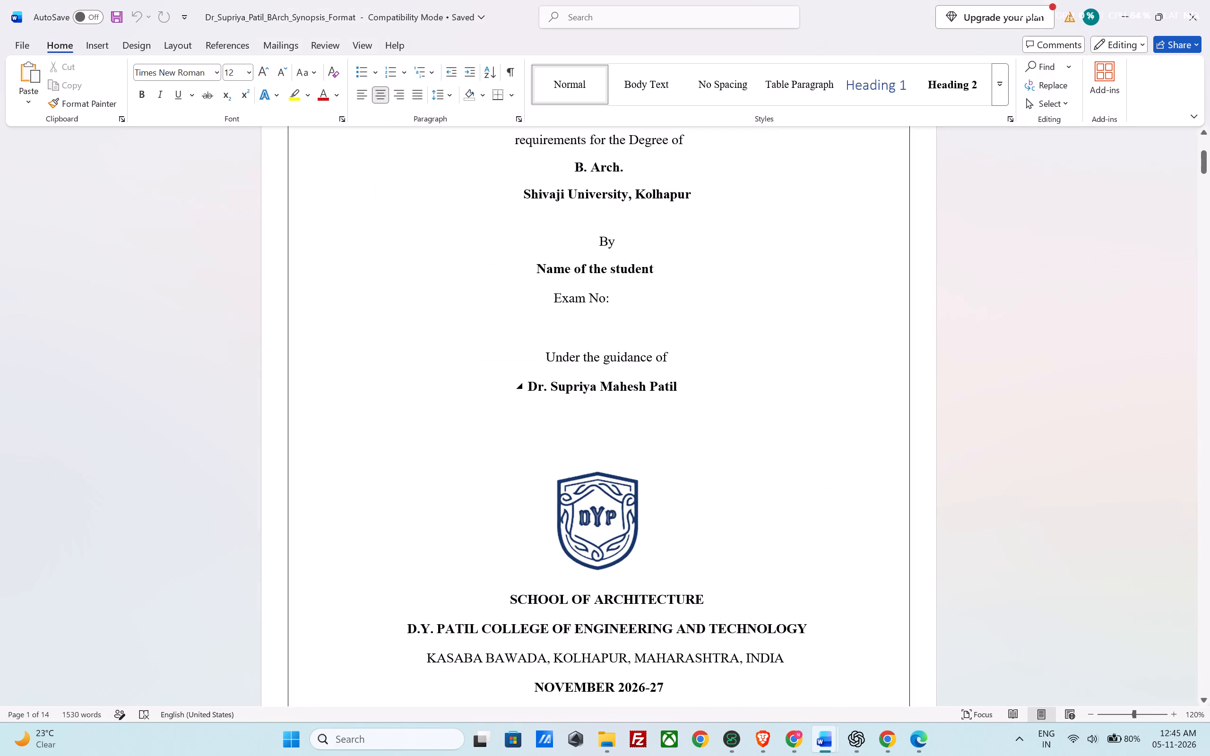
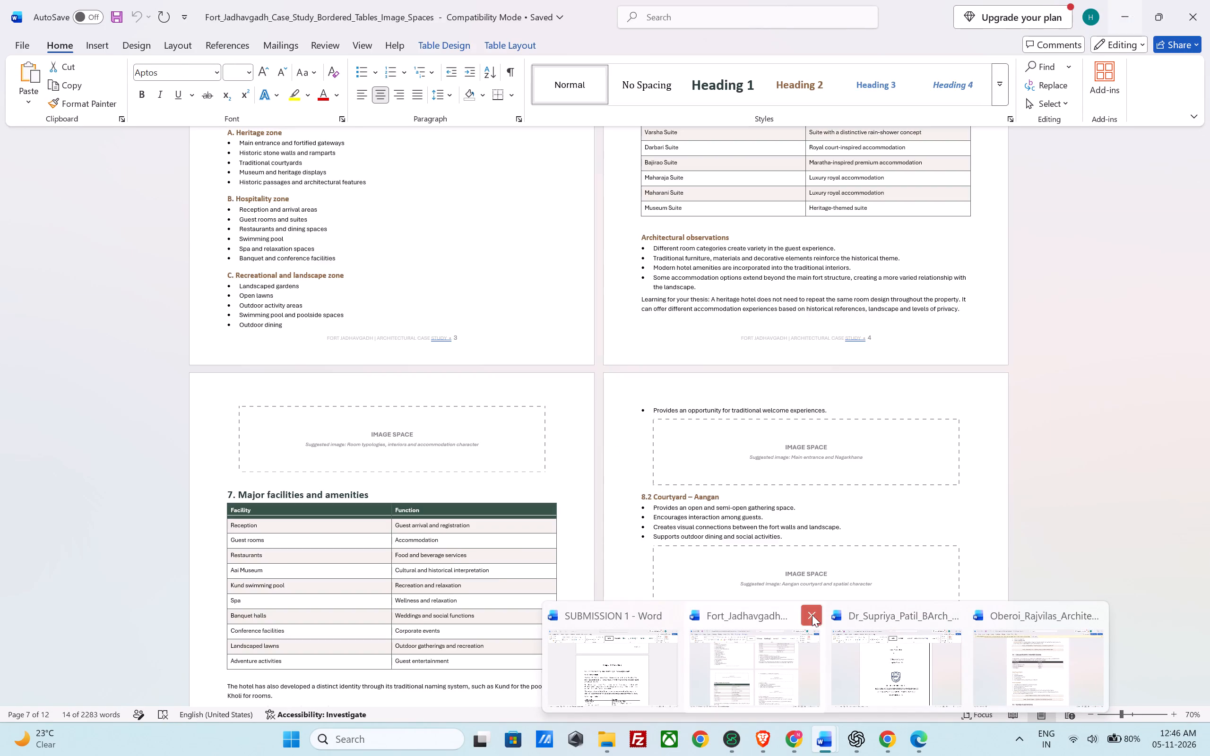
Close the Fort_Jadhavgadh_Case_Study_Bordered_Tables_Image_Spaces document.
click(812, 615)
Switch to the B.Arch synopsis format document and copy the DYP college logo from its cover page.
click(826, 658)
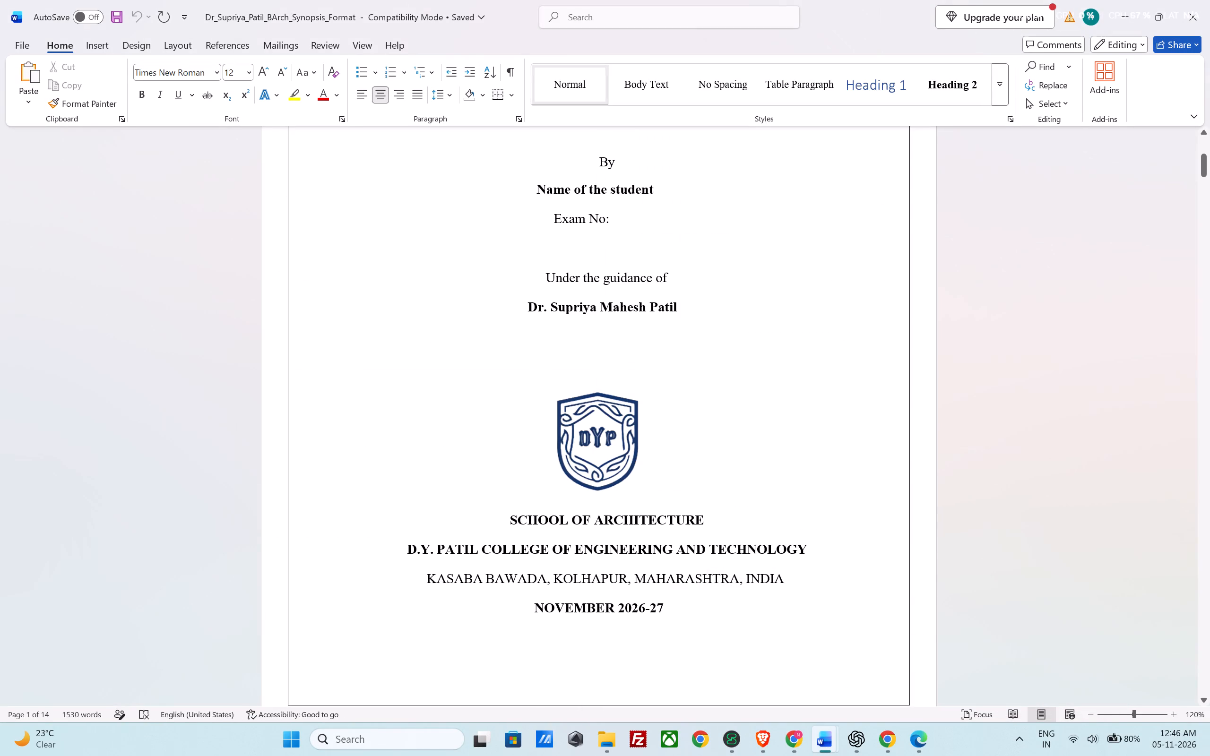
click(657, 410)
drag(633, 420, 590, 413)
click(588, 418)
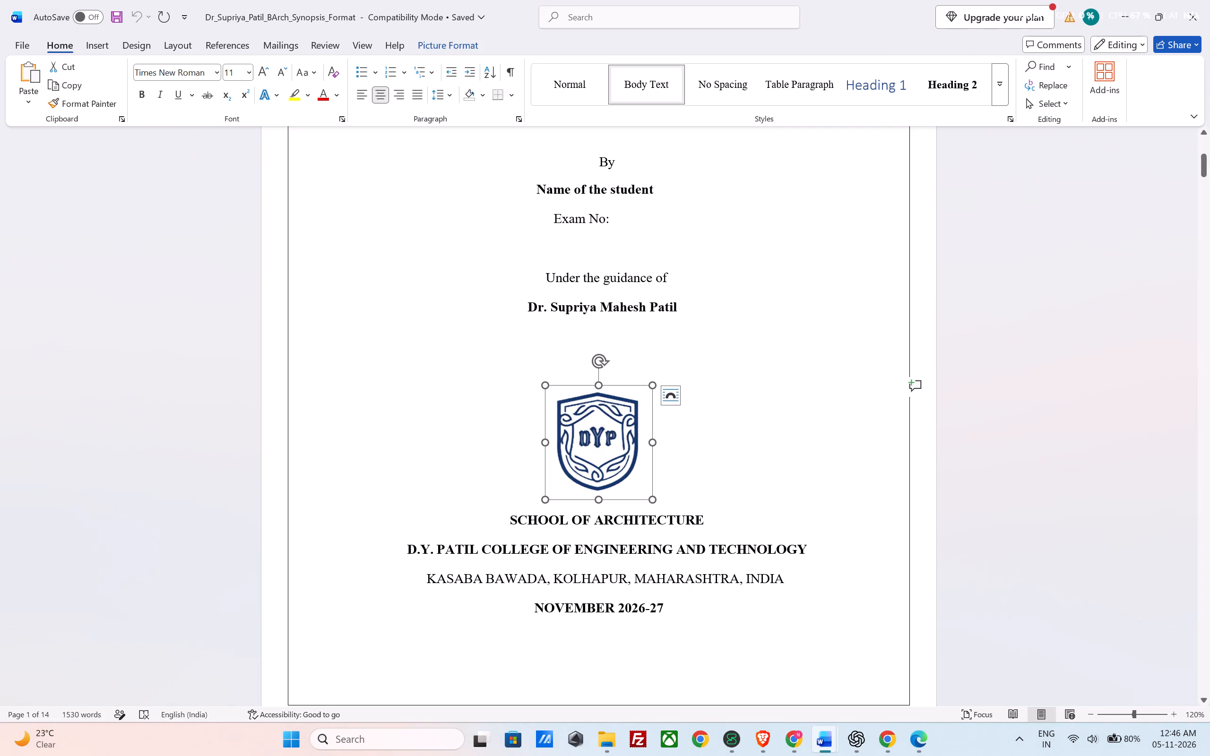
key(ctrl+c)
Switch to SUBMISSION 1 and go to the blank area below the guide's name on its cover page.
click(822, 743)
click(718, 669)
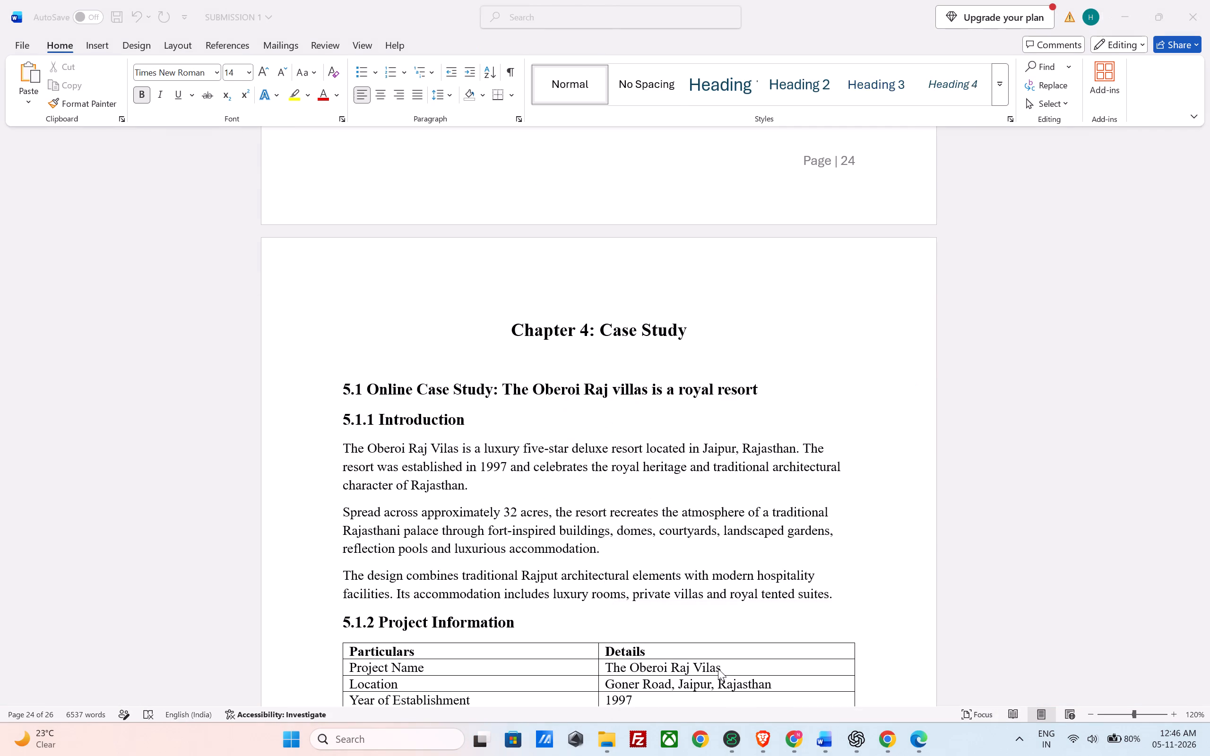
drag(1200, 654, 1209, 357)
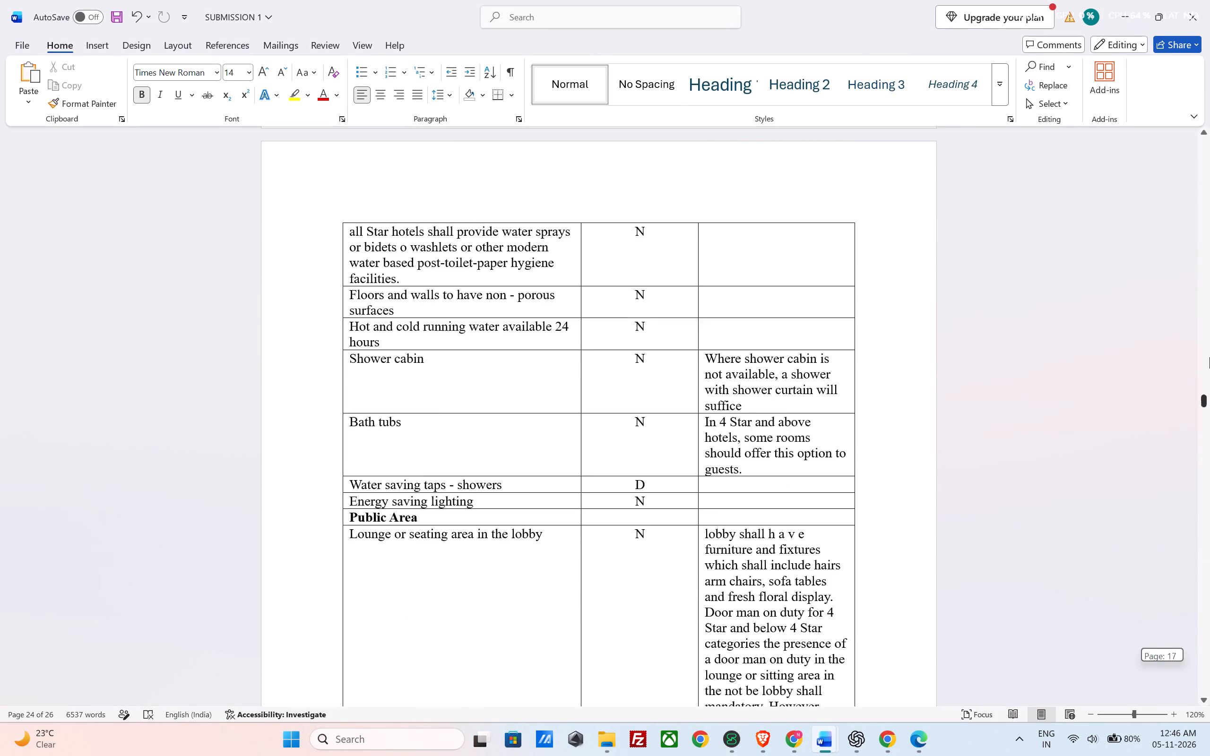
drag(1209, 357, 1209, 140)
scroll(811, 394, down, 11)
click(595, 318)
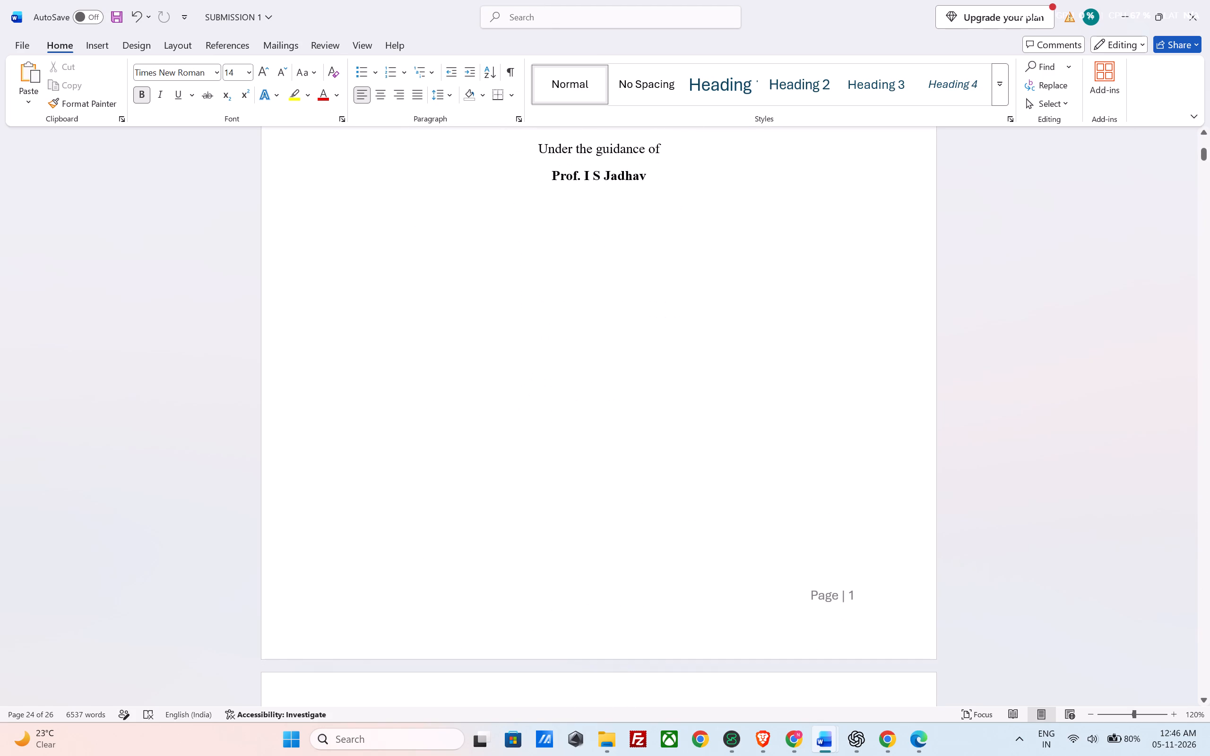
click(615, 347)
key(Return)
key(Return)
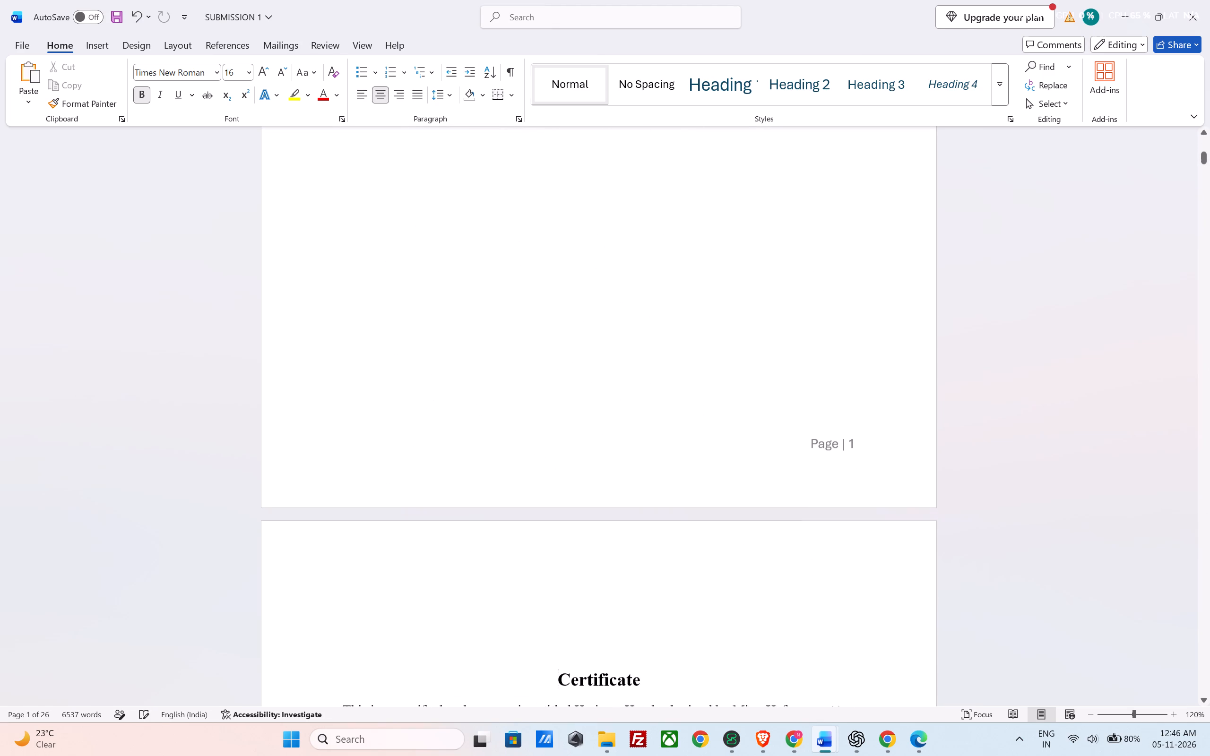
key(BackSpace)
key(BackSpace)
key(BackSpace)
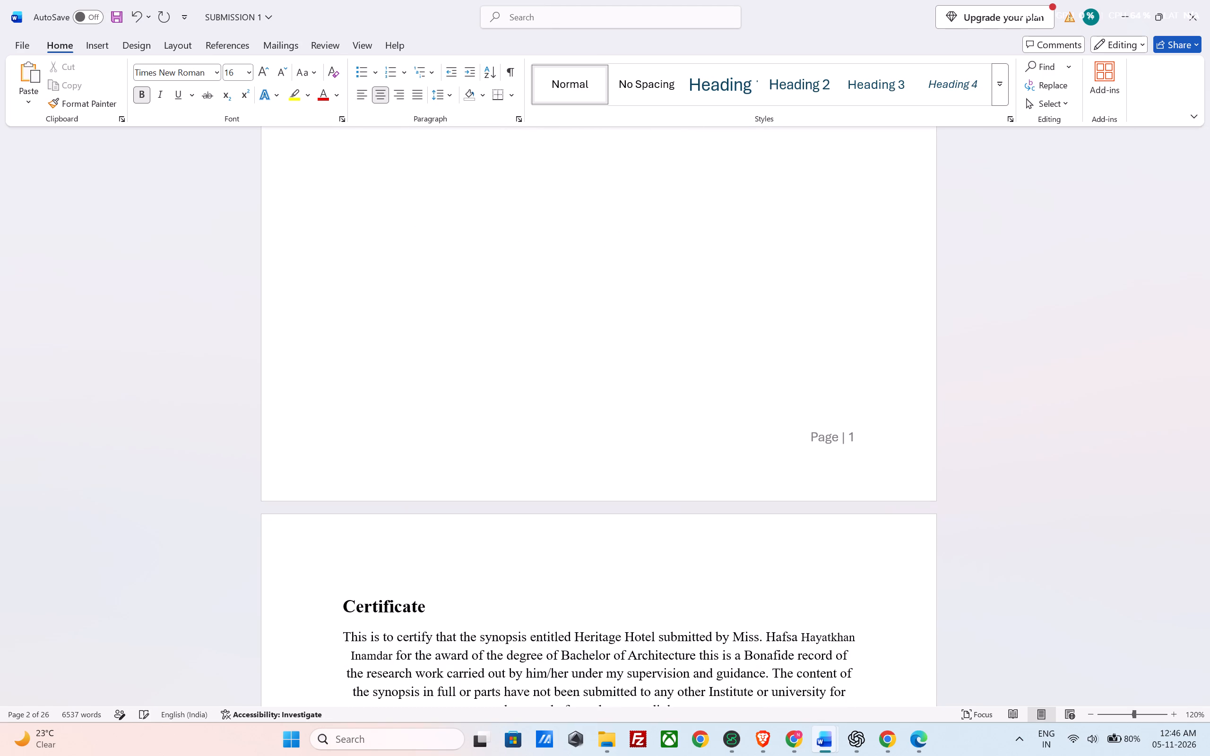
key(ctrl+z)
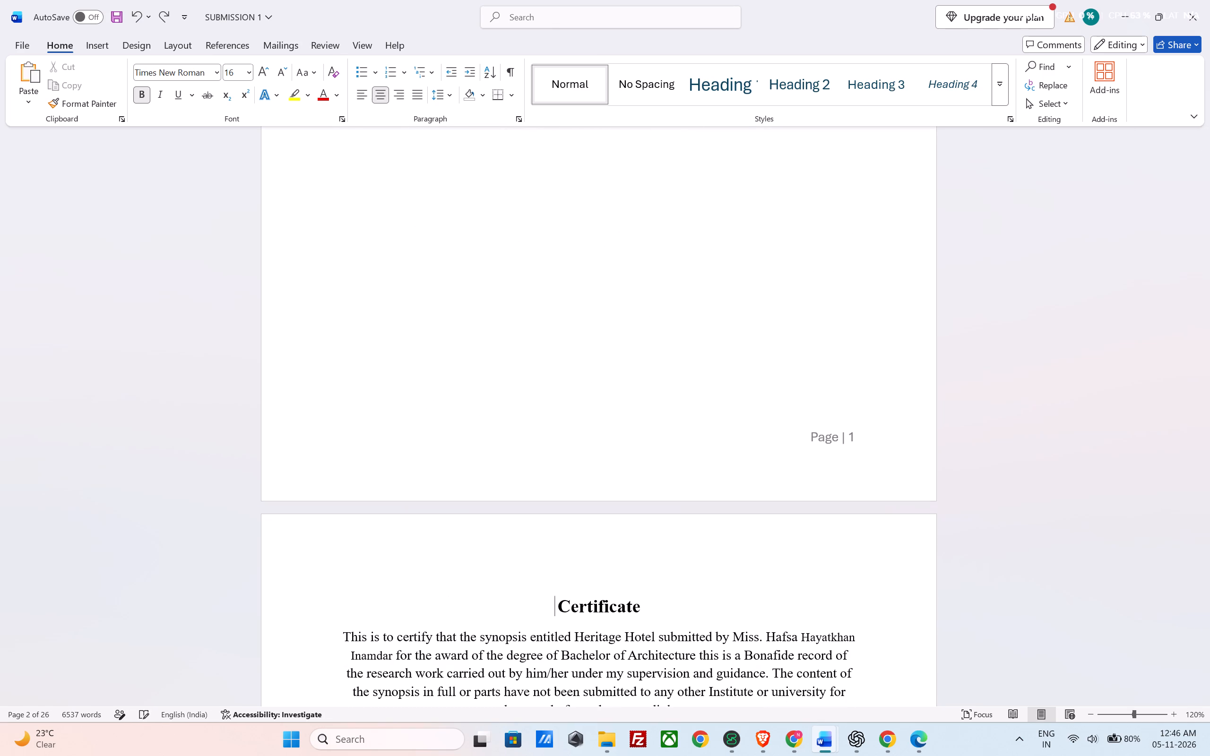
Add five blank lines after the guide's name on the cover page and paste the DYP logo there.
scroll(604, 410, up, 7)
click(659, 319)
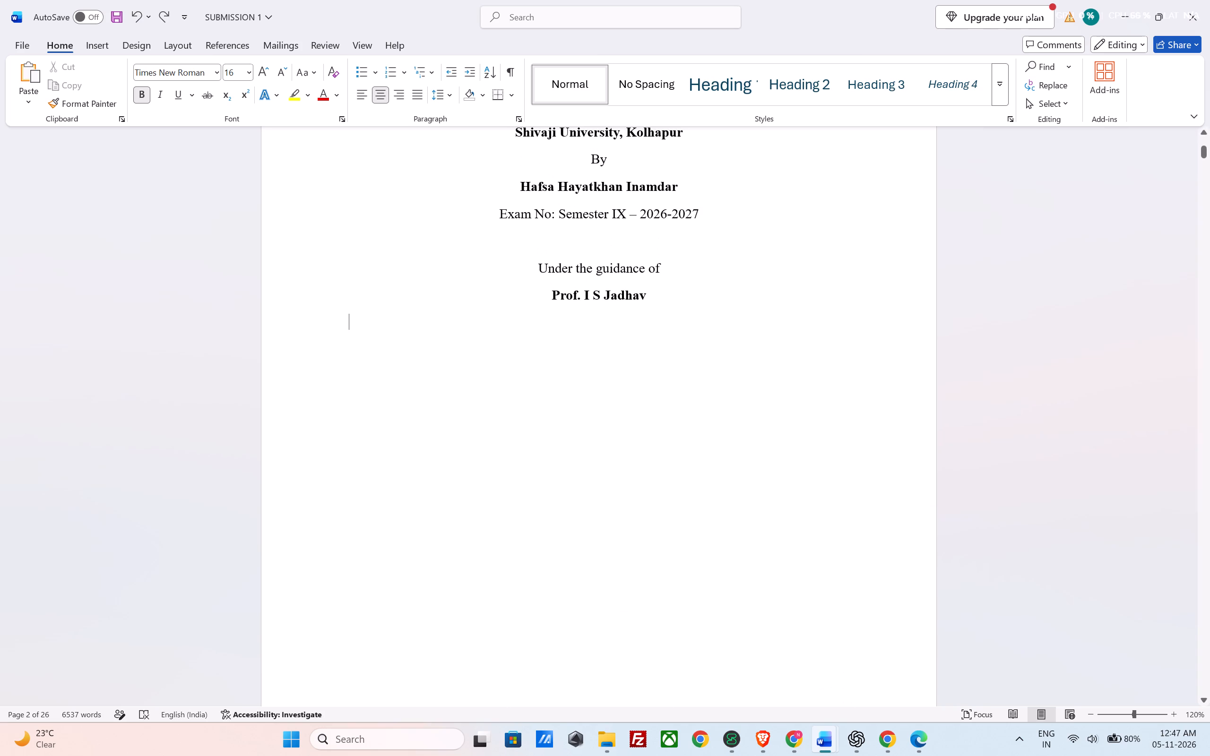
click(675, 305)
key(Return)
key(Return)
key(Return)
key(Return)
key(Return)
key(ctrl+v)
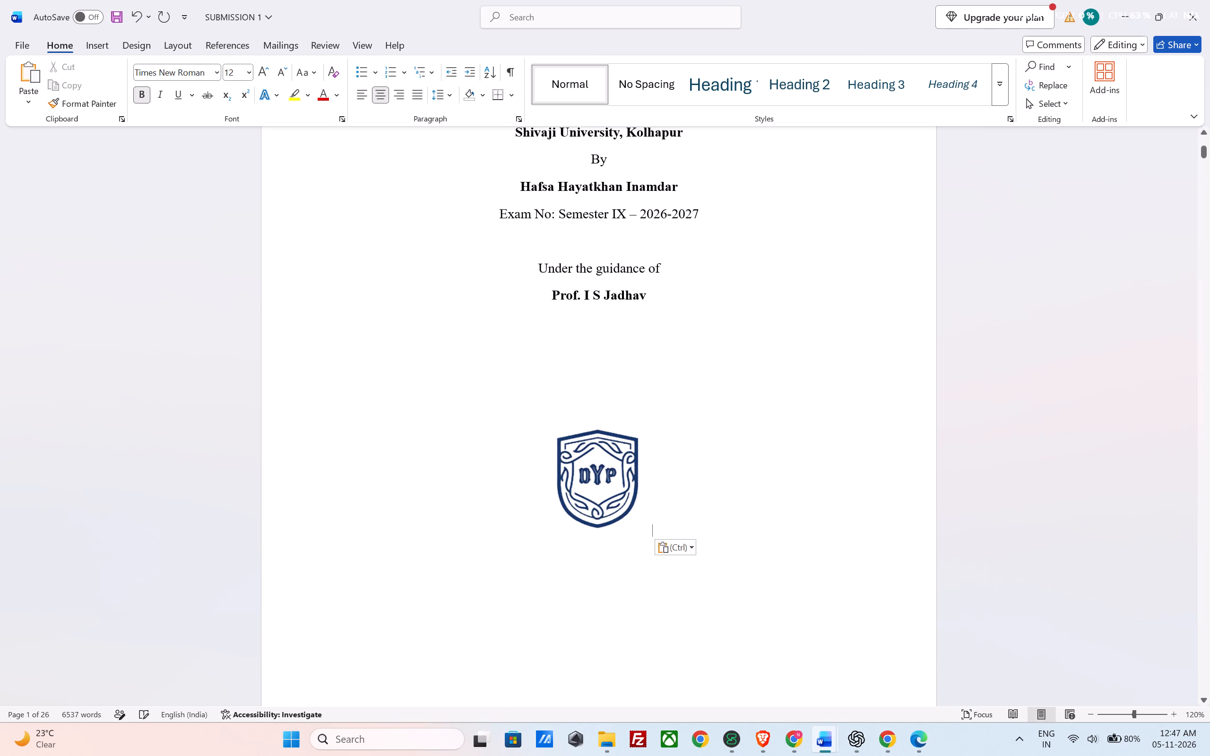
scroll(686, 378, down, 3)
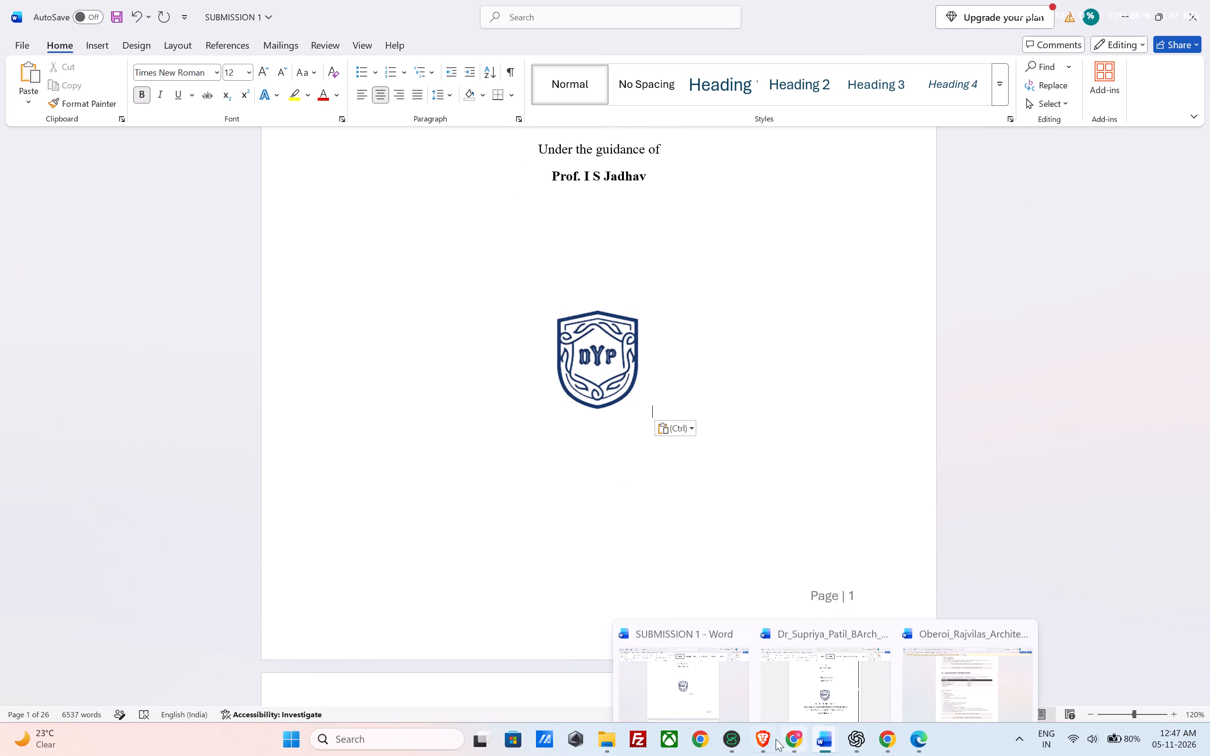
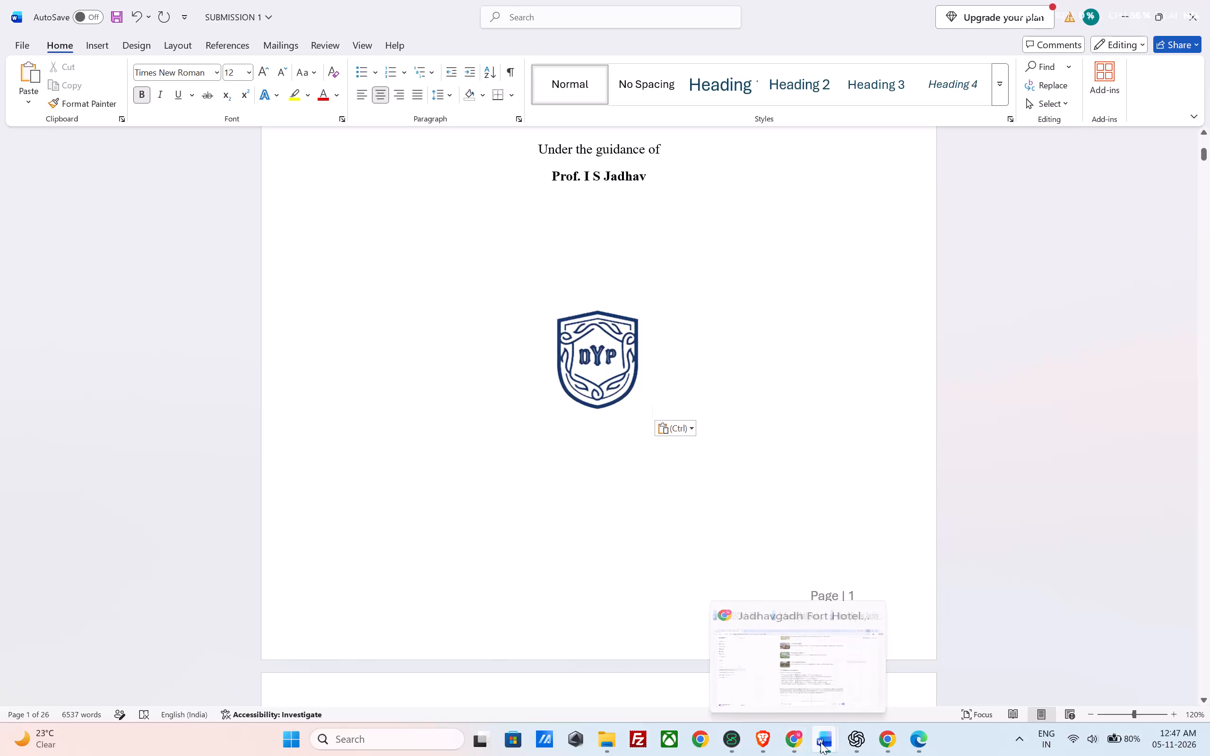
Switch to the B.Arch synopsis format document and copy the four cover lines below the logo, from SCHOOL OF ARCHITECTURE to NOVEMBER 2026-27.
click(779, 663)
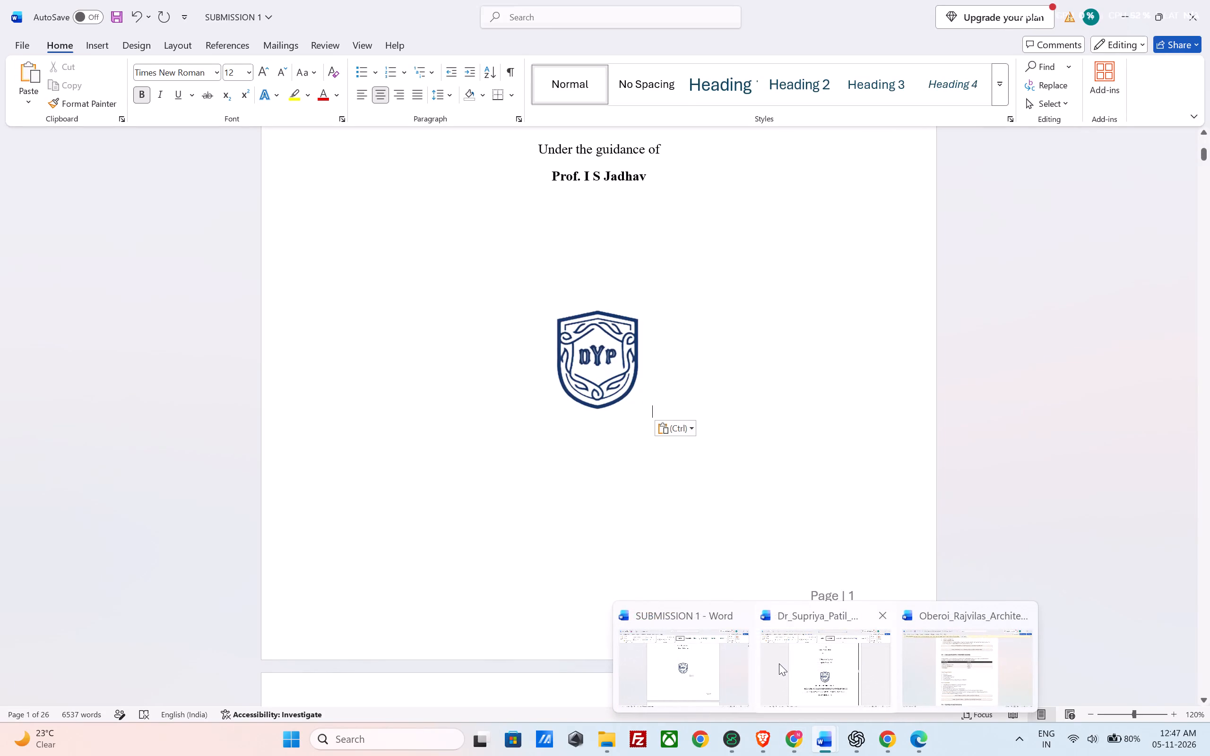
scroll(687, 517, down, 1)
click(579, 476)
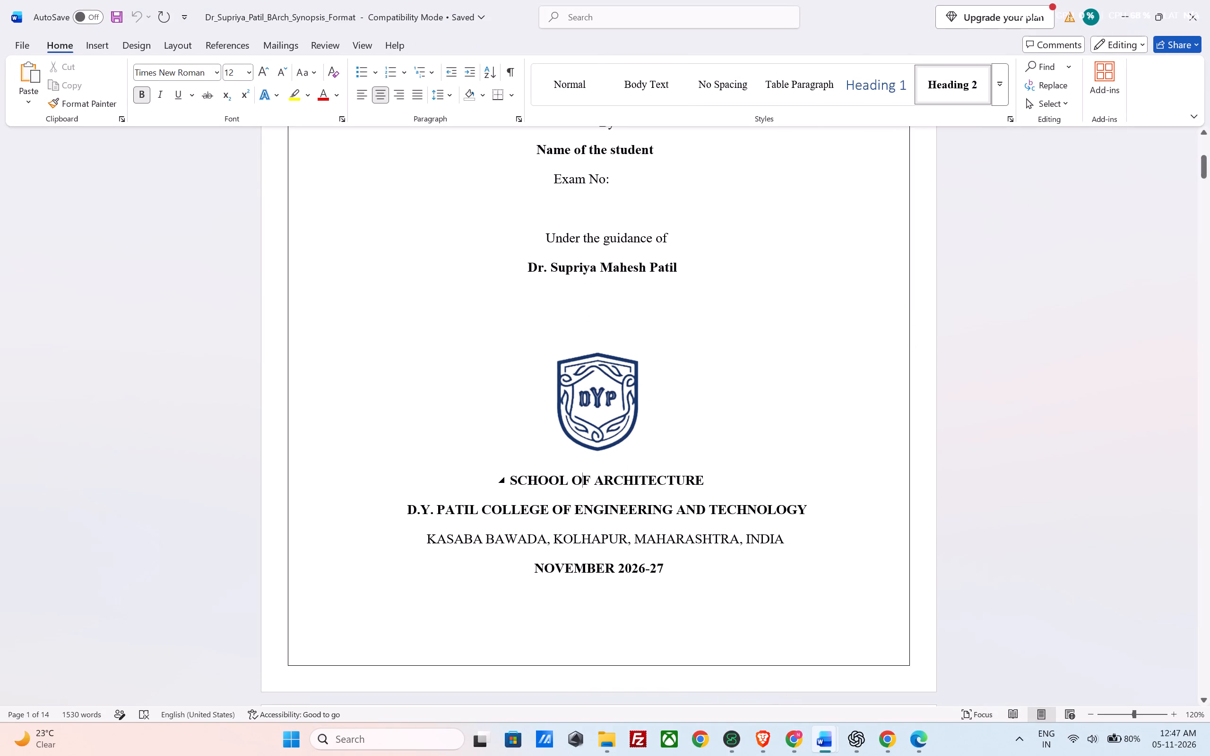
drag(514, 477, 667, 571)
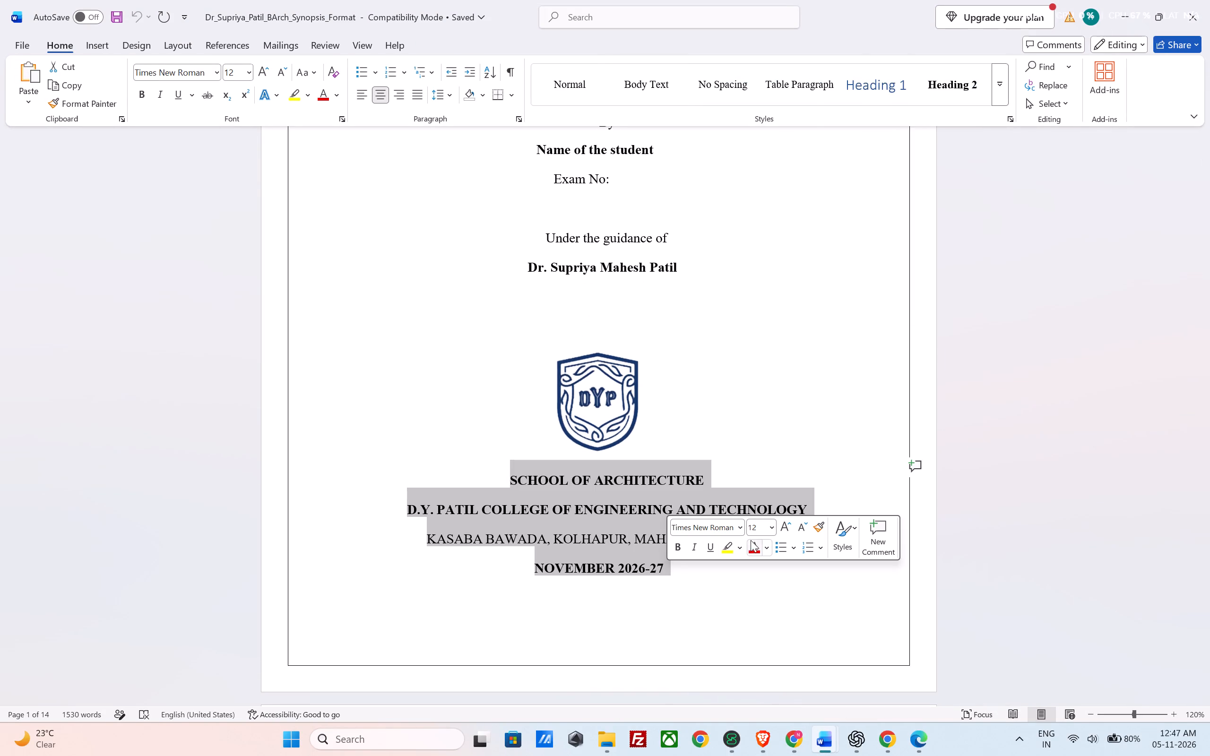
key(ctrl+c)
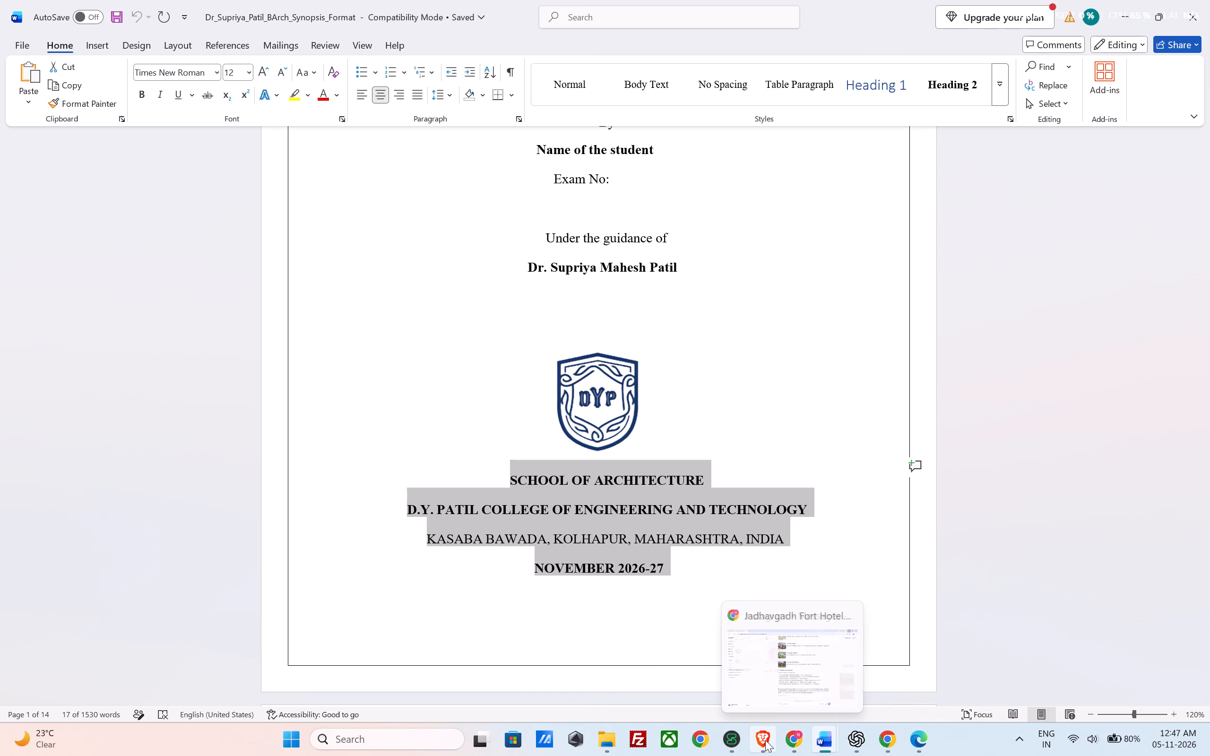
Paste the college lines after the logo on SUBMISSION 1's cover page, and move SCHOOL OF ARCHITECTURE onto its own line below the logo.
click(701, 664)
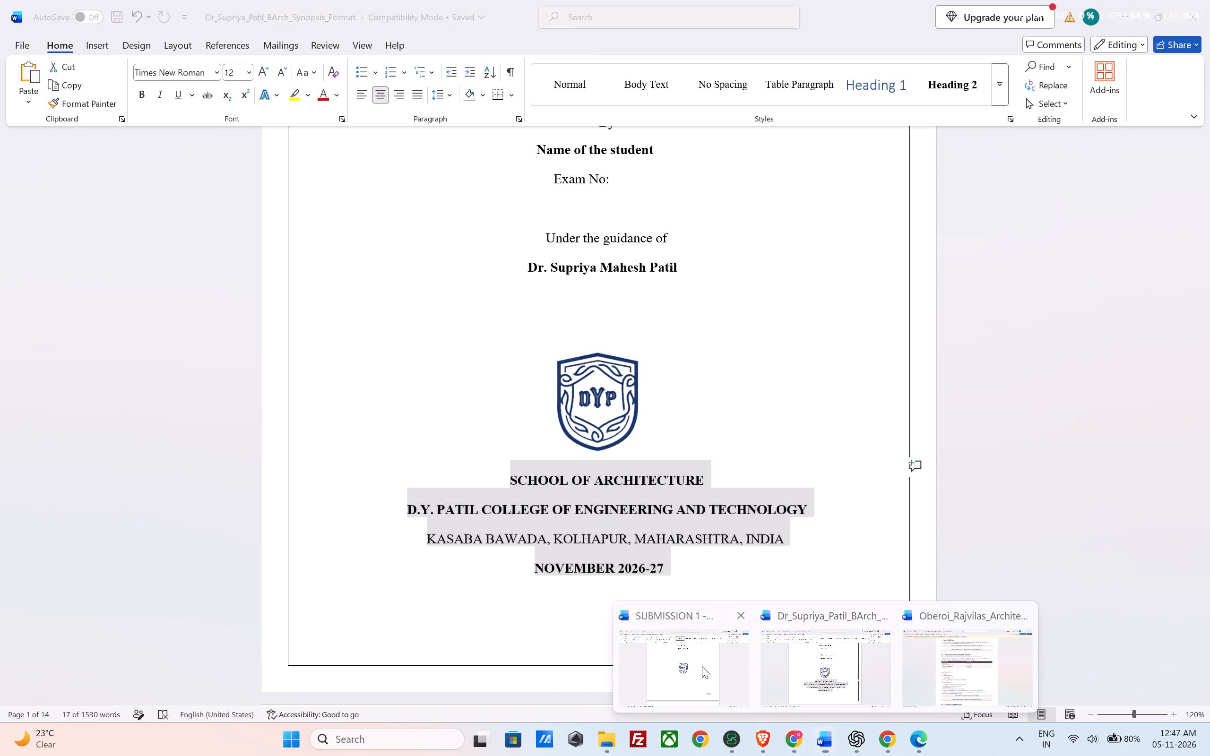
click(653, 425)
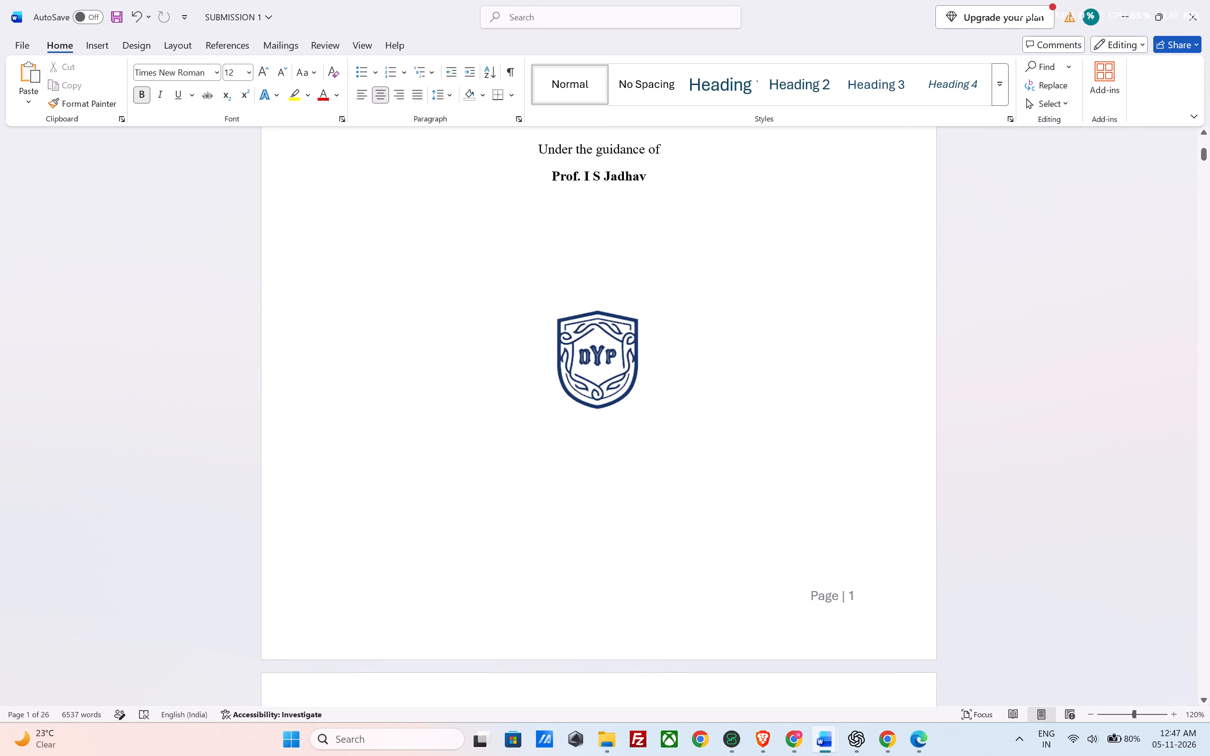
key(ctrl+v)
click(557, 406)
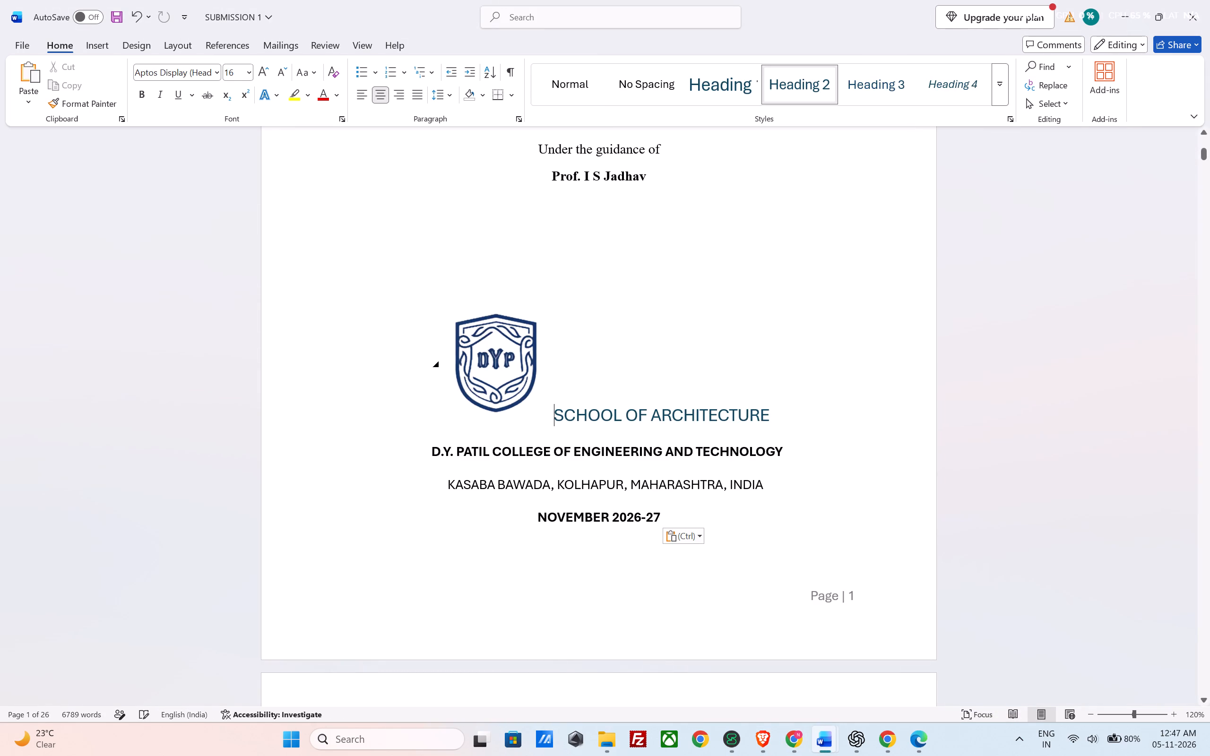
key(Return)
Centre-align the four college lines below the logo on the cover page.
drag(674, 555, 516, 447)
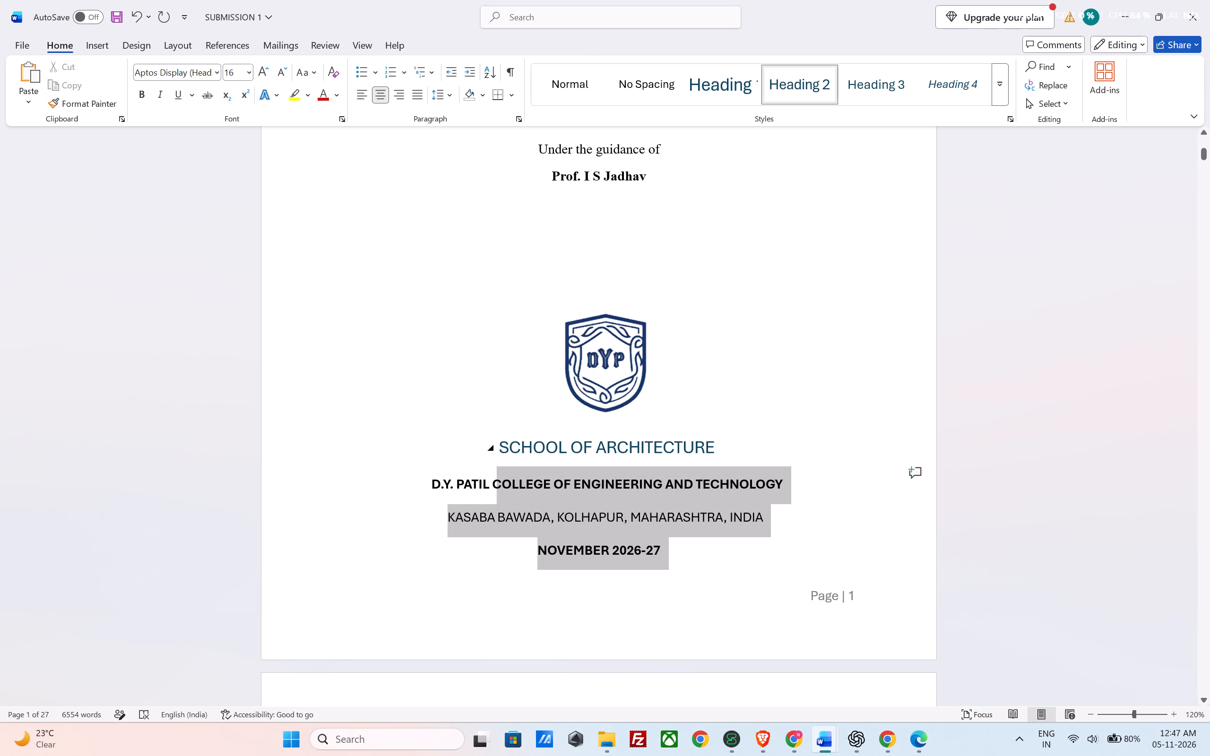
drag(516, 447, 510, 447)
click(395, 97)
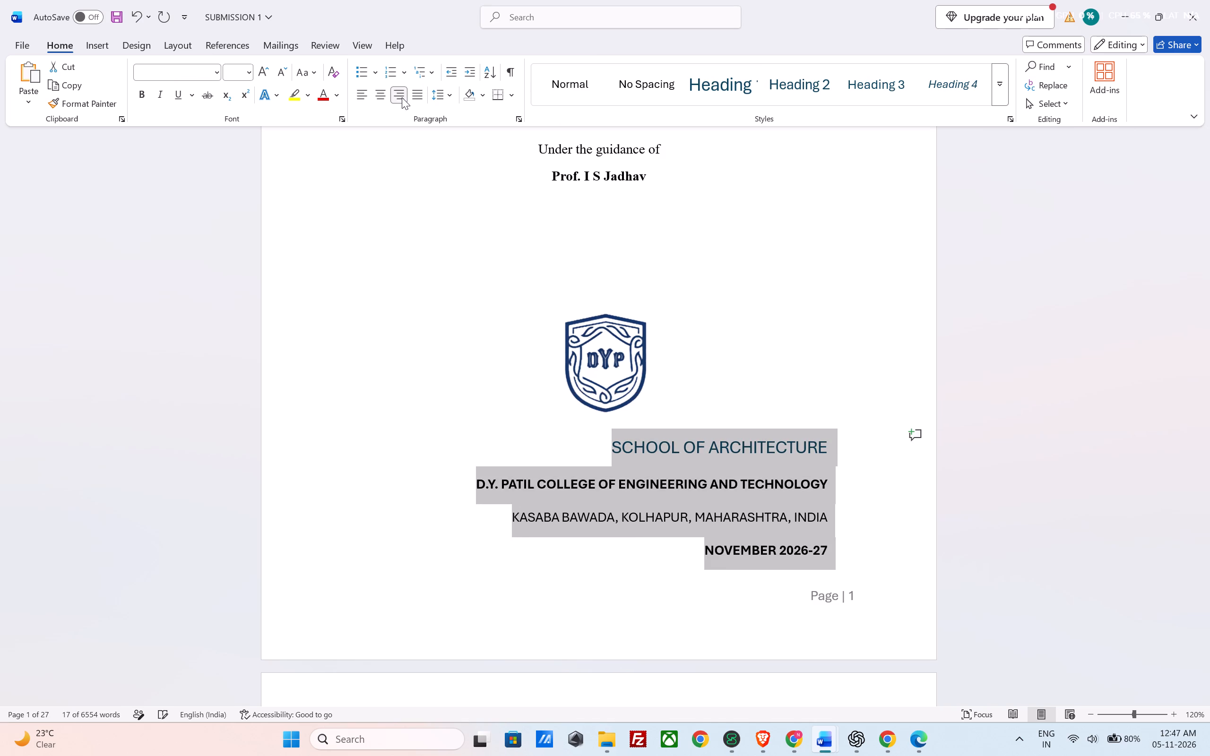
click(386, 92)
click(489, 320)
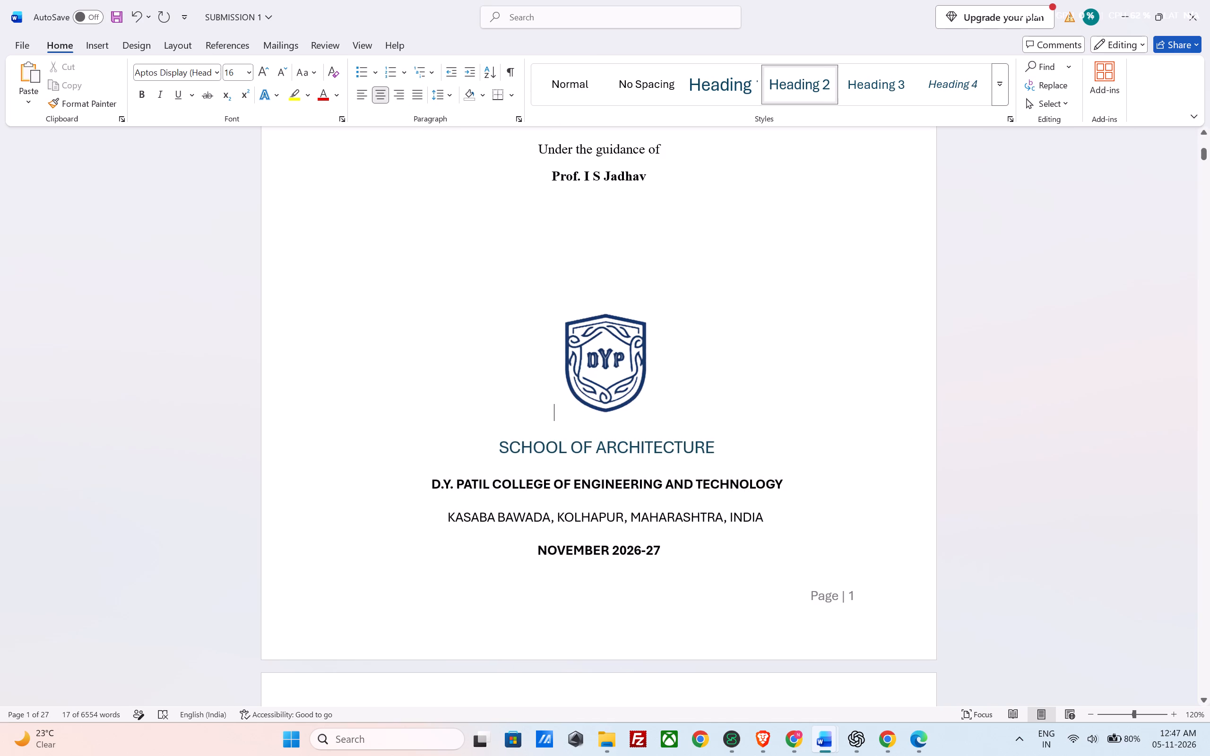
Remove a blank line between the guide's name and the DYP logo on the cover page.
scroll(671, 447, down, 5)
scroll(704, 390, up, 13)
scroll(656, 396, down, 3)
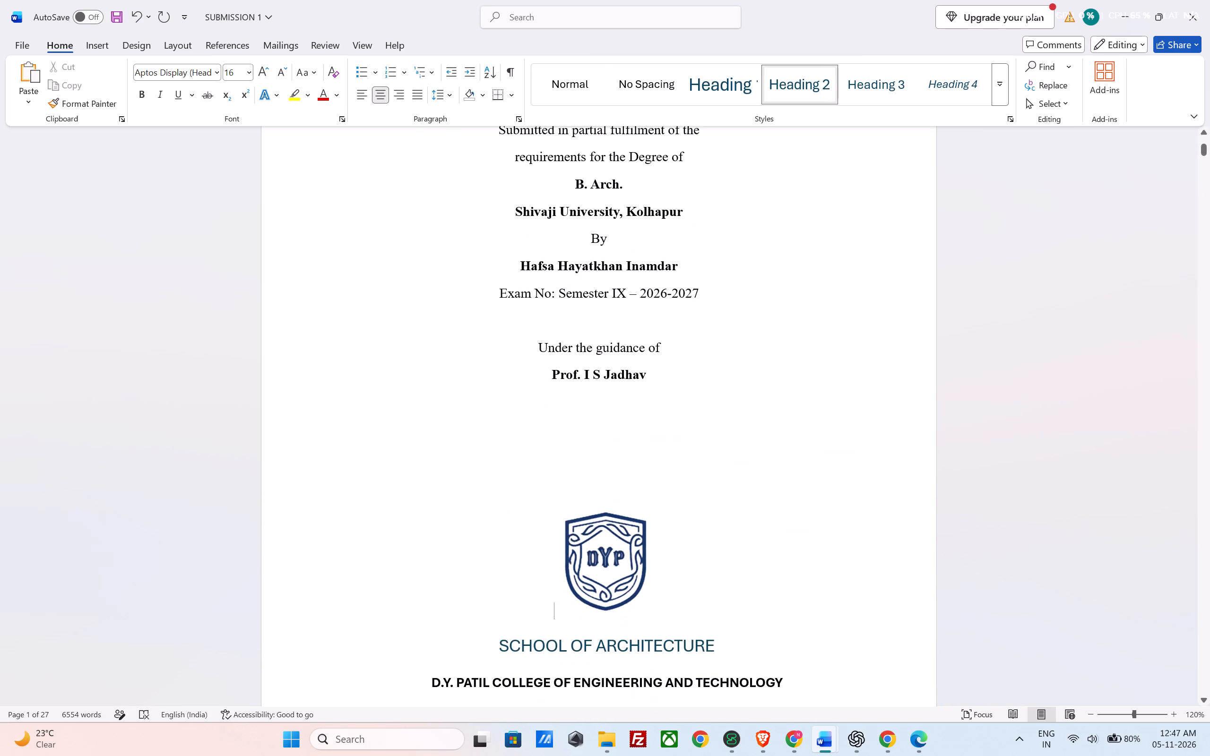
click(588, 479)
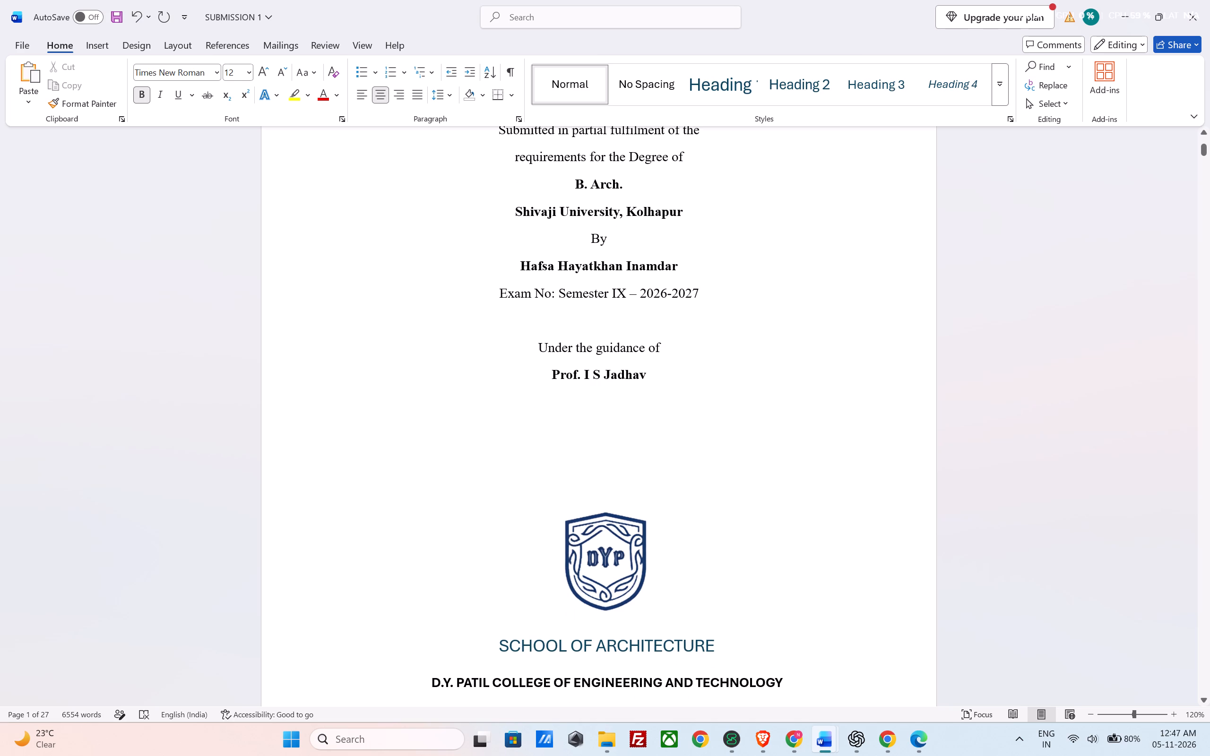
key(BackSpace)
key(BackSpace)
scroll(731, 453, down, 8)
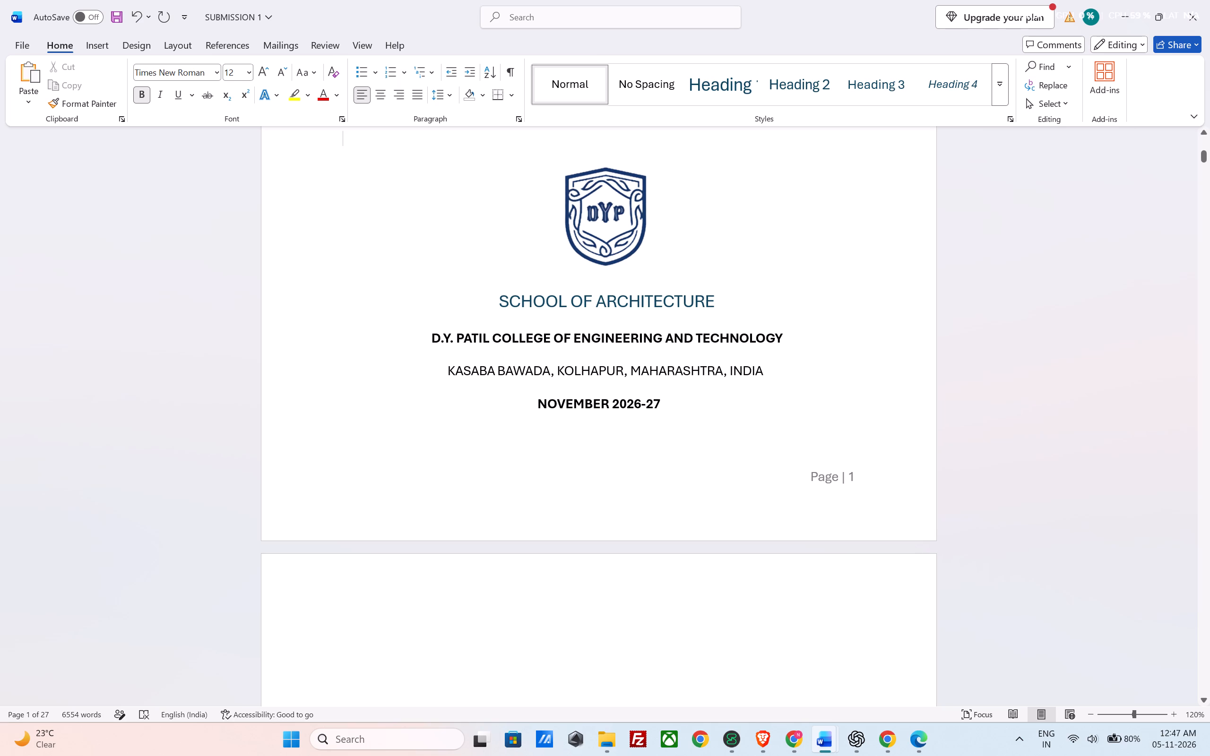
Switch to the B.Arch synopsis format document and go to its Certificate page after the cover.
click(817, 664)
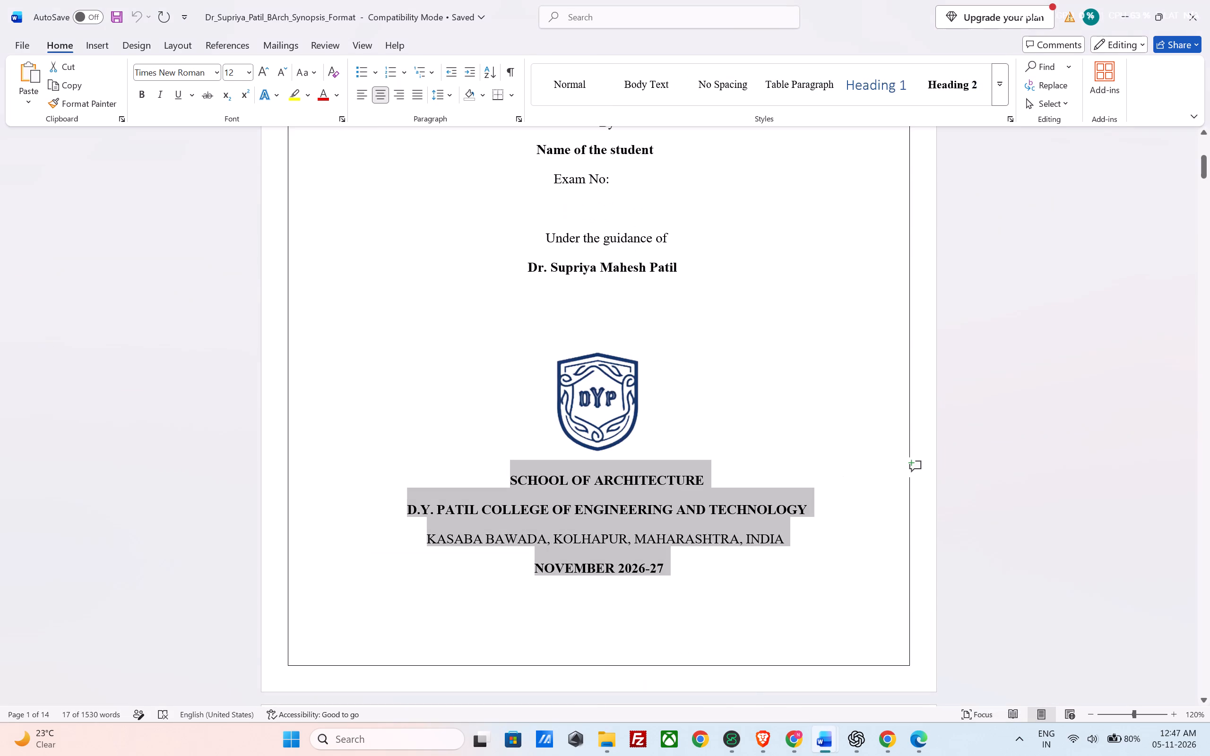
scroll(698, 527, up, 4)
click(877, 413)
scroll(751, 421, down, 10)
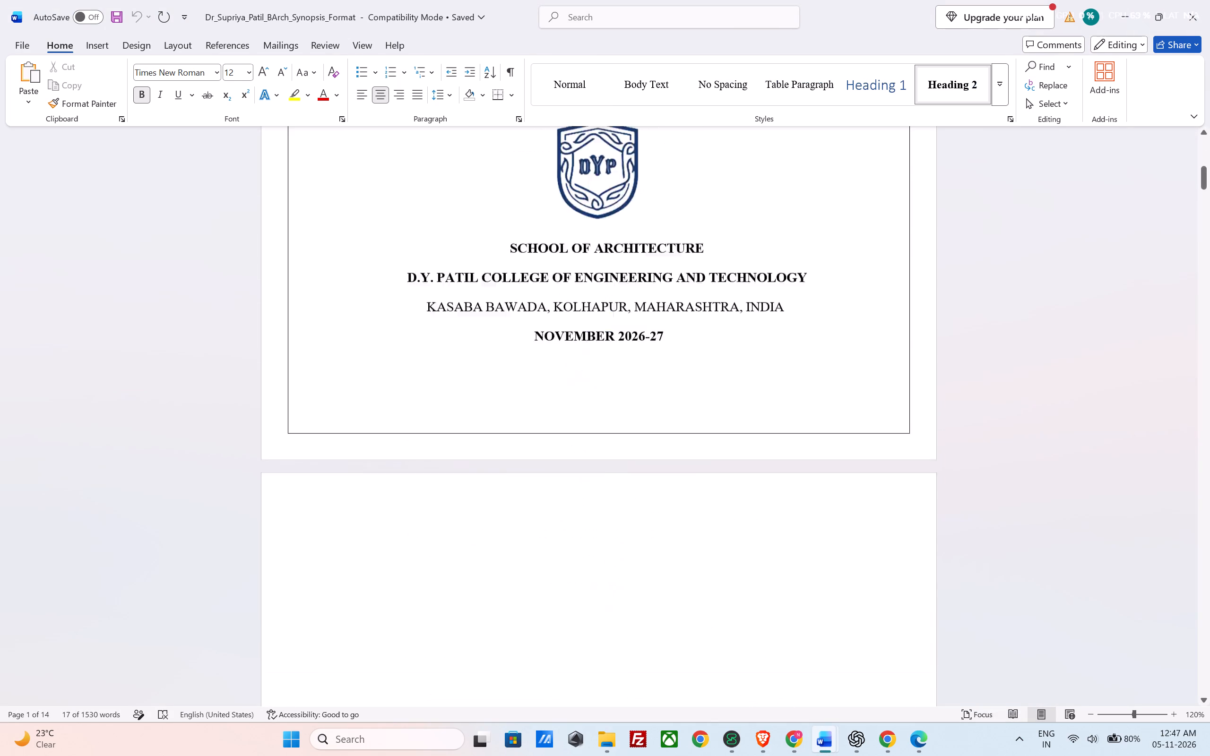
scroll(750, 421, down, 17)
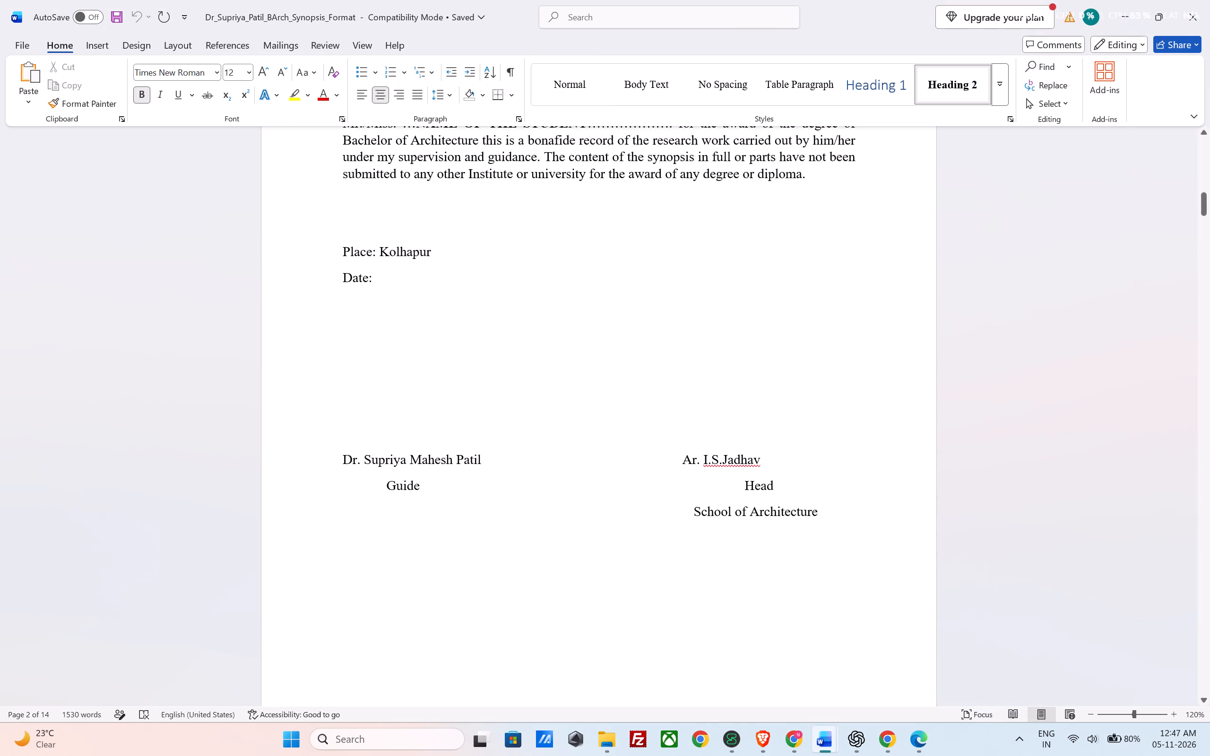
scroll(872, 611, up, 2)
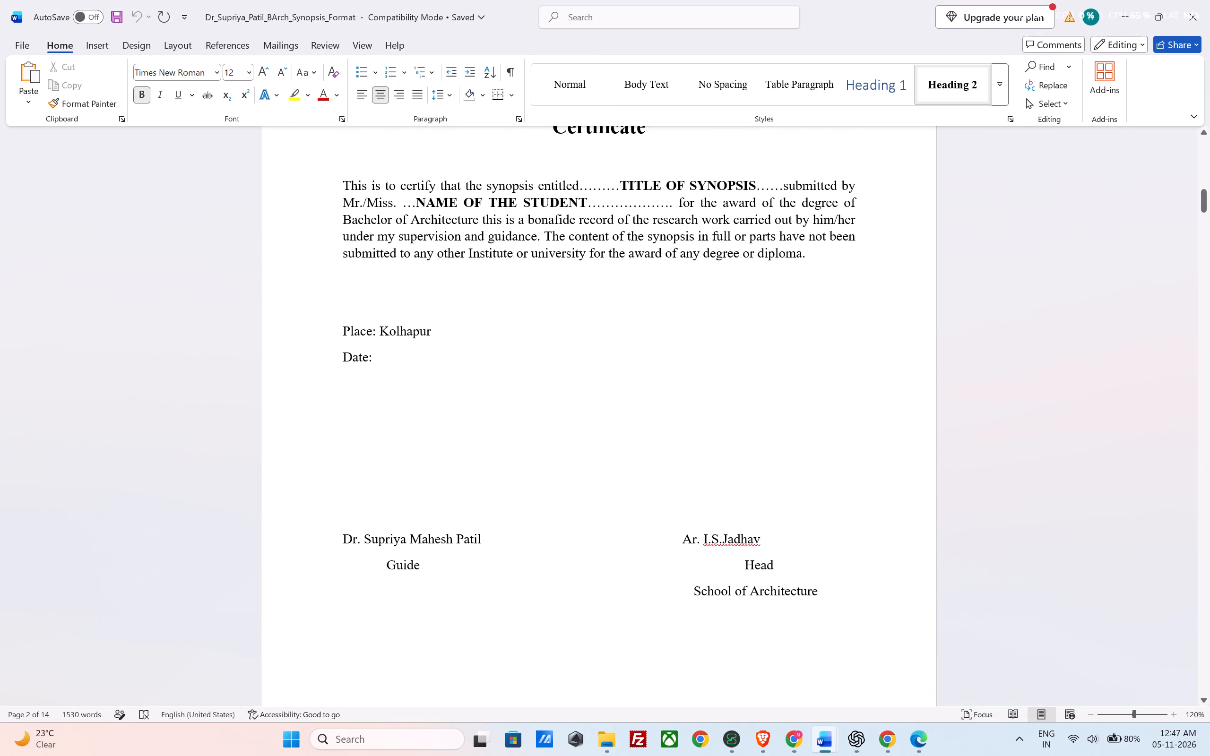
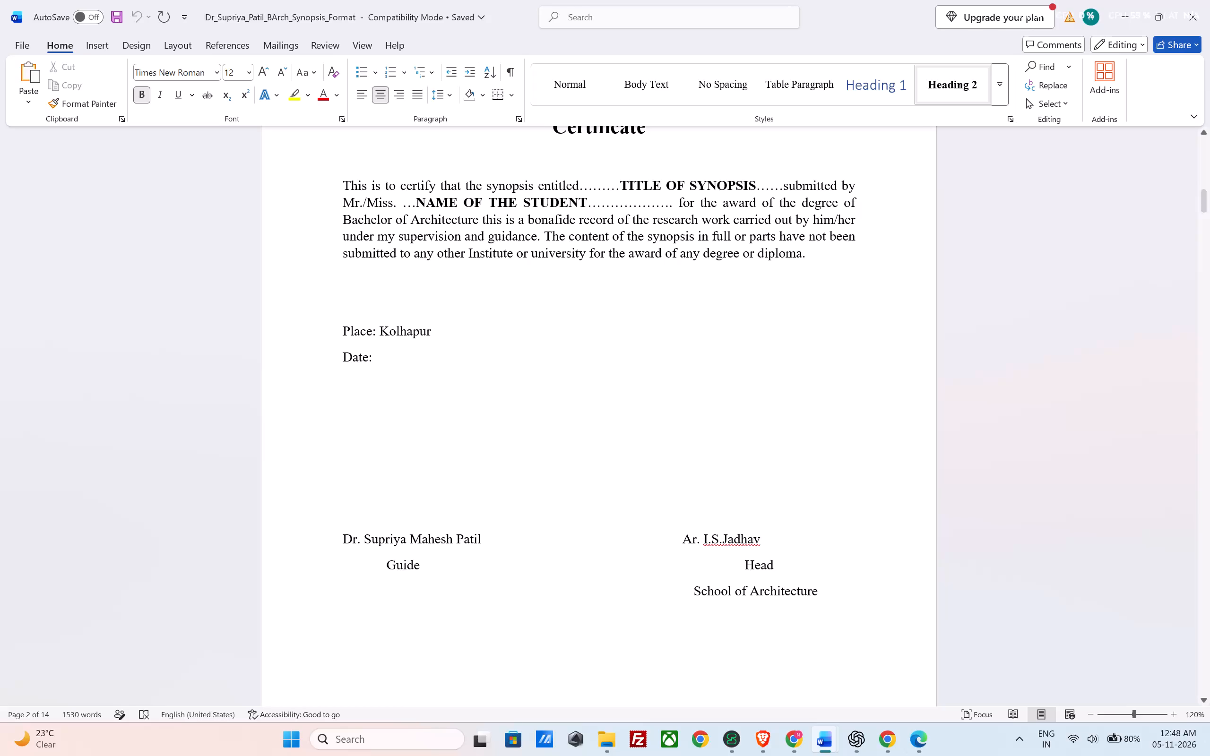
Review the synopsis format's front pages from the Certificate through the Table of Contents to the List of Figures.
scroll(794, 568, down, 17)
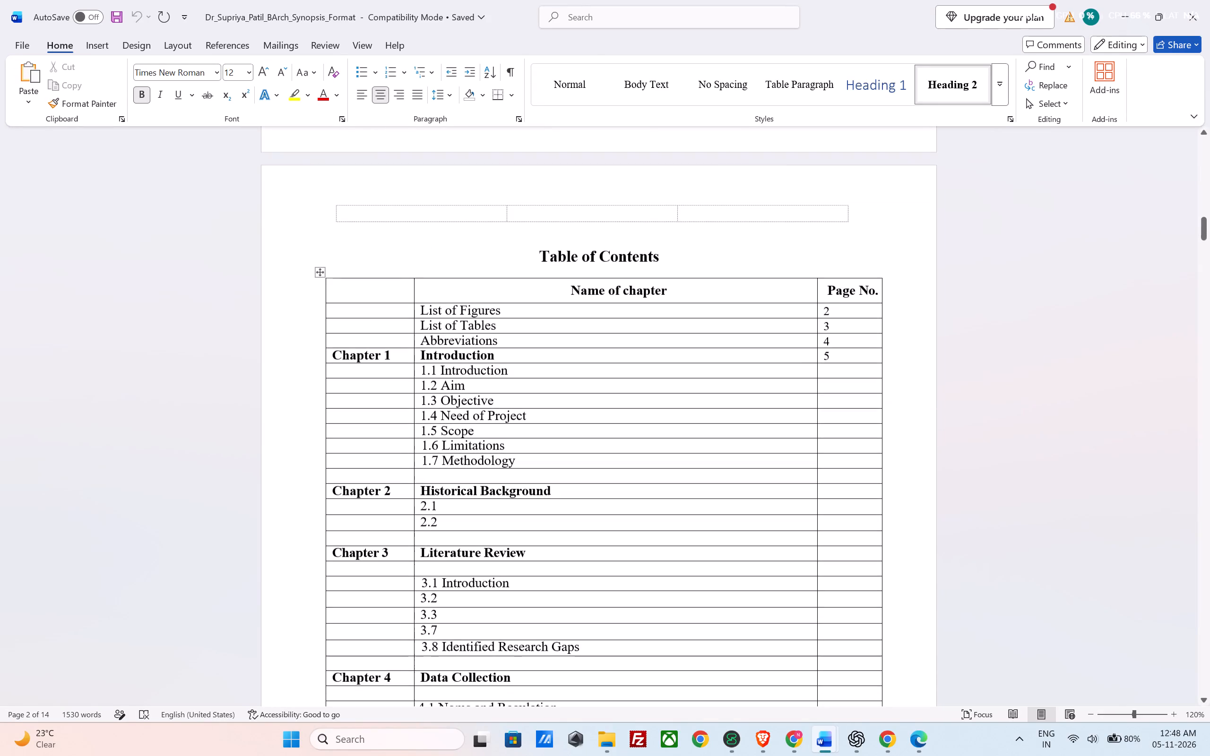
scroll(742, 549, down, 2)
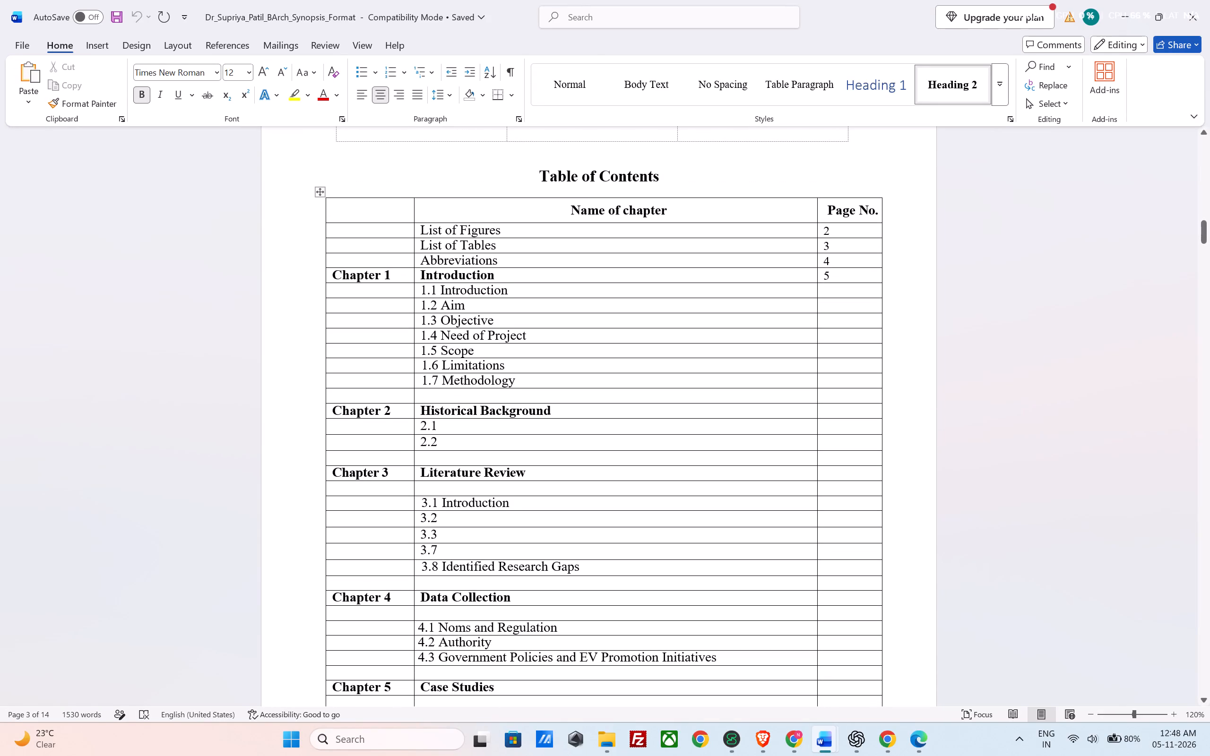
scroll(702, 500, down, 4)
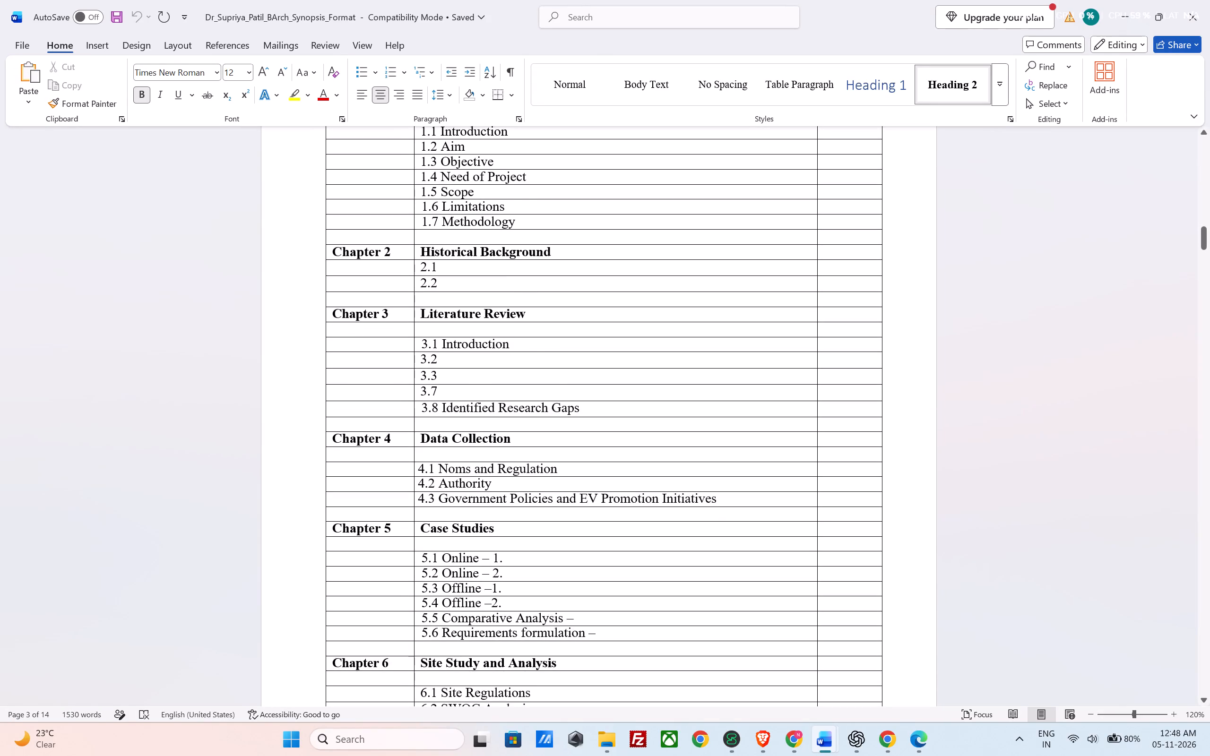
scroll(713, 499, down, 4)
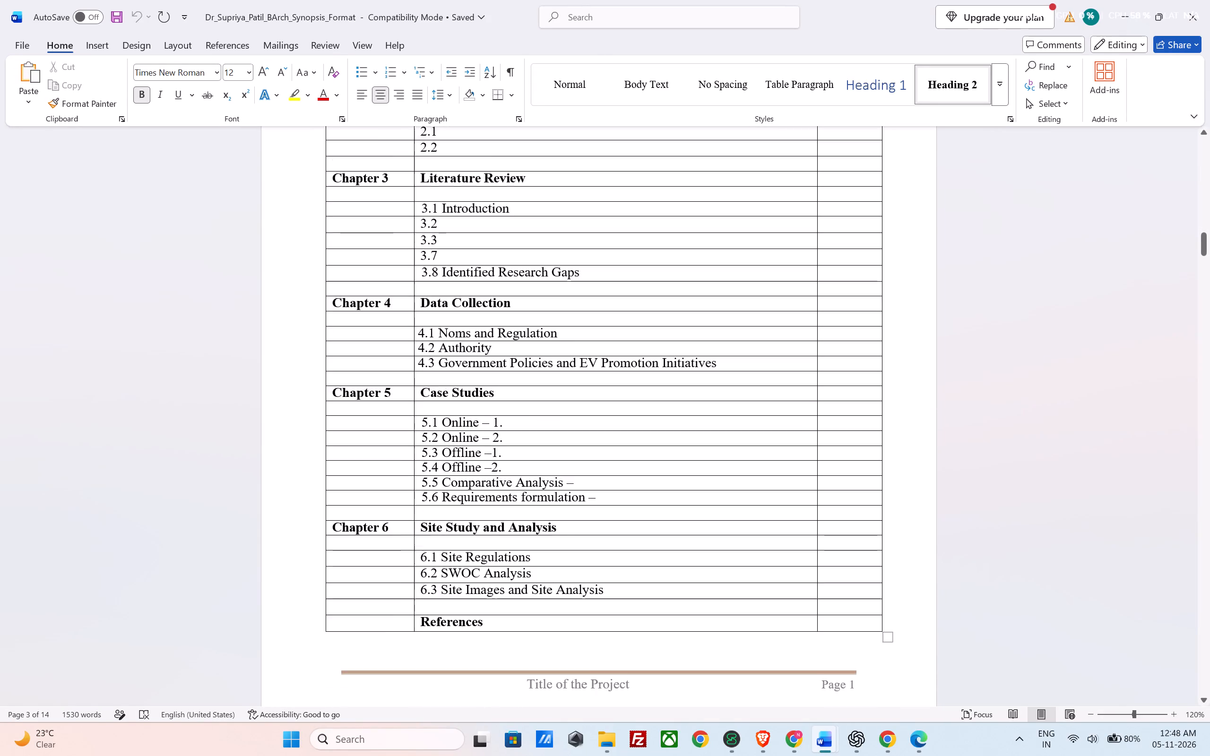
scroll(713, 498, down, 2)
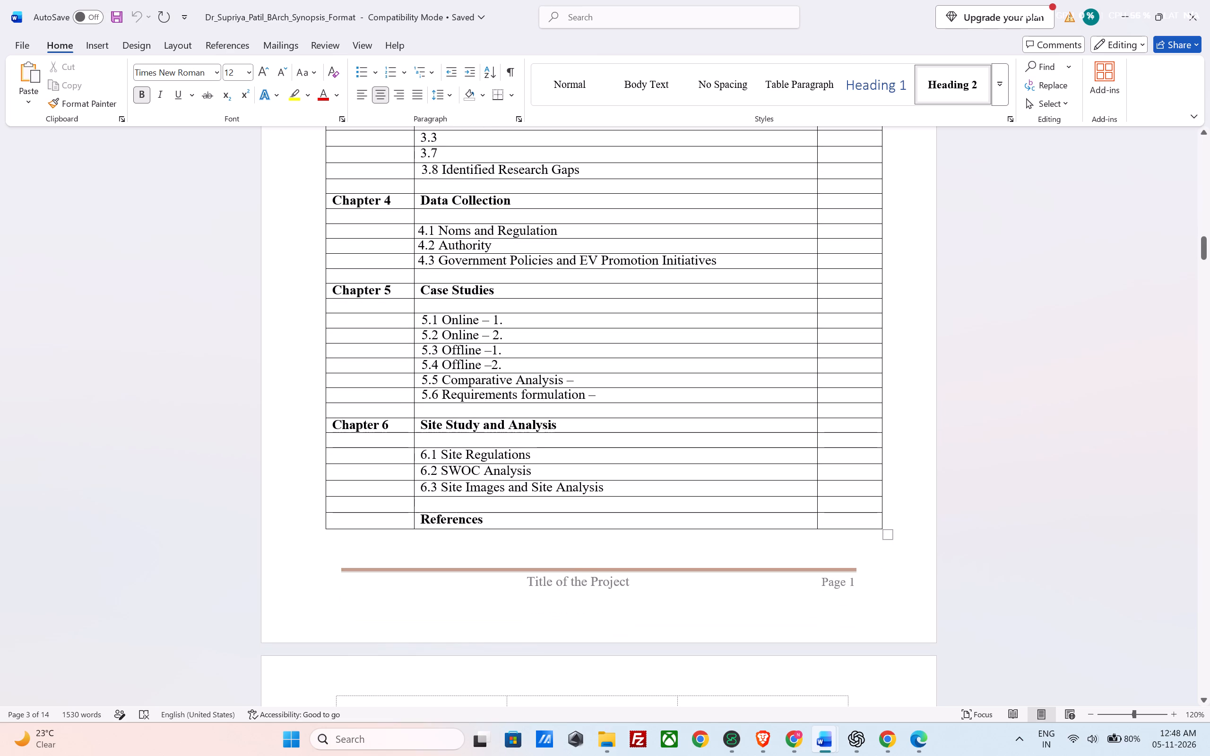
scroll(713, 498, down, 1)
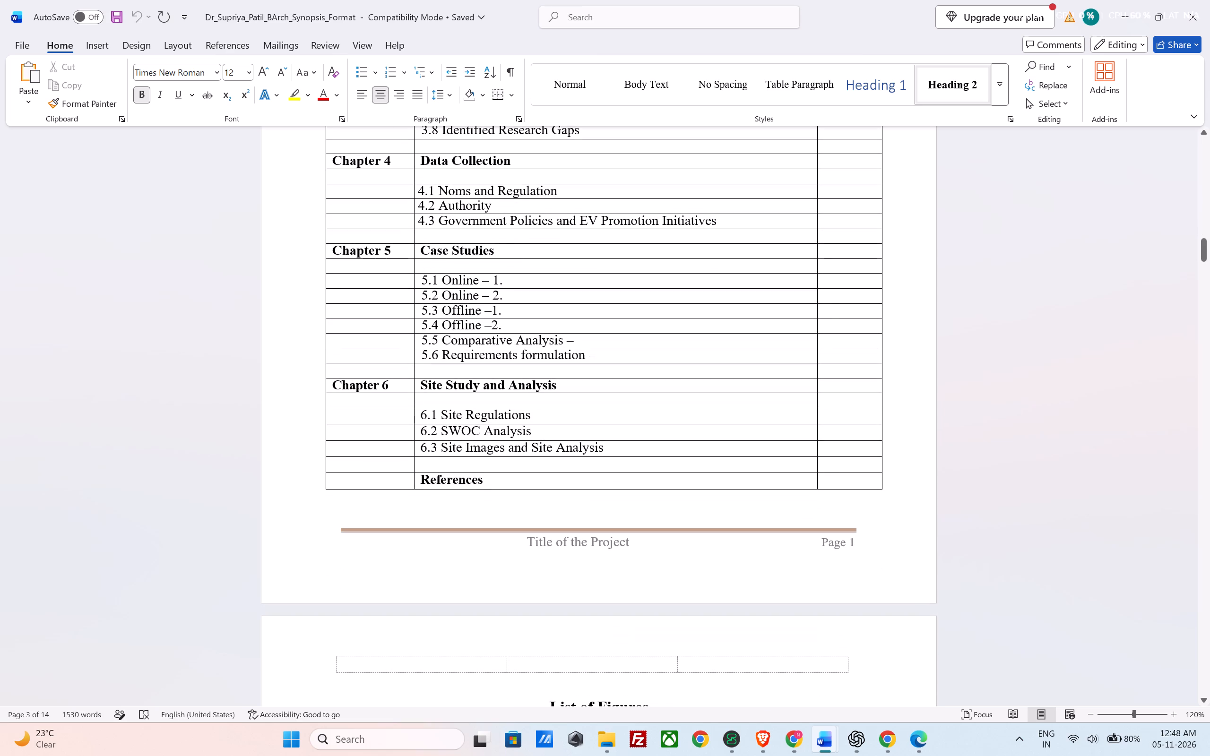
scroll(712, 498, down, 16)
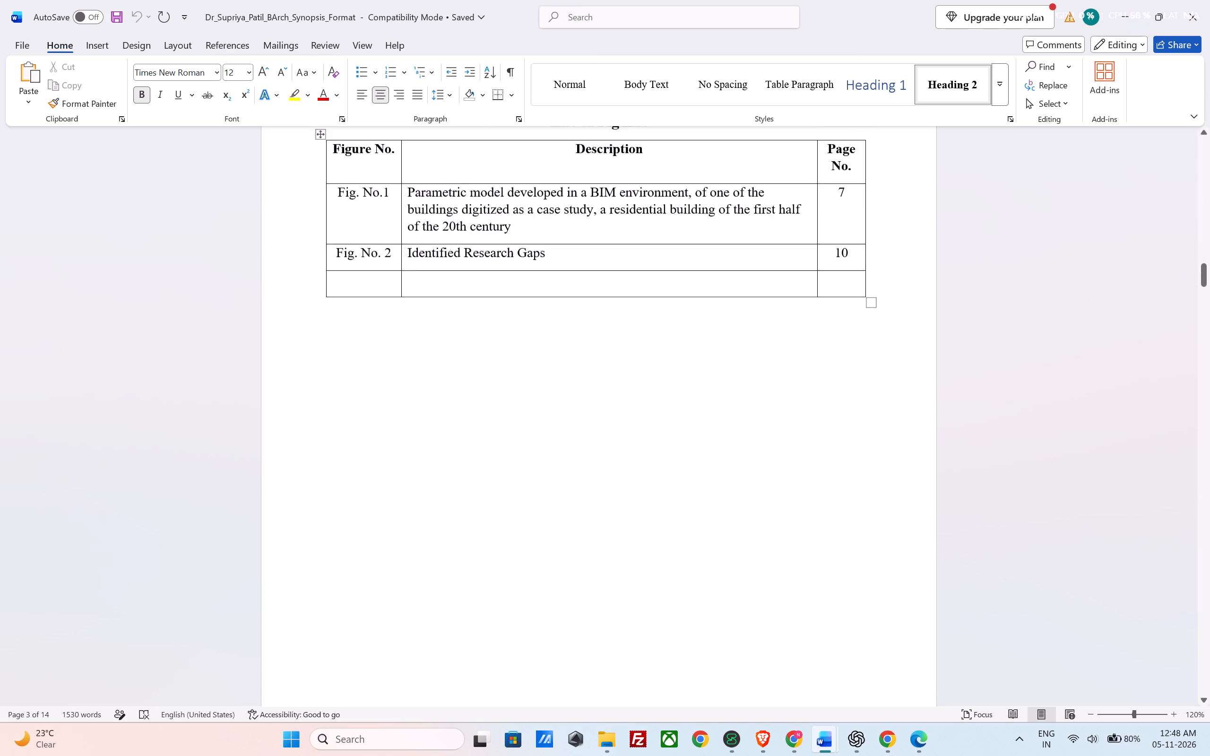
scroll(809, 456, up, 3)
Copy the methodology flowchart picture from section 1.7 Methodology of the synopsis format document.
drag(1206, 266, 1199, 385)
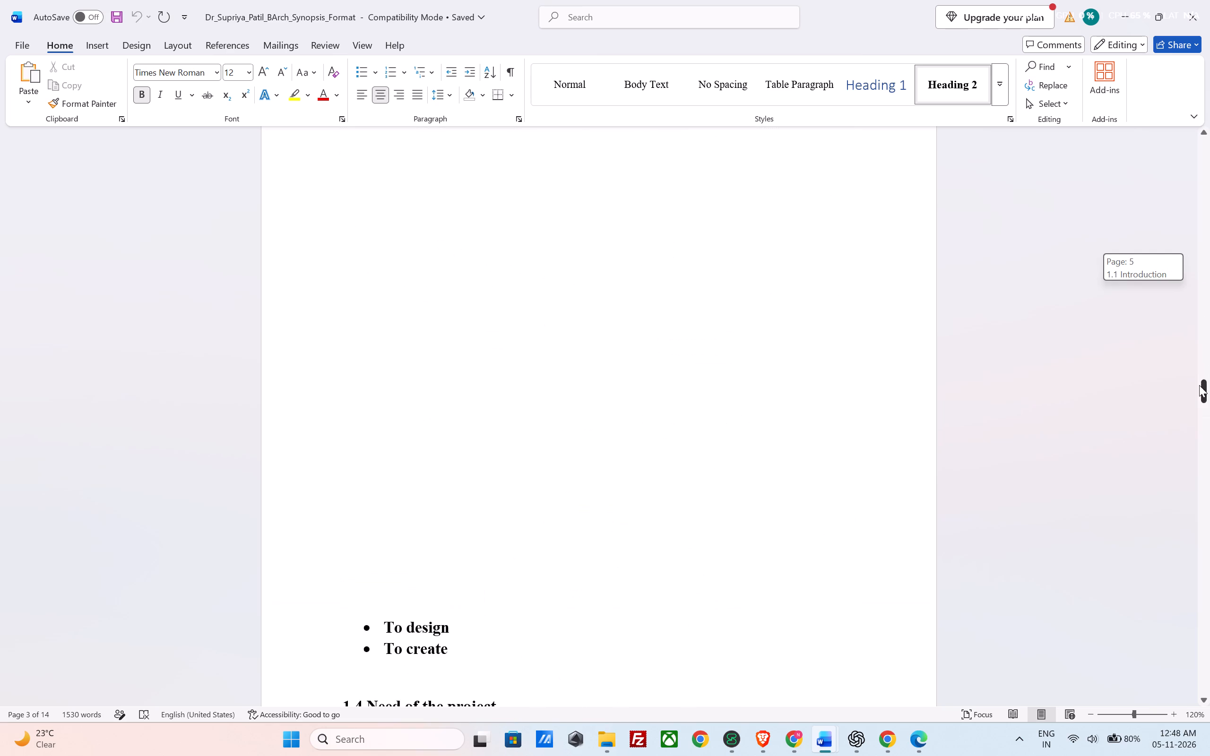
drag(1199, 385, 1204, 415)
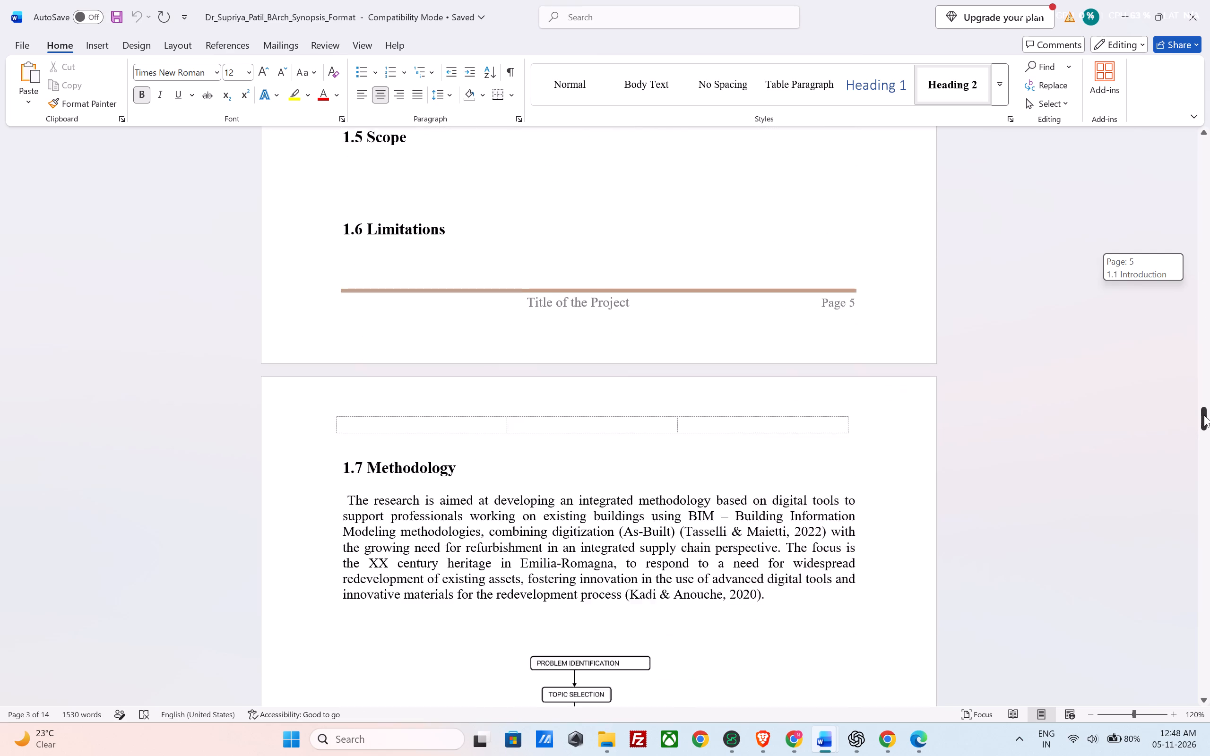
drag(1204, 415, 1201, 389)
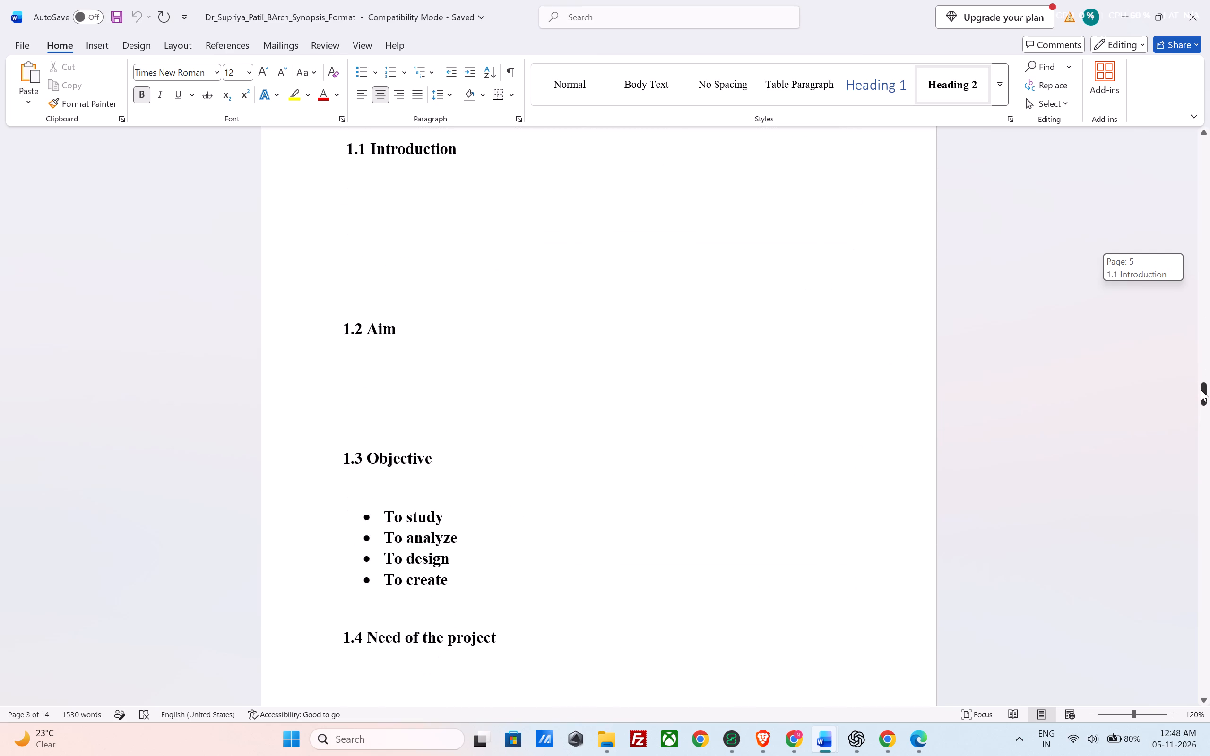
drag(1201, 389, 1203, 415)
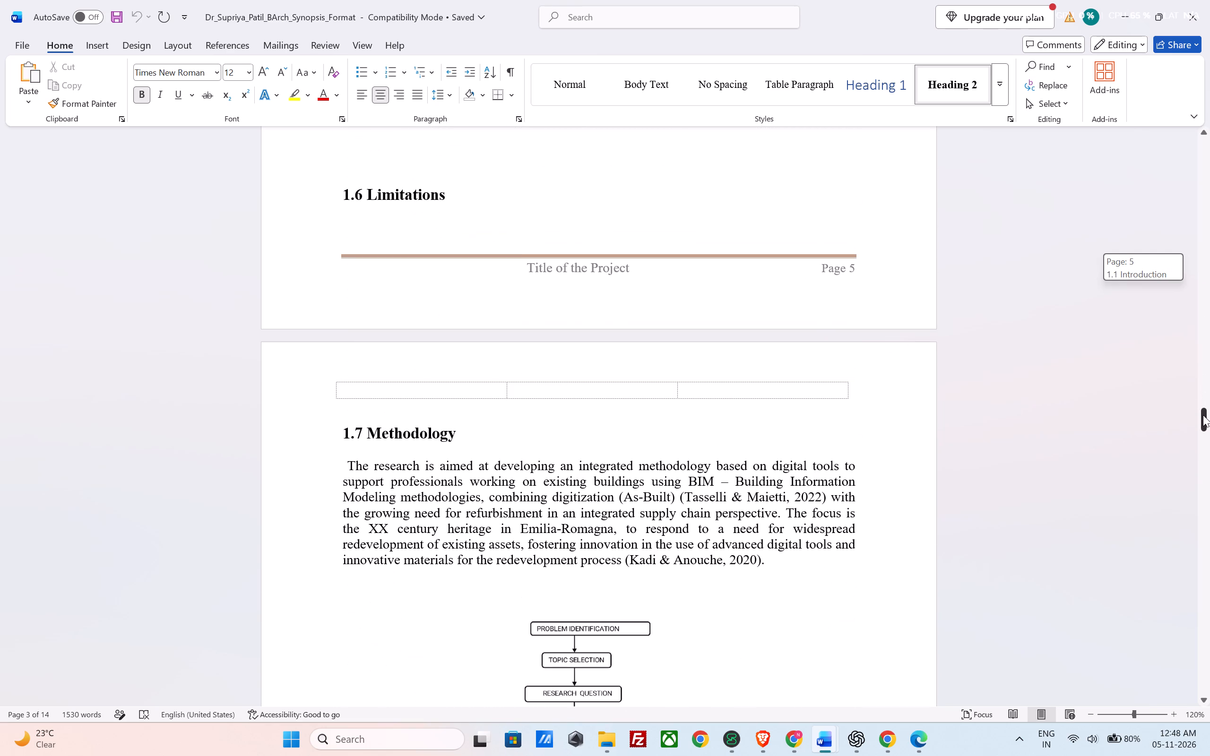
drag(1203, 415, 1202, 430)
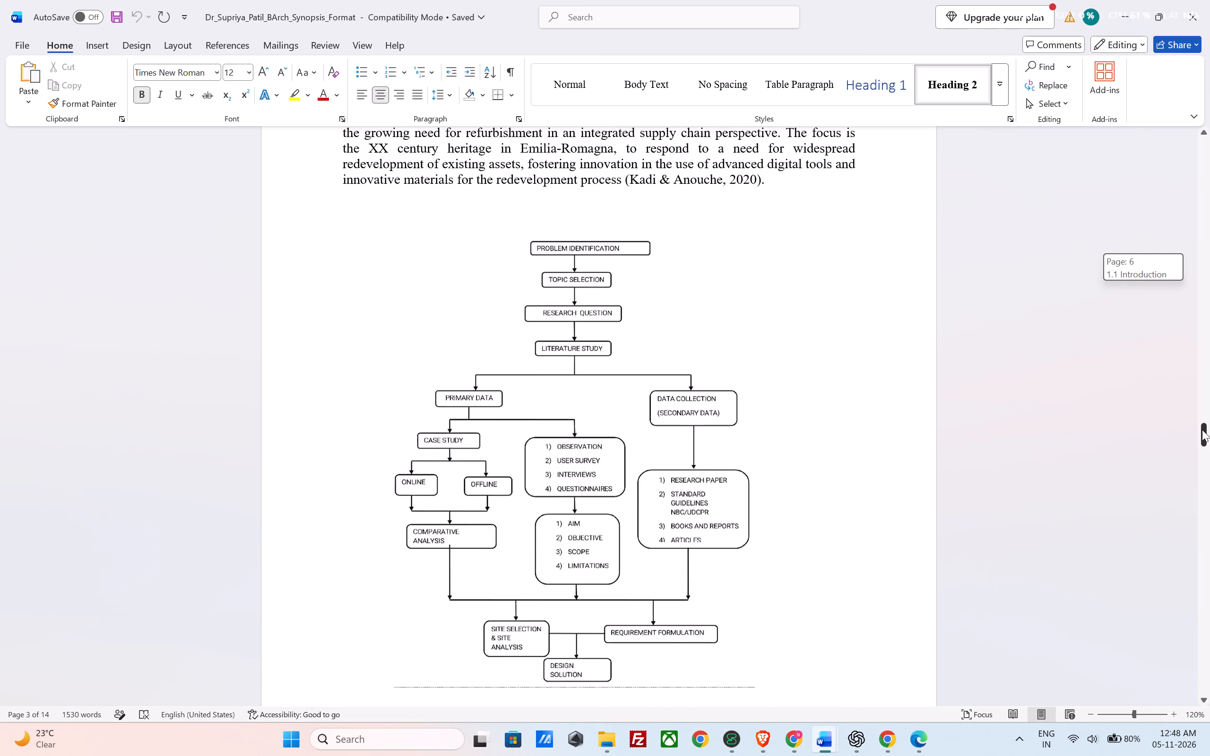
drag(1202, 430, 1203, 433)
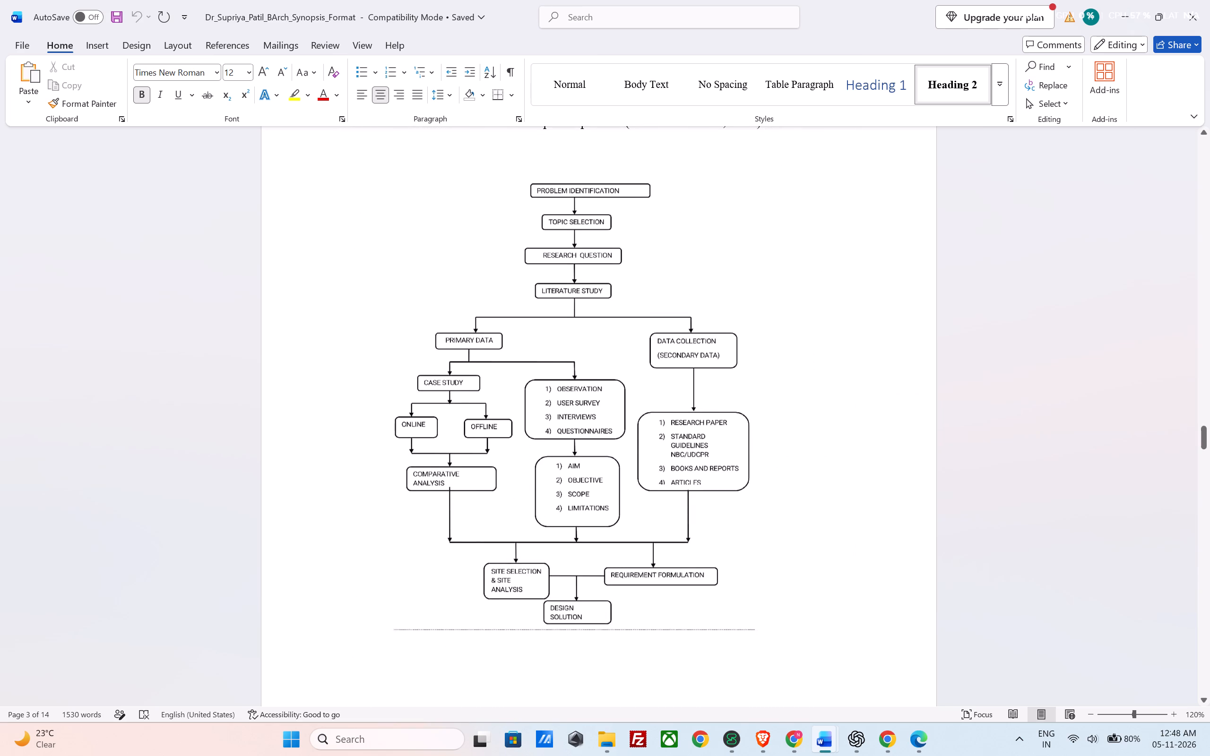
click(527, 189)
scroll(666, 293, down, 1)
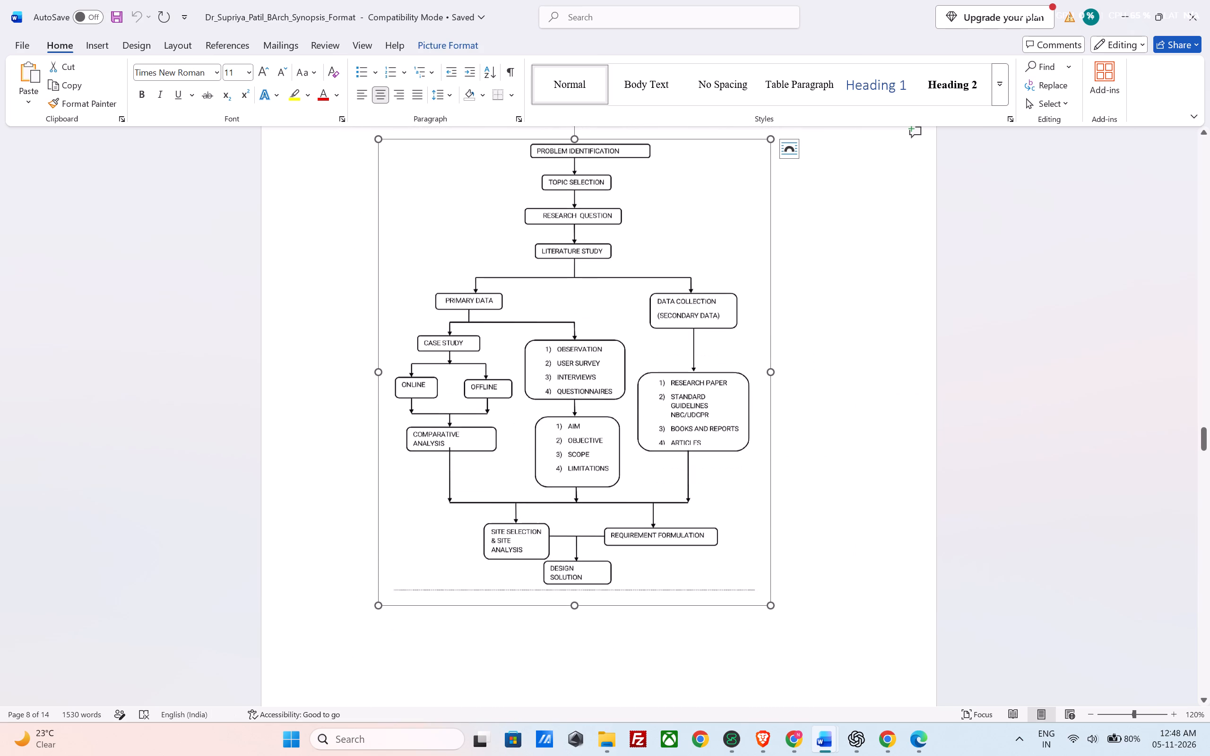
key(ctrl+c)
Check the text above the flowchart in section 1.7 Methodology and return to the SUBMISSION 1 document.
scroll(735, 589, up, 9)
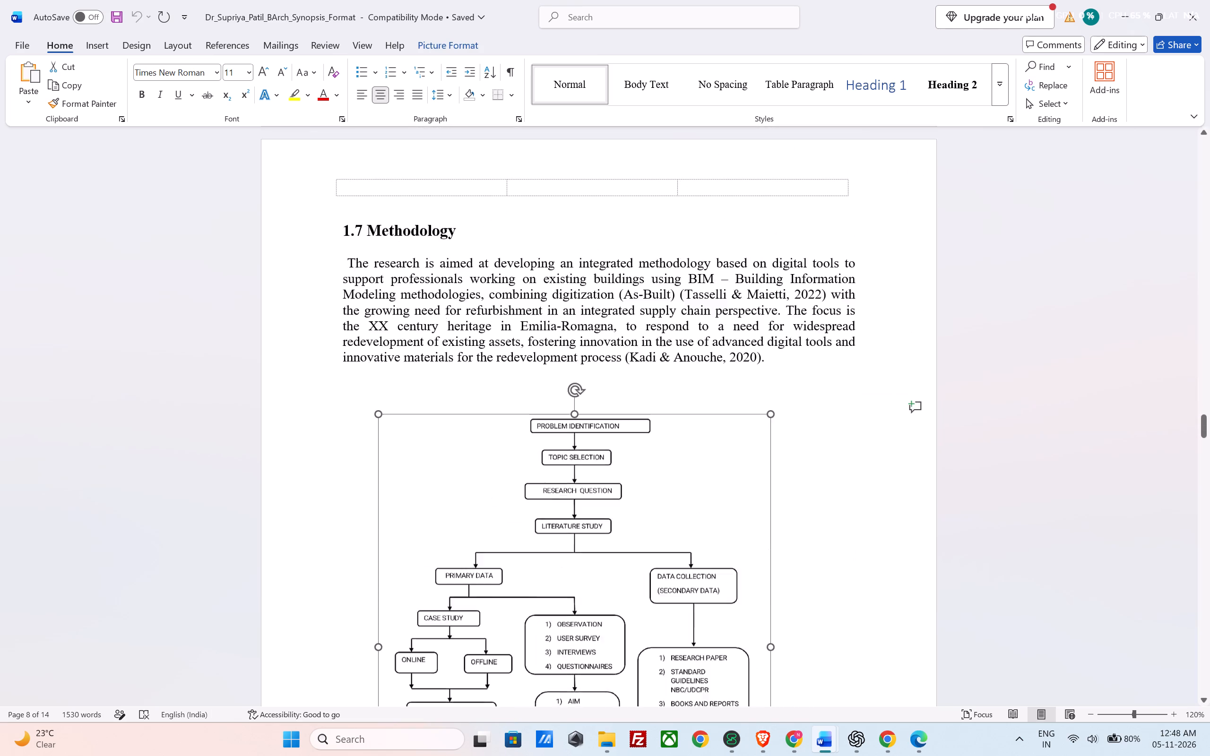
scroll(734, 587, up, 5)
scroll(735, 584, down, 5)
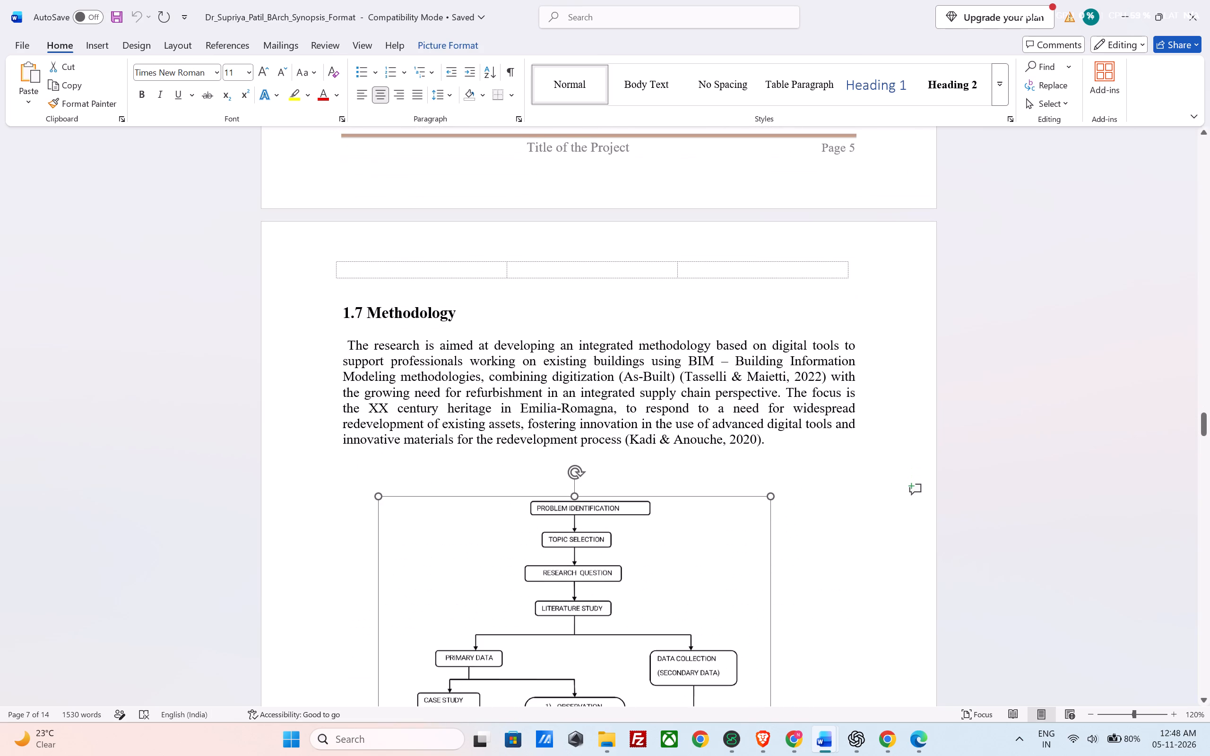
click(719, 677)
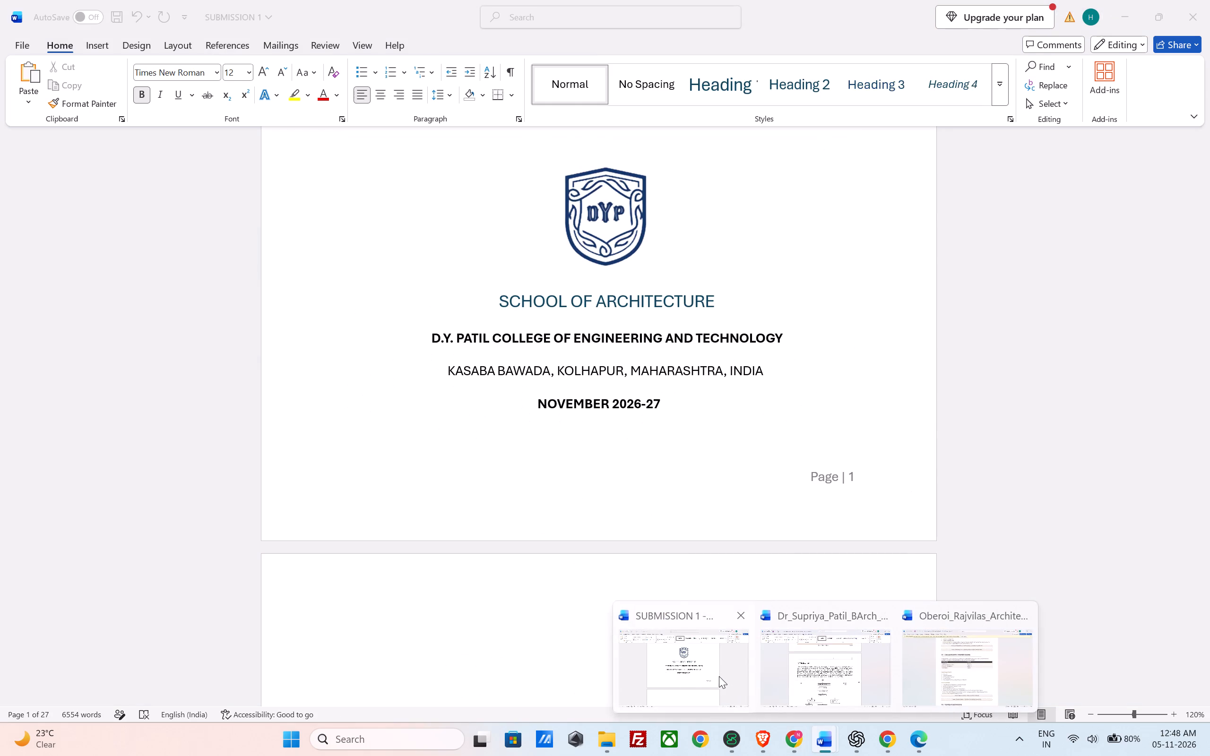
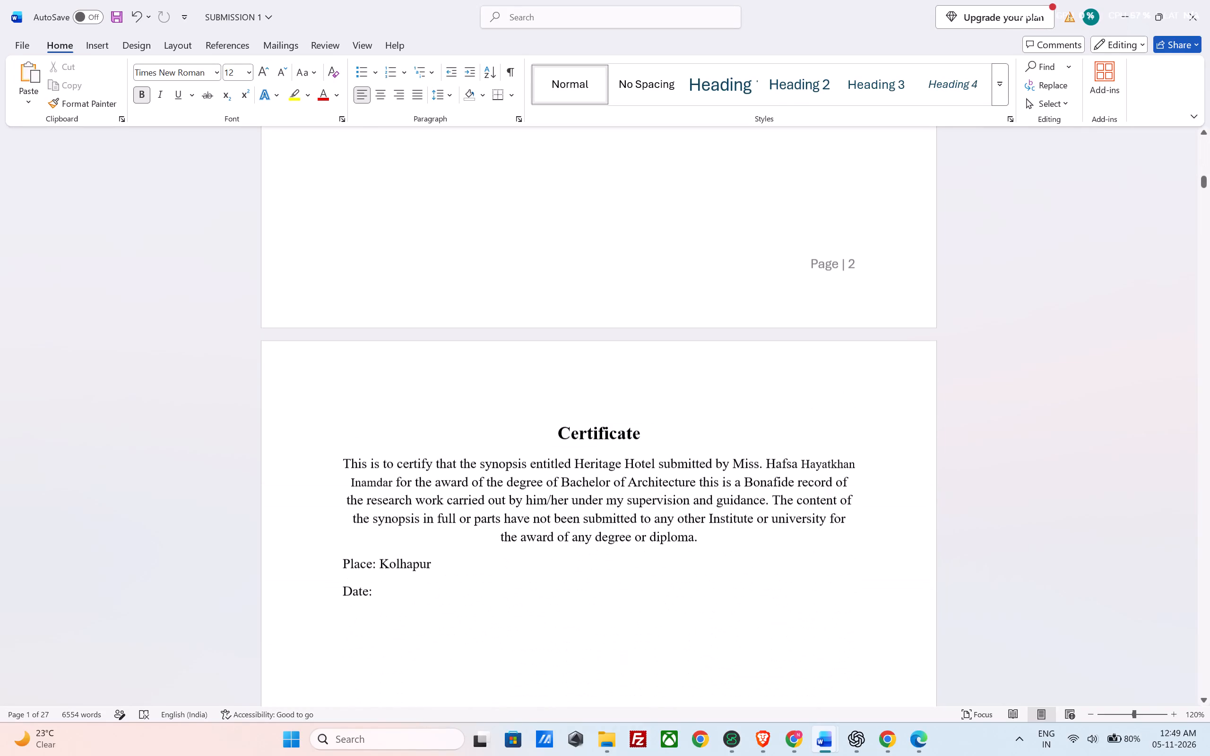
Delete the blank page before the Certificate heading so the Certificate page directly follows the cover page.
click(566, 389)
click(515, 384)
scroll(590, 412, up, 5)
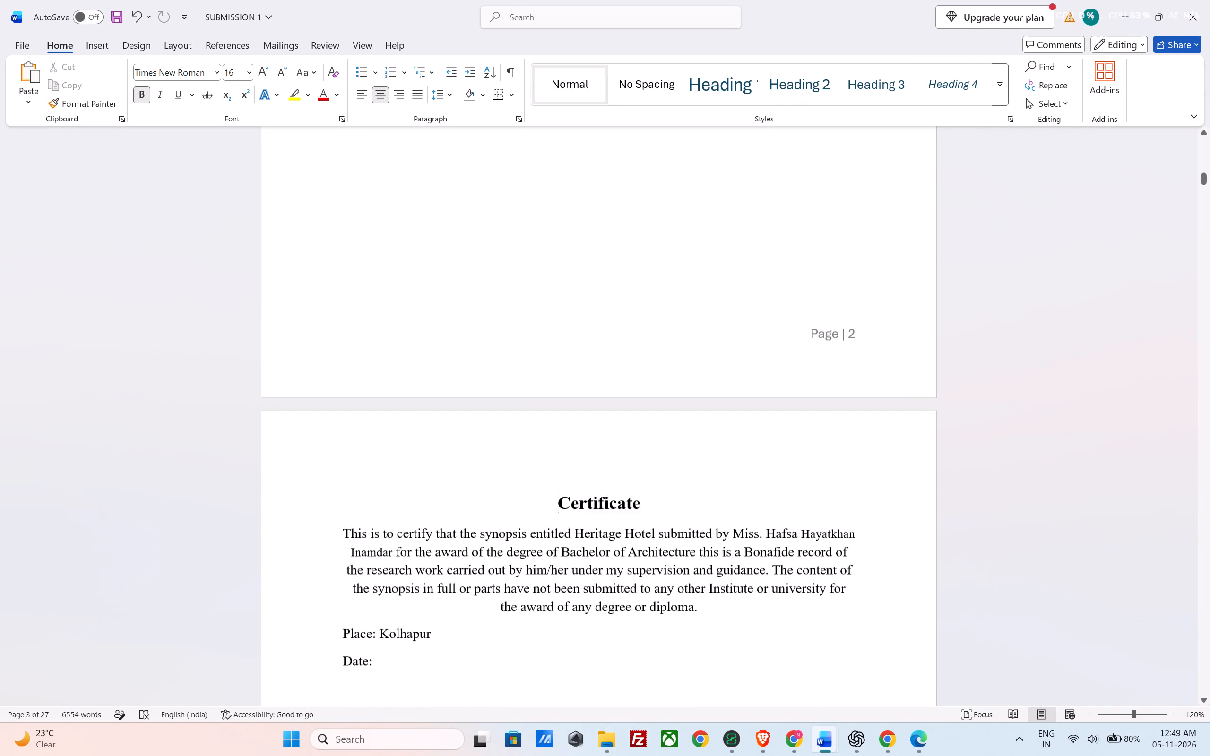
scroll(577, 422, up, 10)
scroll(574, 423, up, 19)
scroll(573, 427, down, 11)
scroll(573, 427, up, 20)
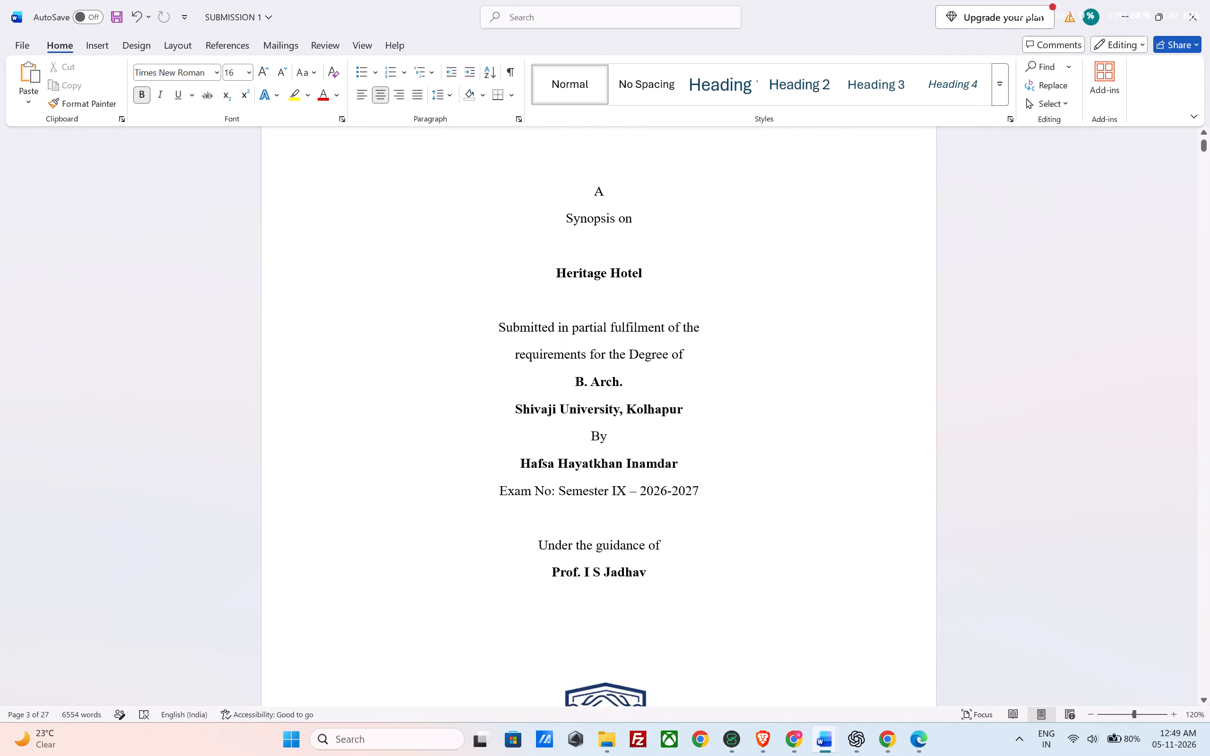
scroll(632, 515, up, 14)
scroll(627, 517, down, 3)
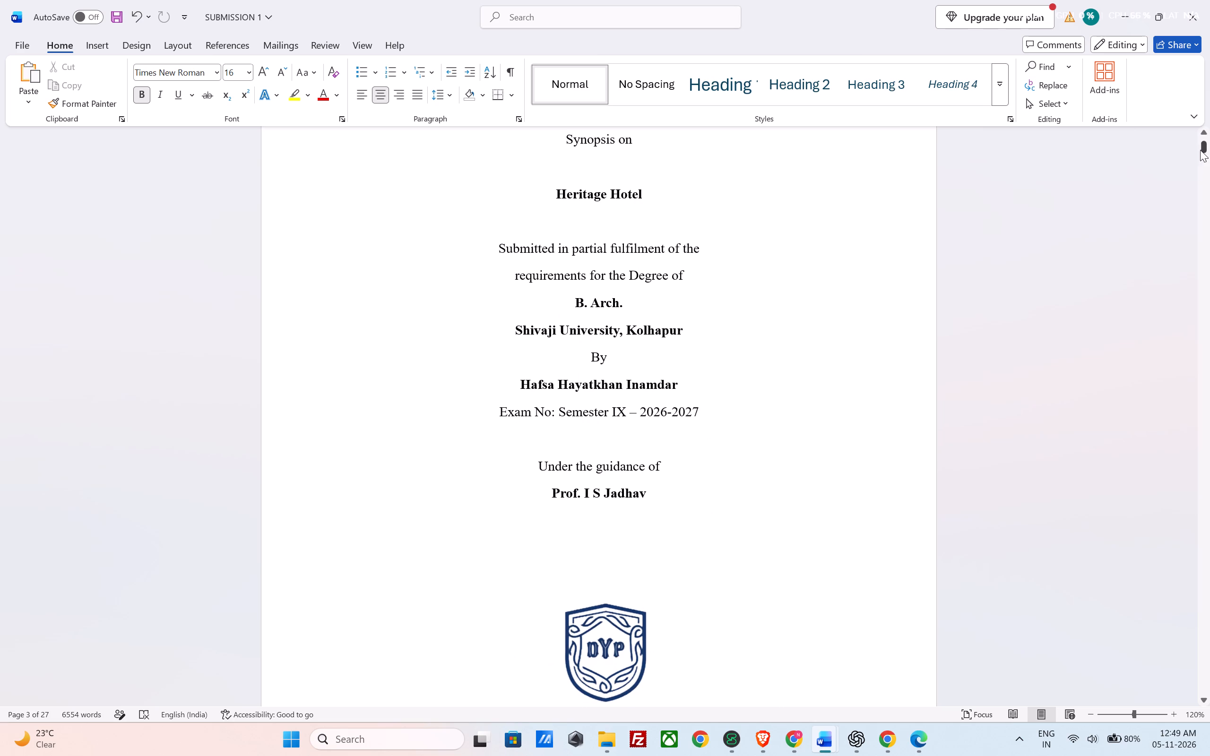
drag(1201, 150, 1203, 195)
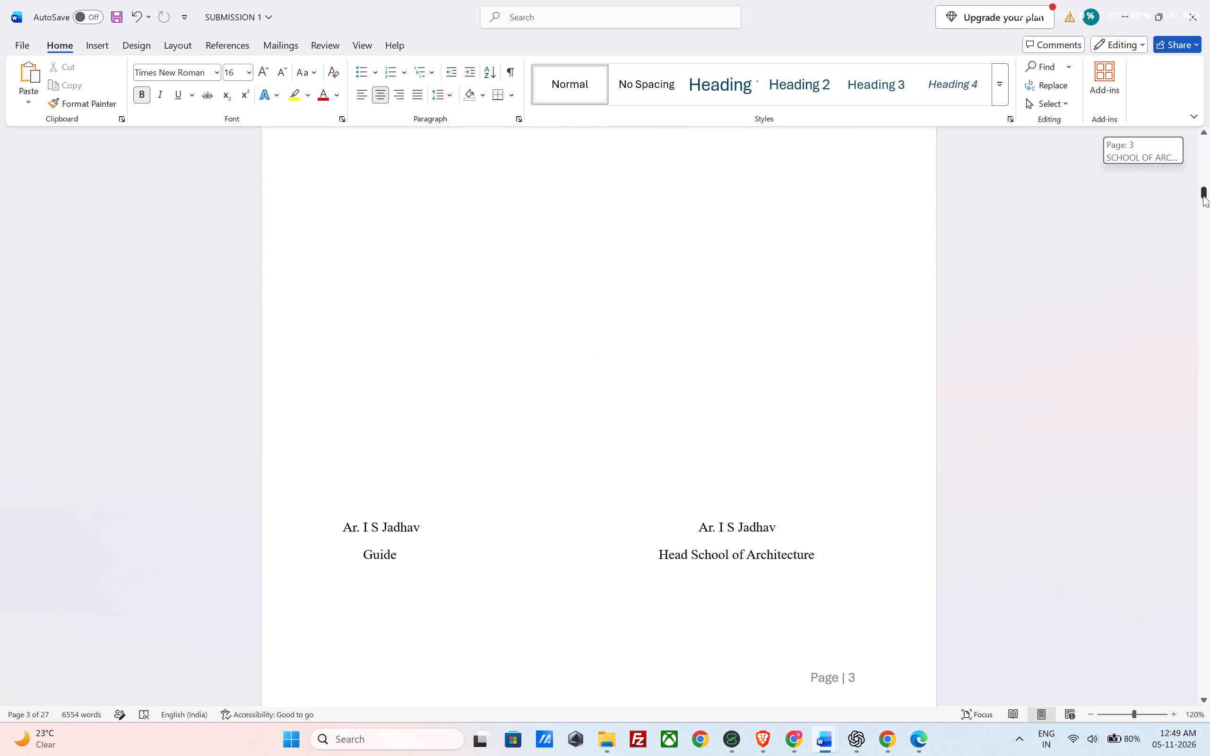
drag(1203, 195, 1199, 204)
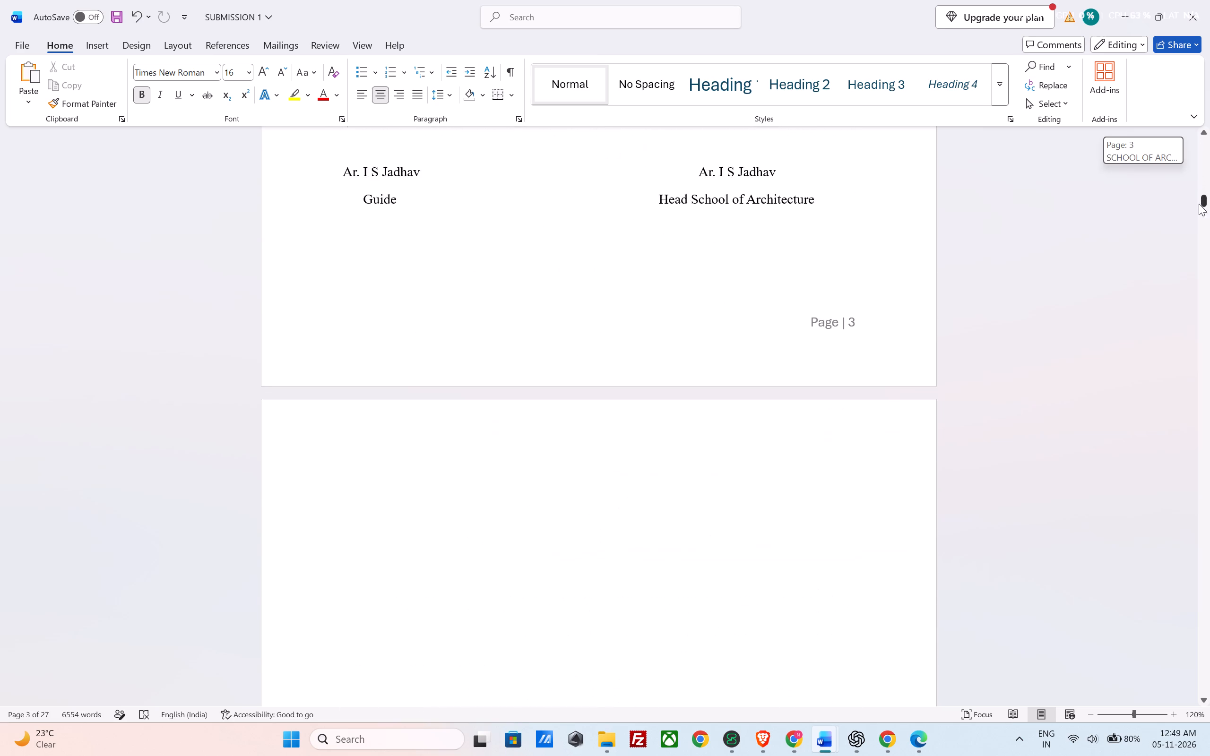
drag(1199, 204, 1195, 187)
click(559, 307)
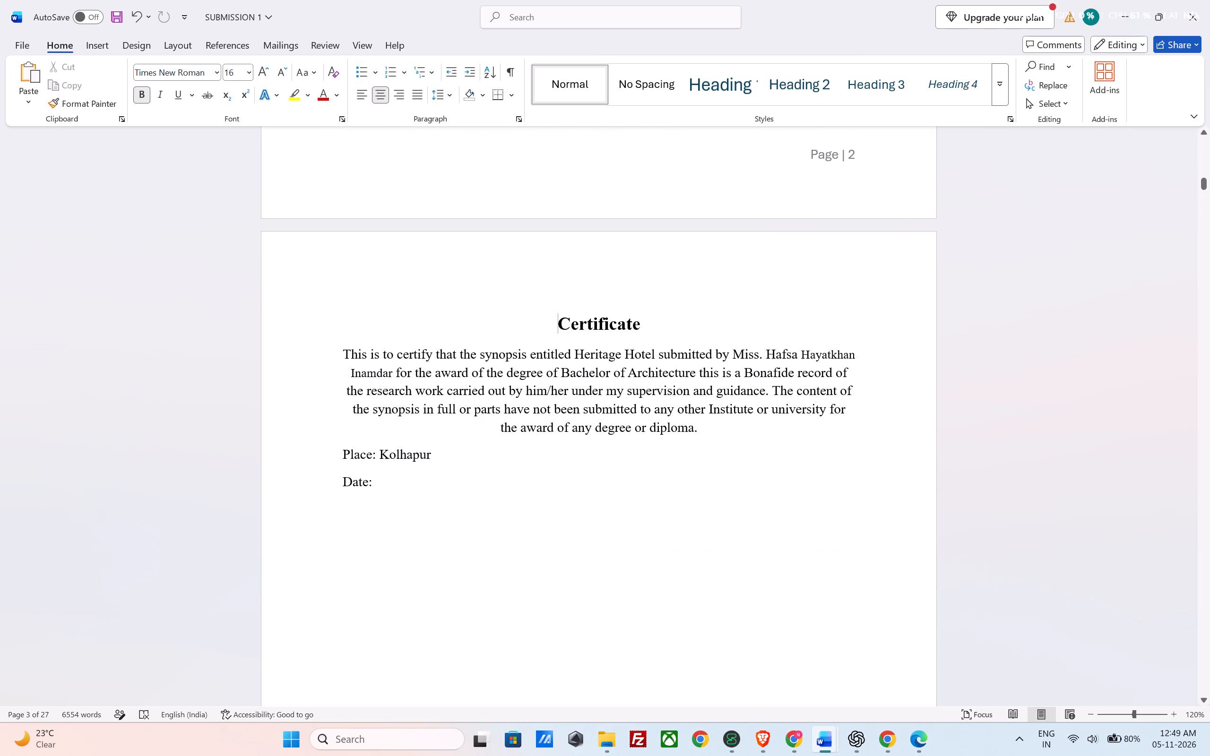
key(BackSpace)
key(BackSpace)
key(BackSpace)
Centre the Certificate heading above the certificate text on the page after the cover.
scroll(602, 334, up, 3)
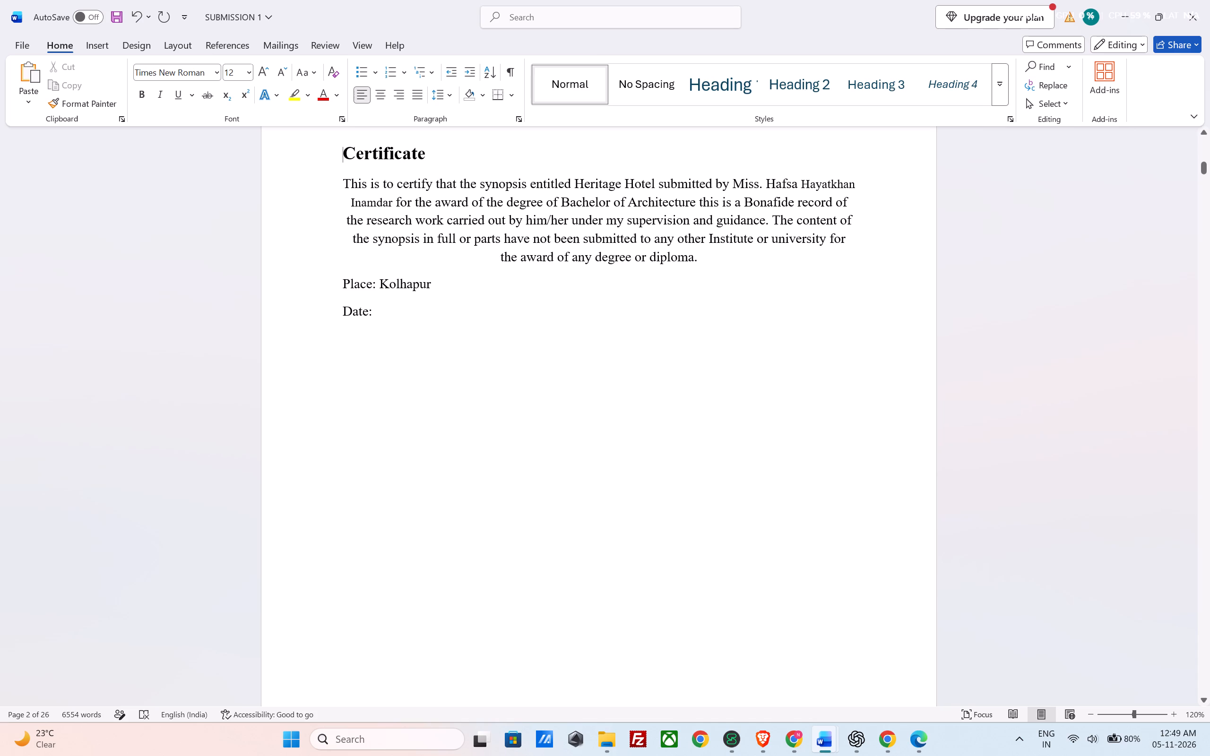
scroll(530, 388, up, 9)
scroll(535, 415, down, 4)
click(341, 472)
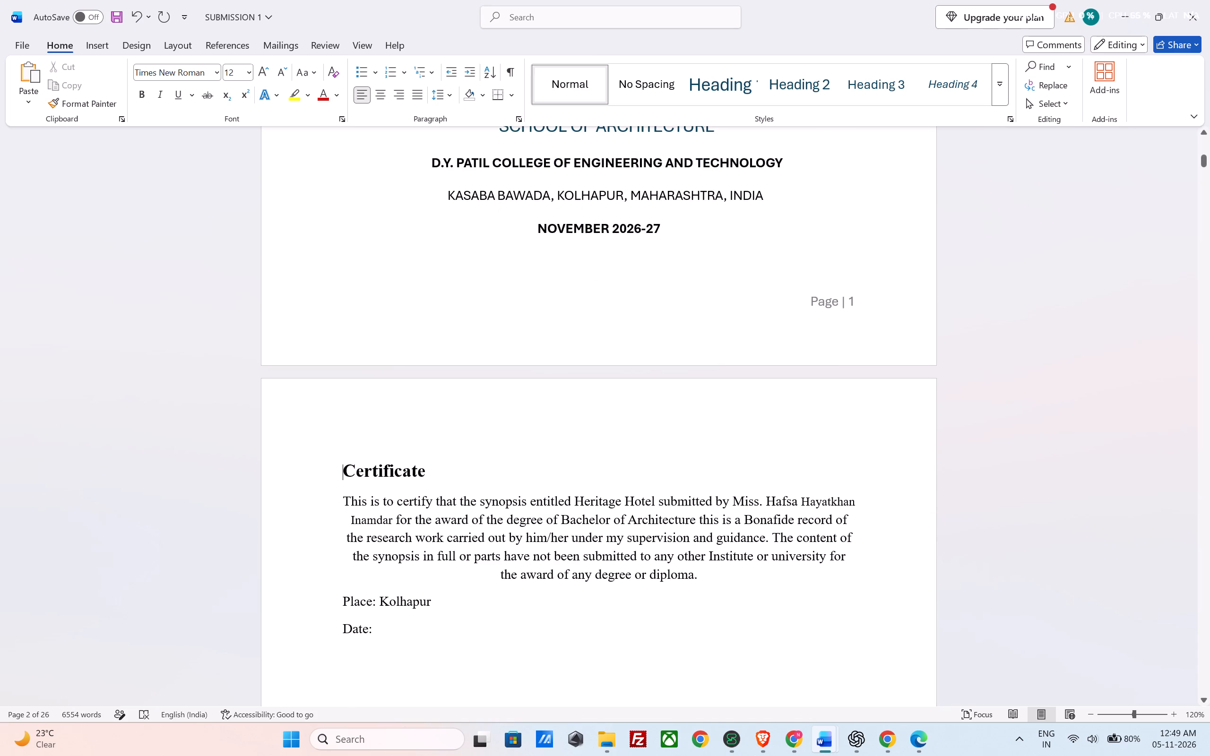
drag(441, 464, 340, 466)
click(384, 96)
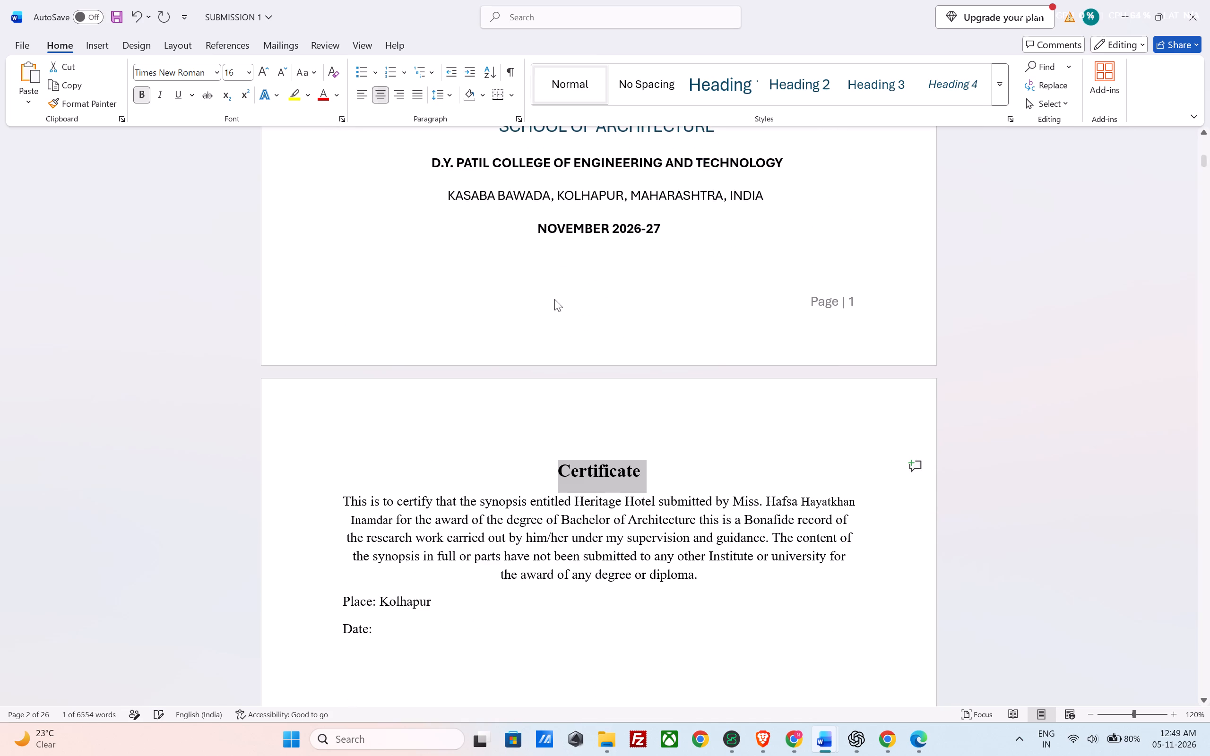
click(691, 363)
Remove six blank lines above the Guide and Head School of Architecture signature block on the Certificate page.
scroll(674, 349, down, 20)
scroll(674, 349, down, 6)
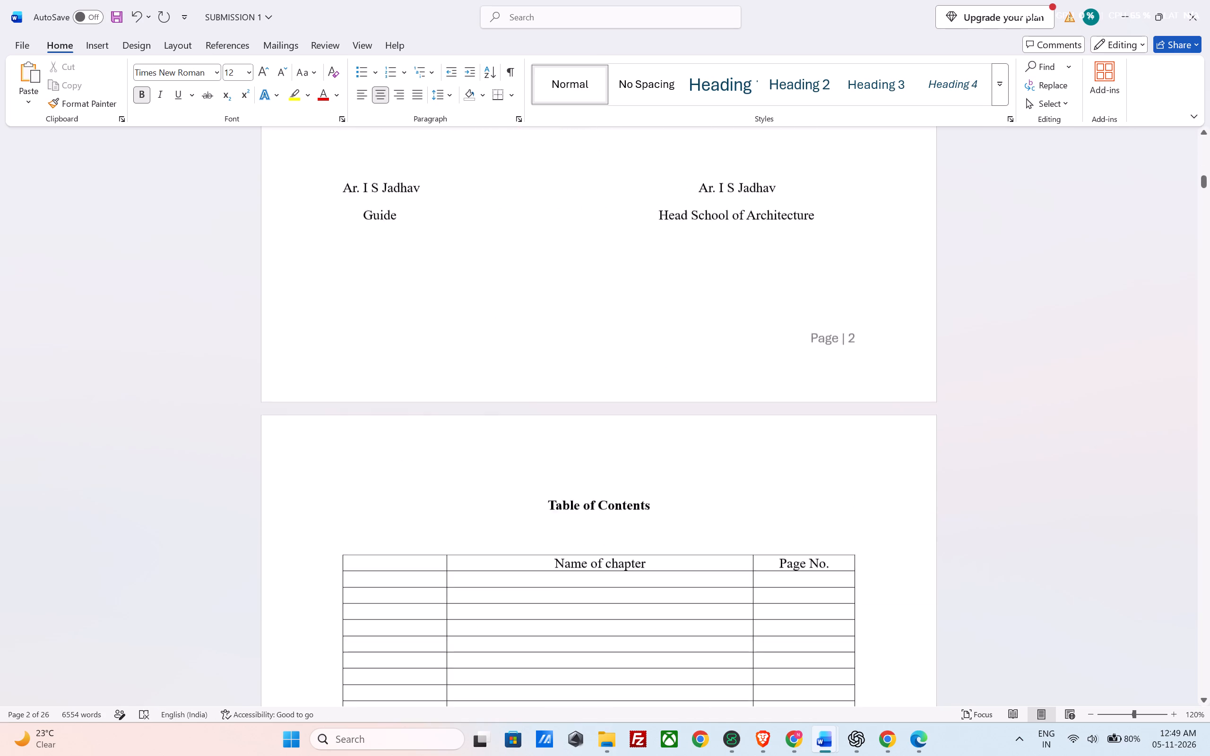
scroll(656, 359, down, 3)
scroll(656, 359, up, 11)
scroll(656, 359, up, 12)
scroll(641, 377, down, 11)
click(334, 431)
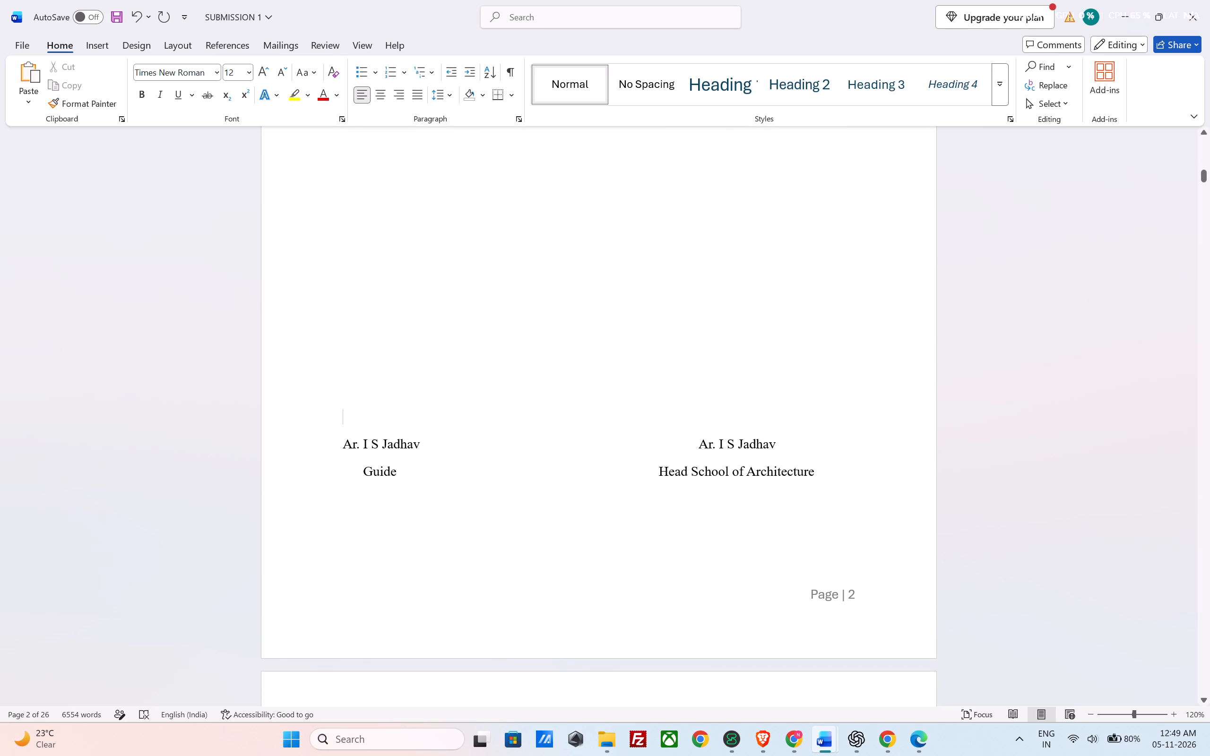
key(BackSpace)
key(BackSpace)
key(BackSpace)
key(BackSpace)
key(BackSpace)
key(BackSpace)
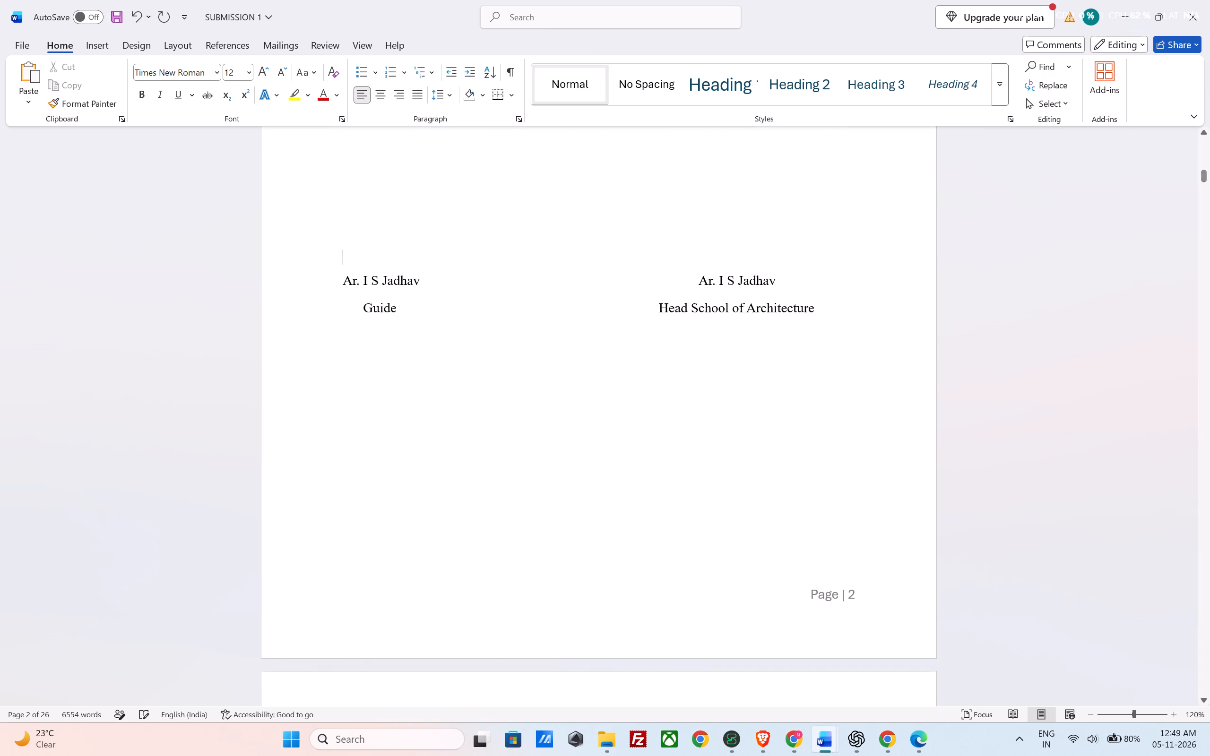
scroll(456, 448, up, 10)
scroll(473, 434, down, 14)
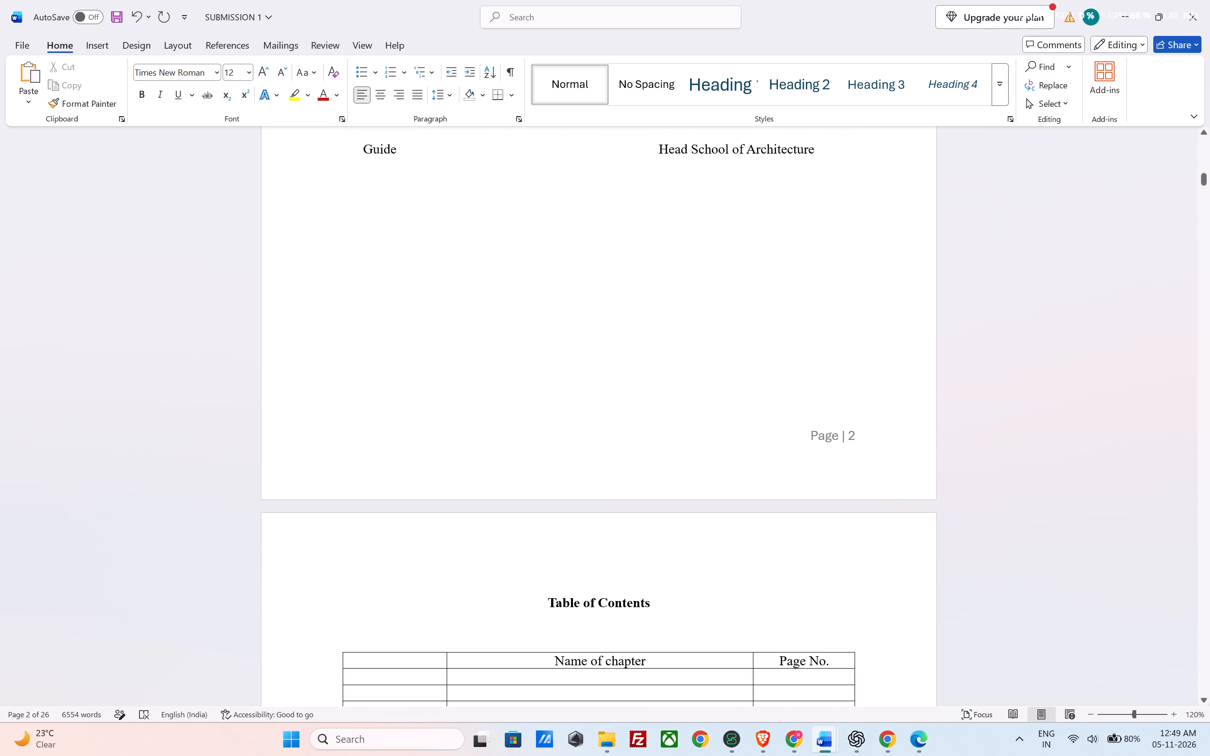
Insert blank lines above the signature block to move it down near the foot of the Certificate page, keeping it on that page.
key(Return)
key(Return)
key(Return)
key(Return)
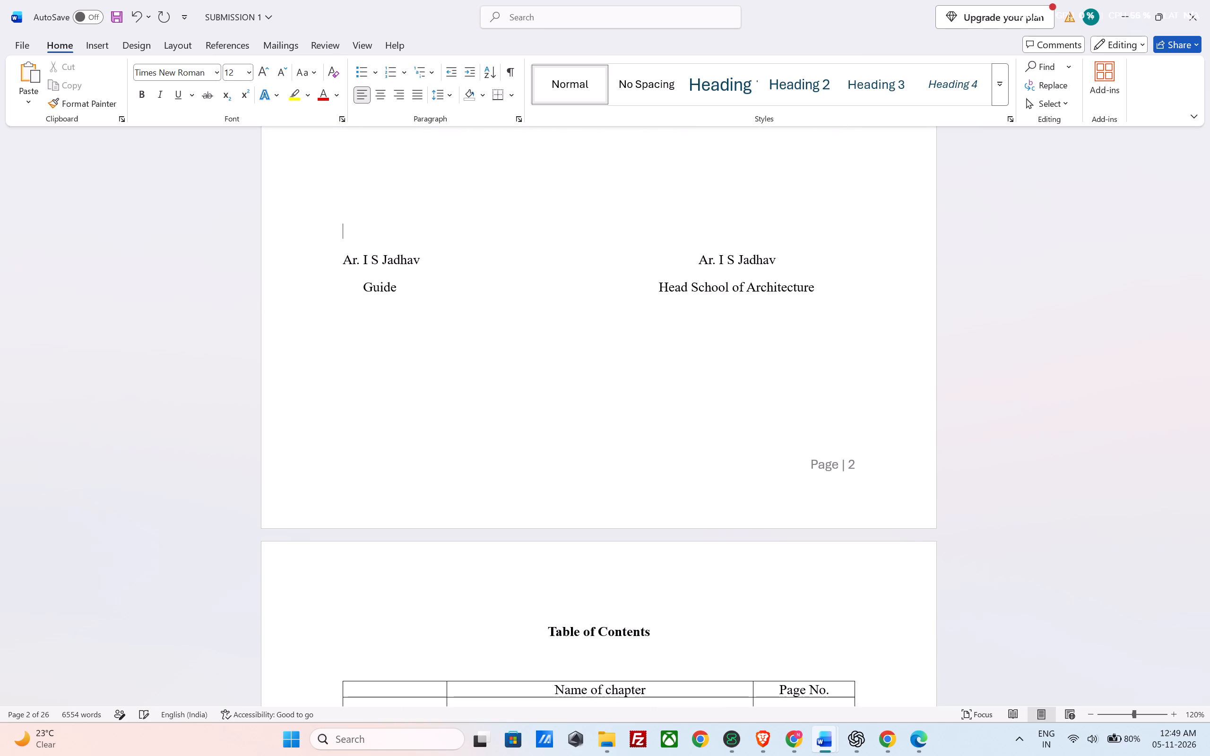
key(Return)
key(Return)
key(Return)
key(Return)
key(Return)
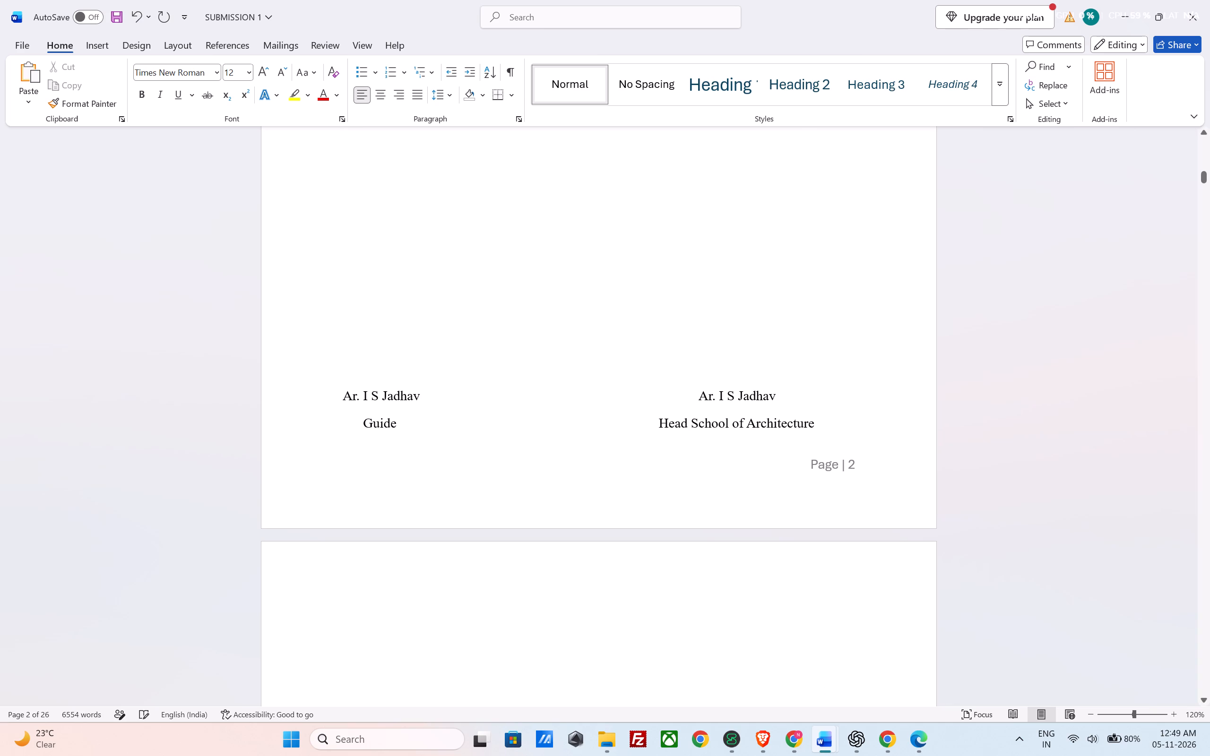
key(BackSpace)
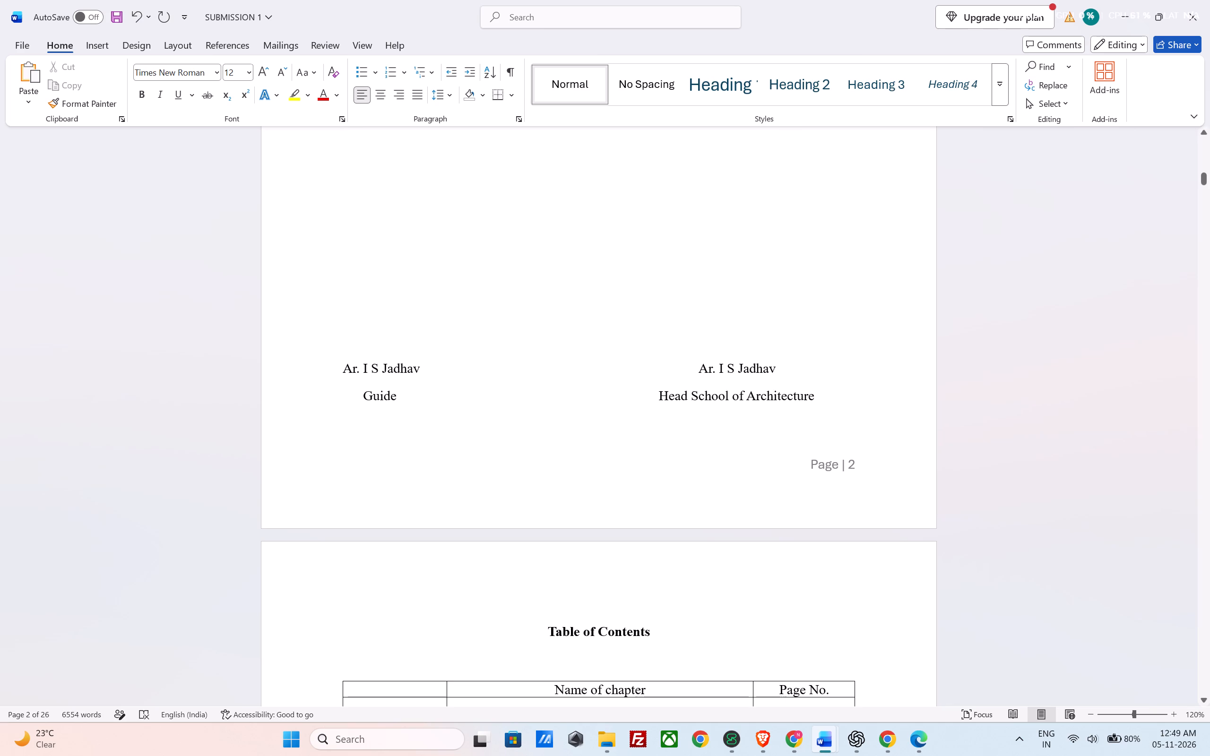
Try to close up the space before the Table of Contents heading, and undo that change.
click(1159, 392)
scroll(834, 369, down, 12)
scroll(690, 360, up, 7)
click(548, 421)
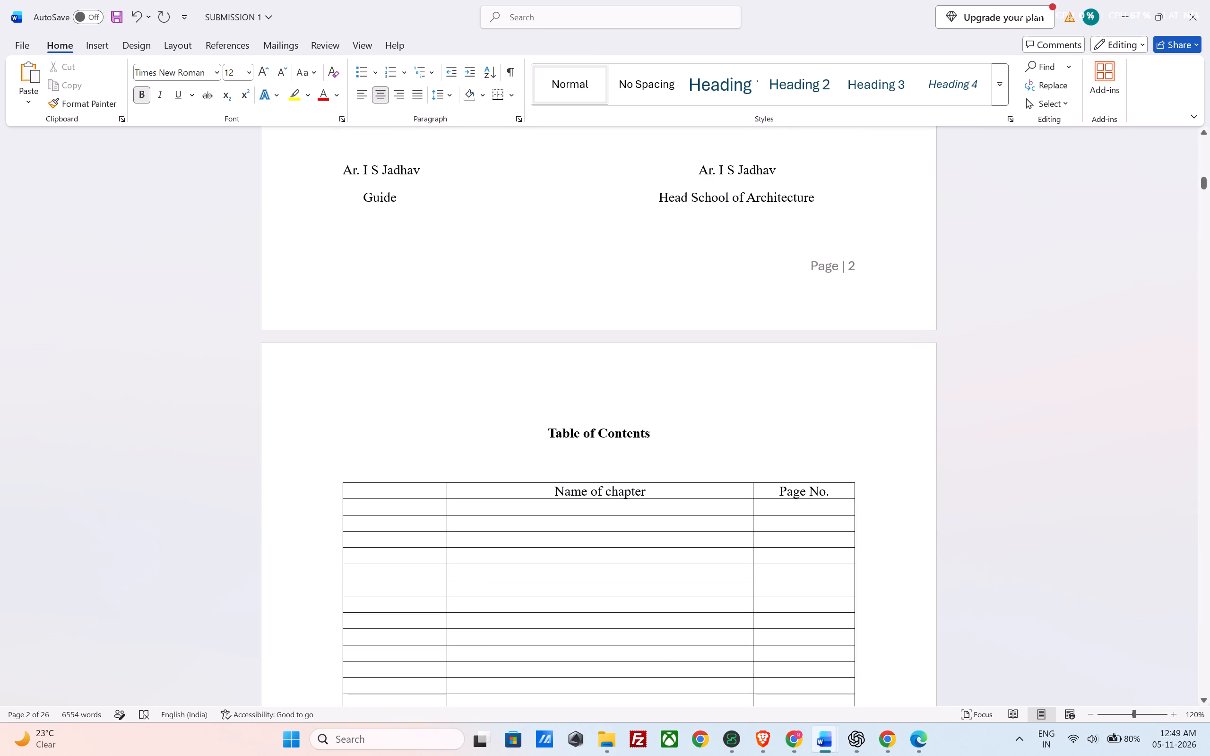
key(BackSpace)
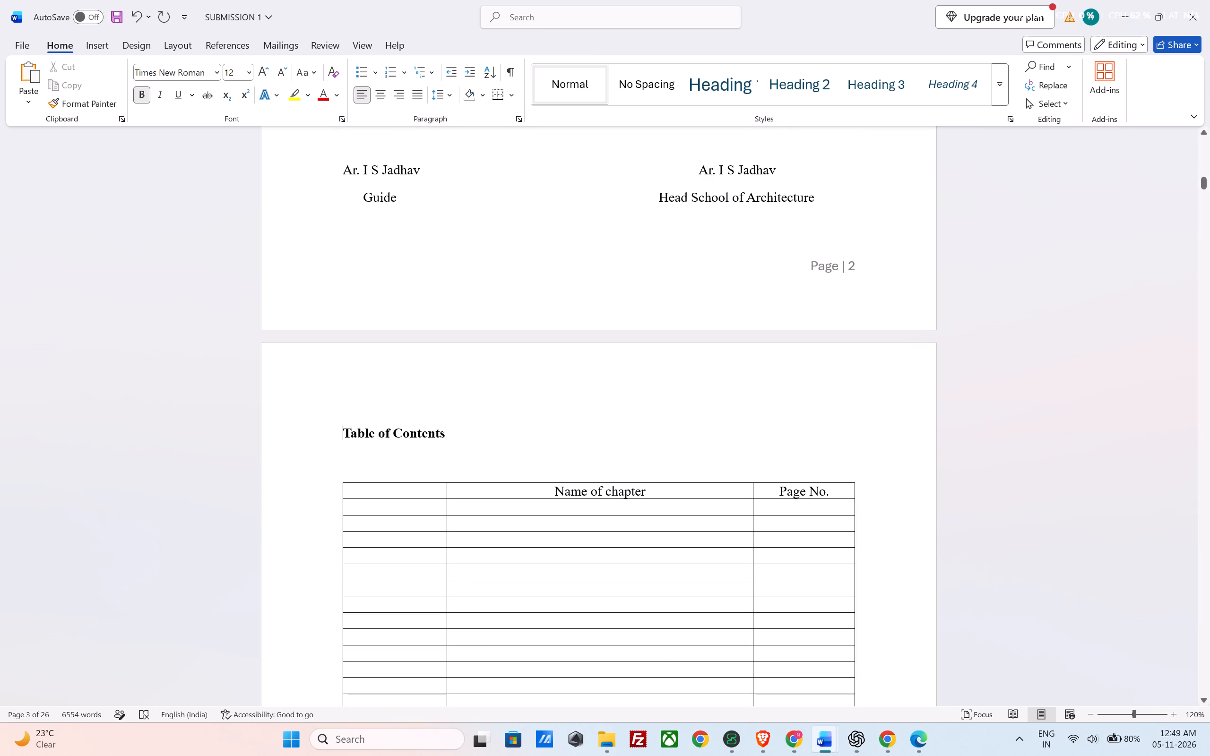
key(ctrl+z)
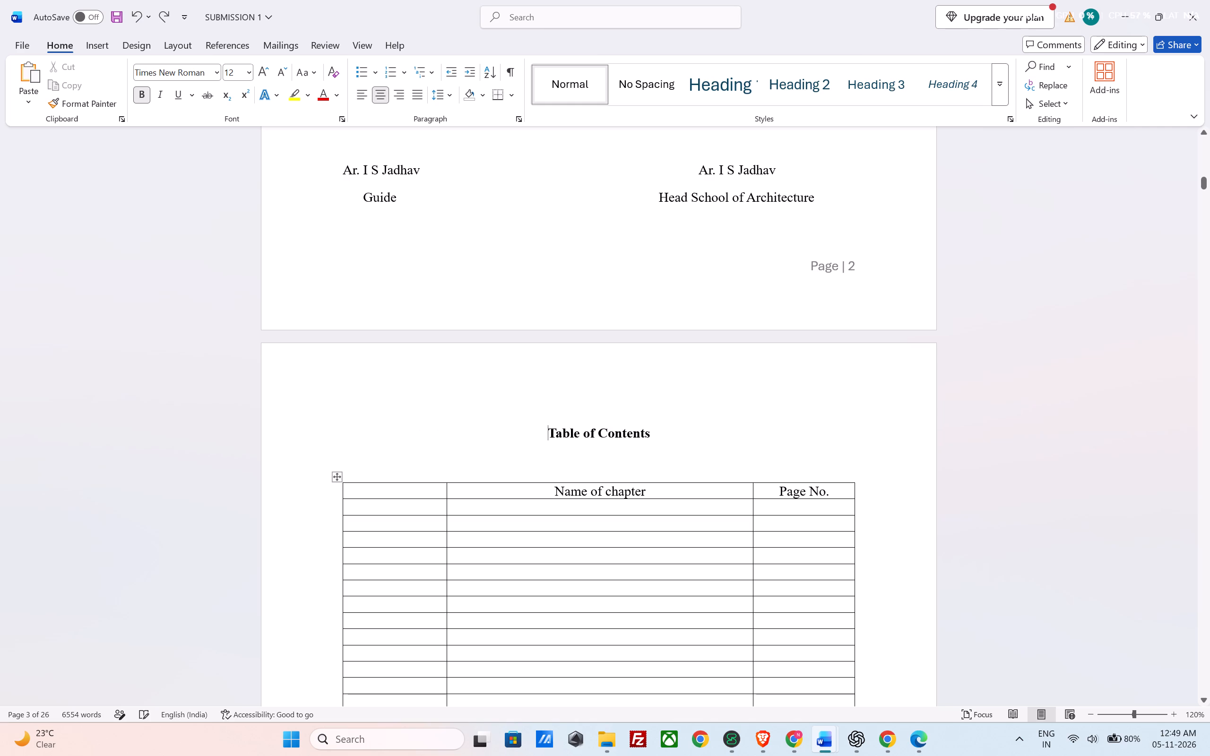
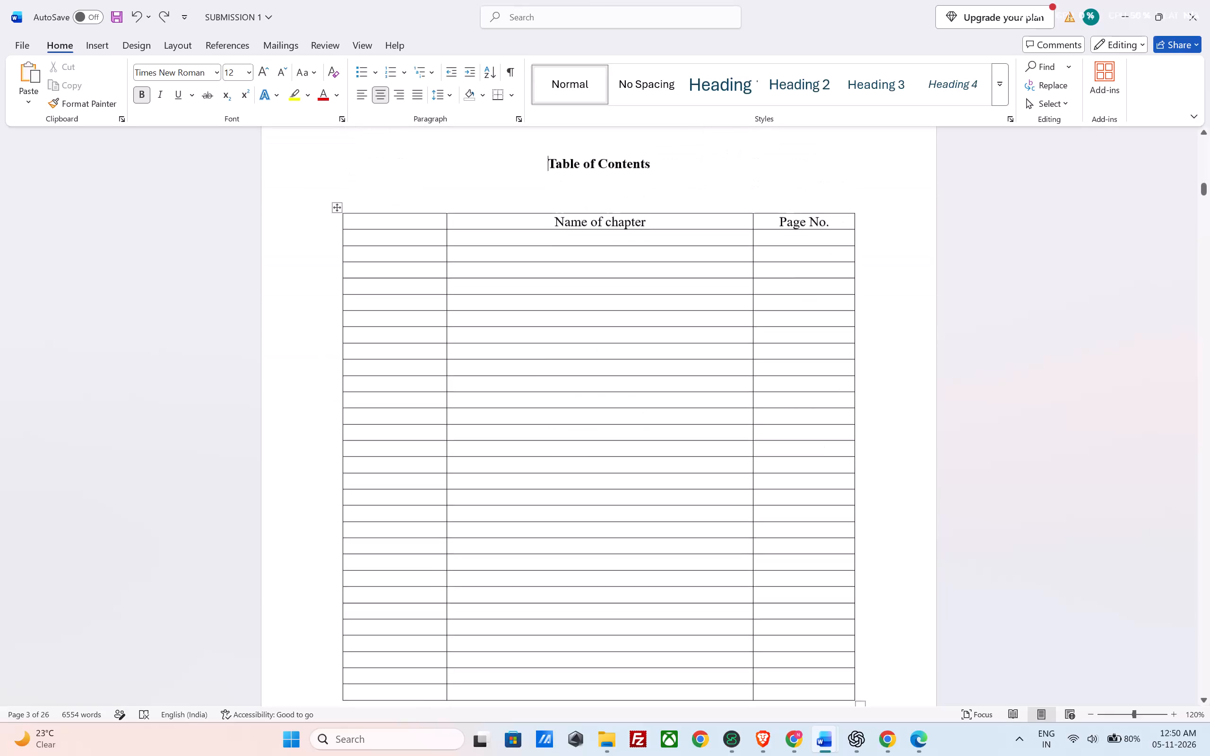
Review the submission's Chapter 1 sections from the Table of Contents through 1.6 Limitations and the start of Chapter 2.
scroll(638, 392, down, 8)
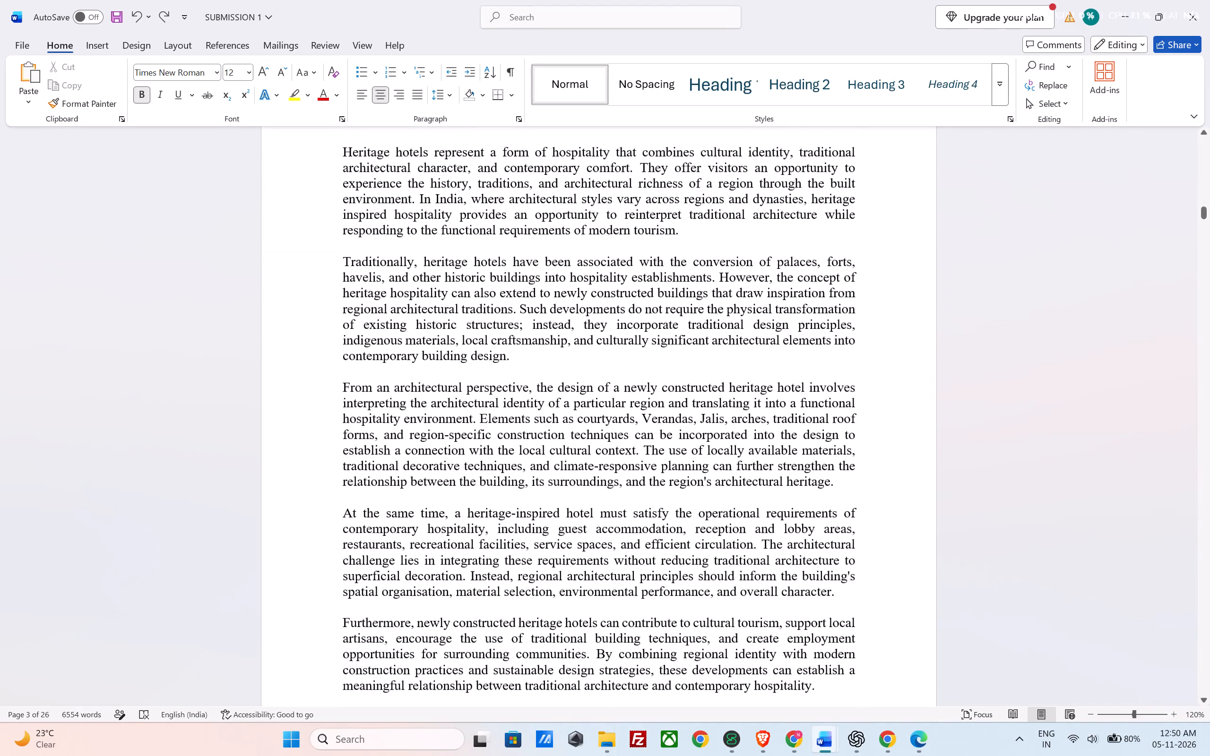
scroll(638, 392, down, 18)
scroll(648, 395, down, 11)
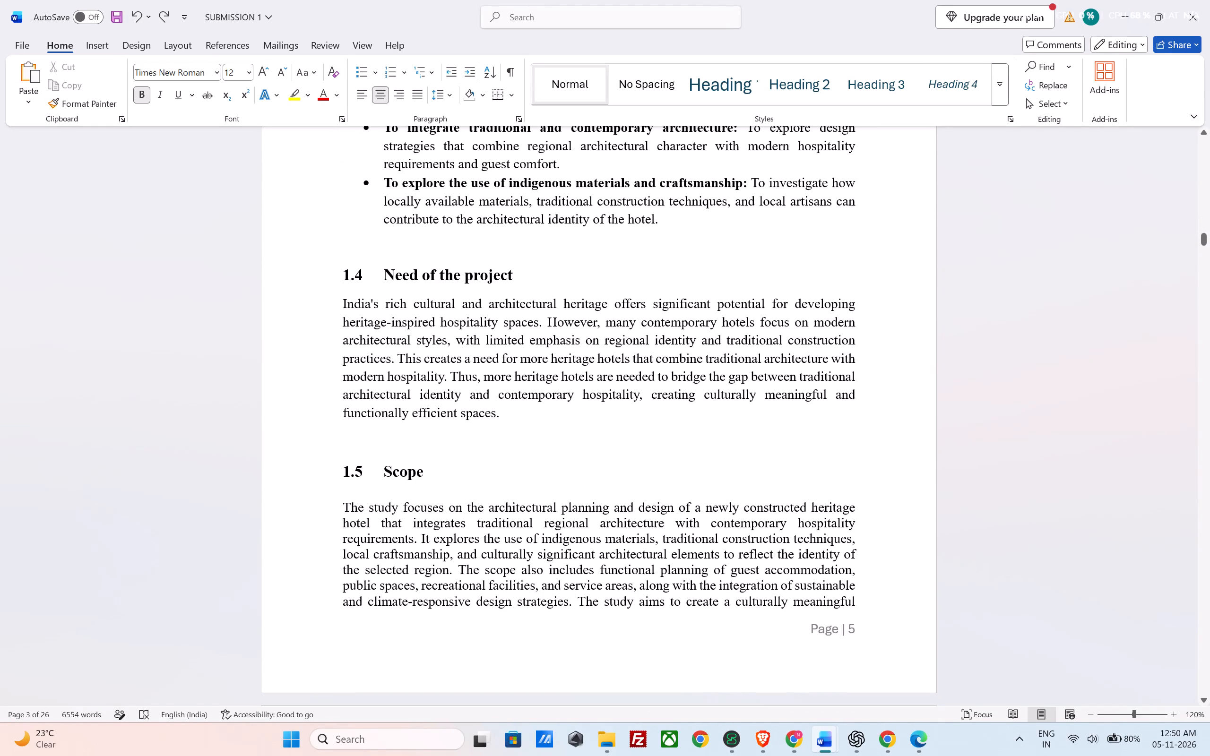
scroll(650, 404, down, 12)
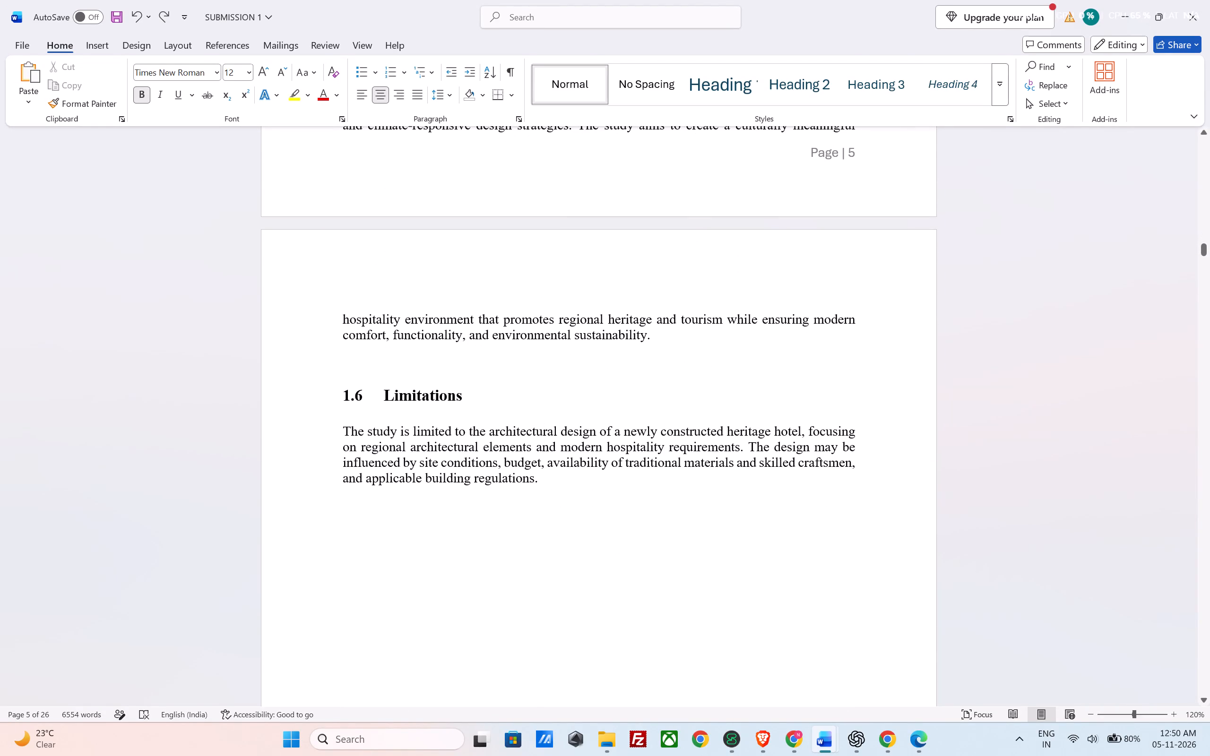
scroll(675, 492, down, 7)
scroll(677, 467, up, 2)
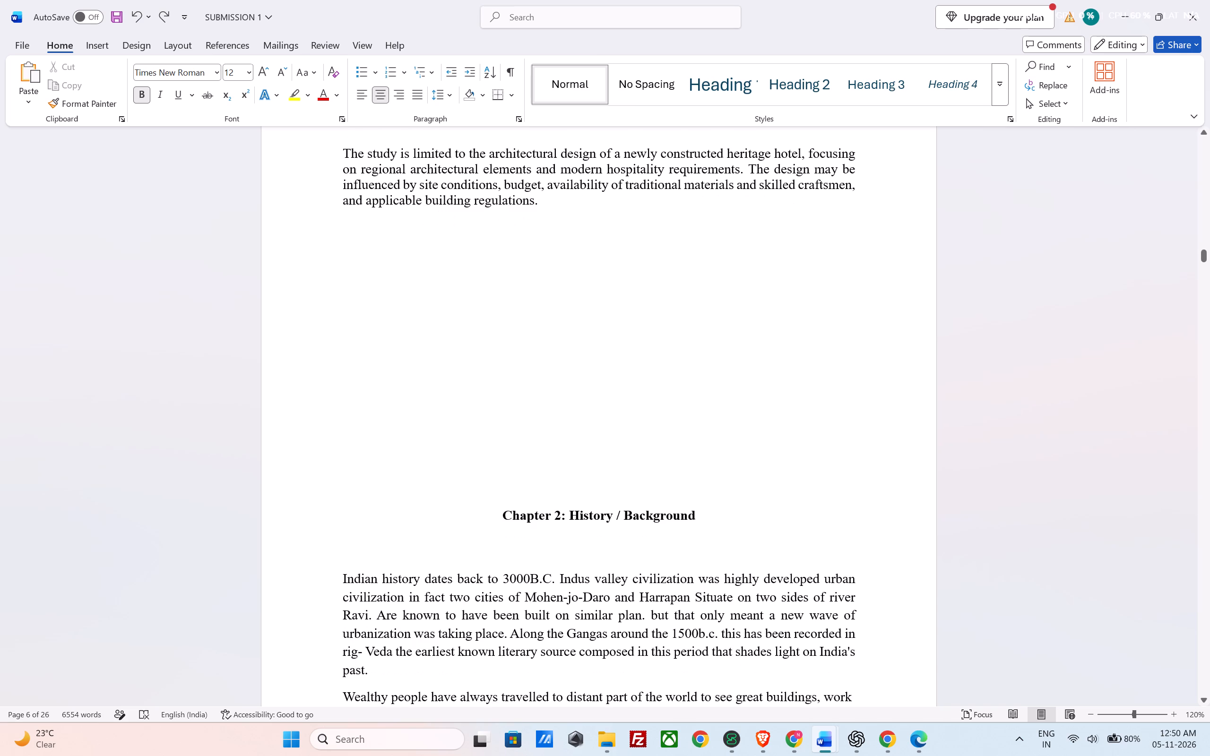
scroll(677, 467, up, 7)
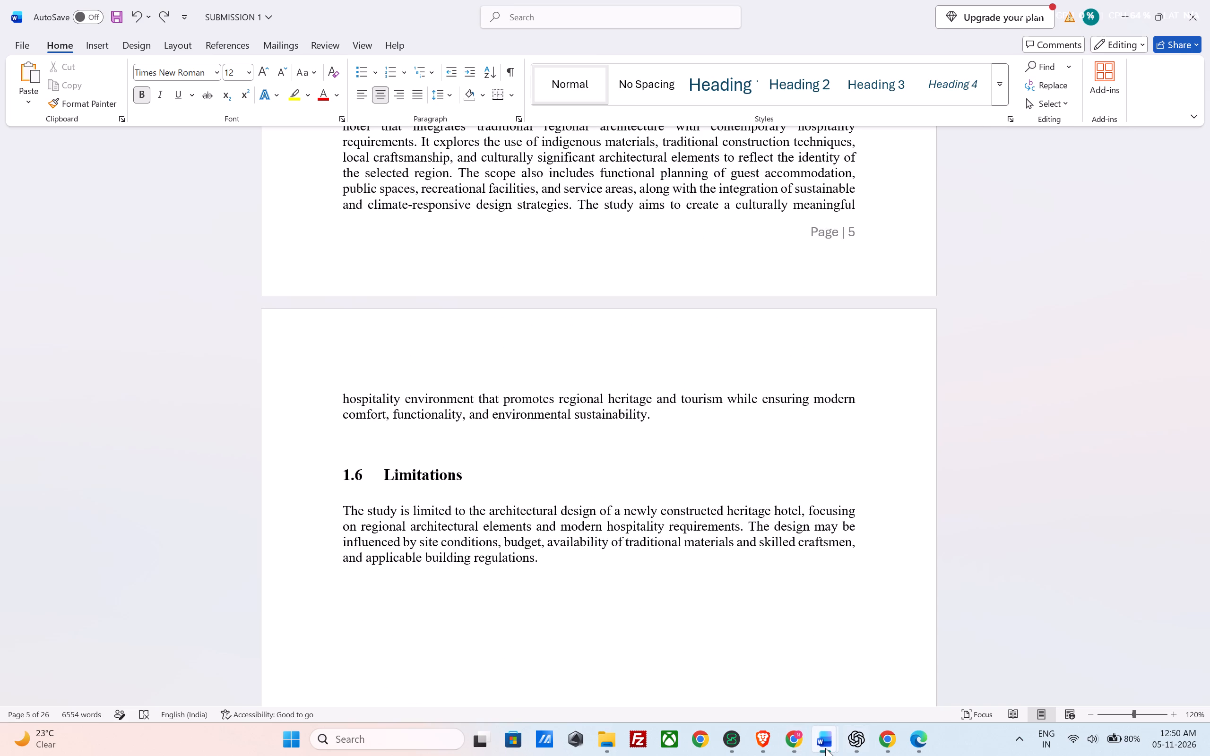
Switch to the B.Arch synopsis format document and examine its sections around 1.4 Need of the project through 1.7 Methodology.
click(825, 748)
click(841, 665)
scroll(677, 546, up, 2)
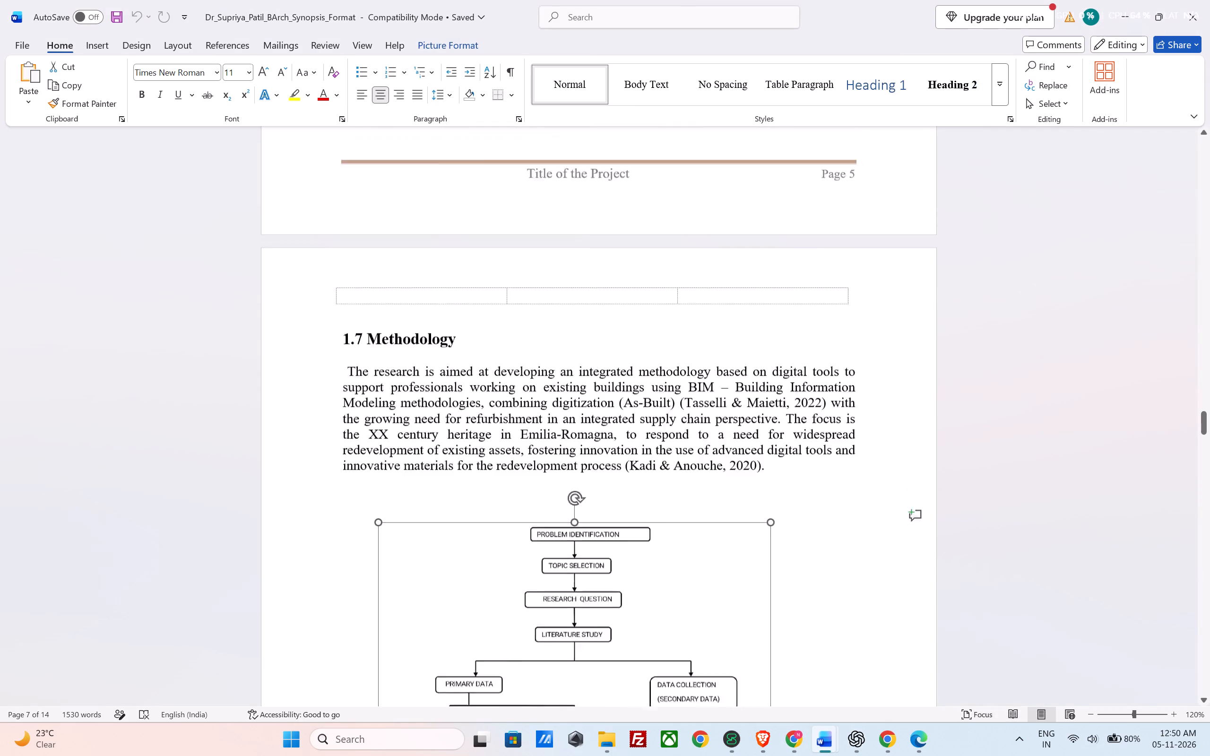
scroll(677, 546, up, 4)
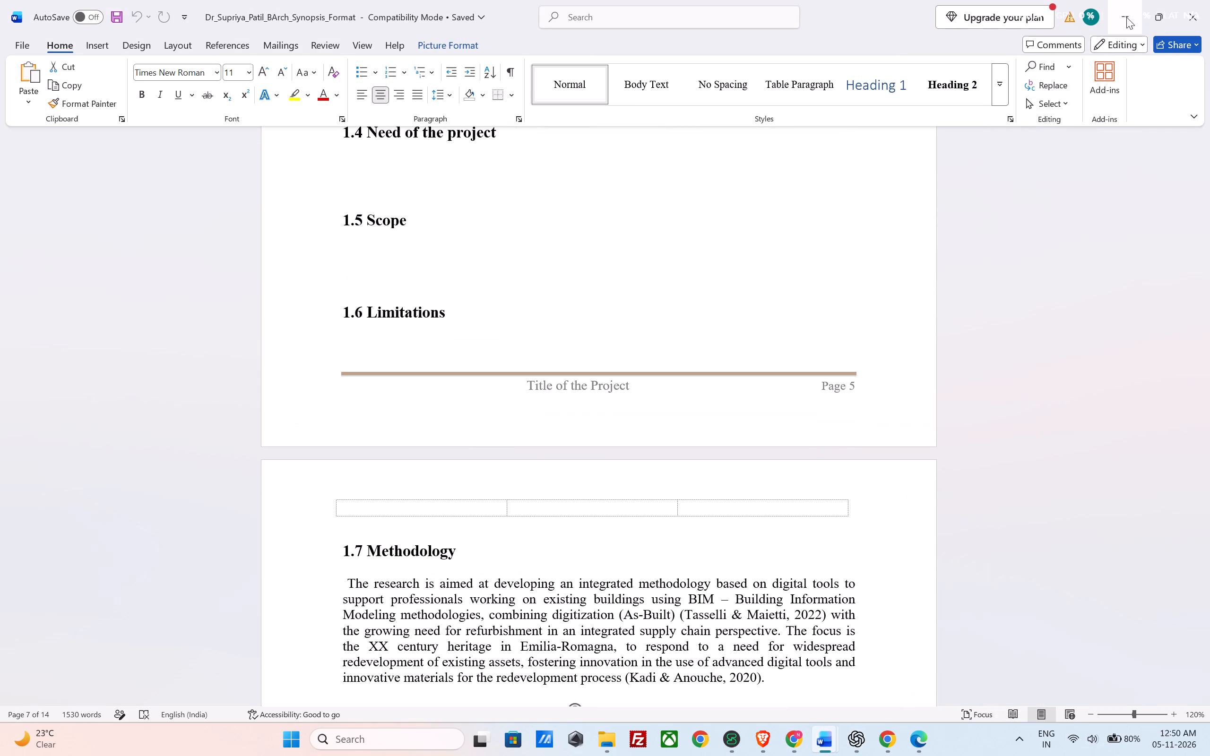
click(1126, 17)
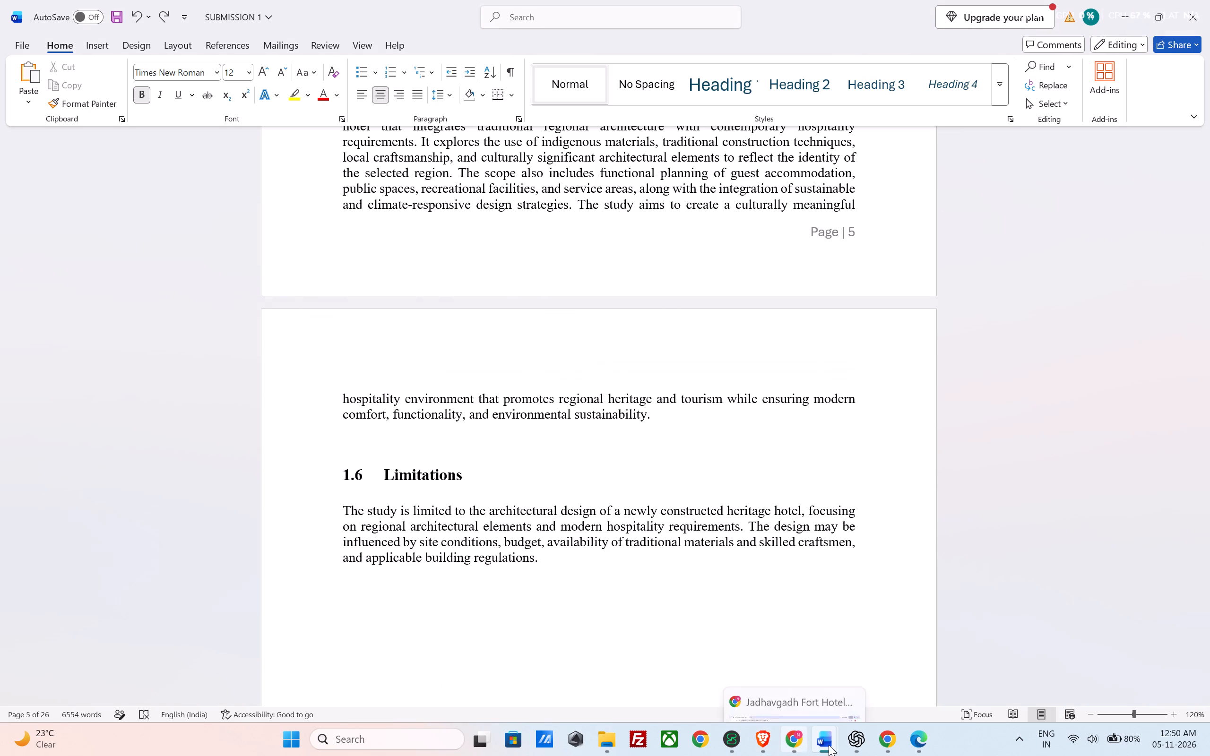
click(829, 745)
click(817, 686)
scroll(508, 366, down, 3)
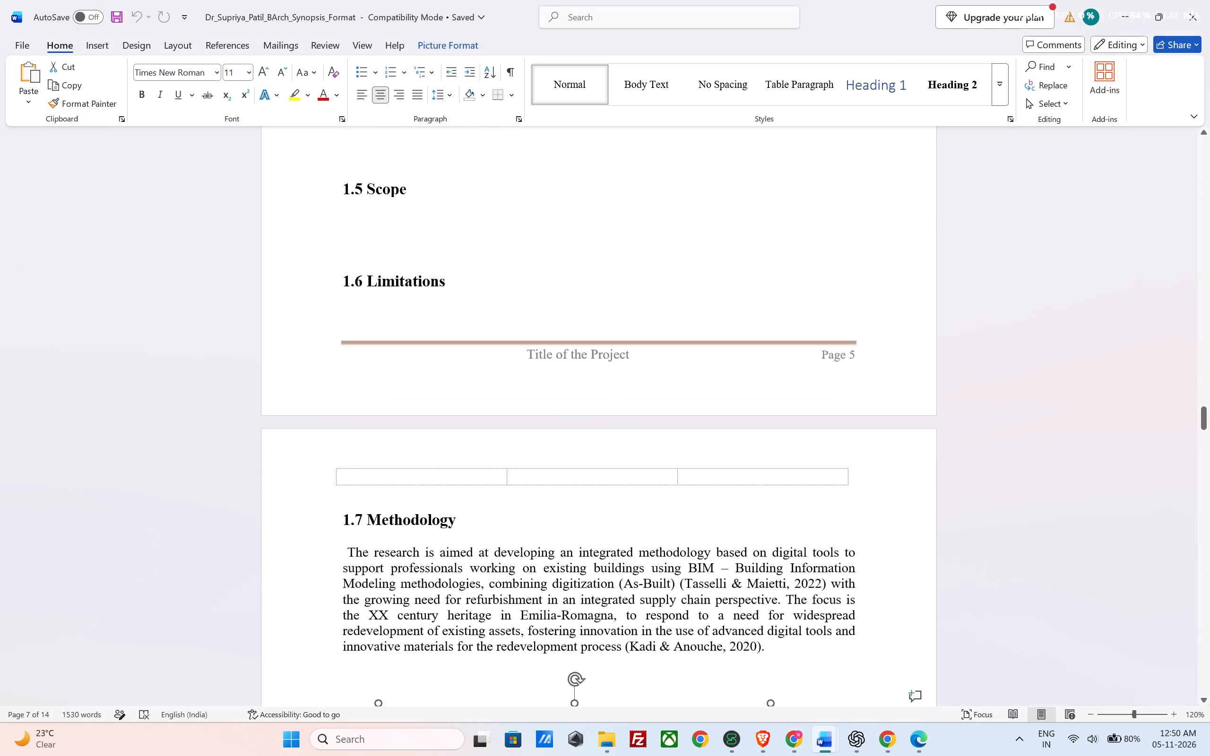
scroll(509, 367, down, 5)
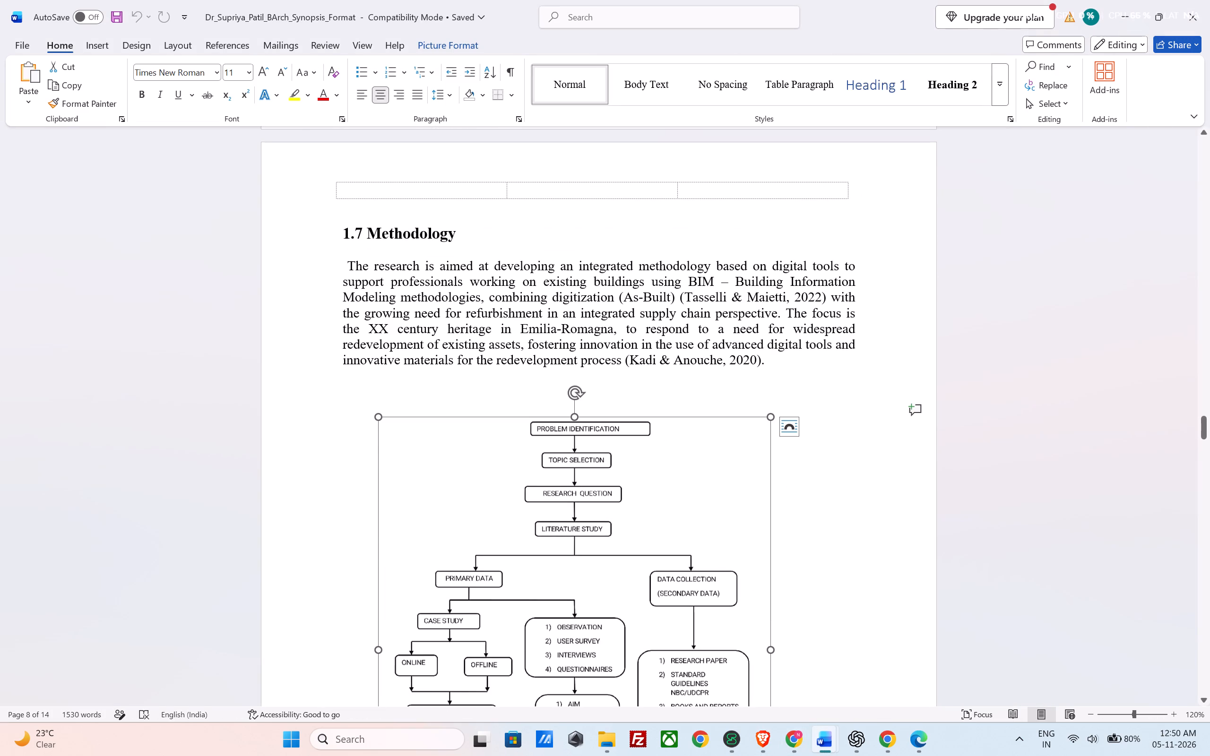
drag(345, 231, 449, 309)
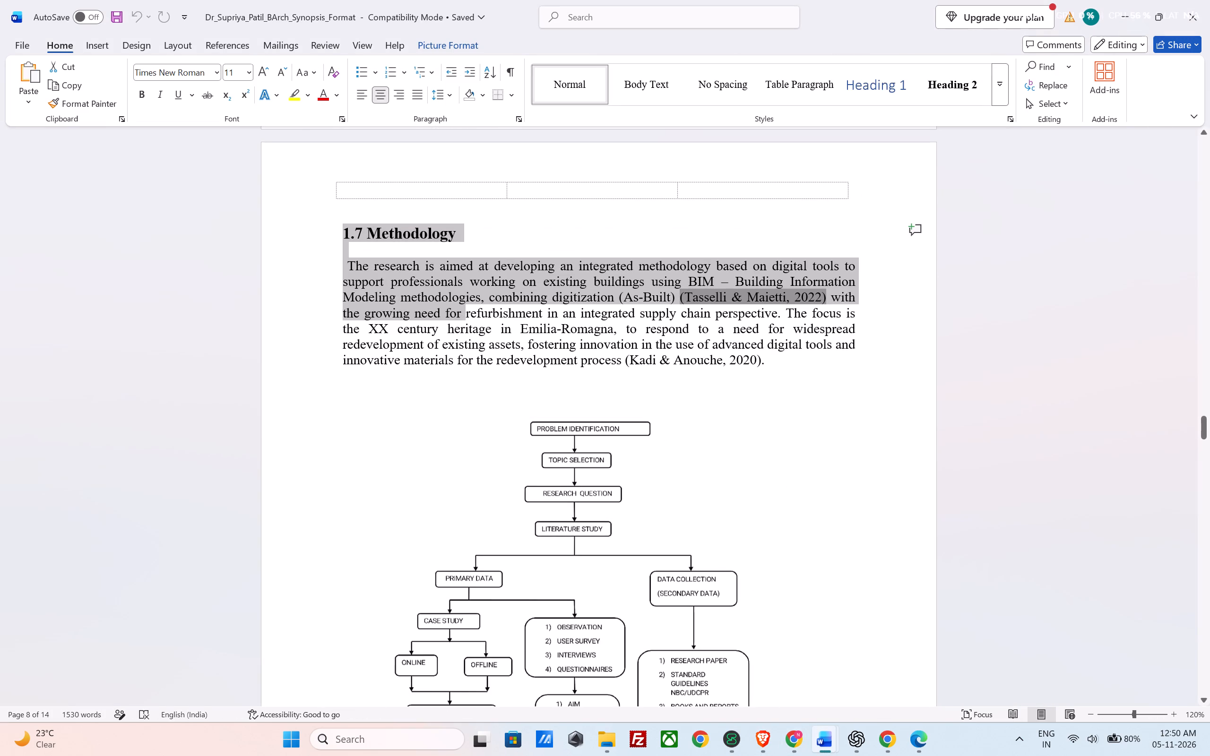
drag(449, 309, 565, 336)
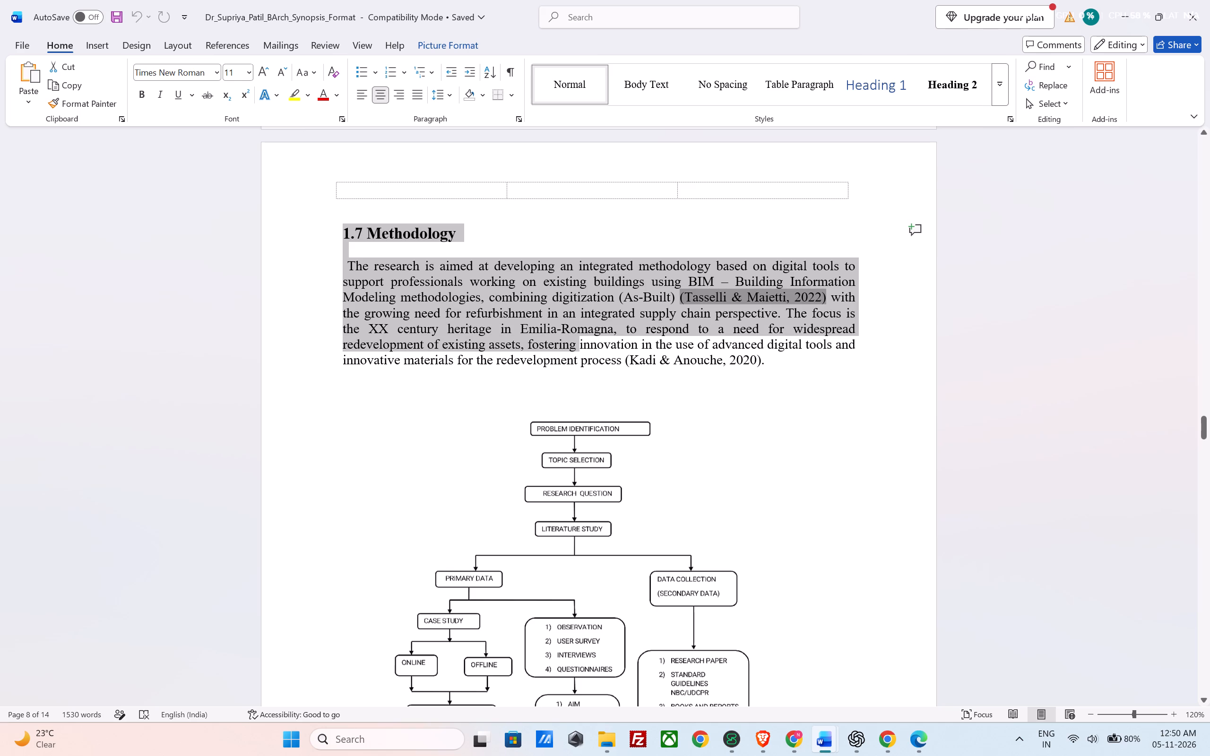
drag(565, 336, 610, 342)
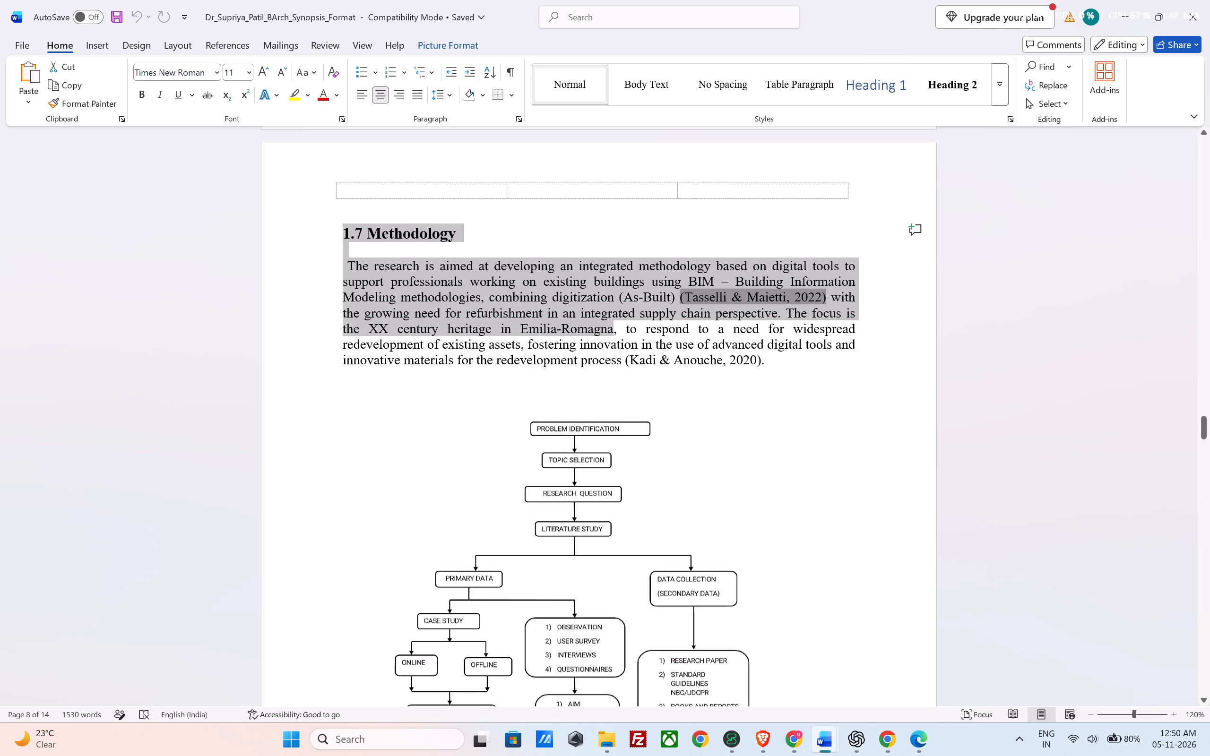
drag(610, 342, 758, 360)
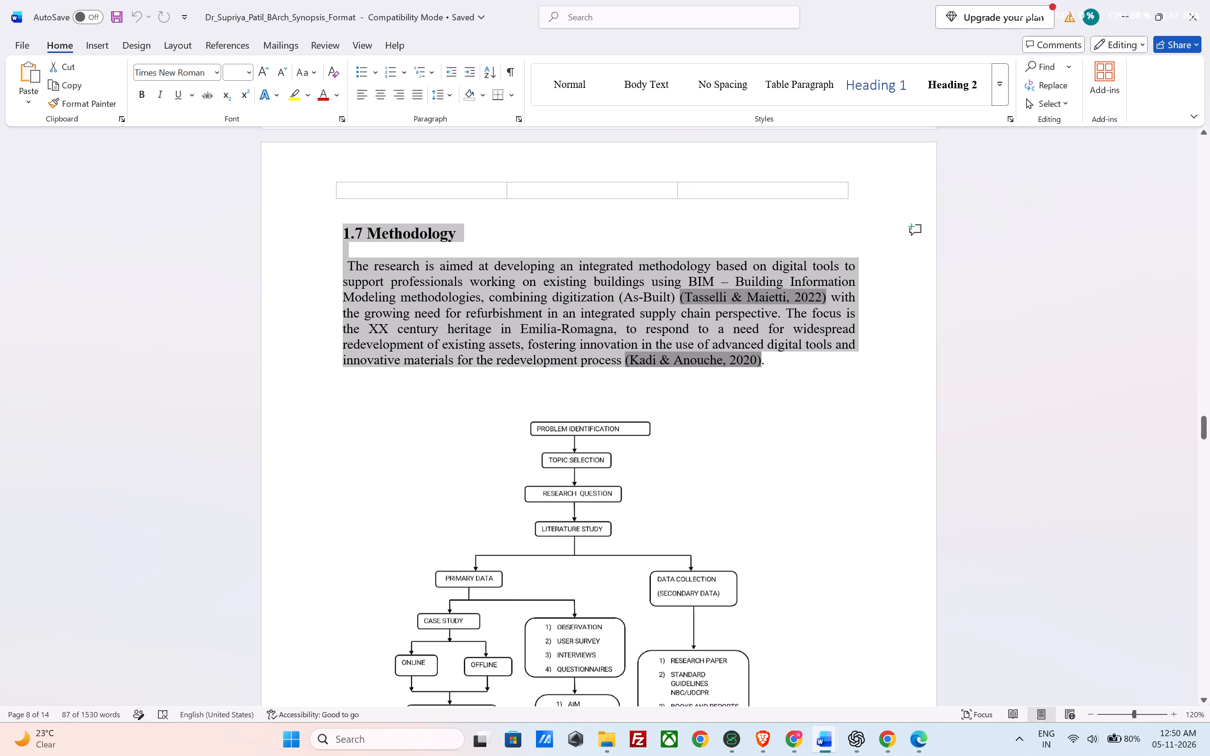
Copy the methodology flowchart picture from the synopsis format and place the insertion point below the 1.6 Limitations paragraph in SUBMISSION 1.
click(723, 432)
scroll(690, 411, down, 2)
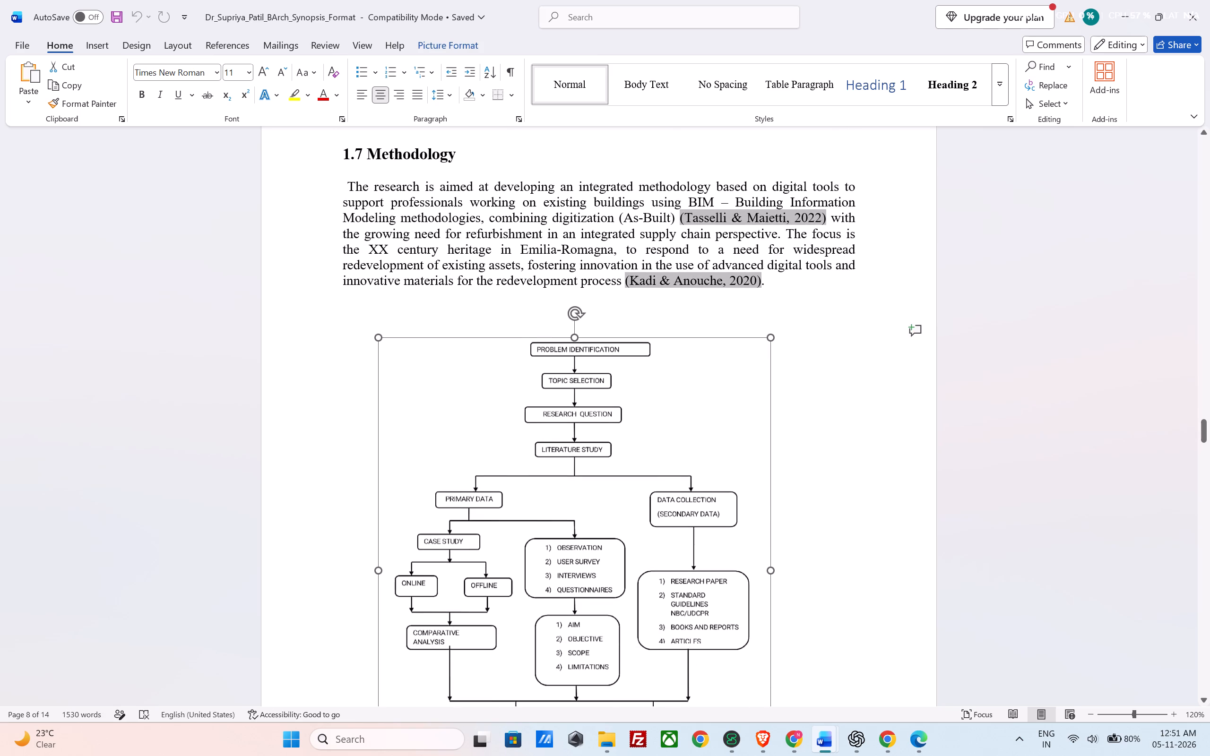
scroll(587, 369, down, 2)
key(ctrl+c)
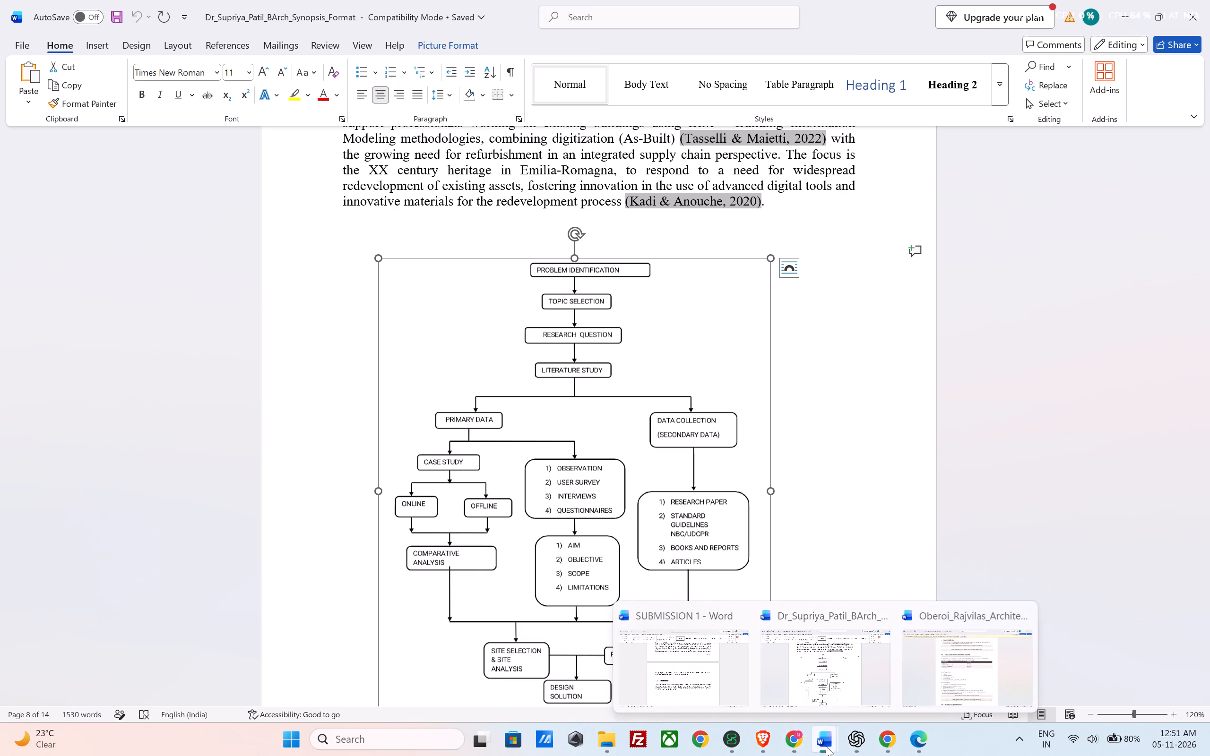
click(703, 649)
scroll(533, 492, down, 10)
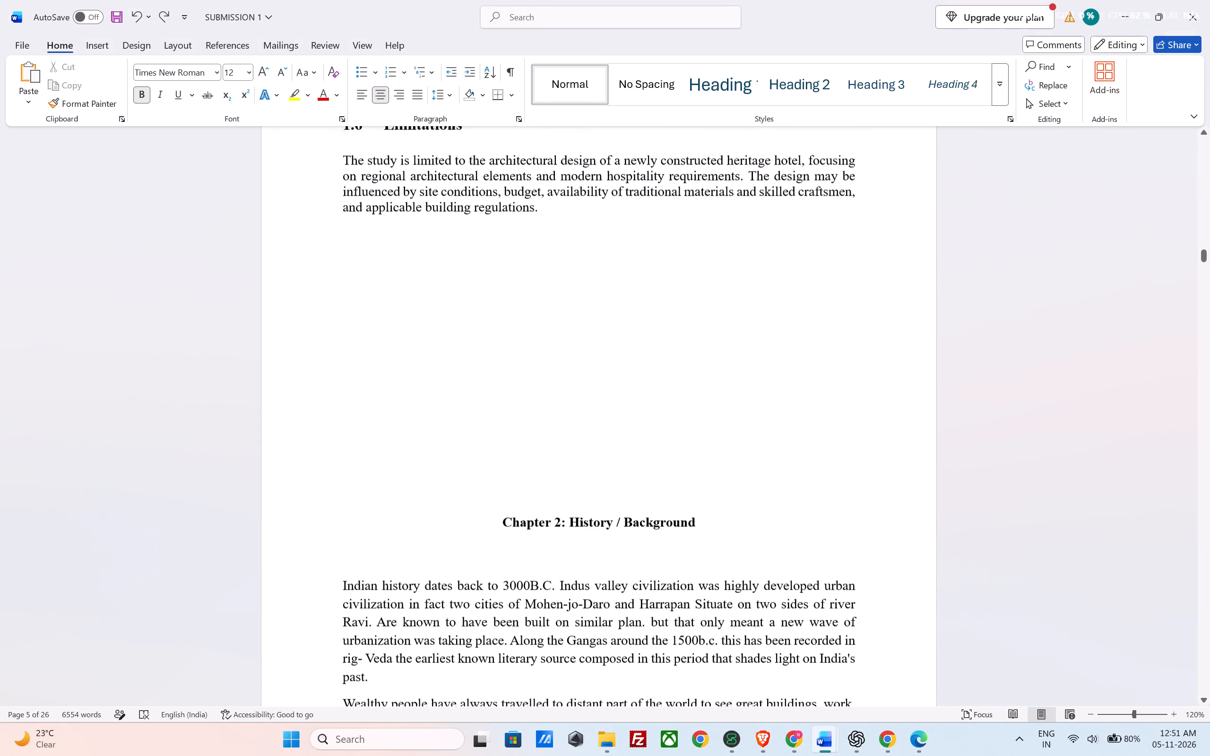
scroll(546, 484, down, 3)
scroll(547, 486, up, 6)
click(558, 307)
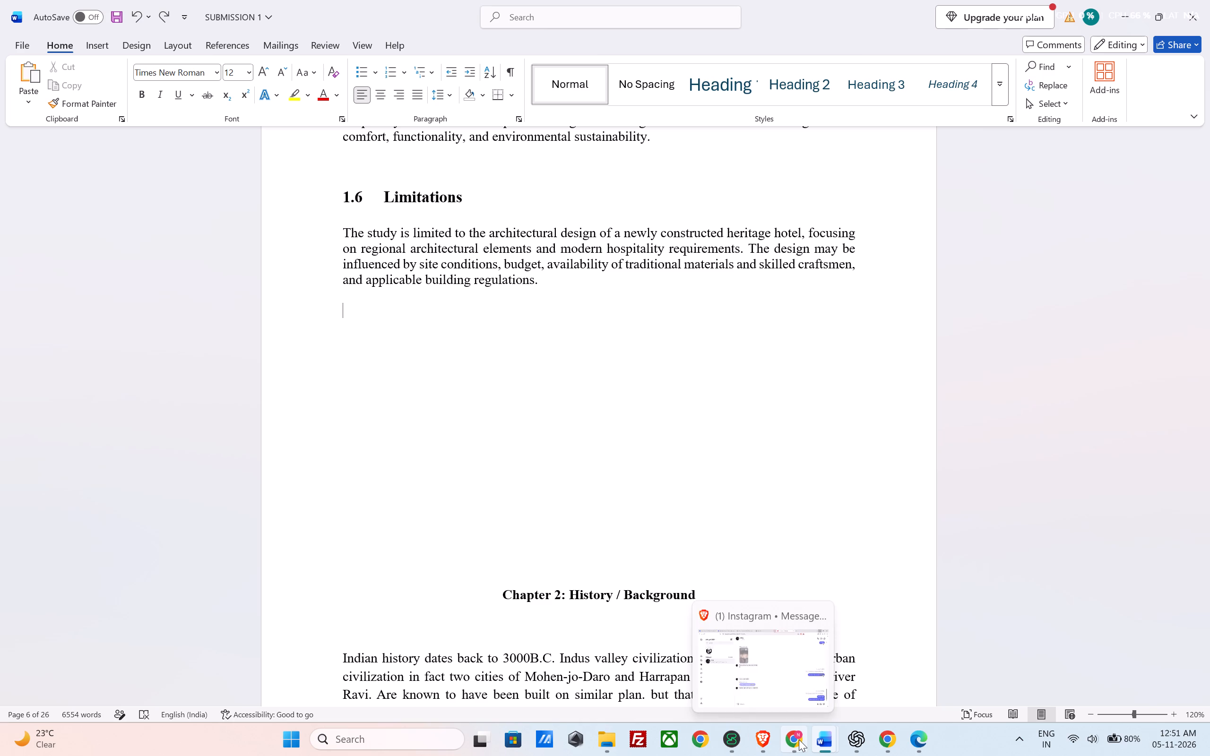
Return to the synopsis format document and check the section order and headings leading up to 1.7 Methodology.
click(851, 641)
scroll(720, 553, up, 6)
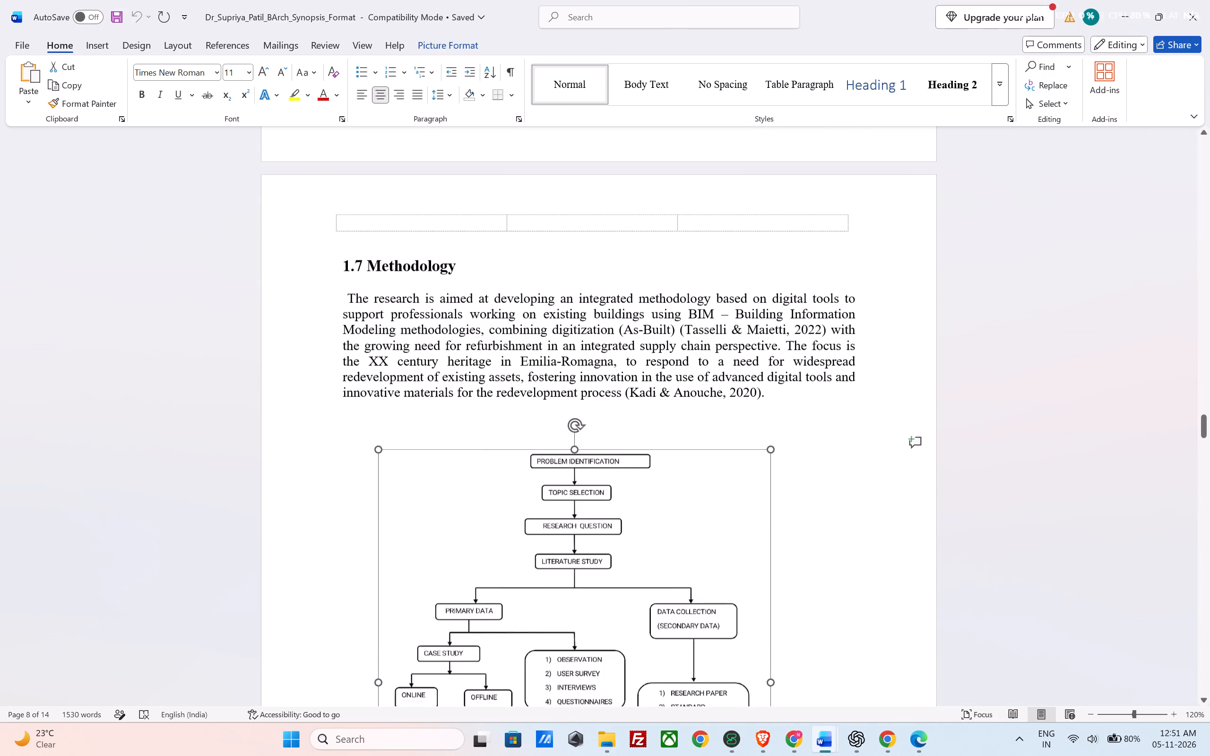
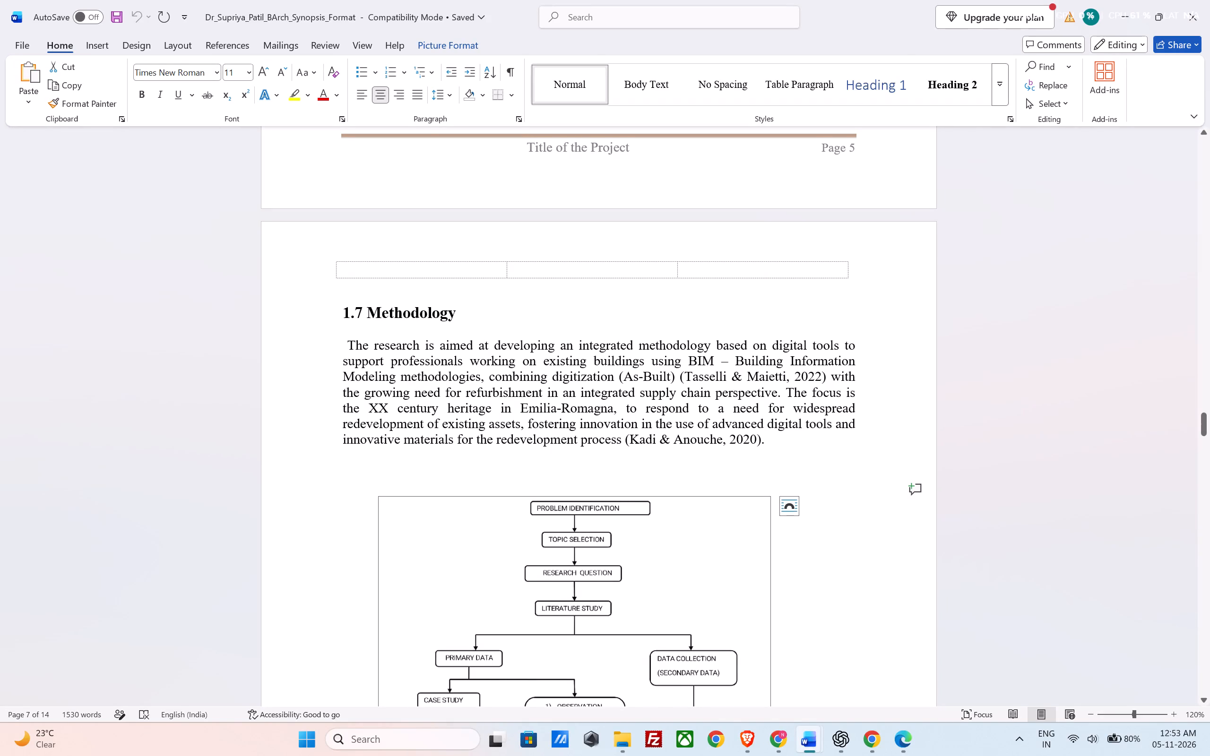
Examine the 1.7 Methodology text and its full flowchart in the synopsis format document.
scroll(702, 439, down, 1)
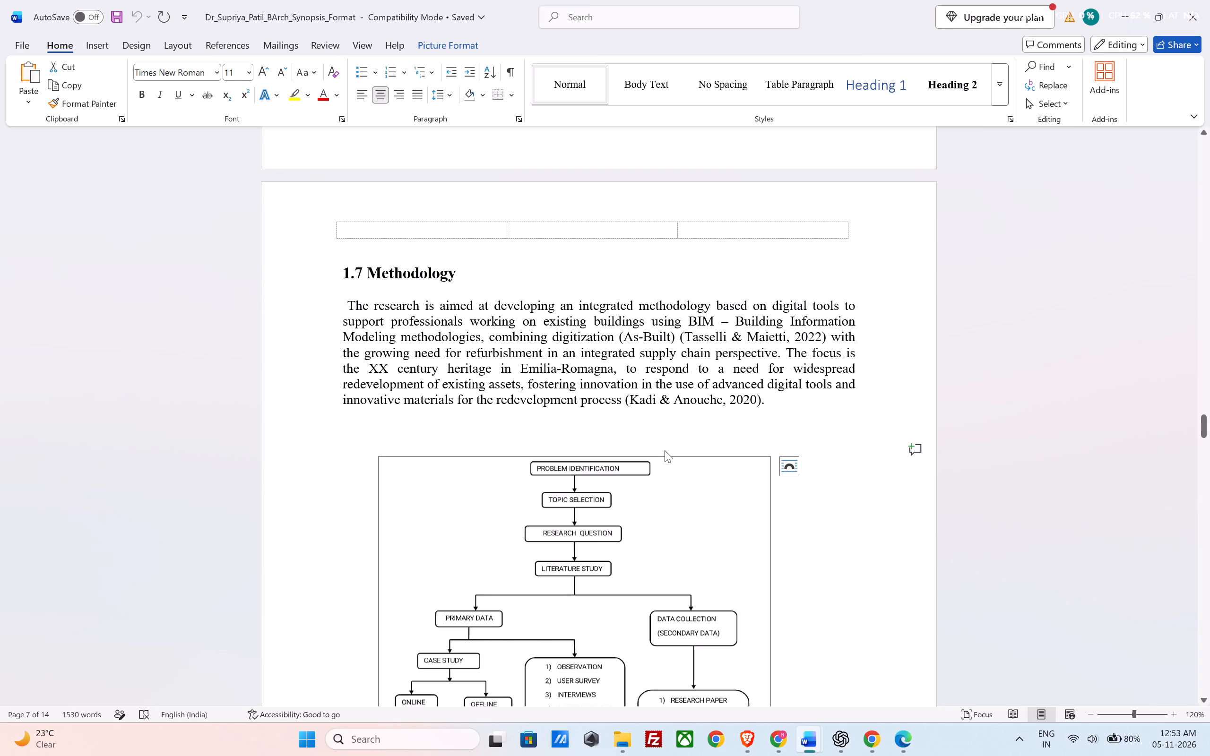
scroll(664, 450, down, 4)
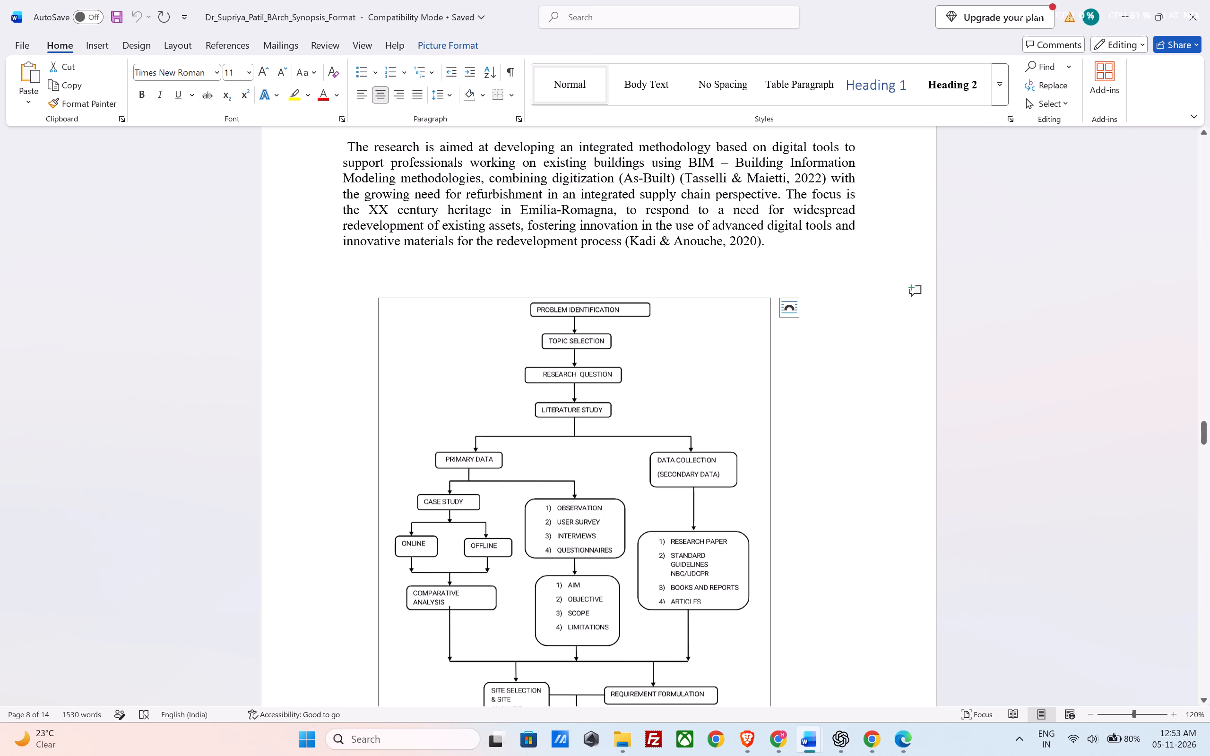
scroll(662, 450, up, 2)
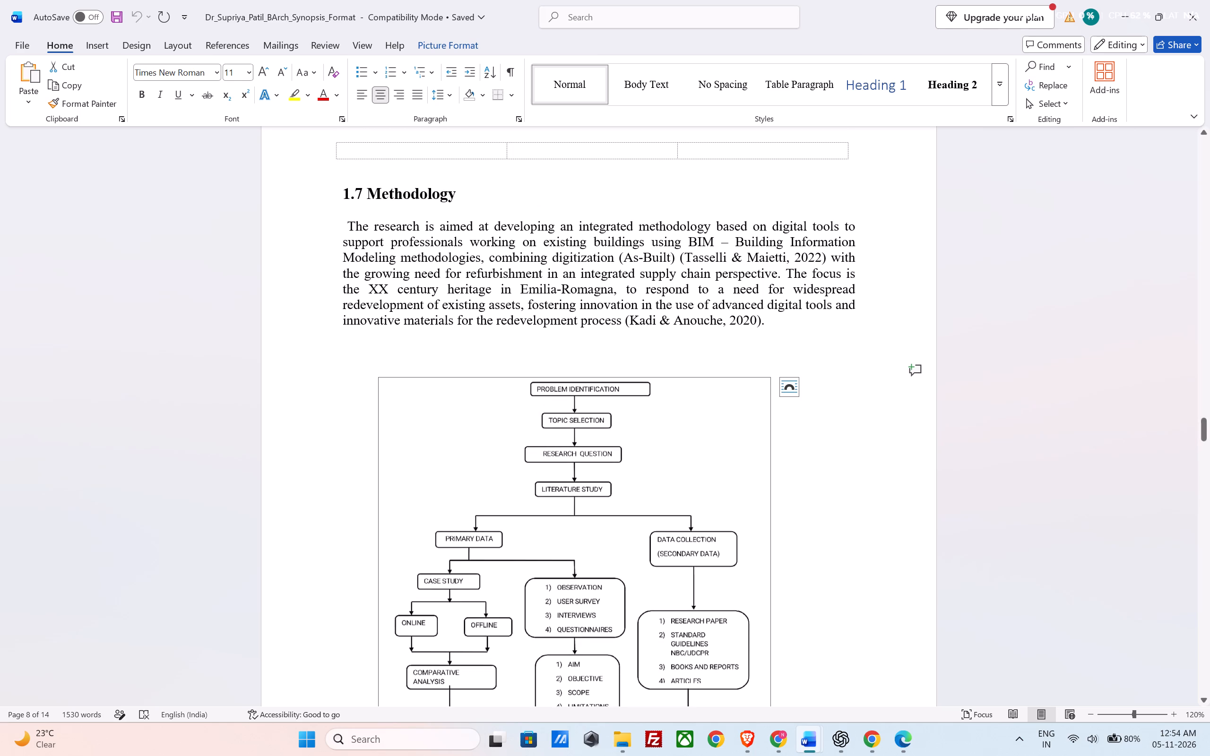
right_click(786, 389)
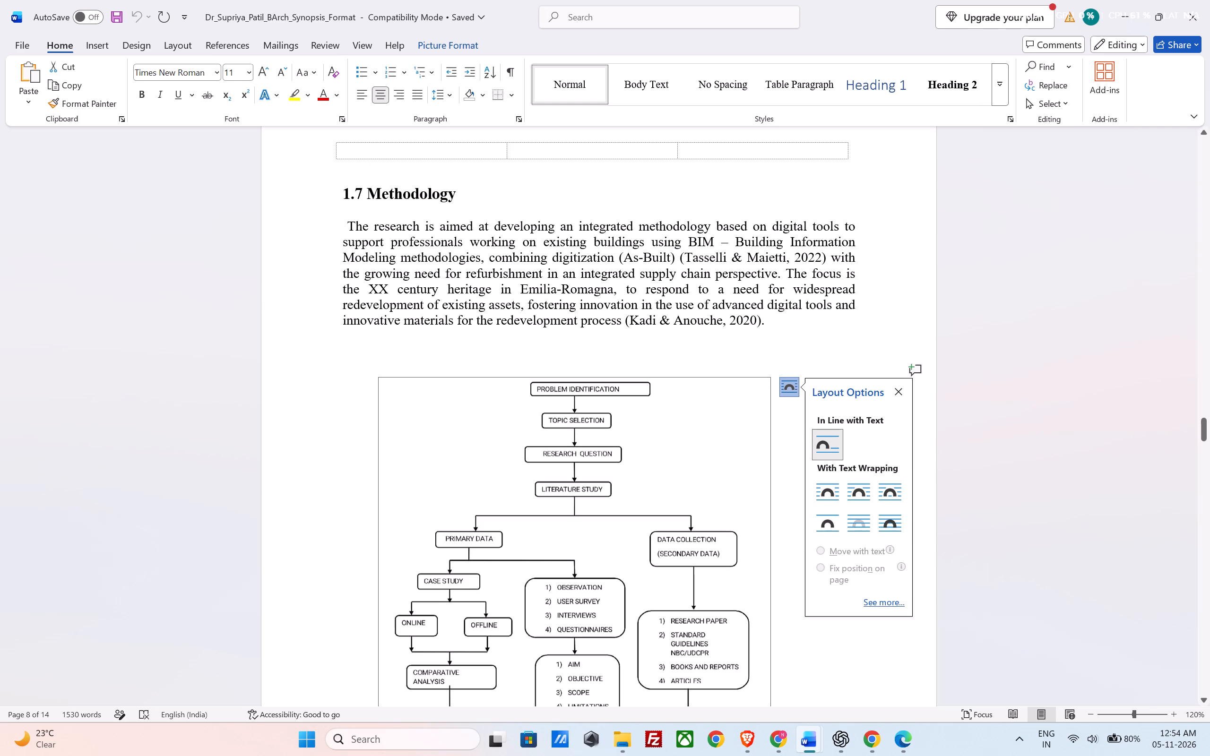
click(753, 363)
scroll(786, 416, down, 4)
scroll(769, 415, up, 2)
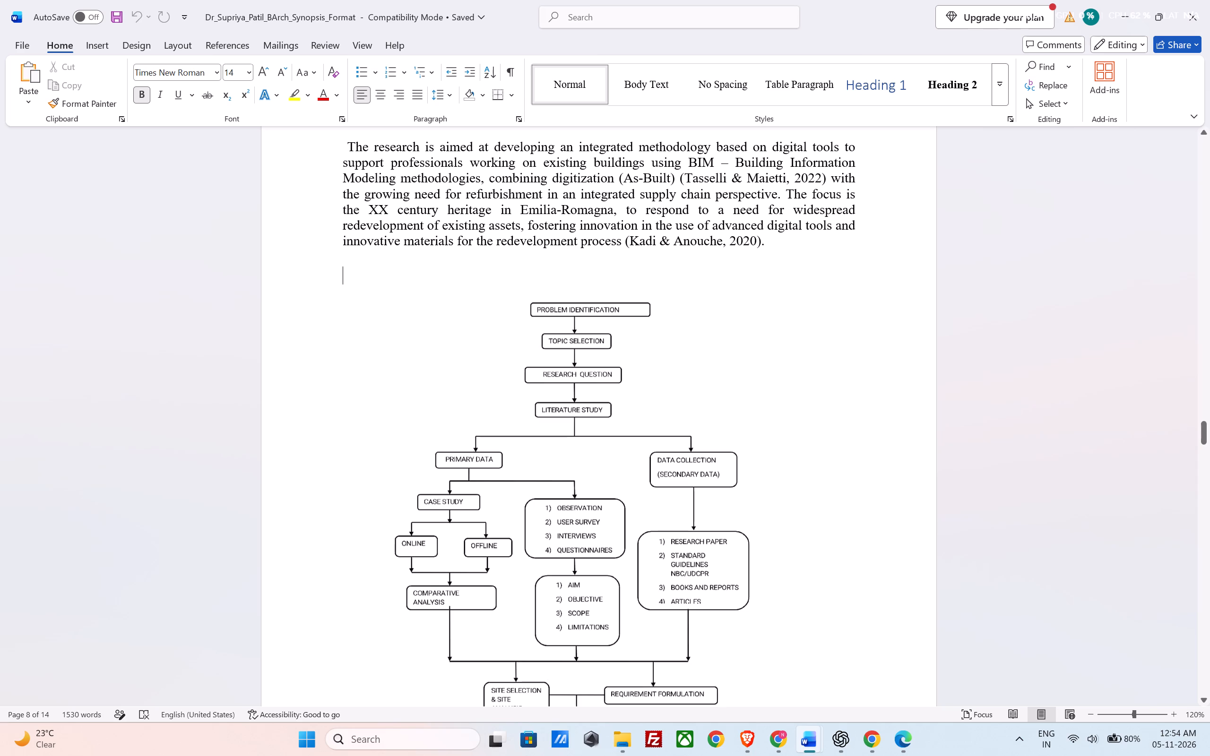
scroll(755, 463, down, 1)
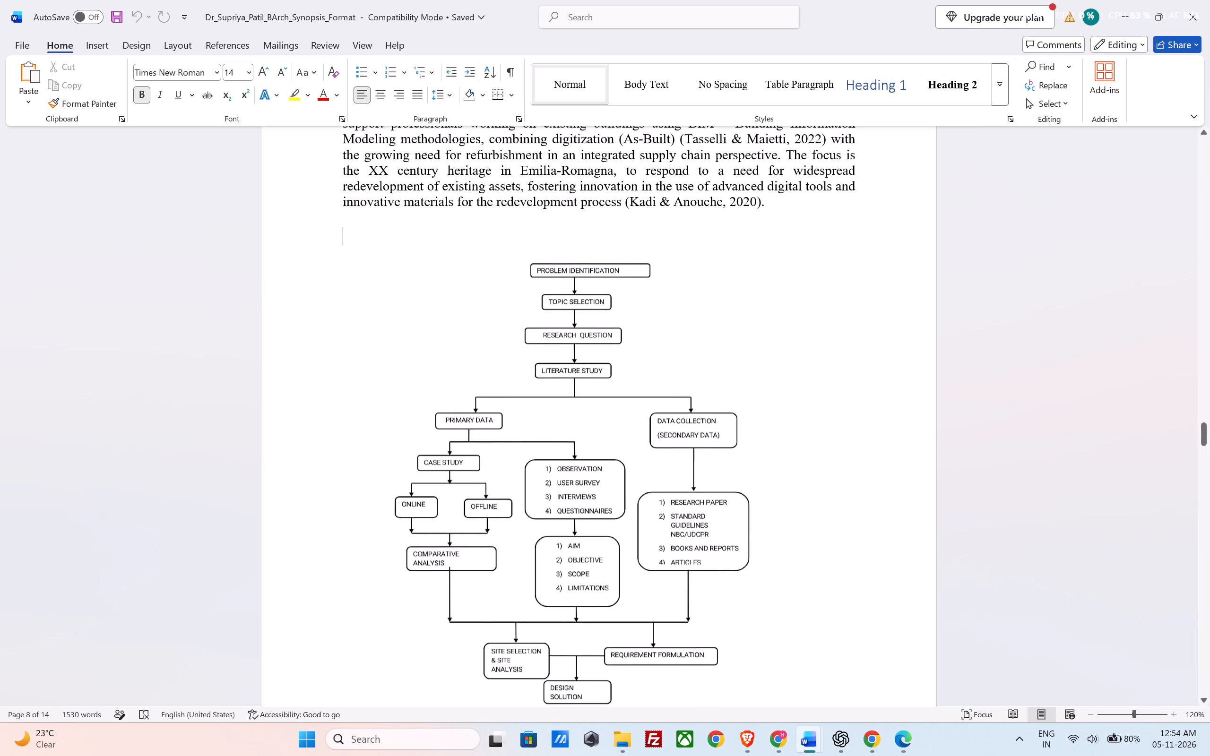
scroll(766, 465, down, 2)
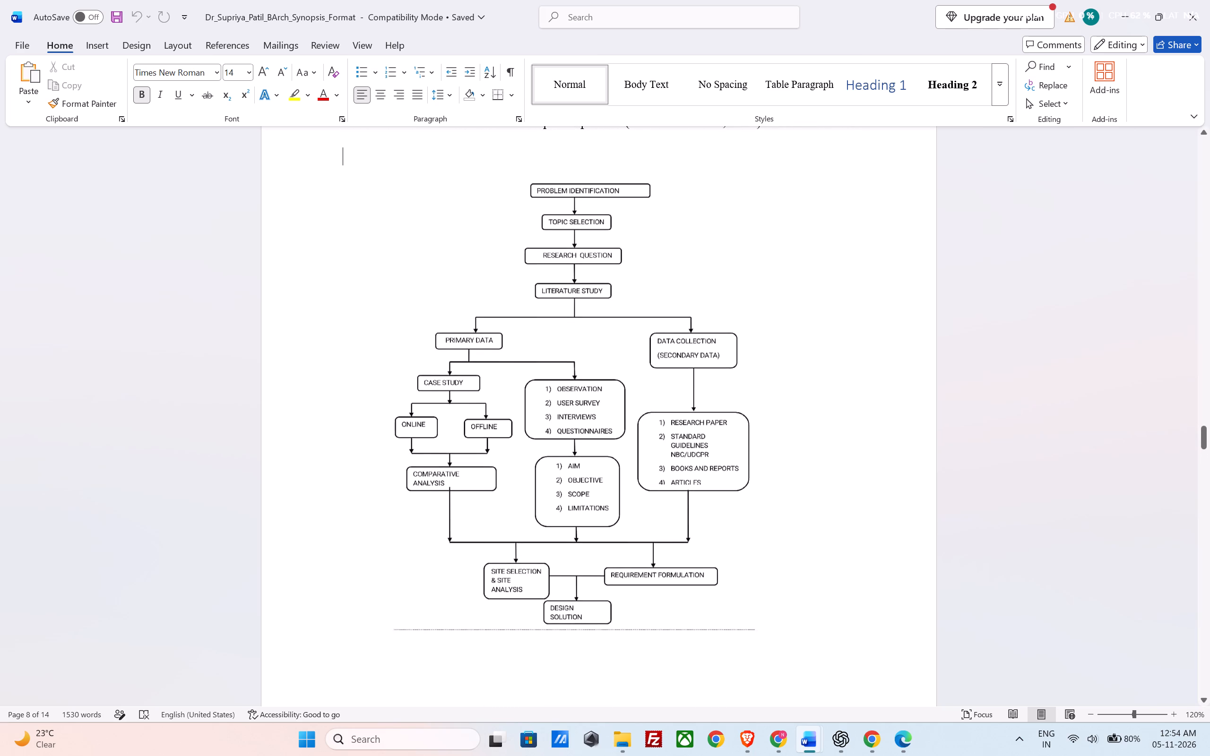
scroll(775, 457, down, 4)
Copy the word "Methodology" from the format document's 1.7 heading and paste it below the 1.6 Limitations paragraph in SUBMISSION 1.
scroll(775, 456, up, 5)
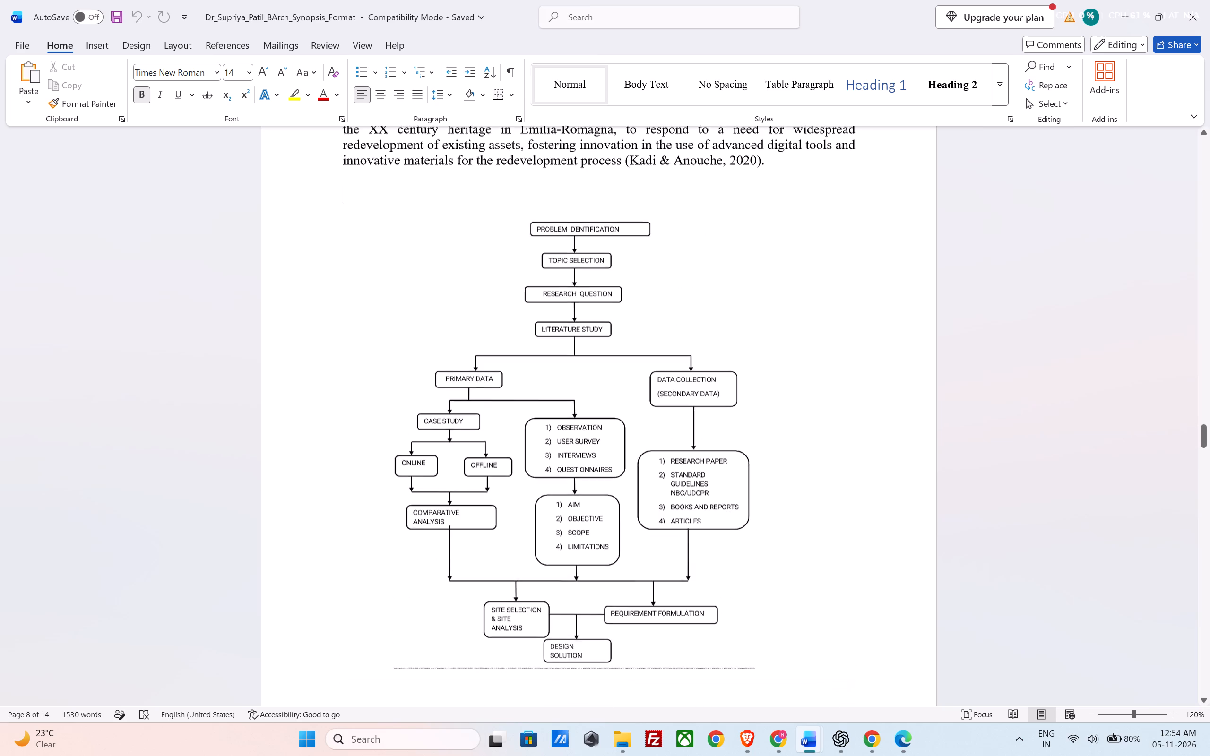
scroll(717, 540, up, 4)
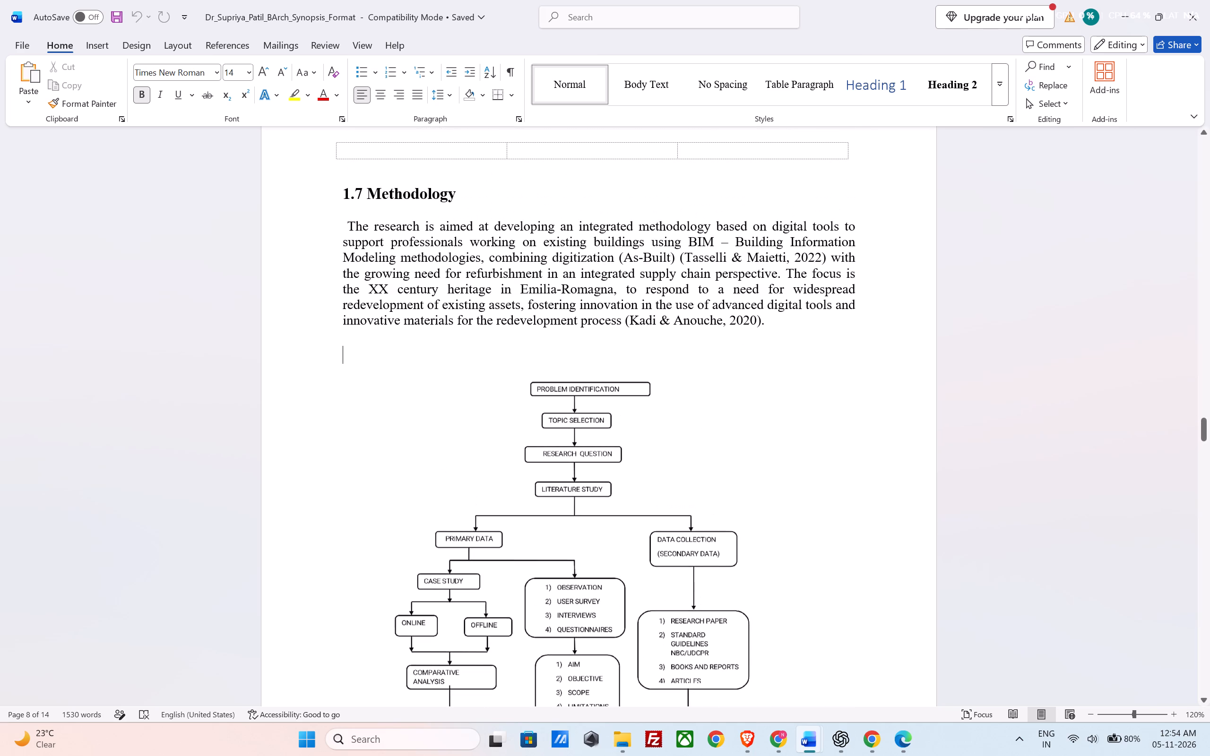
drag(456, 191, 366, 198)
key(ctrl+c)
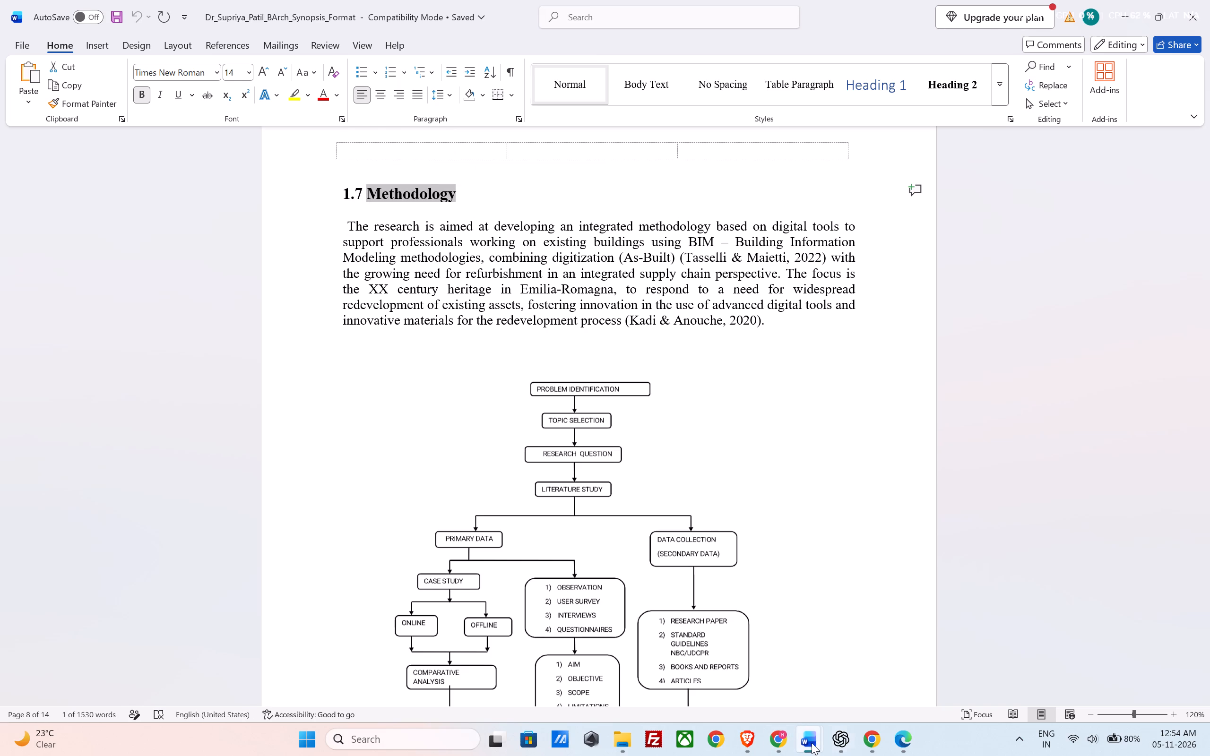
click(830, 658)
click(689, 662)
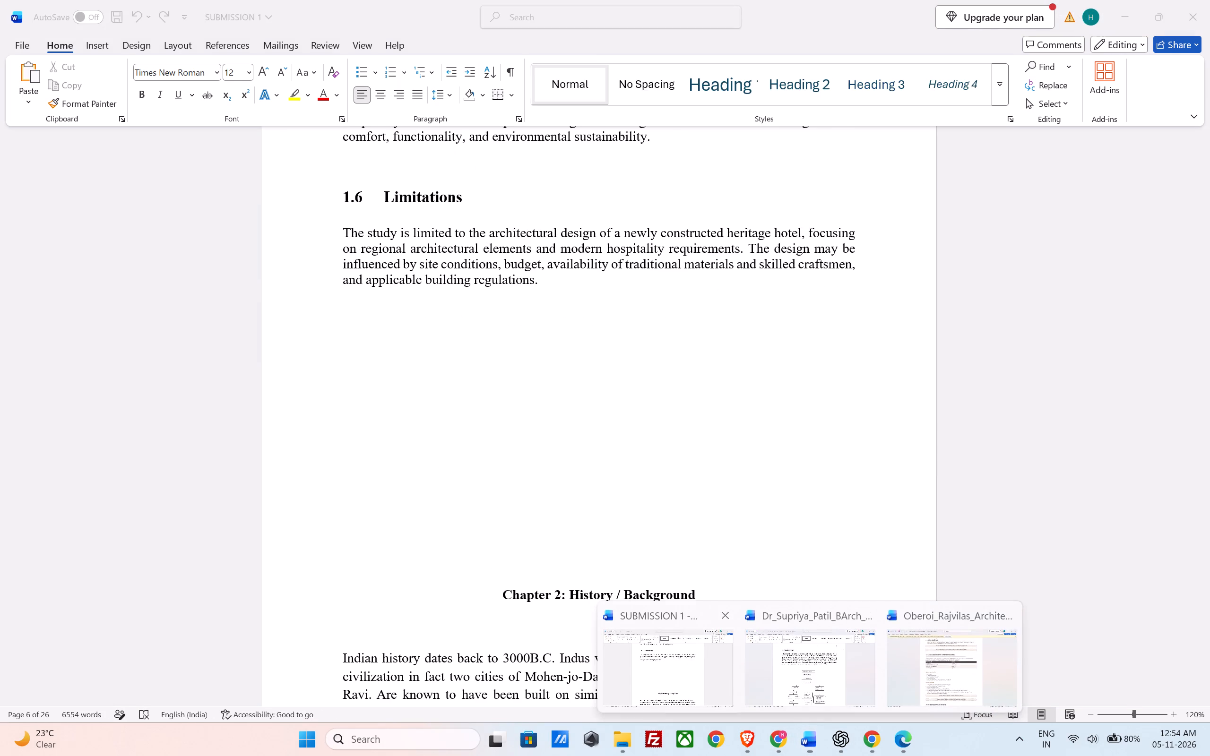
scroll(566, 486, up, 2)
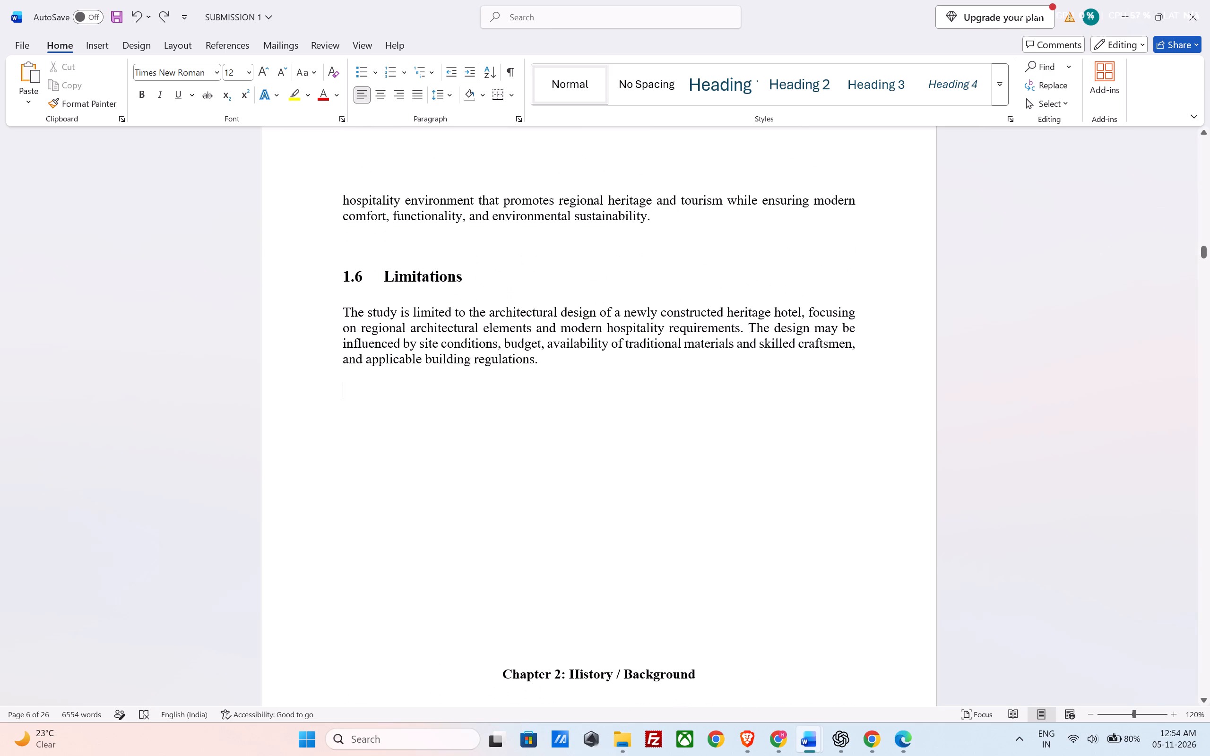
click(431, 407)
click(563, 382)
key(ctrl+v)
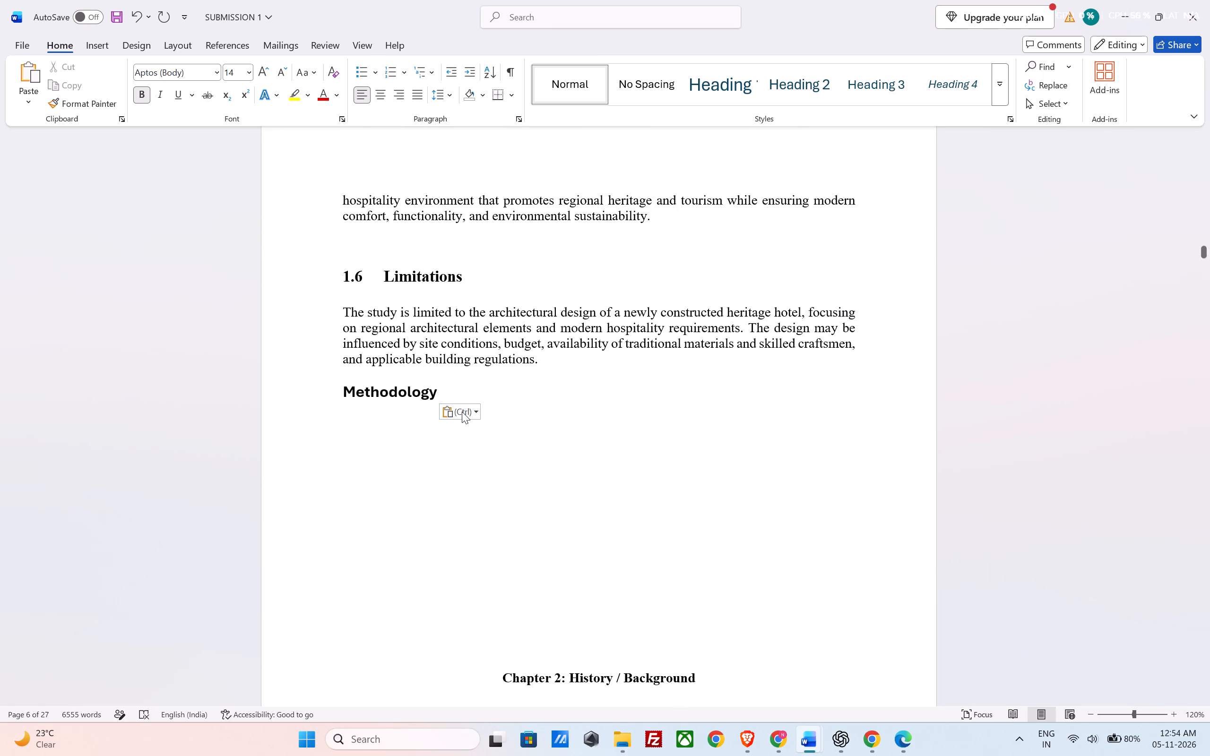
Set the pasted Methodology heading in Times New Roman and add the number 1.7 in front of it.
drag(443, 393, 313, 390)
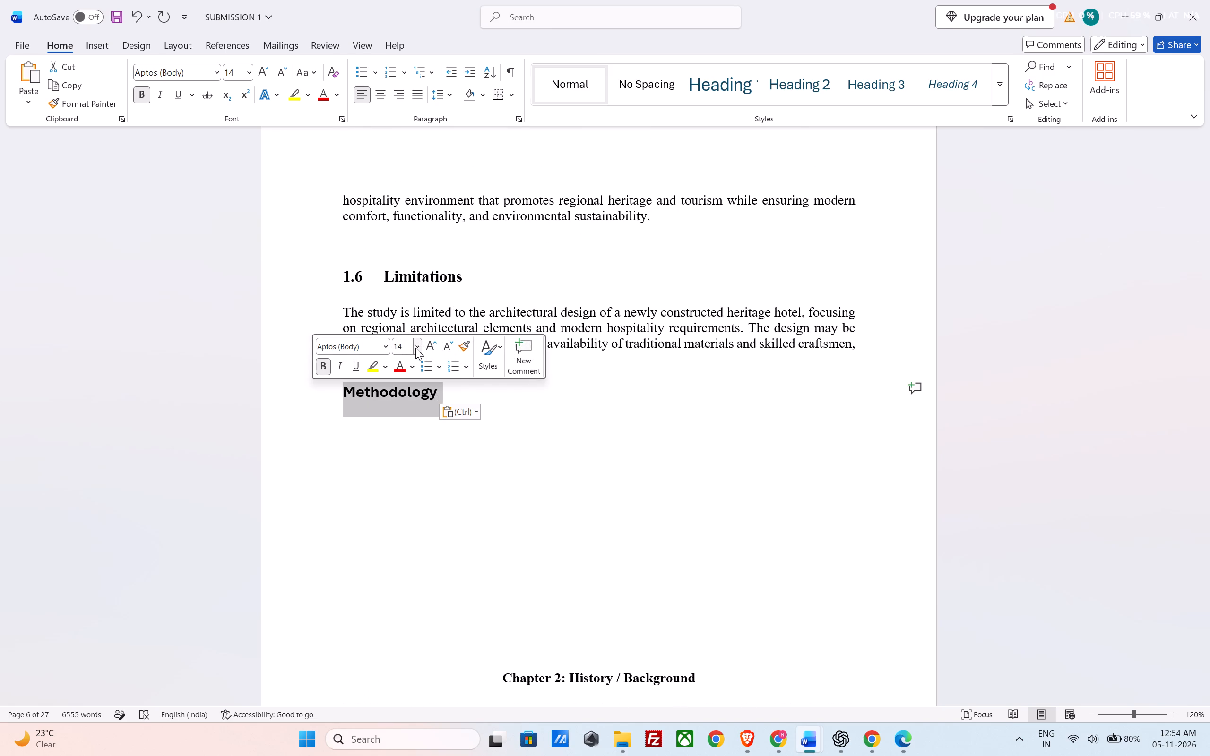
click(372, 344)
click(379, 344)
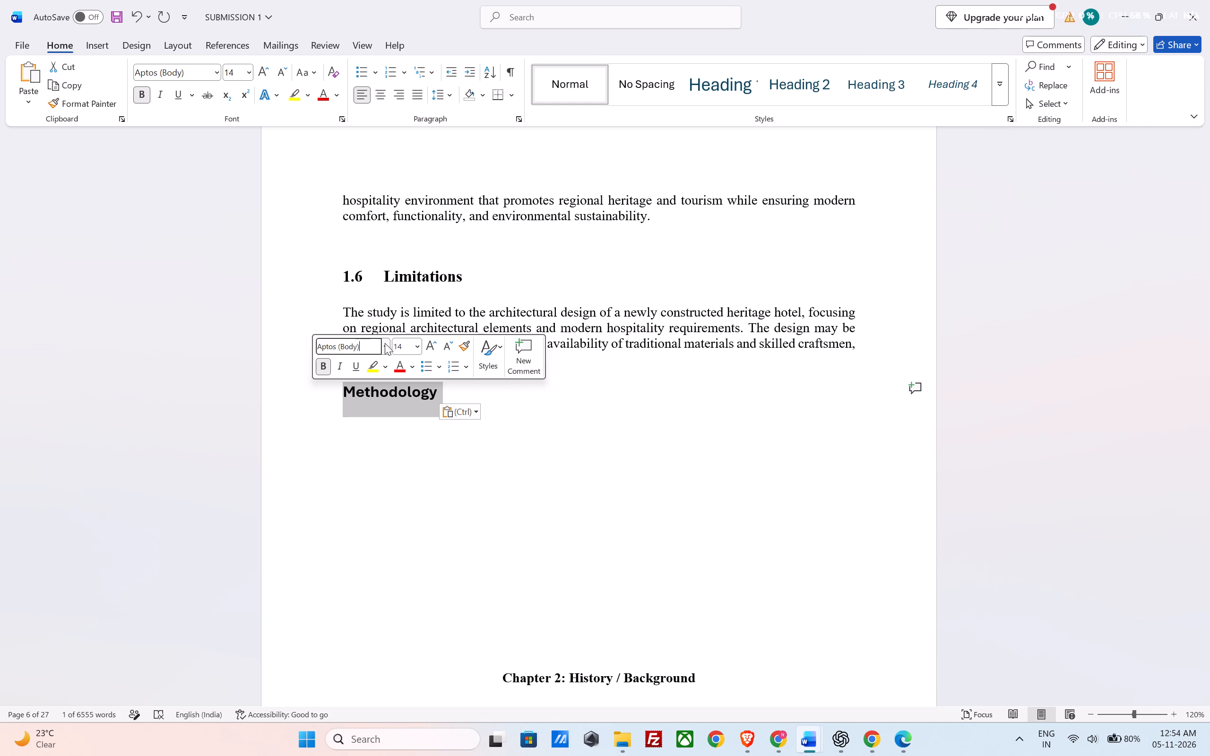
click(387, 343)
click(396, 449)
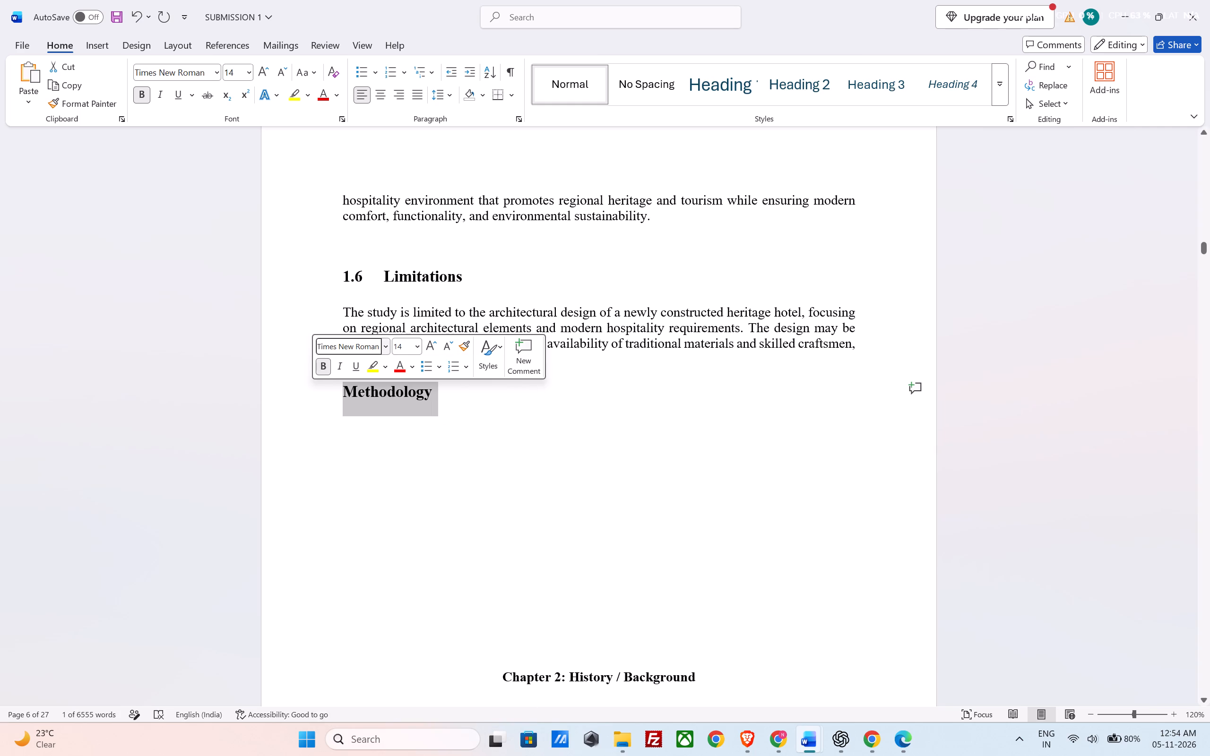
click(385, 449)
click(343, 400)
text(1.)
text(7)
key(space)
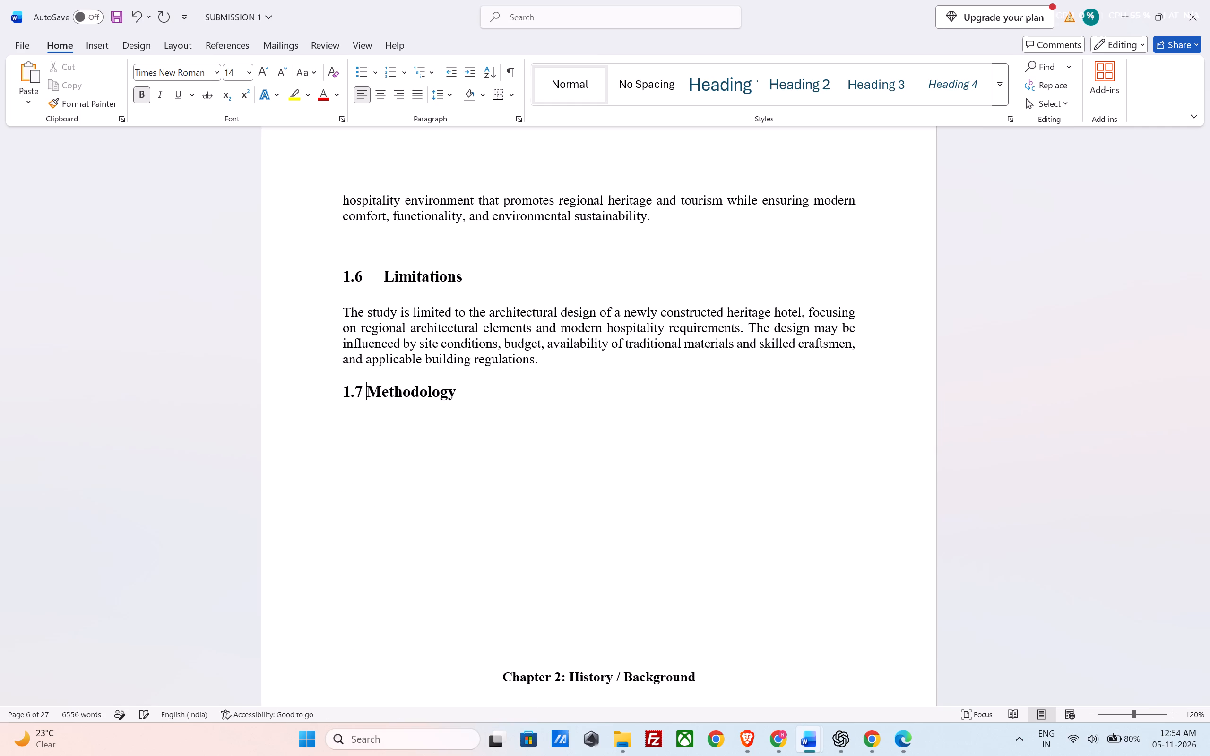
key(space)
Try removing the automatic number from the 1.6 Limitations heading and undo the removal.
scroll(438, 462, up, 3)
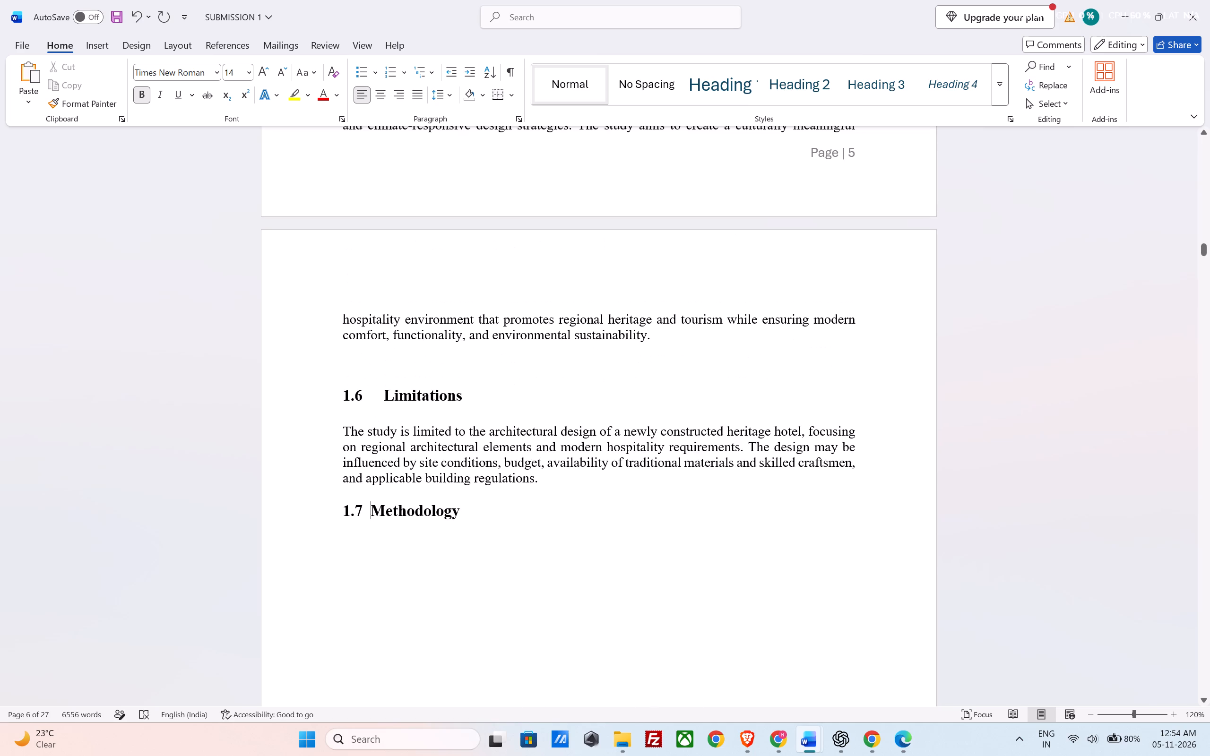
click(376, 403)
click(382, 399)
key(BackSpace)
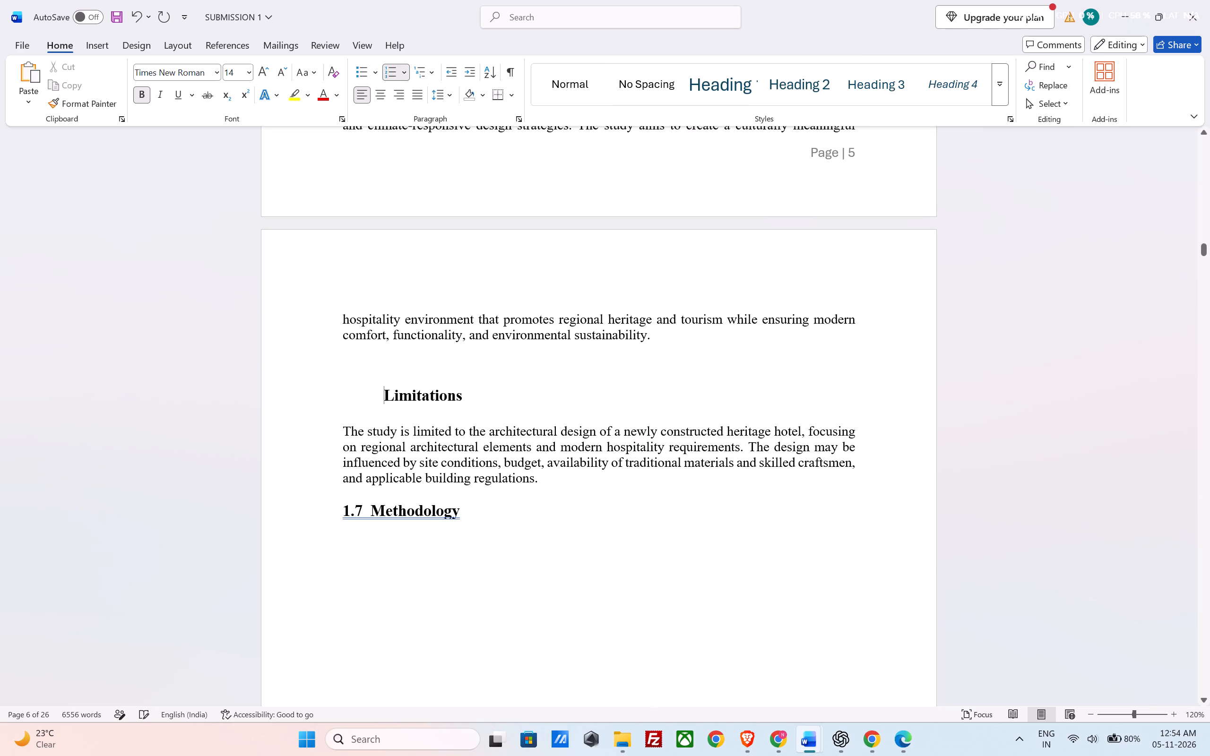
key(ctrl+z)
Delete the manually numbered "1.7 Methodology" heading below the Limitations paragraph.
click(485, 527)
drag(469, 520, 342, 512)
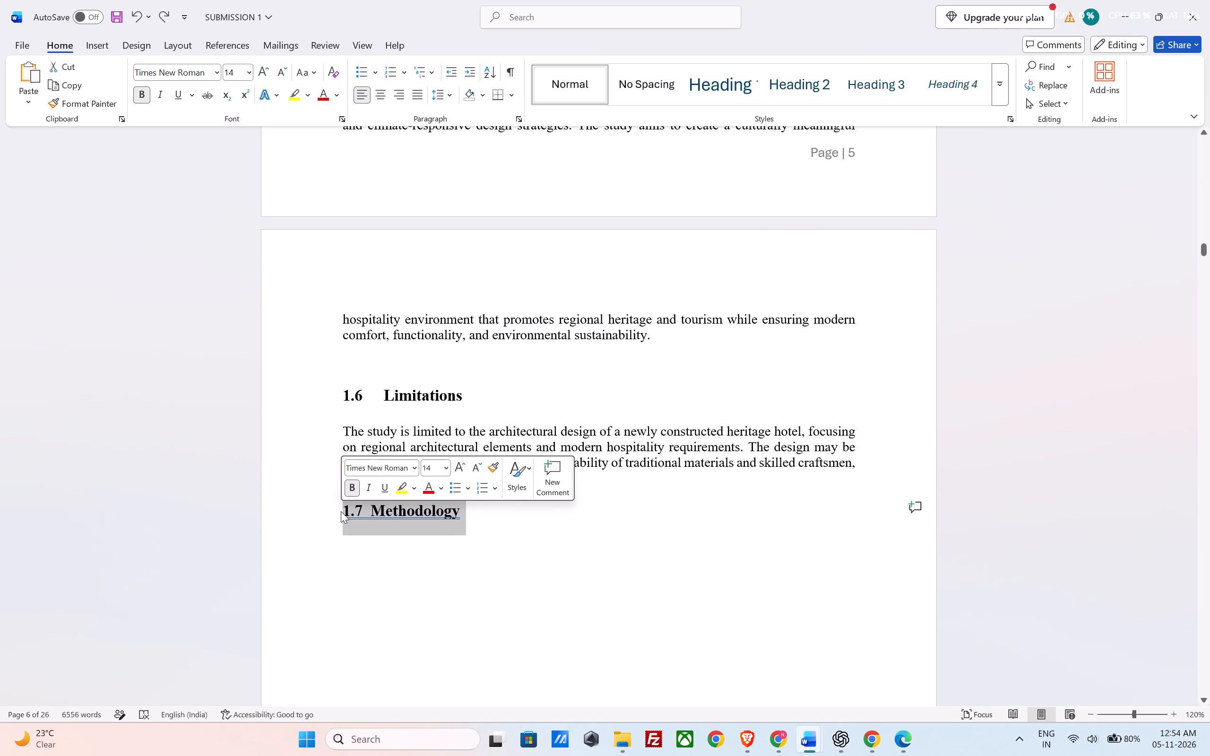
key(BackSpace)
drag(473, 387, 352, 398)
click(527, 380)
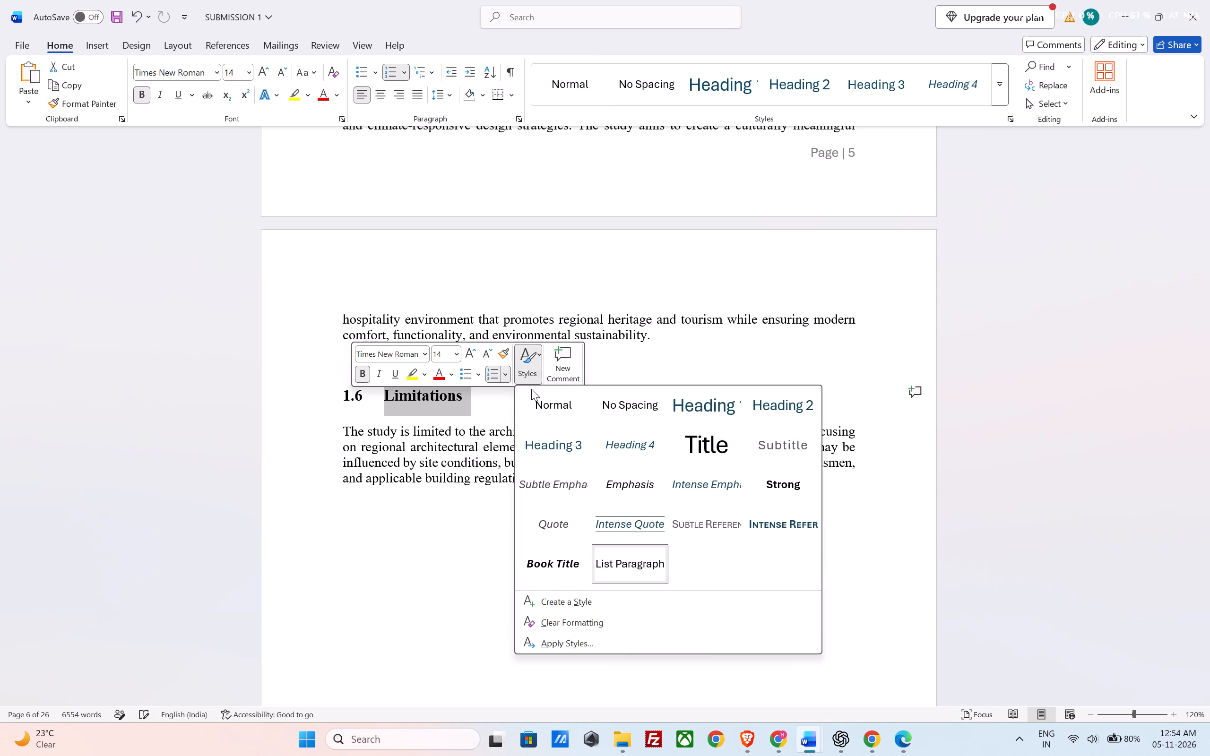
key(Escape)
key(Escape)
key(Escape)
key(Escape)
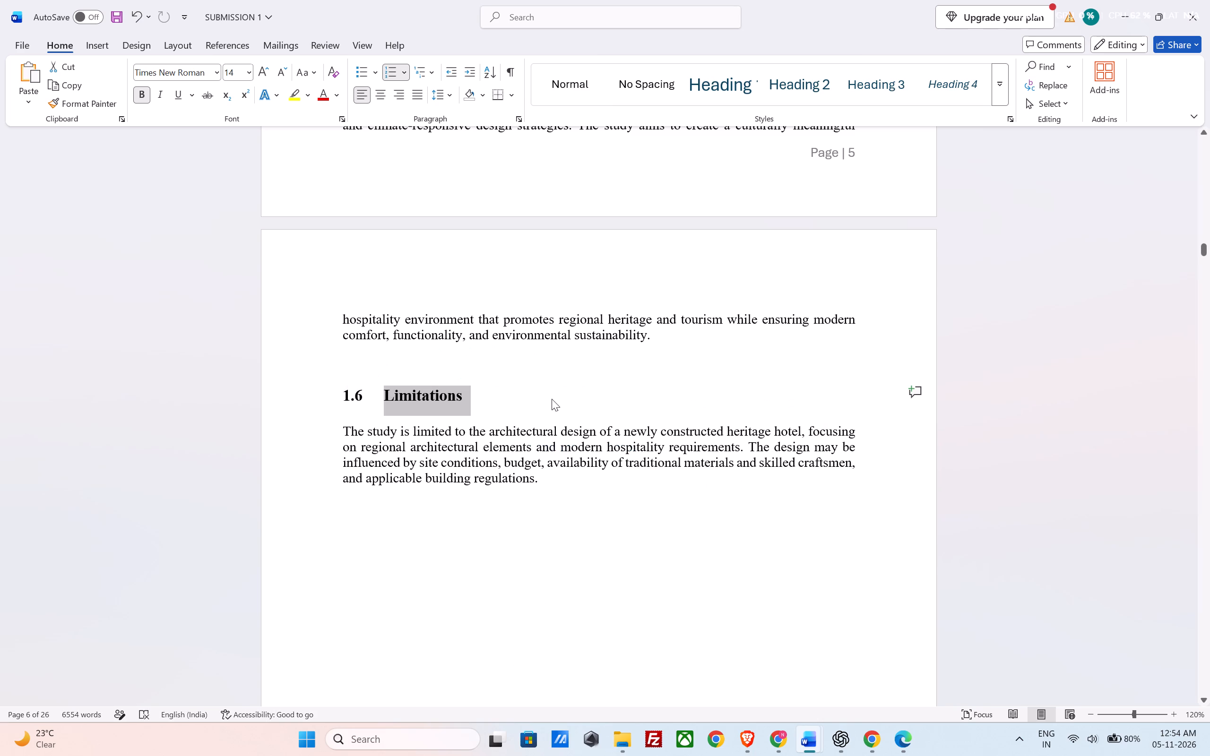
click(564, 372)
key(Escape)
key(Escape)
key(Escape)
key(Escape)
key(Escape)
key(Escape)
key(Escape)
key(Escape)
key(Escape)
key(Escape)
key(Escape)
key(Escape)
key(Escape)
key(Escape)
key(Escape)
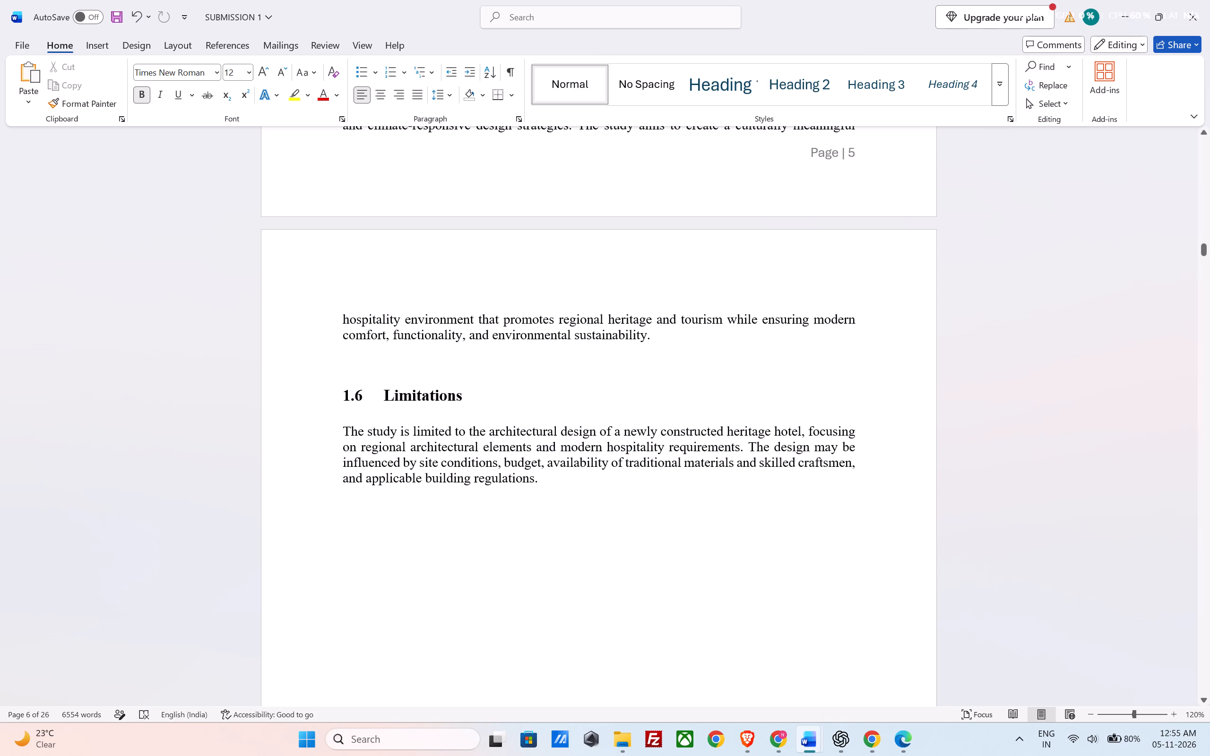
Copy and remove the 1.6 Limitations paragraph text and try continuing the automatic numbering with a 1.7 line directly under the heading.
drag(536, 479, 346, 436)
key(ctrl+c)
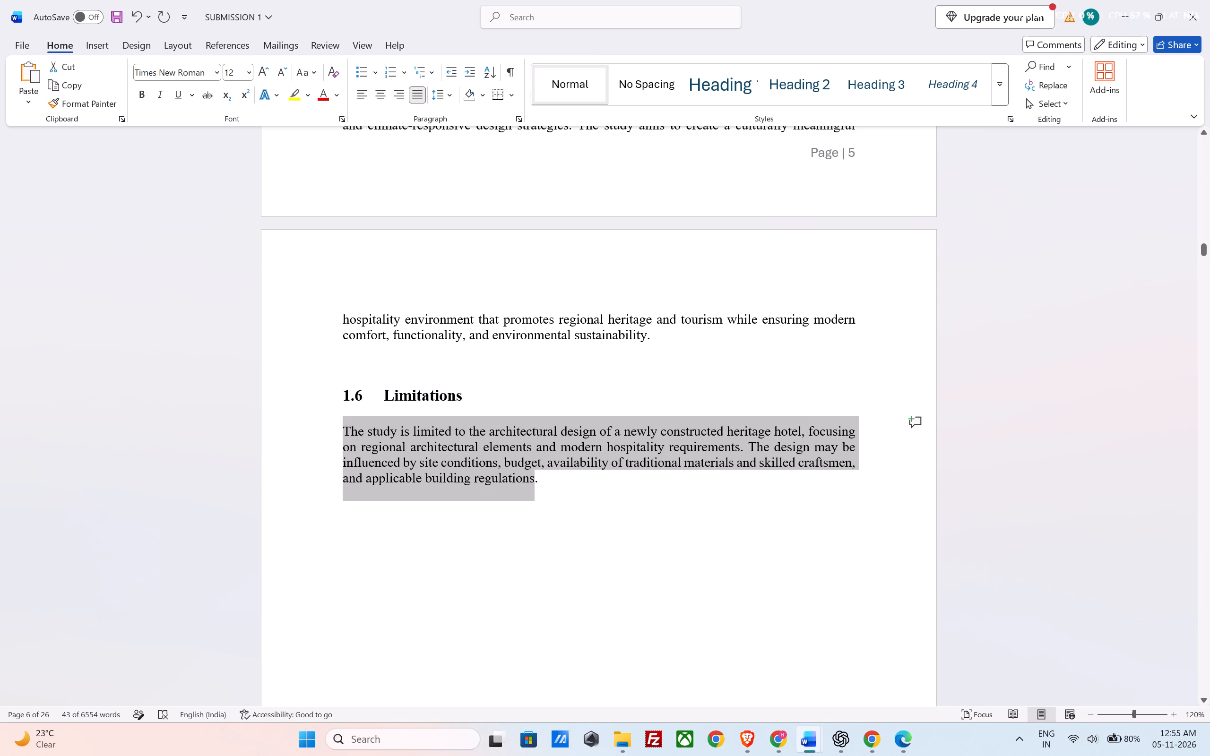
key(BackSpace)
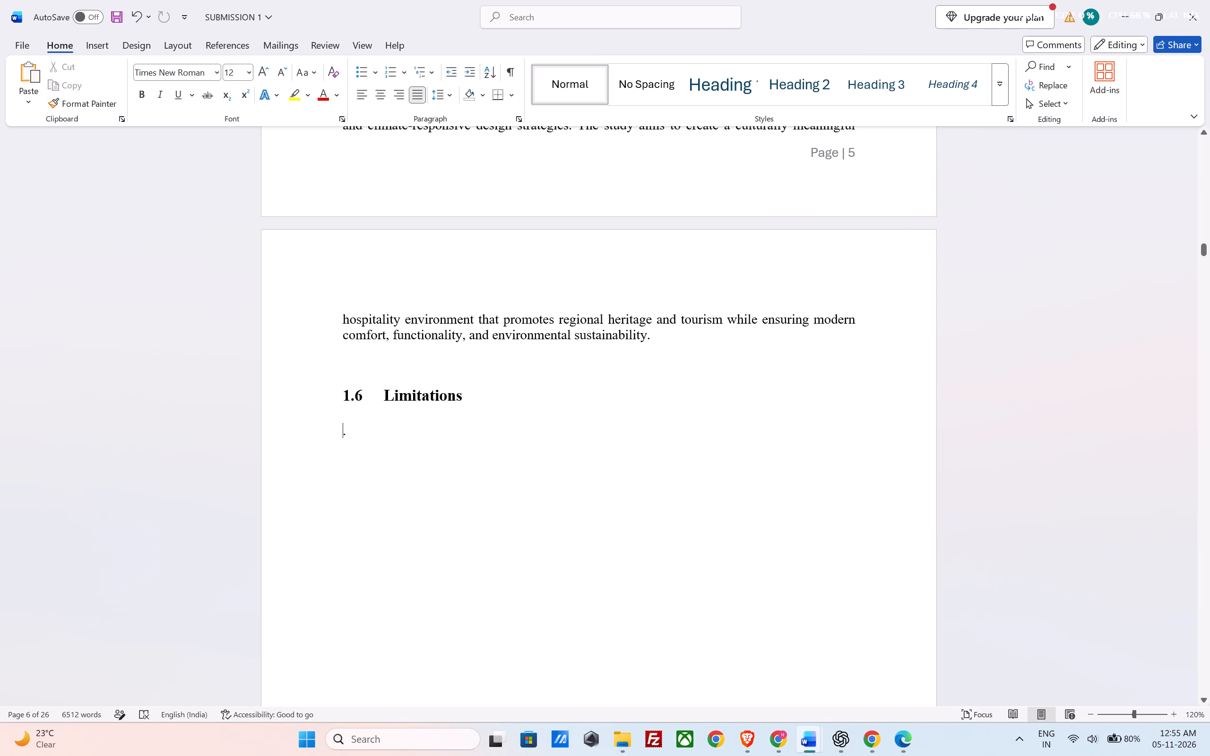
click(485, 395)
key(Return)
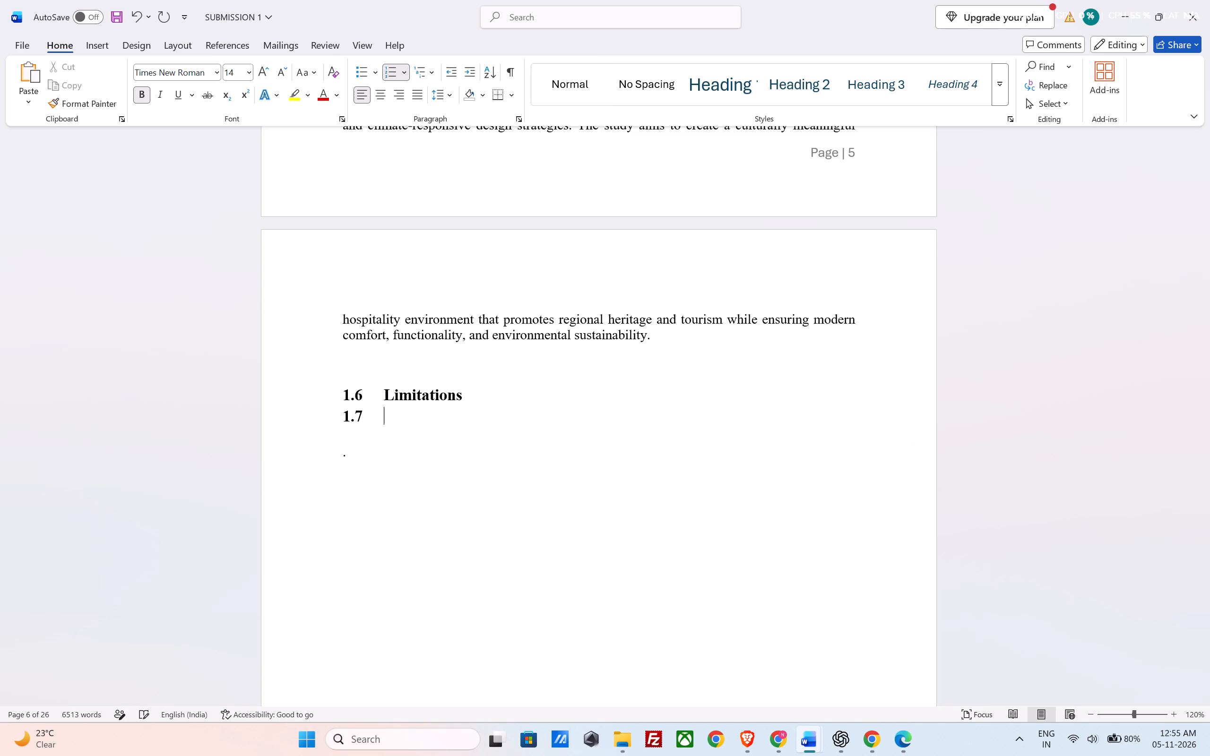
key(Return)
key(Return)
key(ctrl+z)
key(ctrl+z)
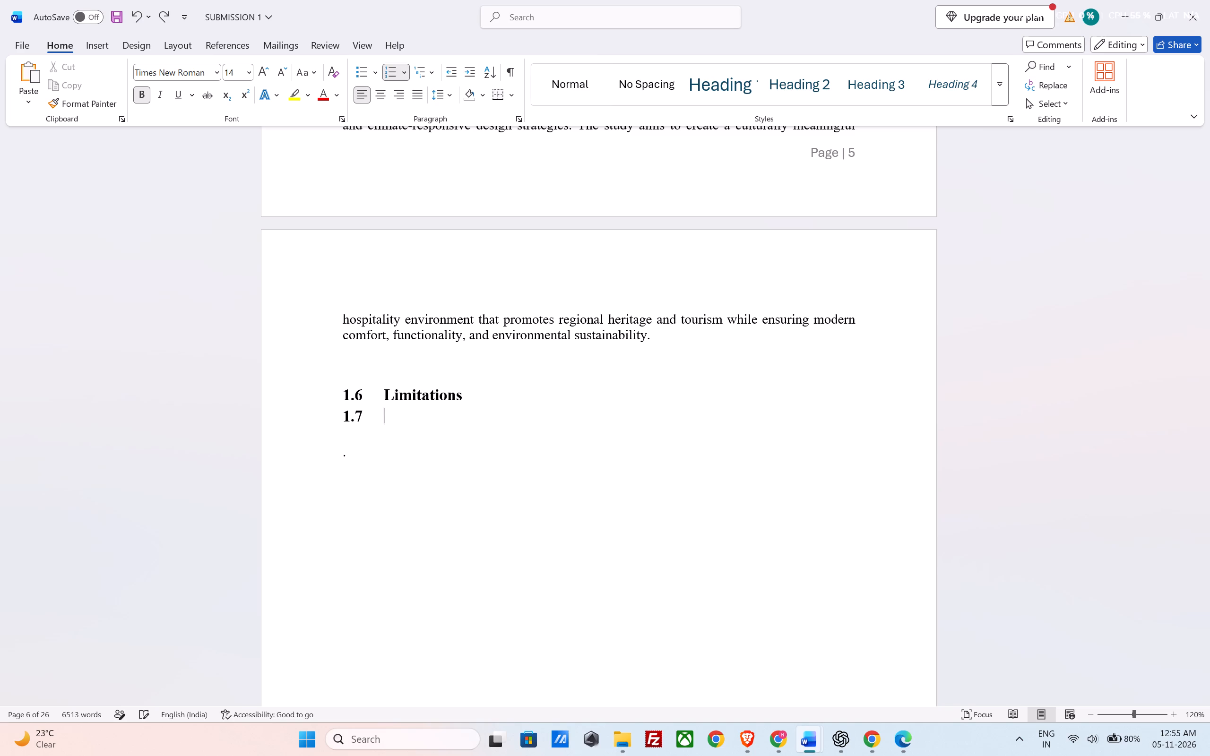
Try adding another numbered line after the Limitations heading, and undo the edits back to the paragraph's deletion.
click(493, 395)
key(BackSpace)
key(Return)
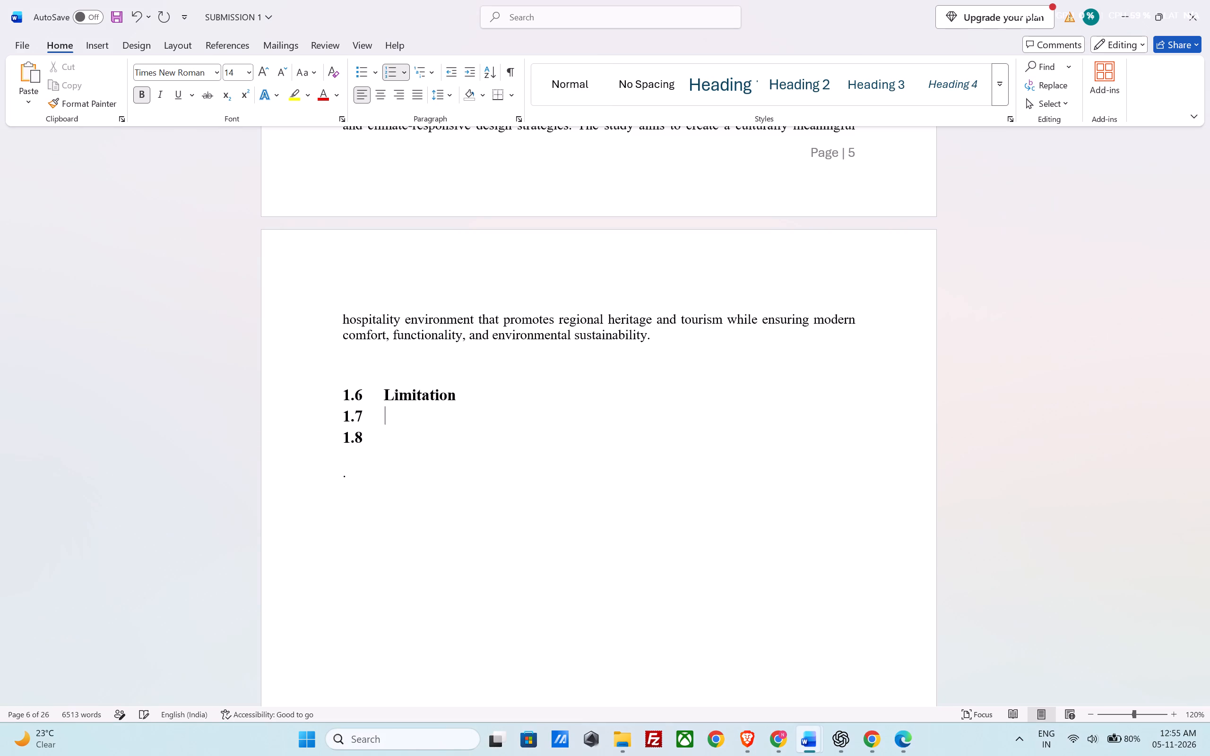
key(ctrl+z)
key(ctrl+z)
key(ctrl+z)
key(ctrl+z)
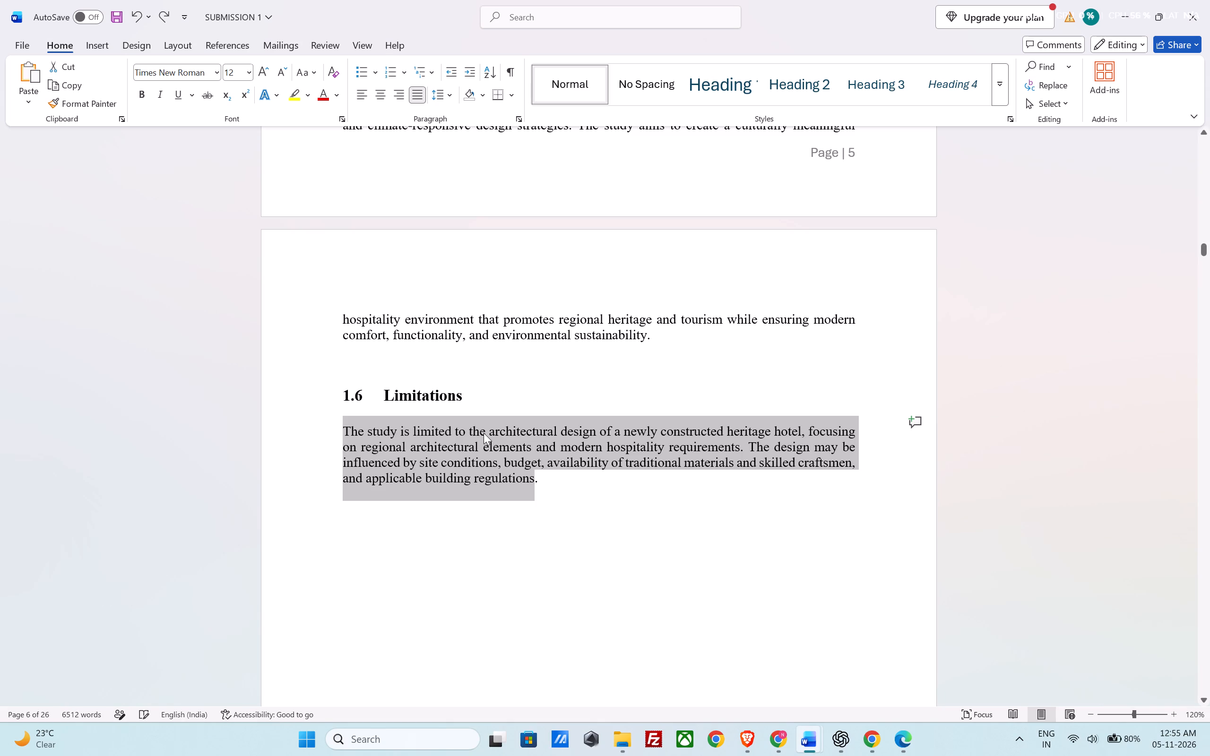
Place the insertion point on the blank line below the 1.6 Limitations paragraph.
click(545, 512)
scroll(452, 447, down, 1)
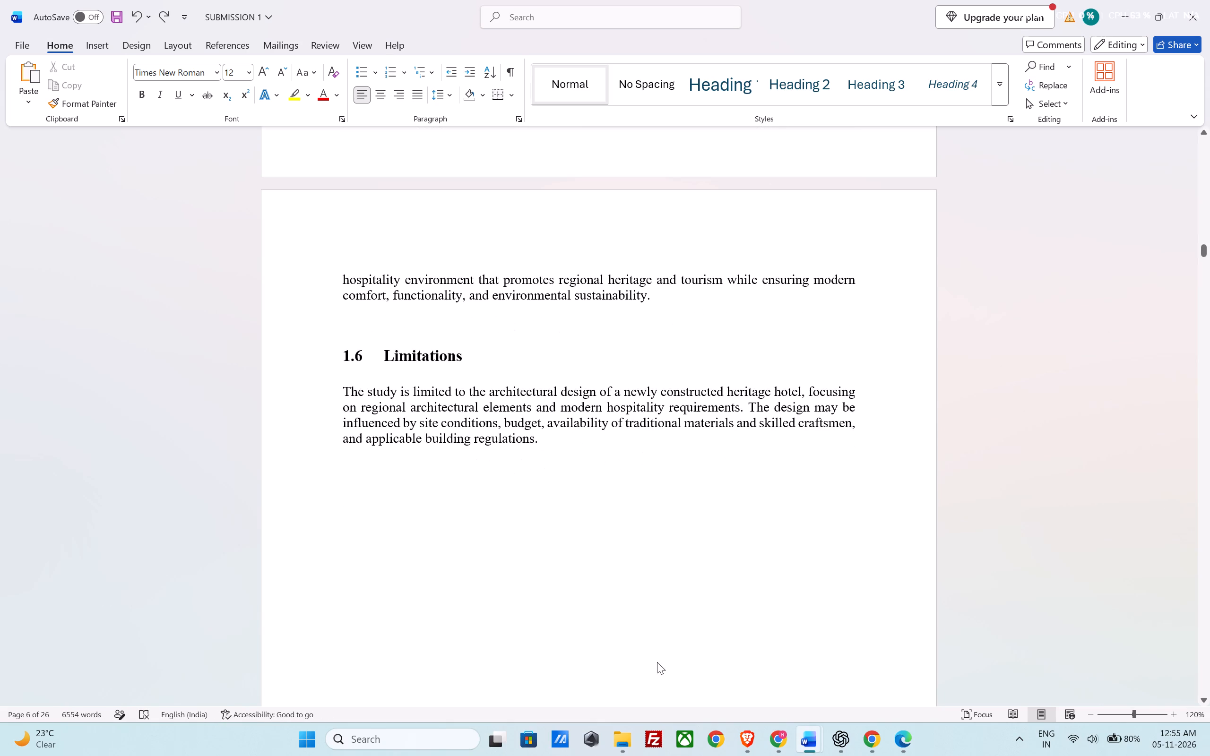
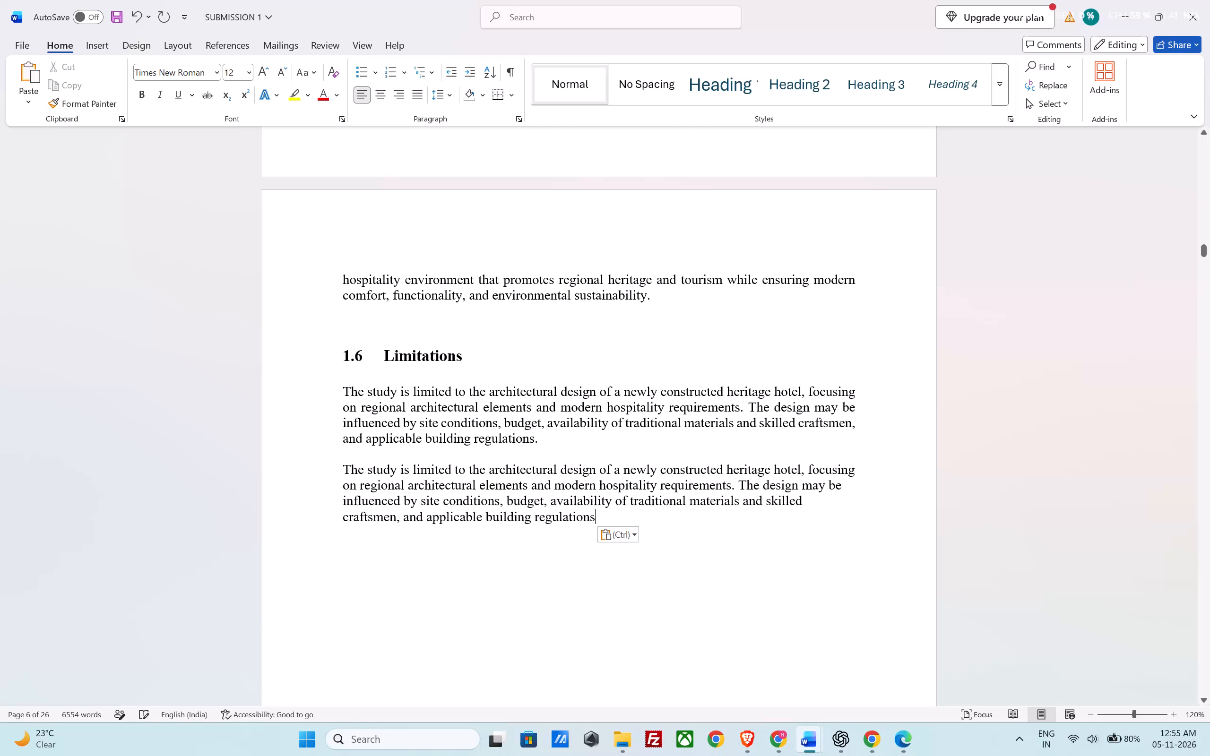
Undo the pasted duplicate of the Limitations paragraph.
key(ctrl+z)
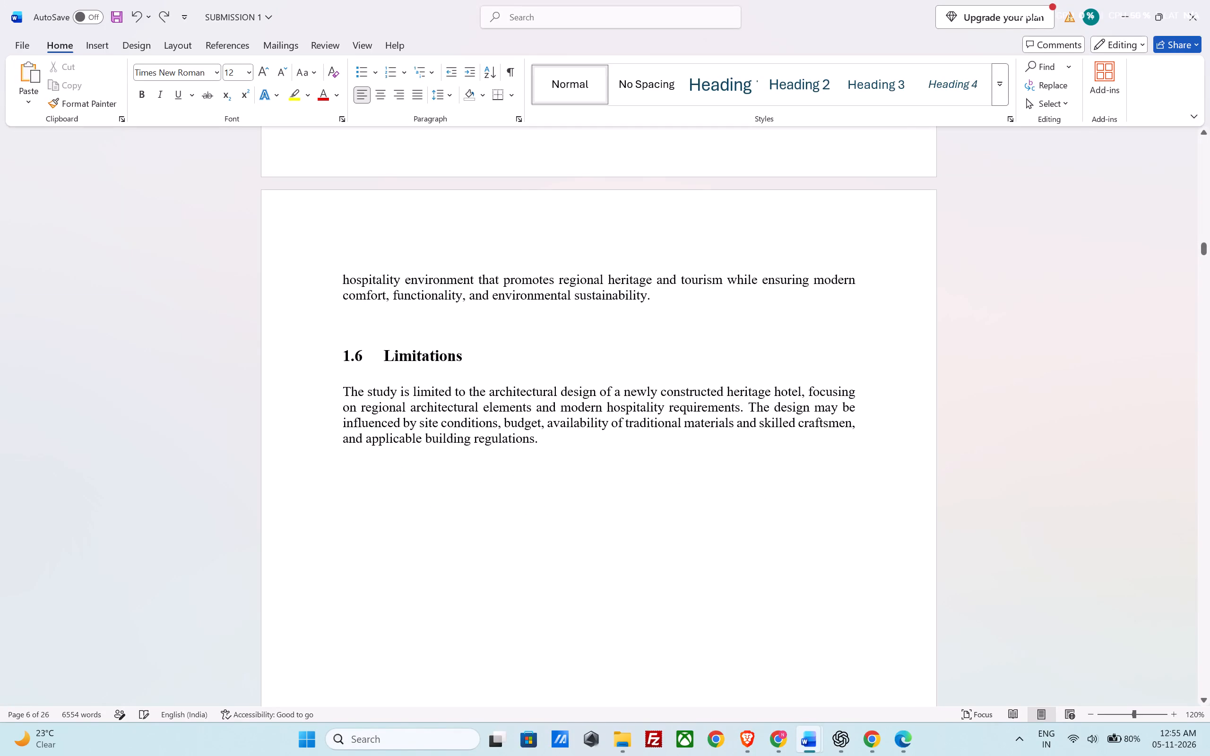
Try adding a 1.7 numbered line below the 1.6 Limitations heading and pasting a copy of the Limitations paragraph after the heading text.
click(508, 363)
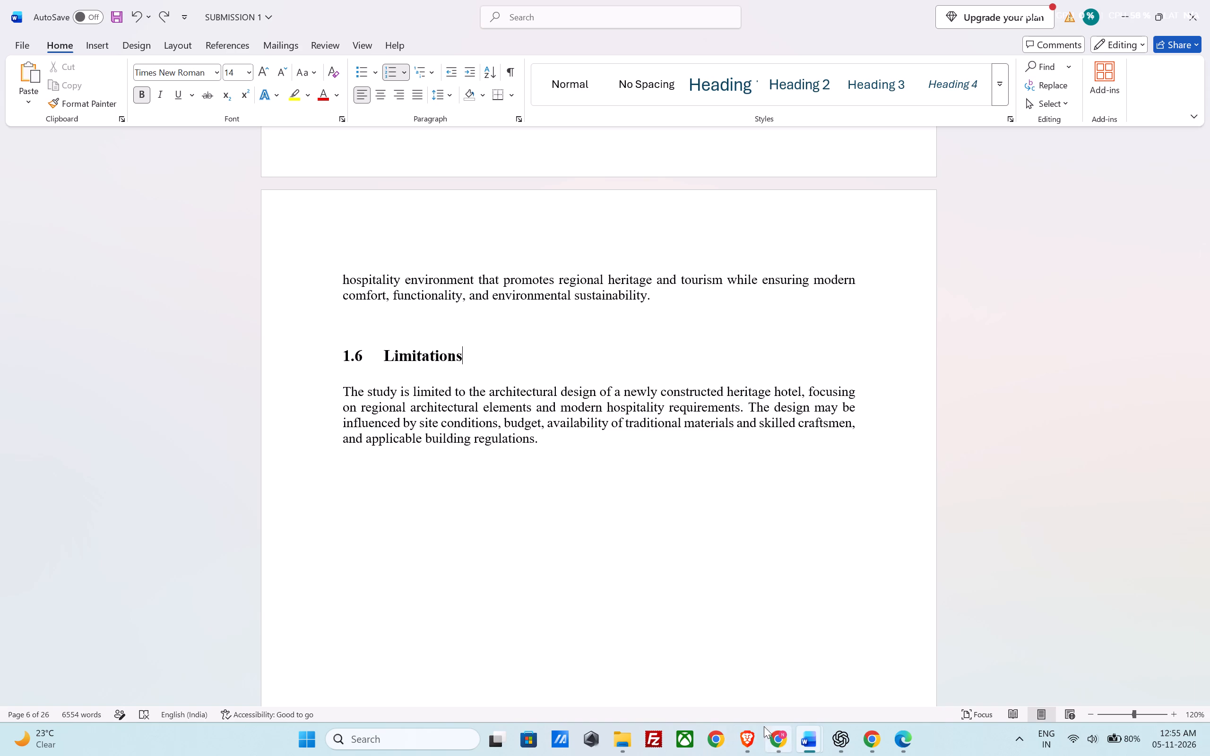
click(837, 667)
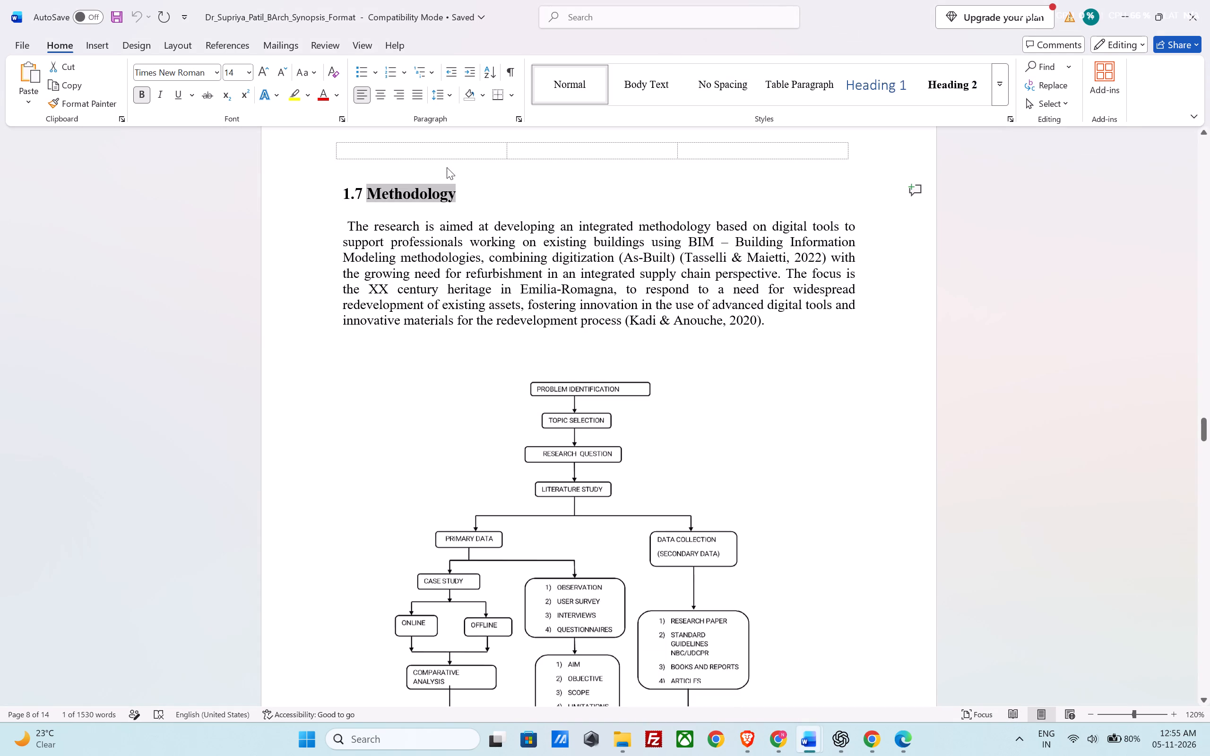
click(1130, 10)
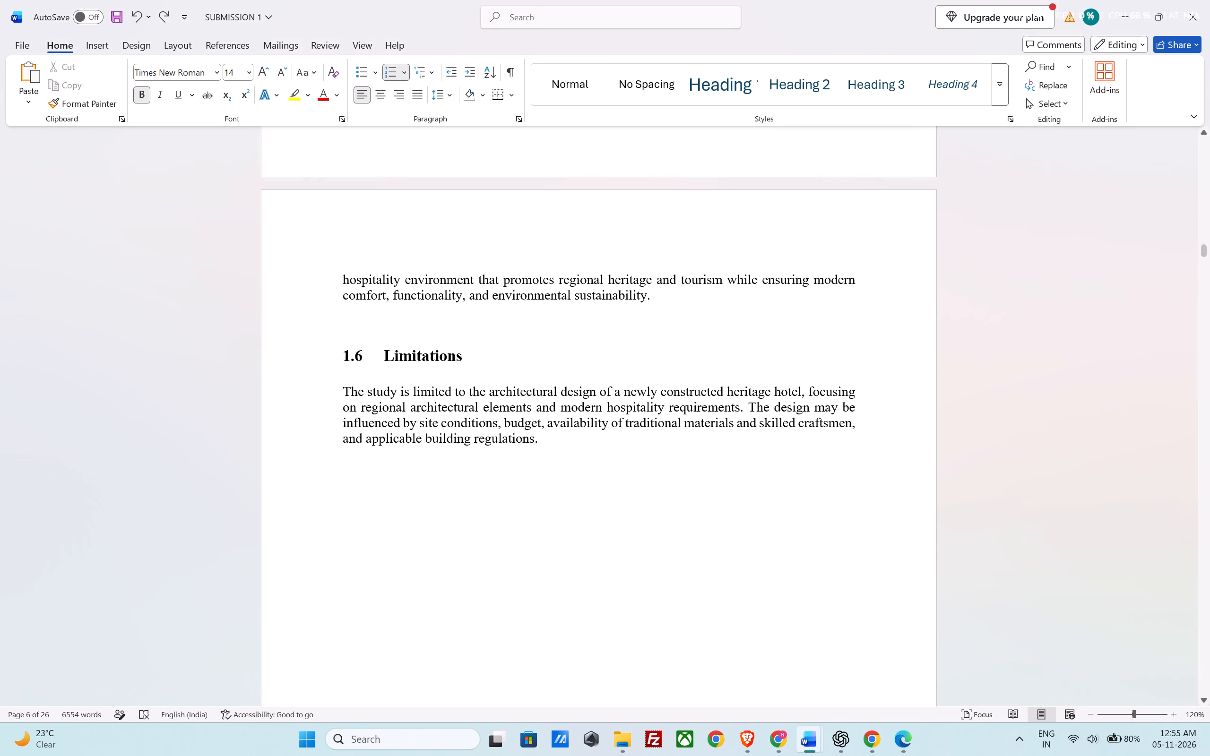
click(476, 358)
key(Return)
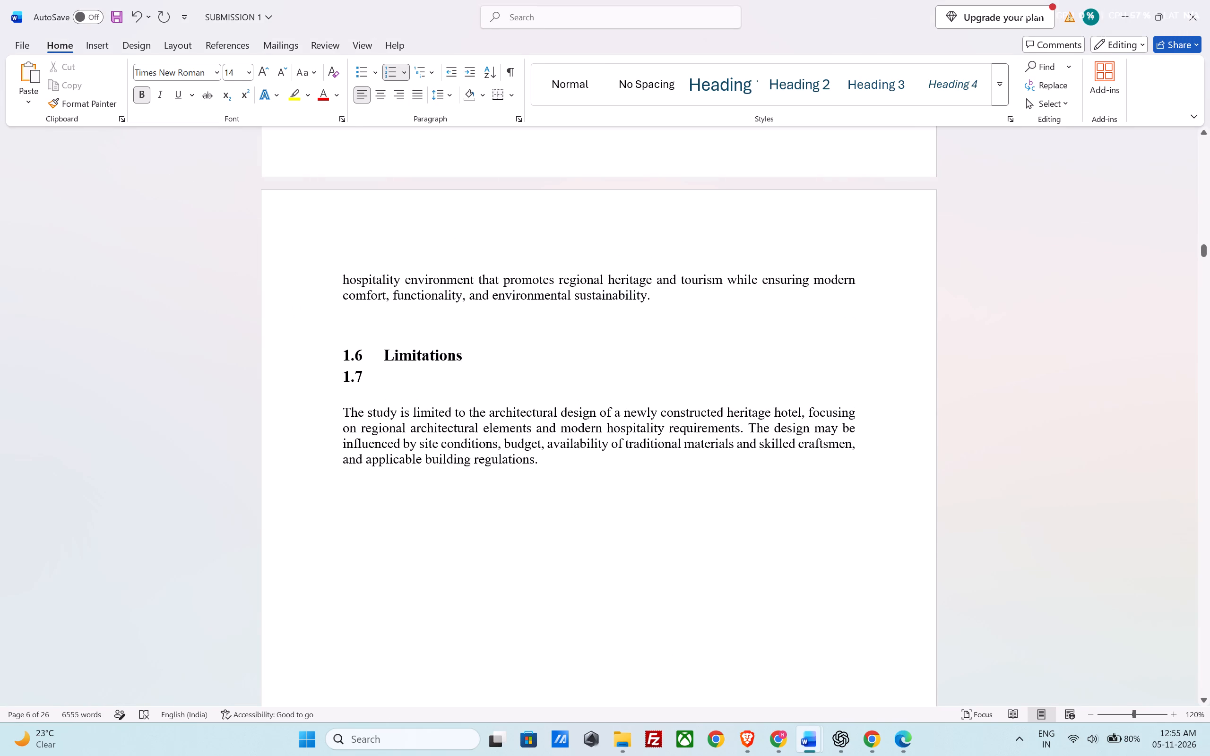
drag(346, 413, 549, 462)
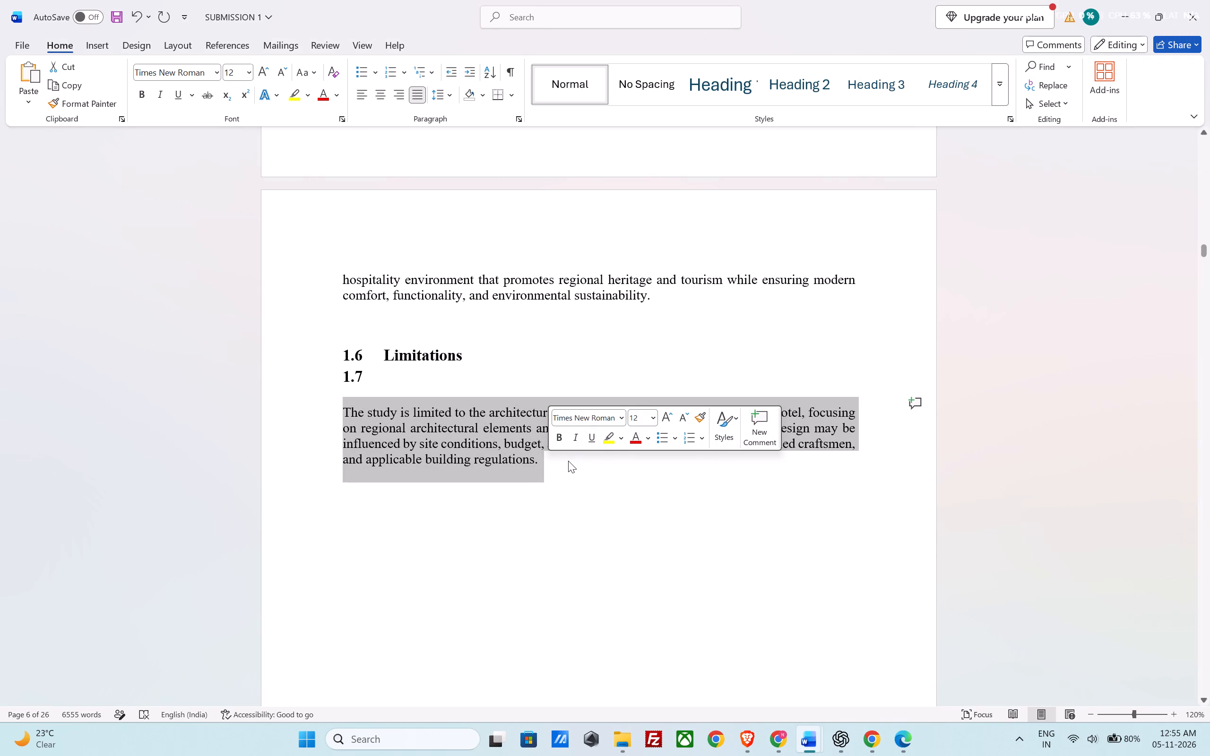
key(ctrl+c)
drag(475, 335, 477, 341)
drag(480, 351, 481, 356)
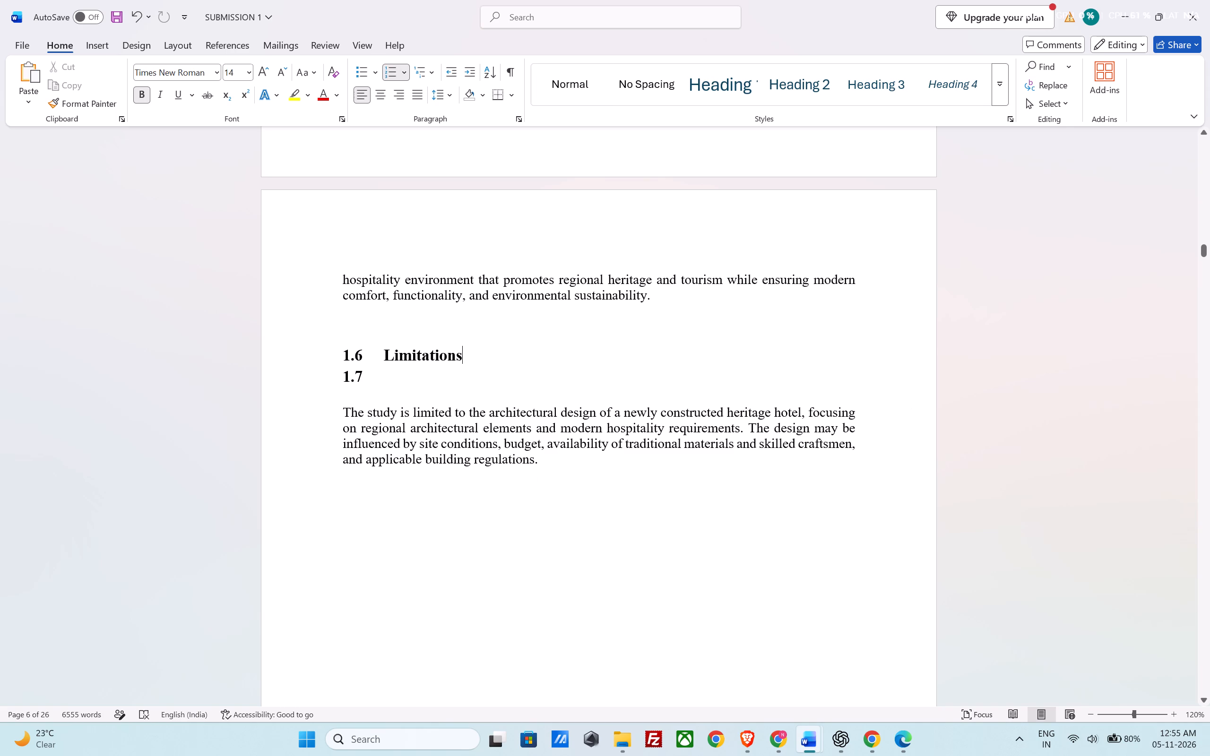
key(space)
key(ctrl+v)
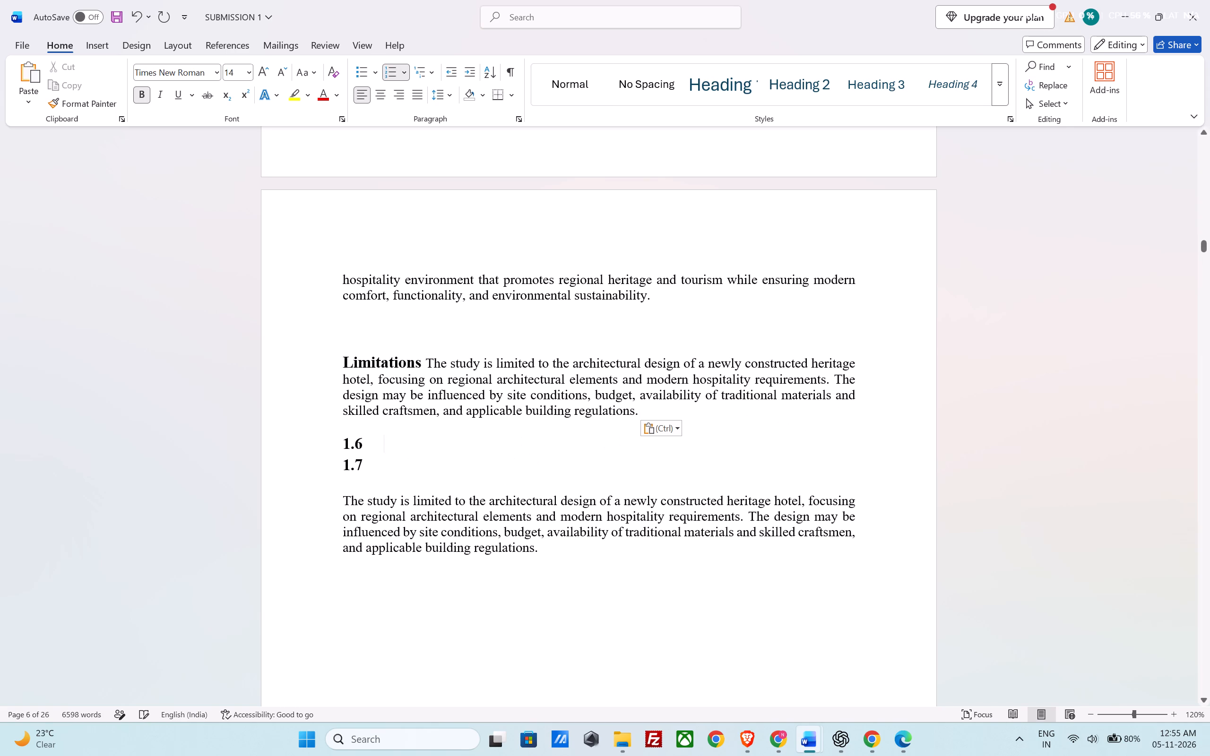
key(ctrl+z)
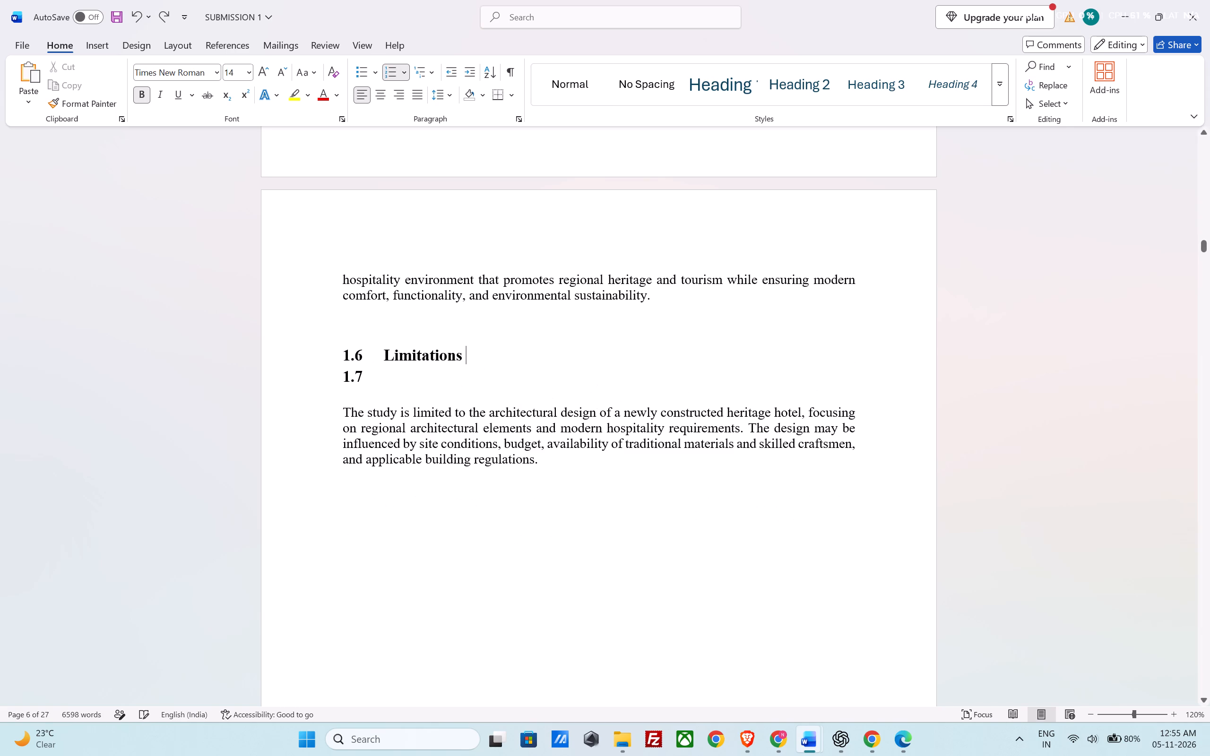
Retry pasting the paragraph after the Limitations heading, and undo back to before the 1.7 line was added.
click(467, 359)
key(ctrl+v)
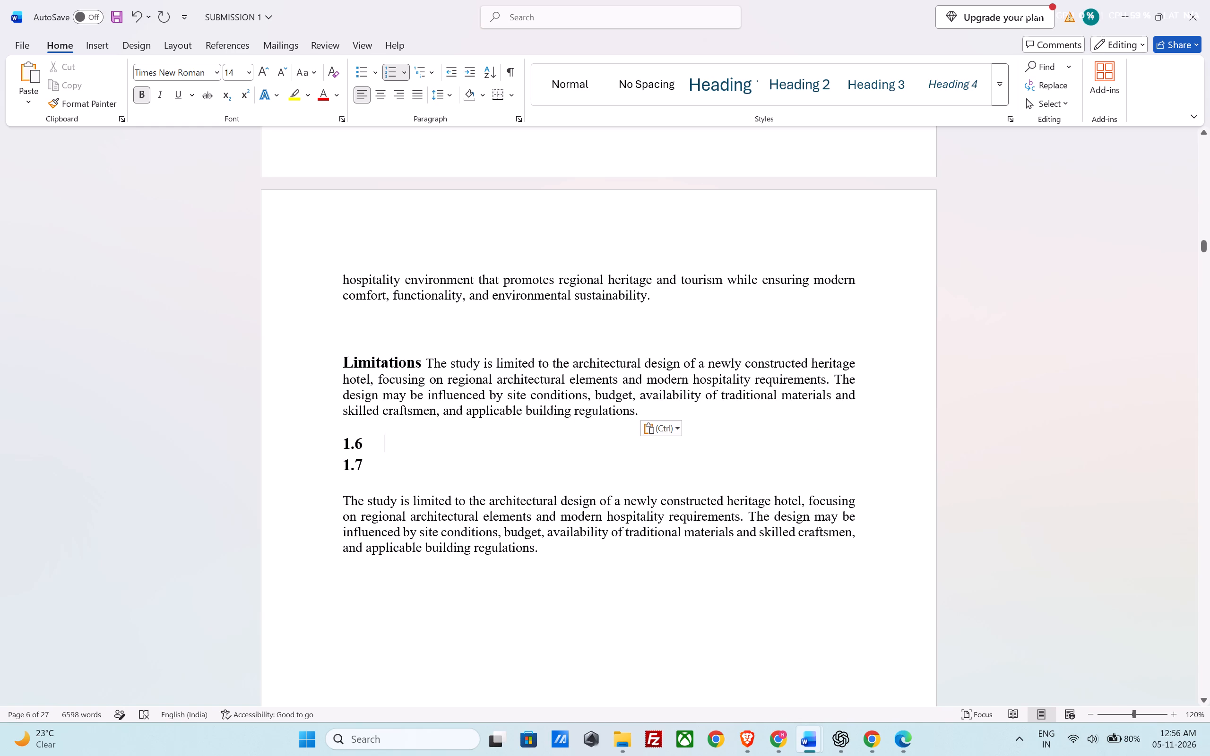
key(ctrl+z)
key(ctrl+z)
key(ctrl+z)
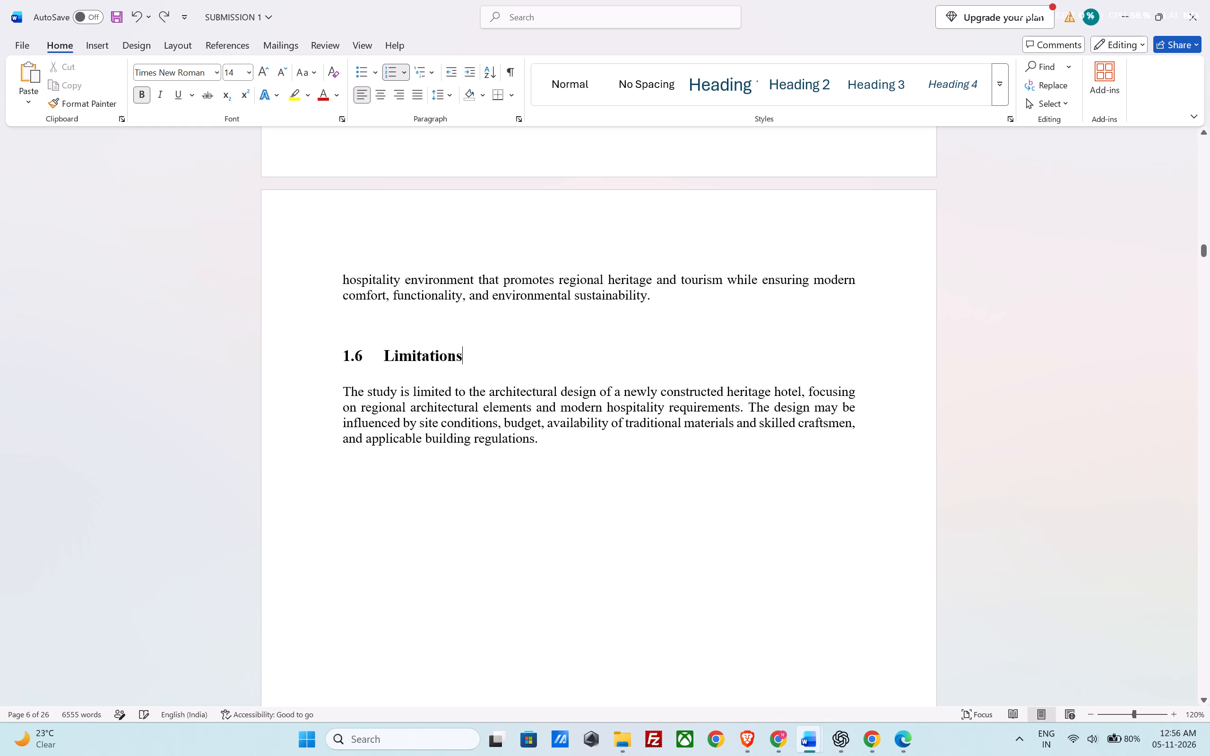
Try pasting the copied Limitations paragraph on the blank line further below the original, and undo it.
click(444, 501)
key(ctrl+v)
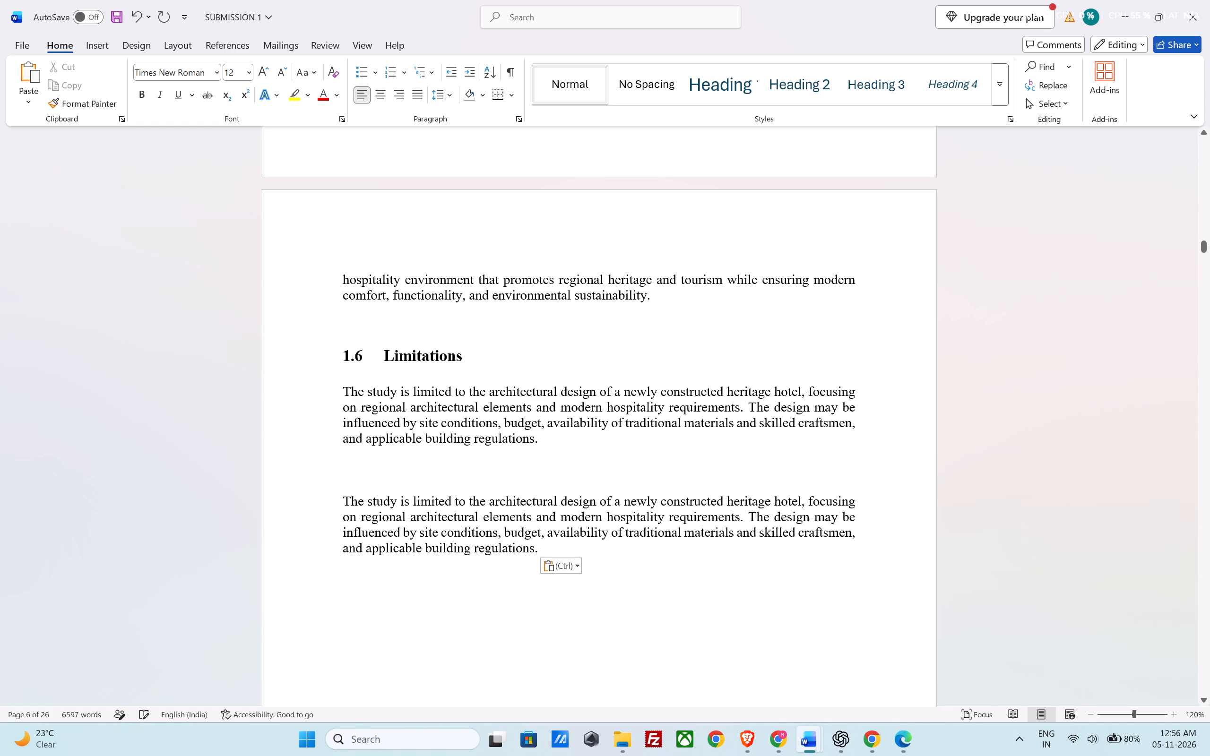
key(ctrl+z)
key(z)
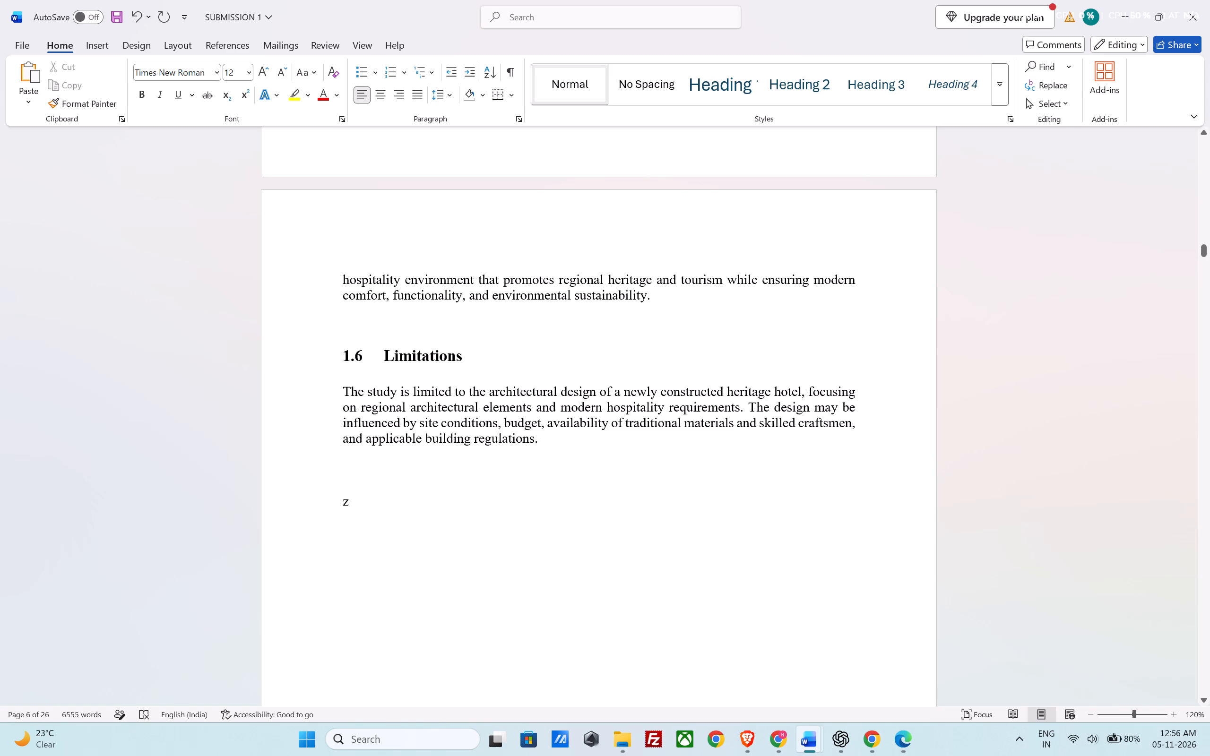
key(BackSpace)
Remove the extra blank lines below the Limitations paragraph and start one new line directly after it.
key(BackSpace)
key(BackSpace)
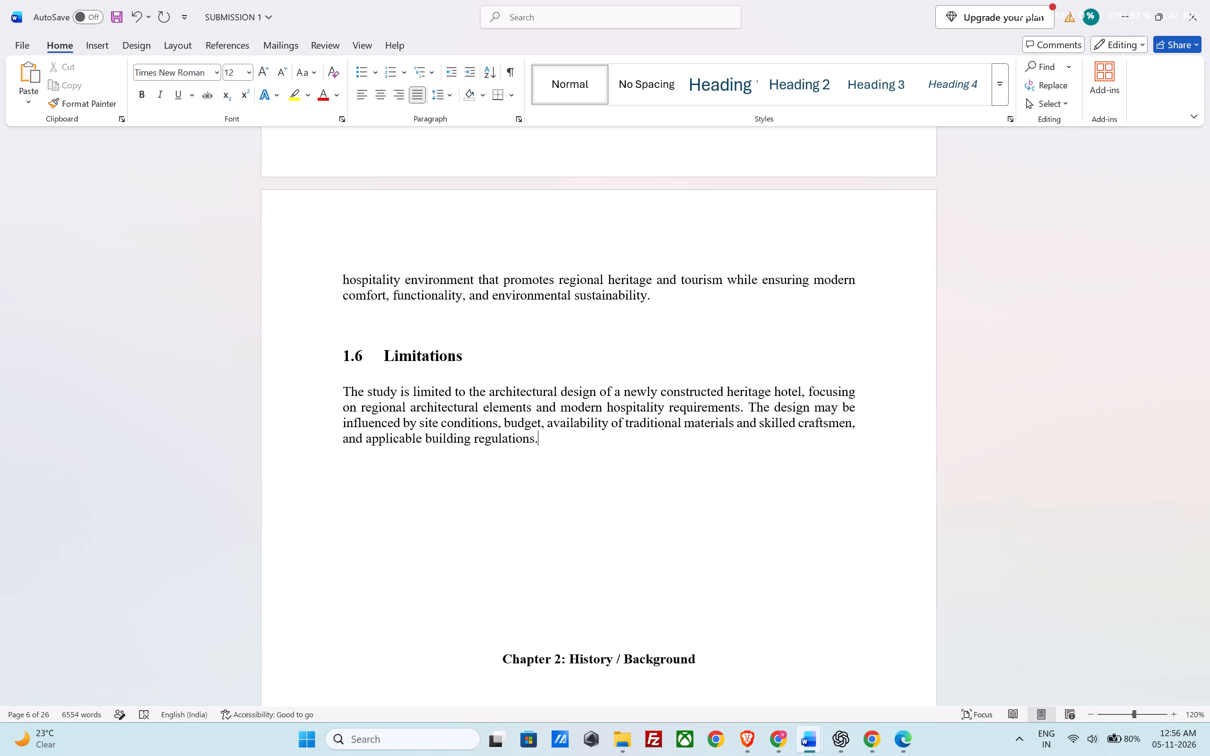
key(Return)
Copy the "1.7 Methodology" heading from the B.Arch synopsis format document and paste it below the Limitations paragraph in SUBMISSION 1.
click(803, 735)
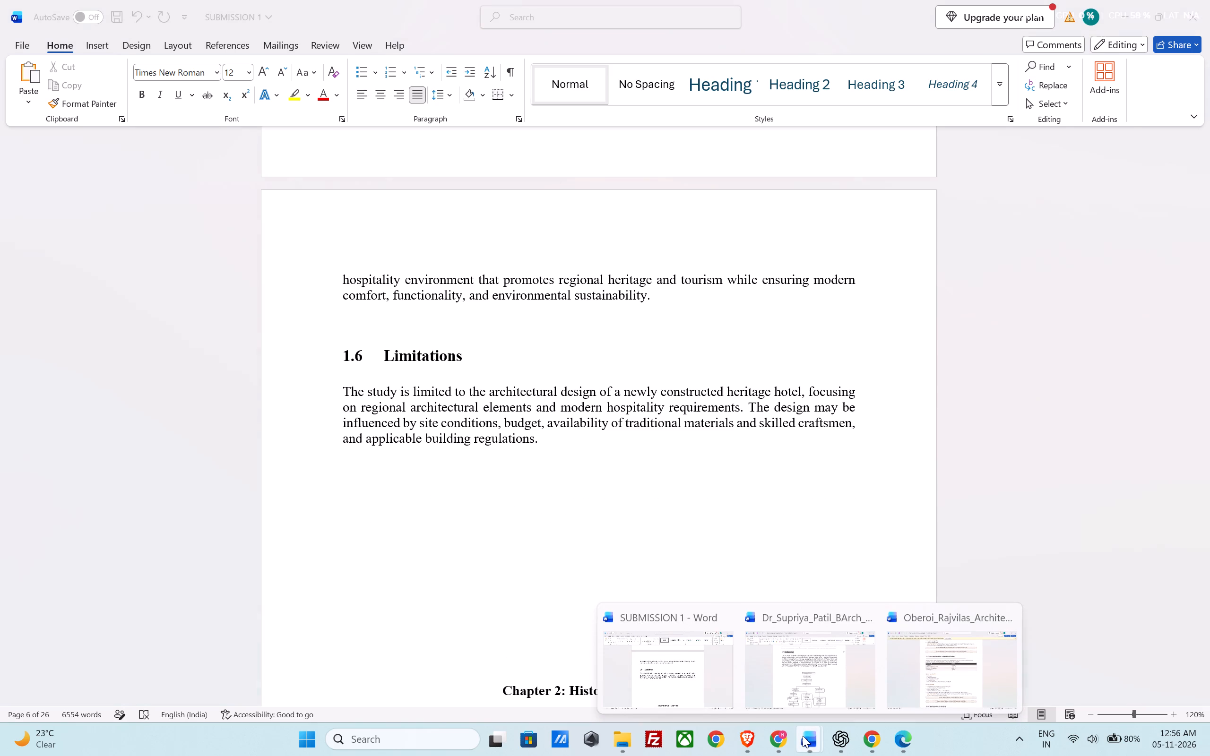
click(805, 677)
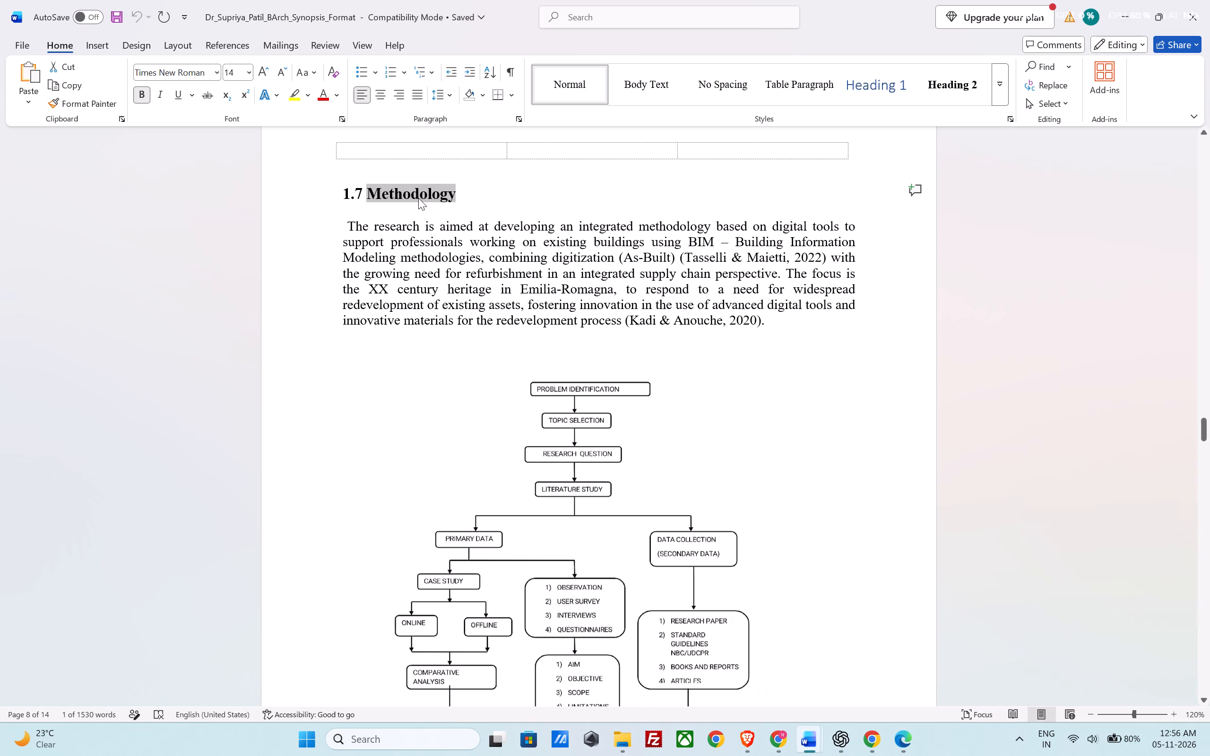
drag(344, 190, 454, 193)
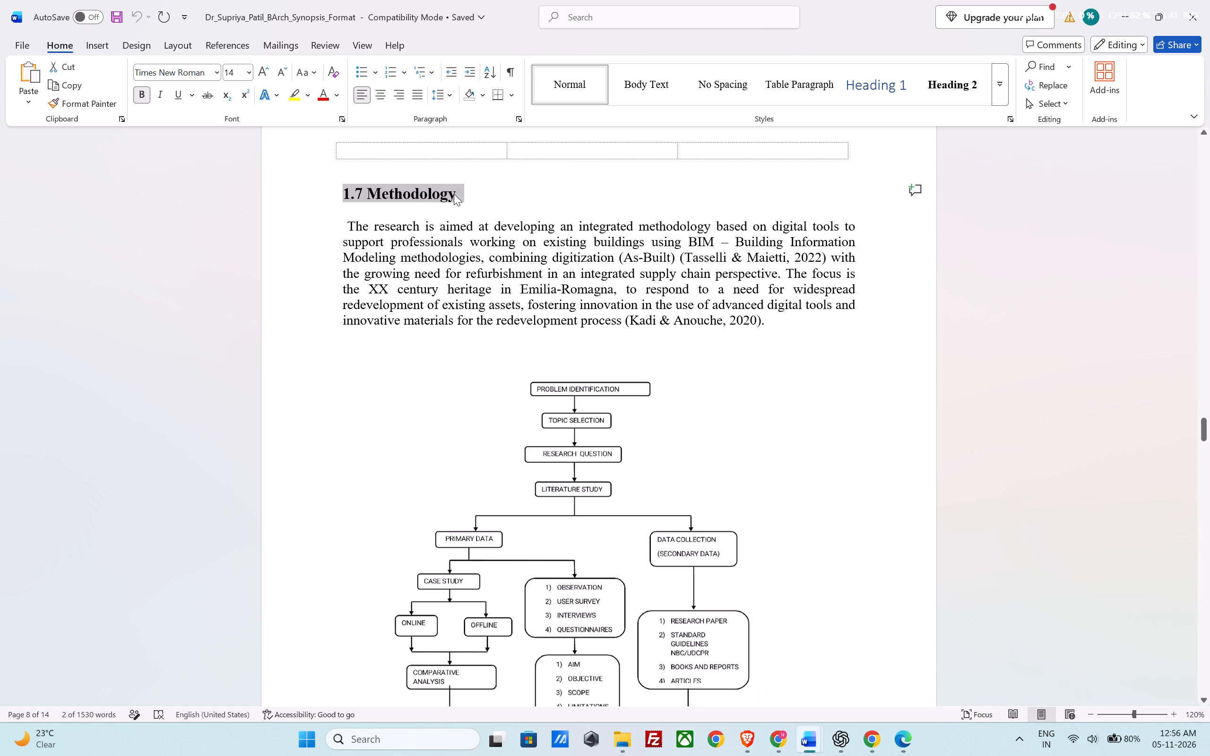
key(ctrl+c)
click(803, 740)
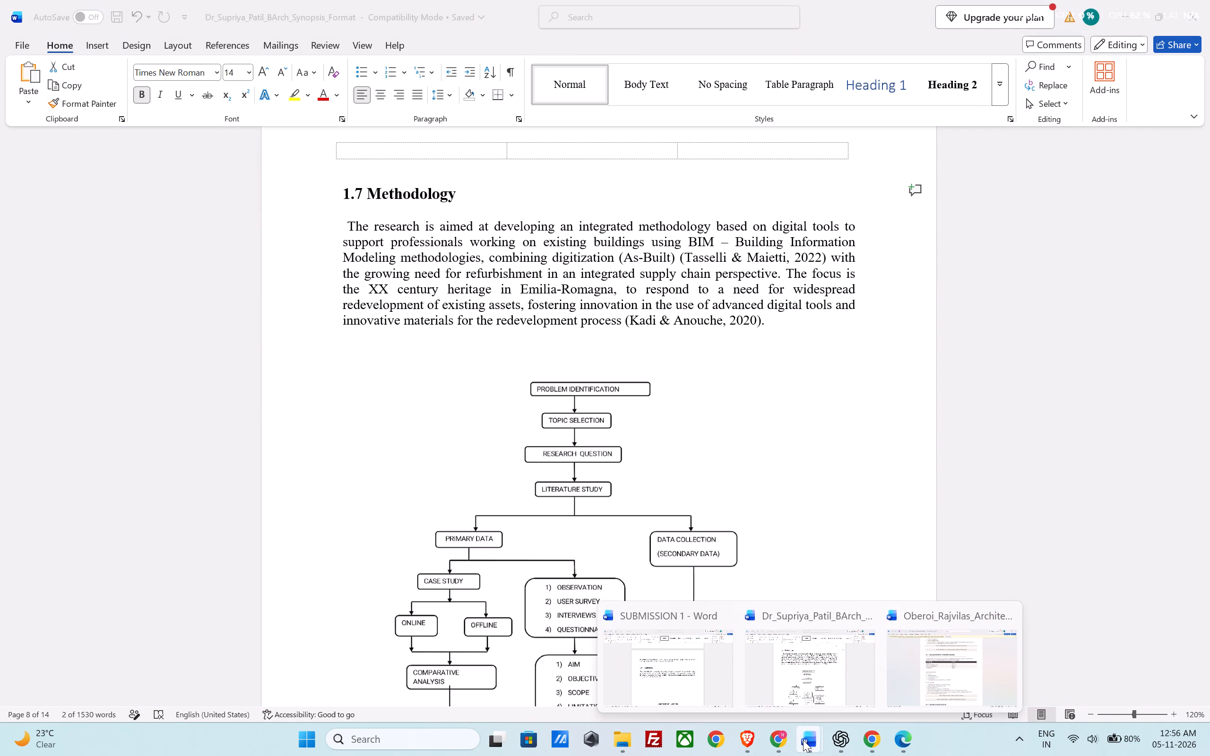
click(803, 740)
click(697, 663)
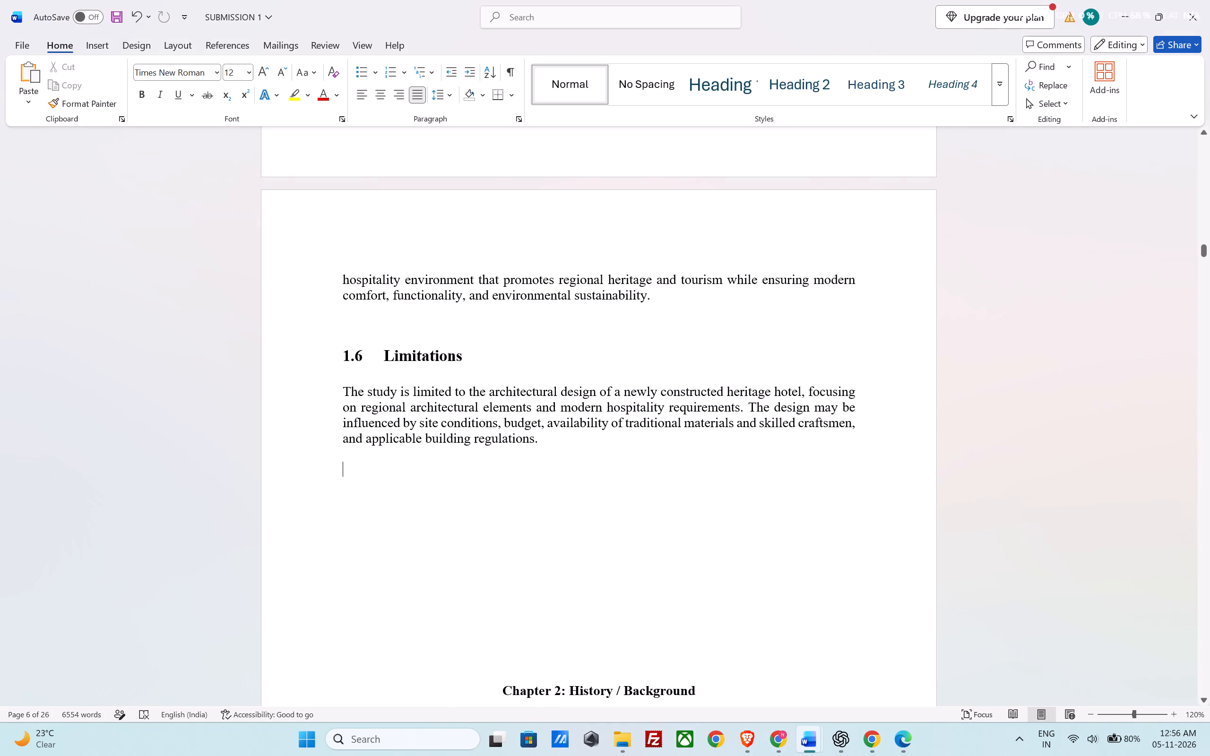
click(390, 486)
key(ctrl+v)
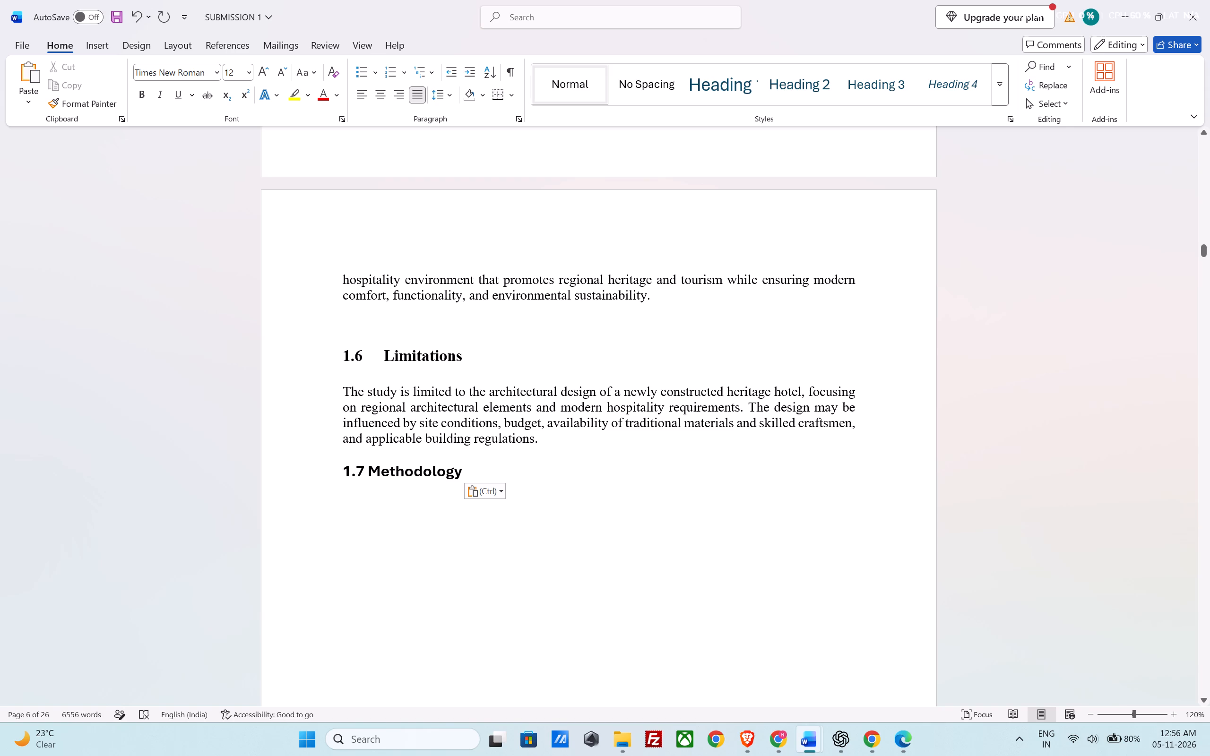
Set the font of the pasted "1.7 Methodology" heading to Times New Roman.
drag(462, 473, 342, 475)
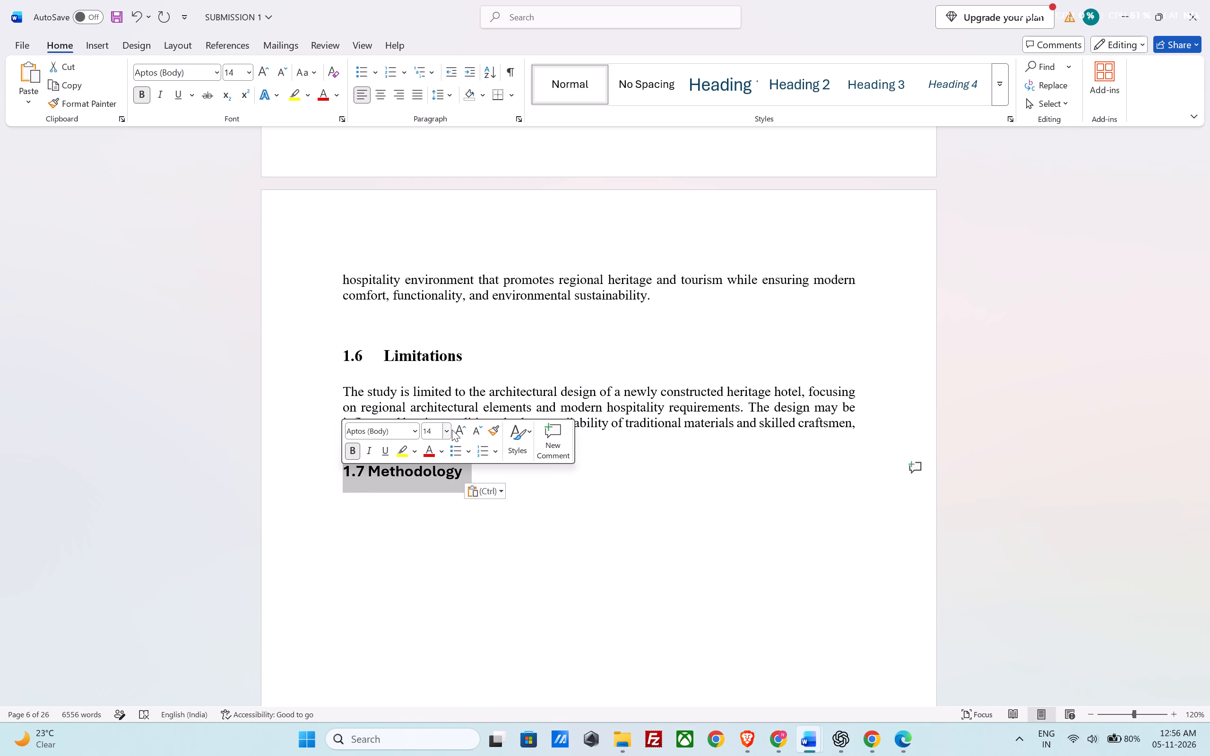
click(440, 432)
click(401, 436)
click(413, 434)
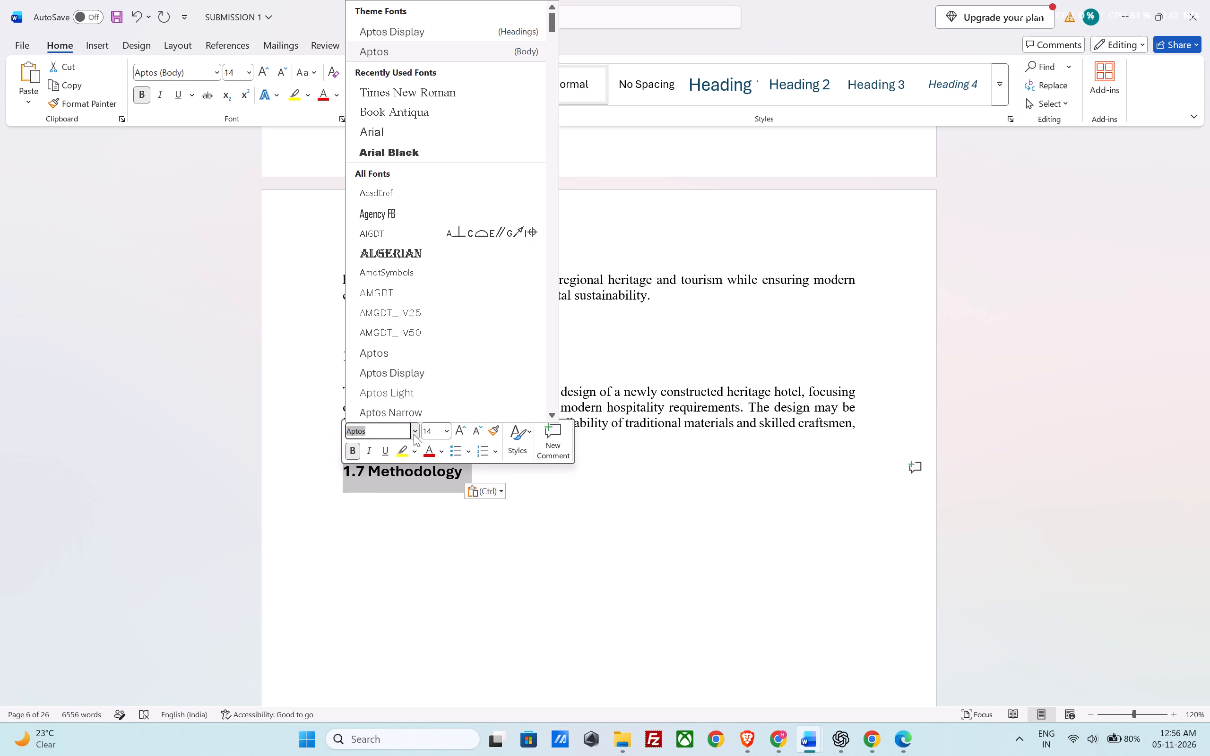
click(390, 91)
click(500, 515)
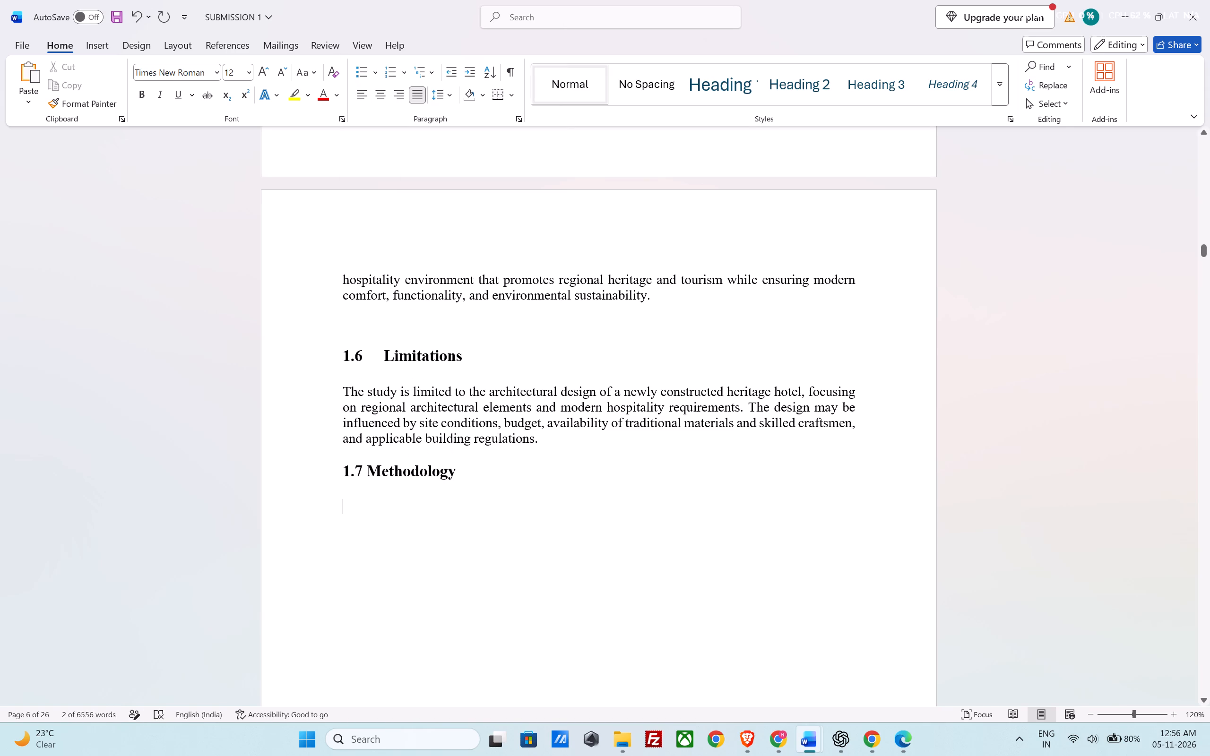
Apply automatic numbering to the "1.7 Methodology" heading, matching the format of the 1.6 Limitations heading.
scroll(486, 502, up, 1)
scroll(372, 515, up, 1)
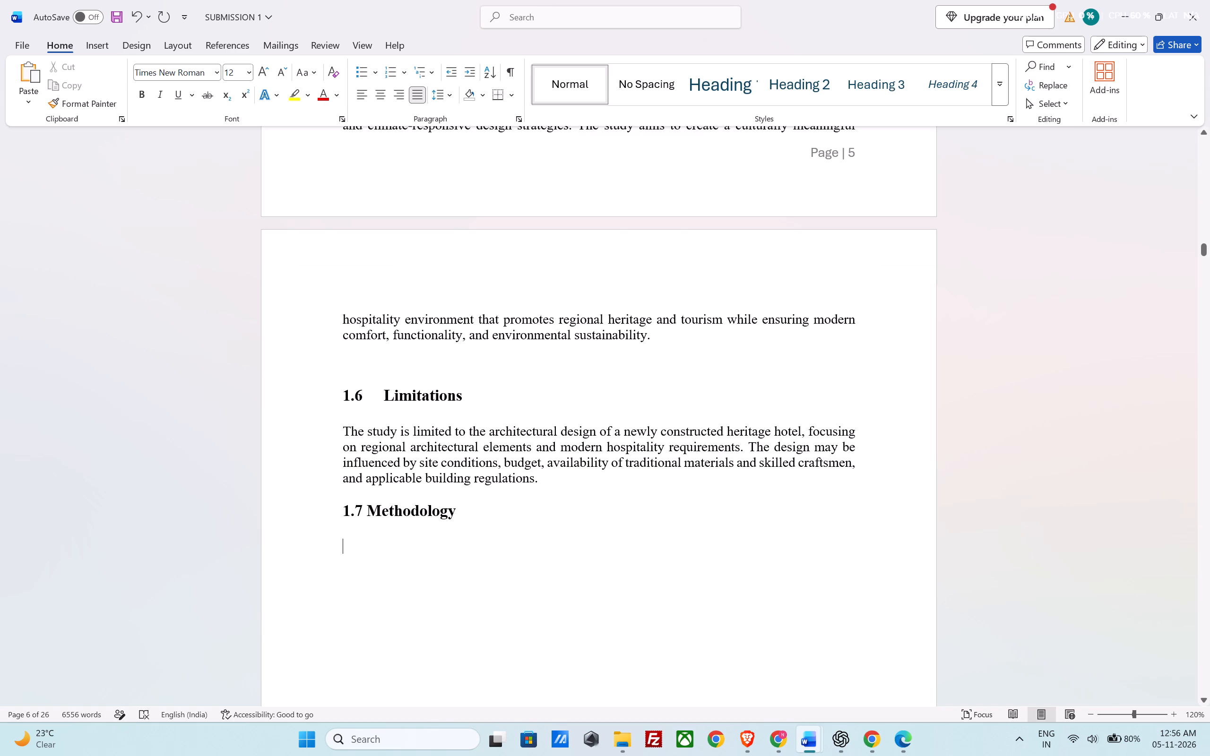
scroll(372, 518, up, 1)
drag(338, 476, 457, 588)
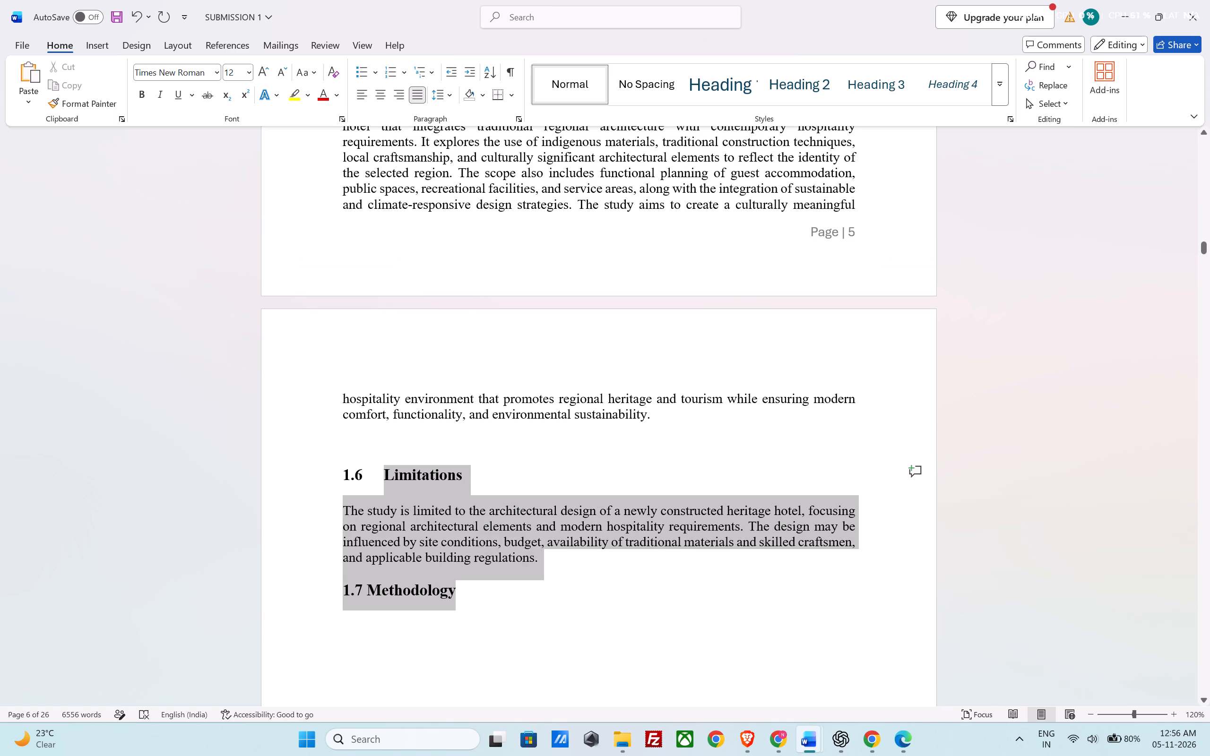
drag(457, 588, 459, 589)
click(498, 603)
drag(470, 598, 383, 588)
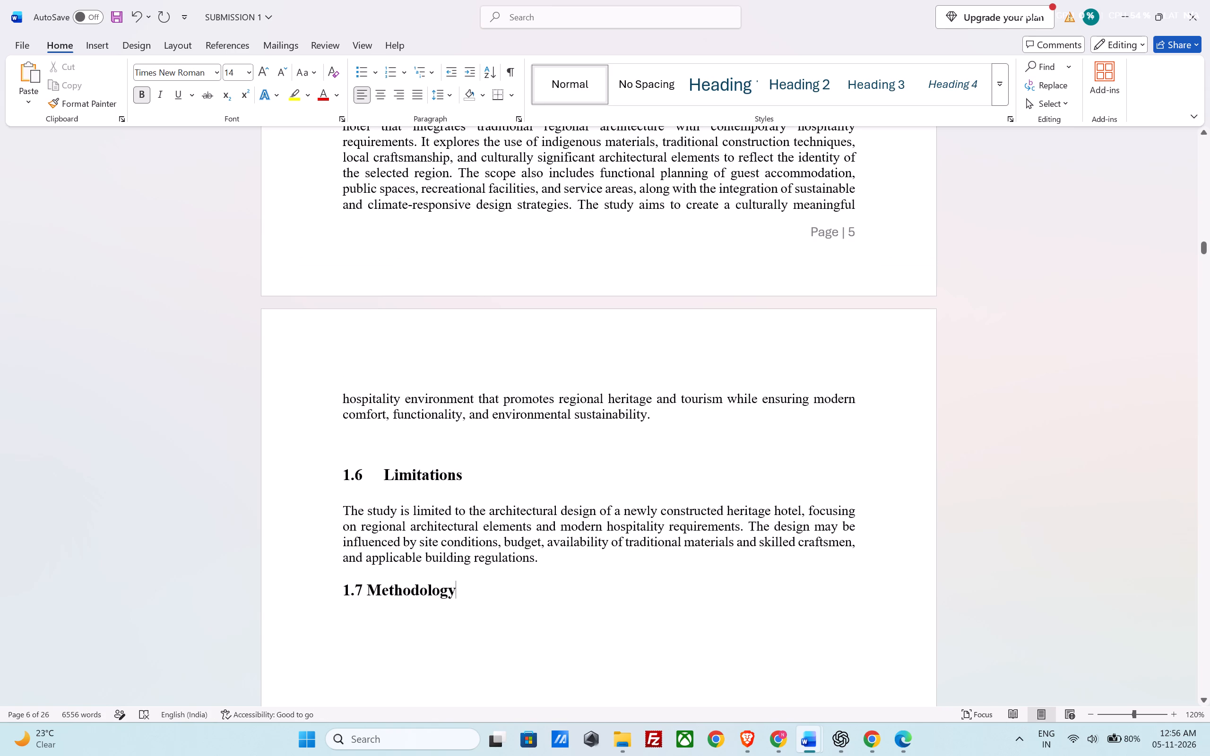
drag(383, 588, 343, 594)
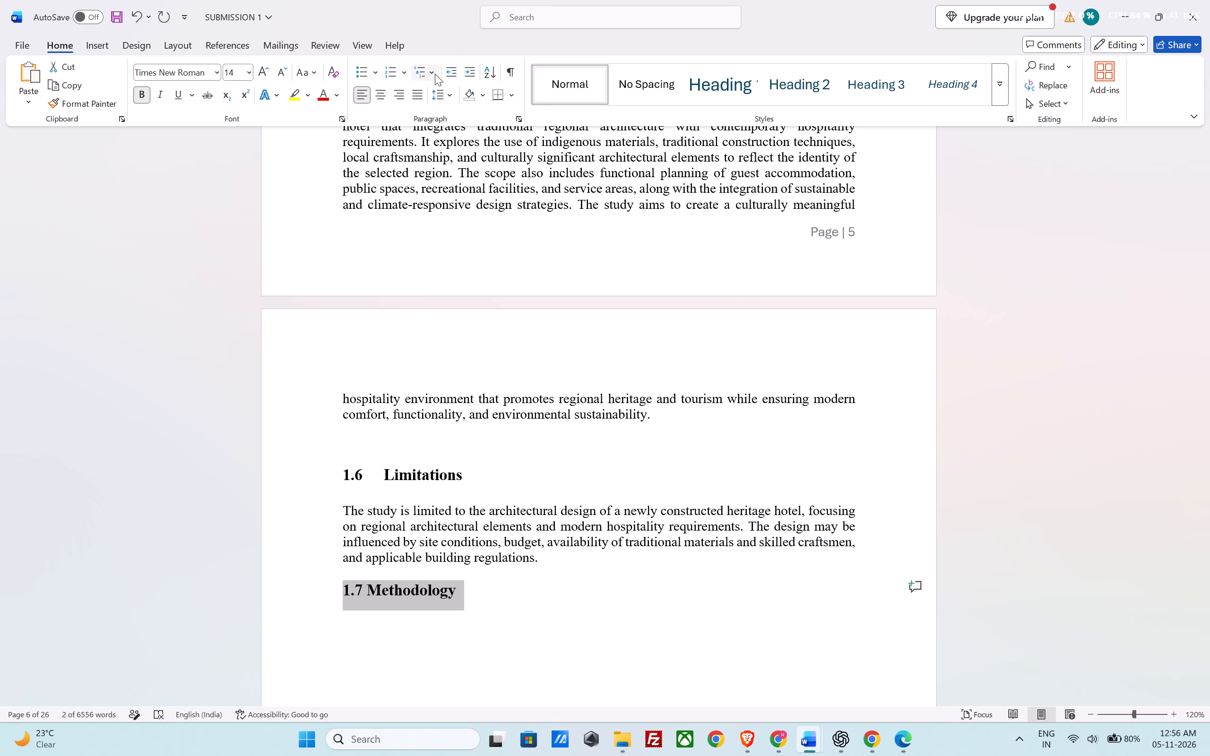
click(431, 70)
click(377, 72)
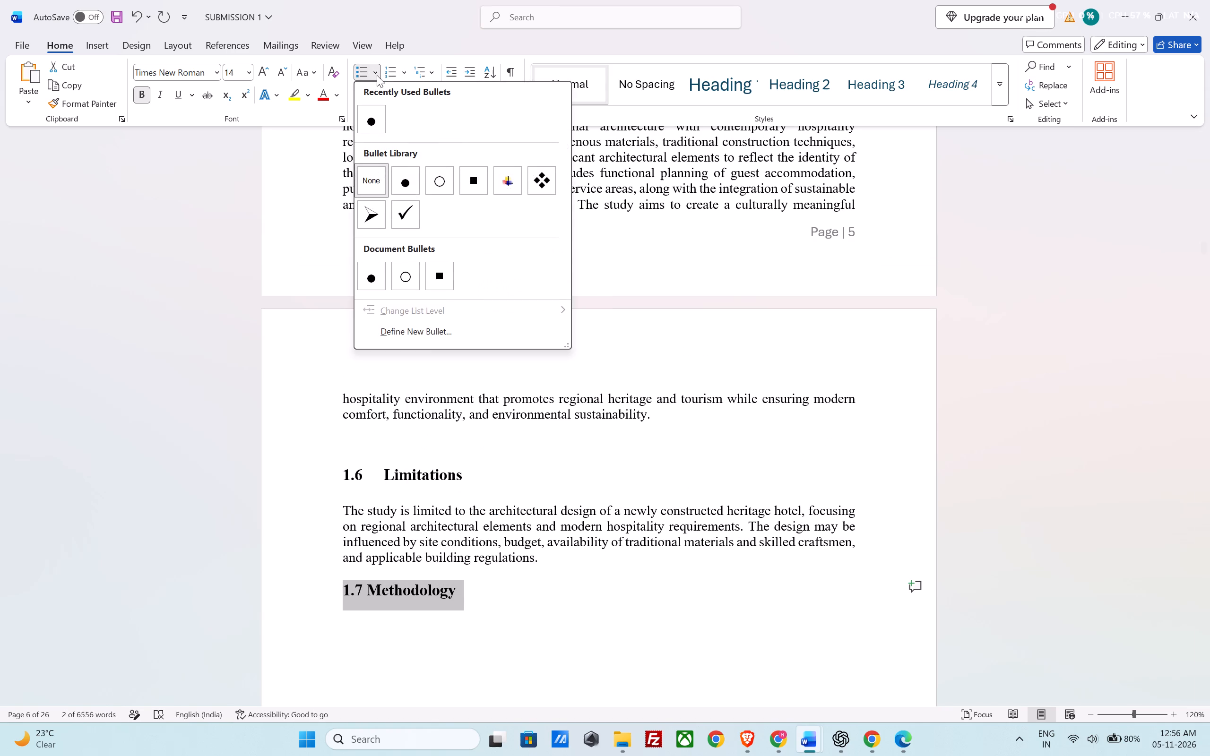
click(409, 71)
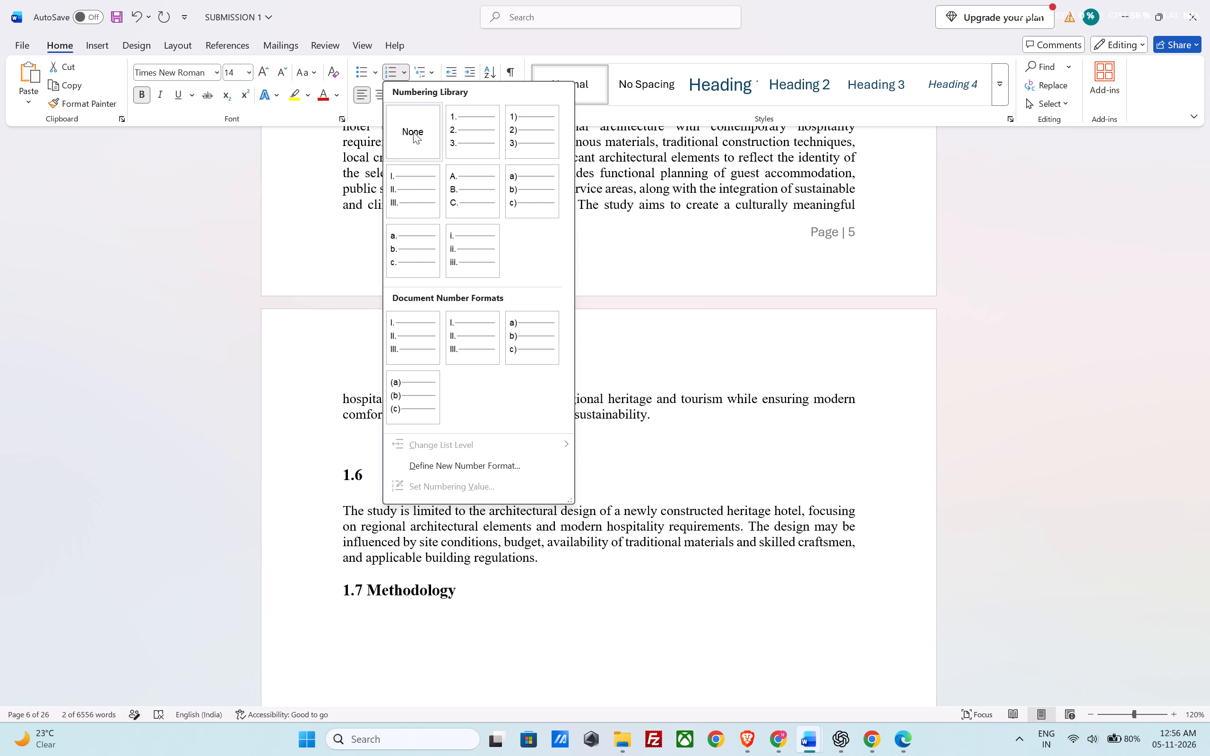
click(428, 69)
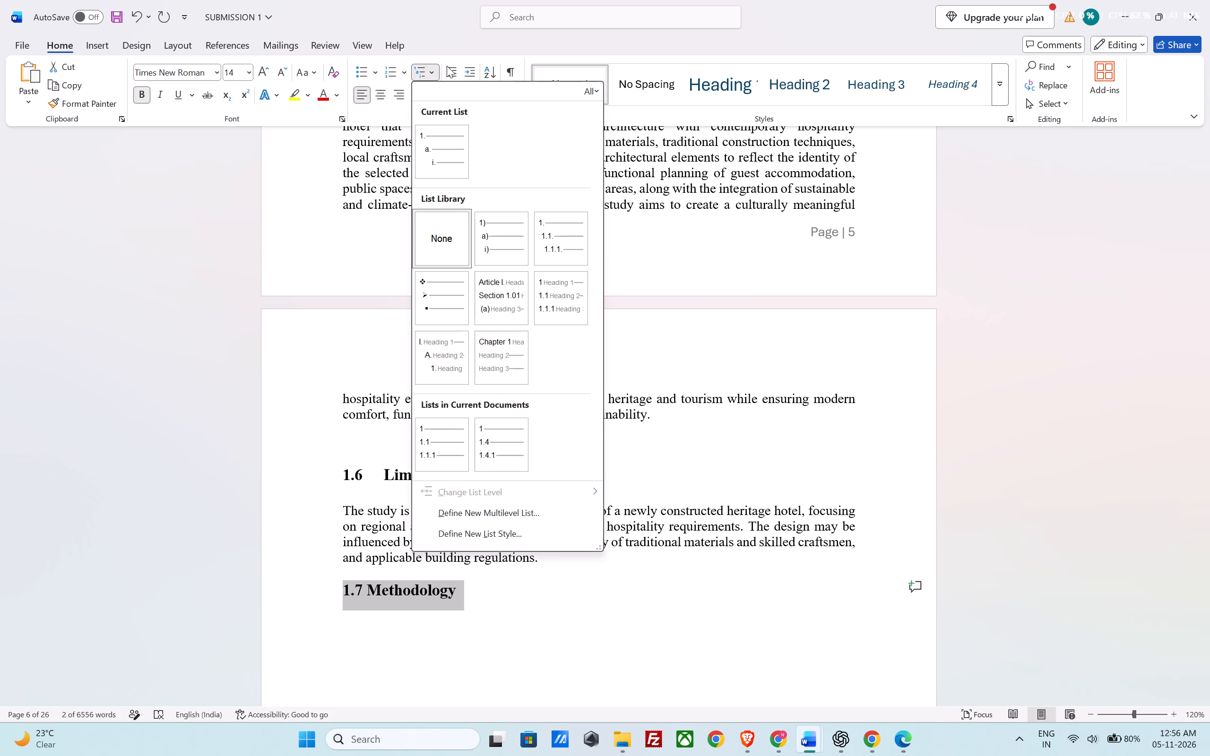
click(398, 69)
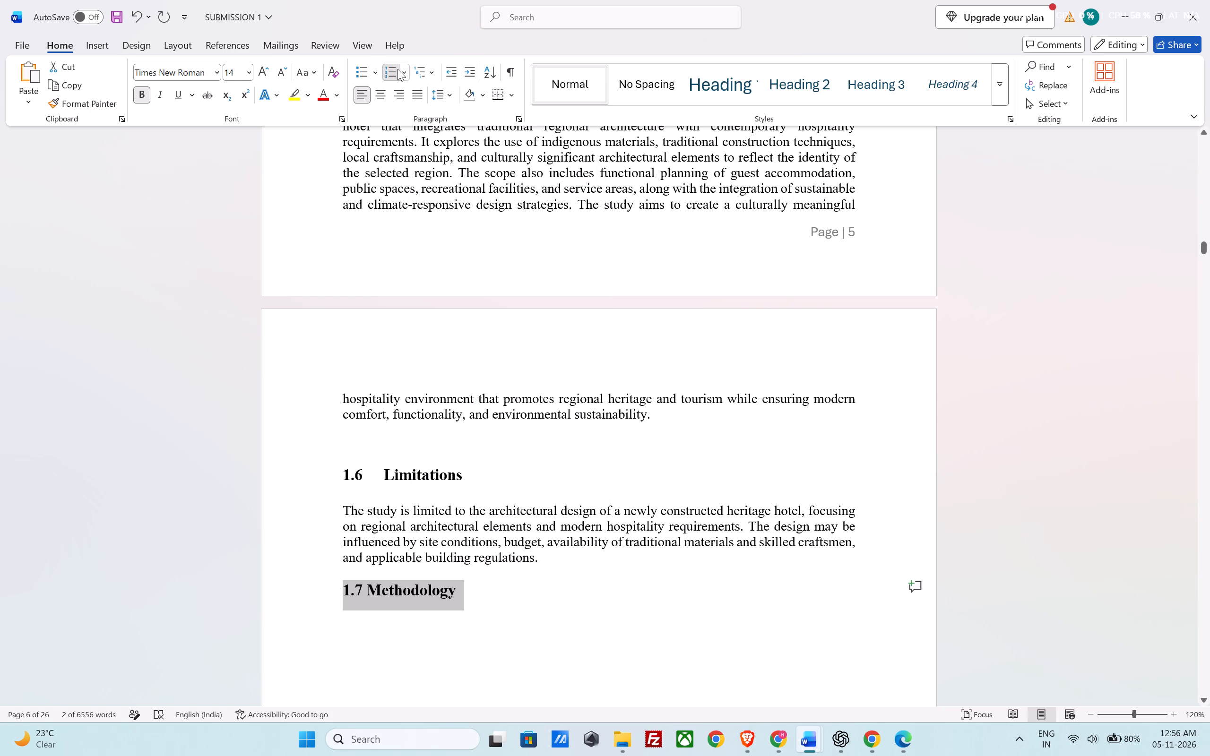
click(536, 459)
Insert three blank lines above the "Chapter 2: History / Background" heading to make room below 1.7 Methodology.
scroll(505, 460, down, 5)
click(510, 405)
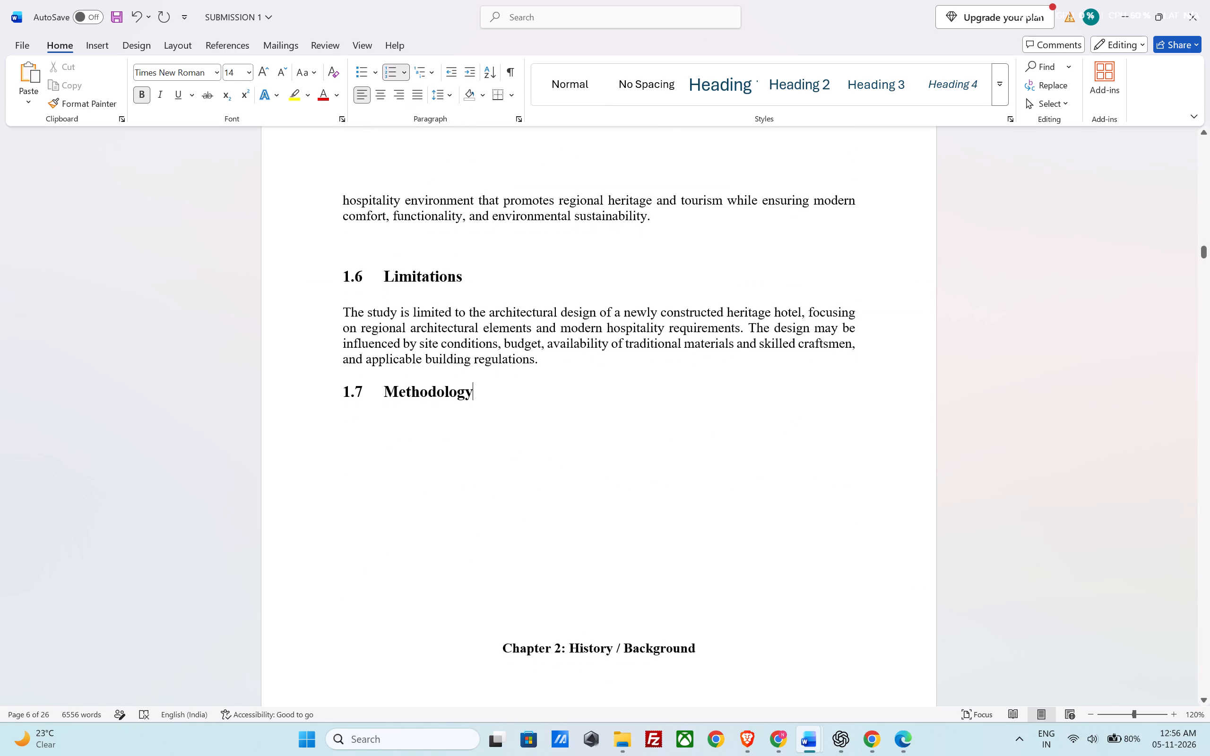
click(502, 643)
scroll(531, 564, down, 8)
click(508, 268)
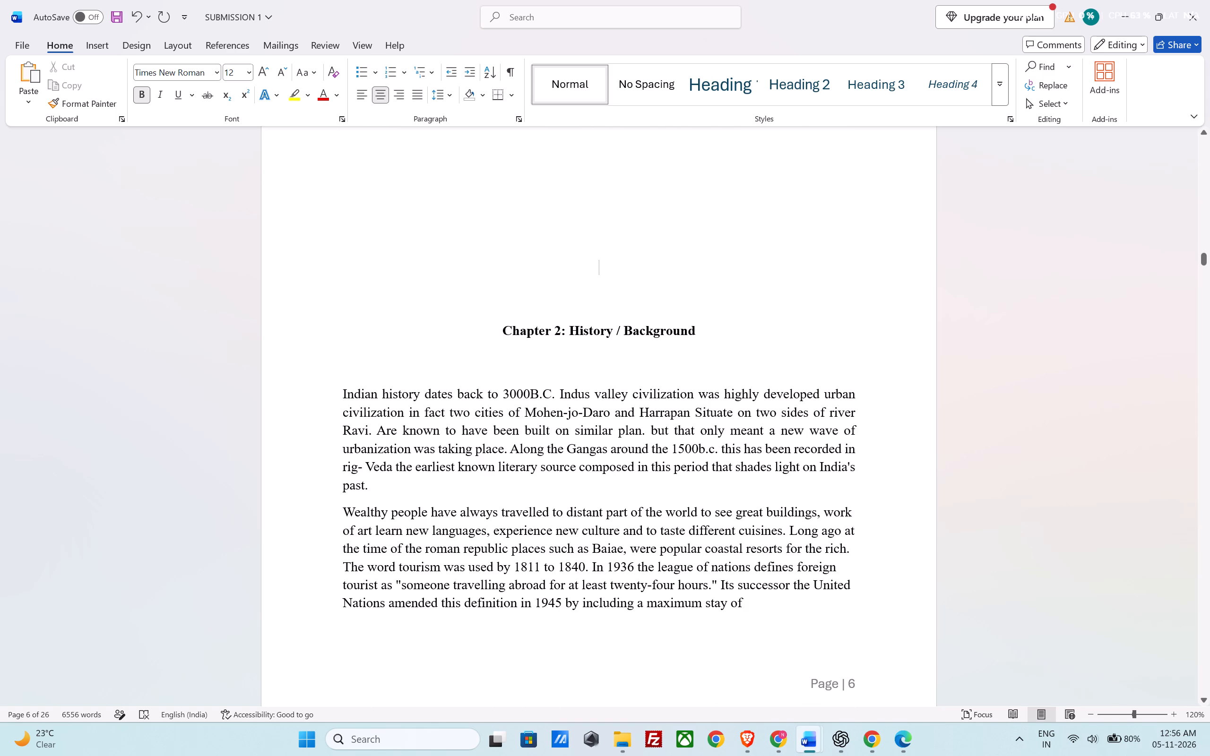
key(Return)
key(Return)
key(Return)
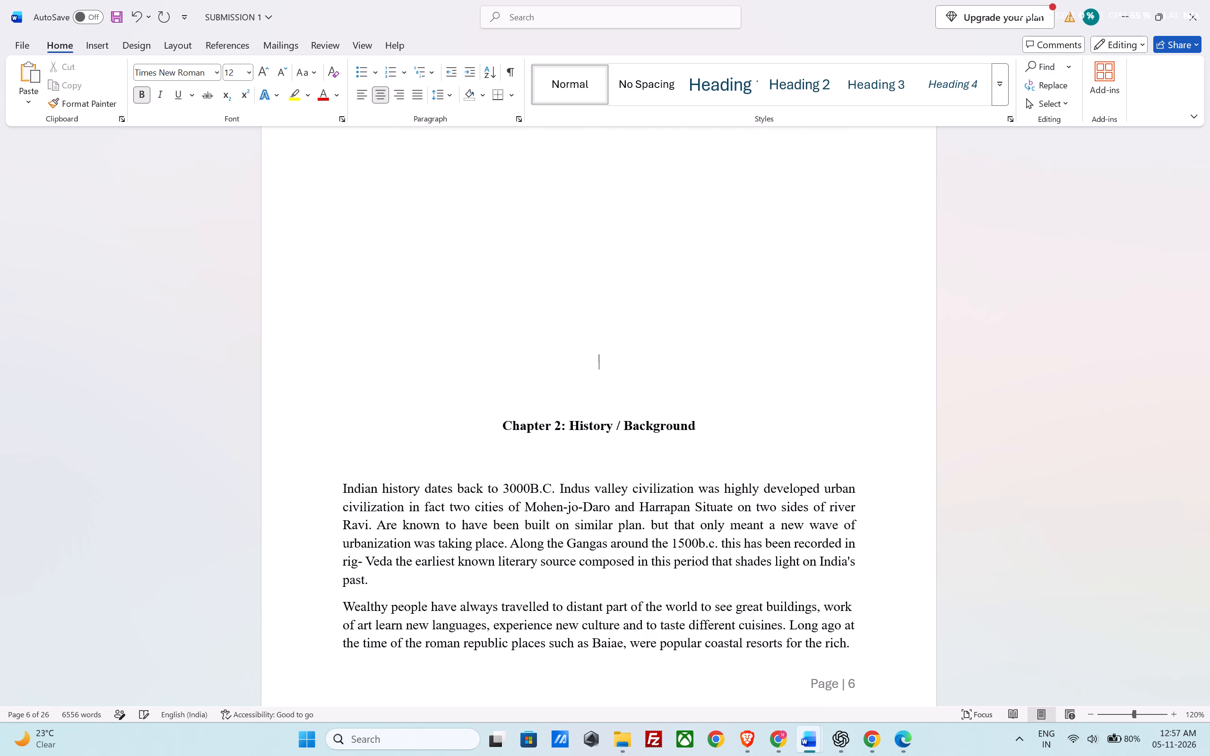
Review the page layout and section spacing from the Chapter 2 text back through the Chapter 1 sections.
scroll(539, 351, down, 4)
scroll(551, 406, up, 12)
scroll(545, 420, down, 3)
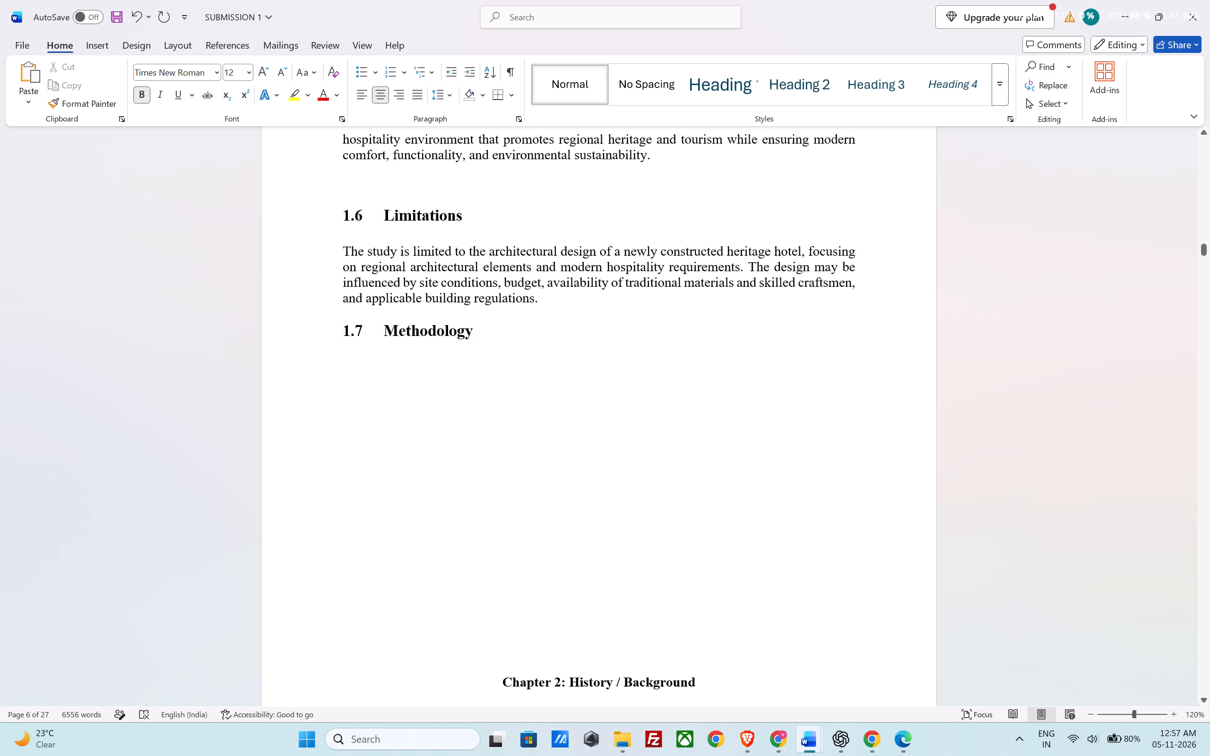
scroll(545, 420, down, 16)
scroll(545, 419, up, 6)
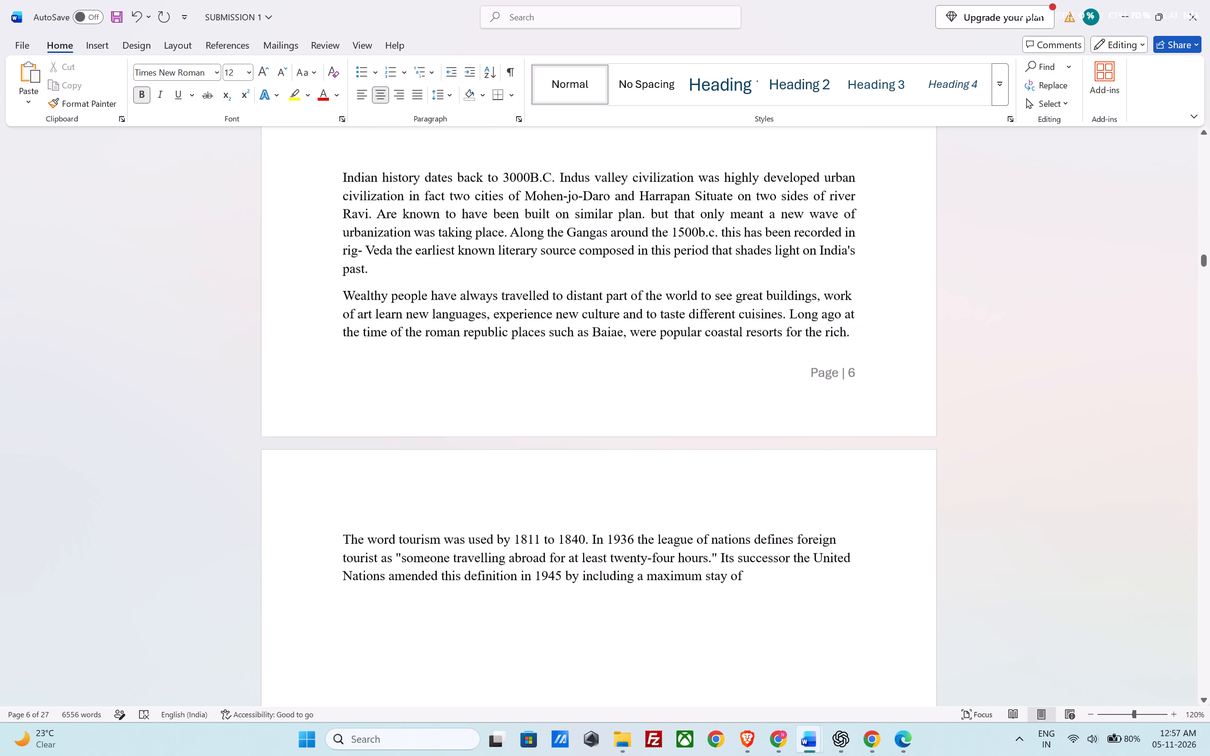
scroll(545, 419, up, 16)
scroll(509, 405, down, 8)
scroll(513, 392, up, 4)
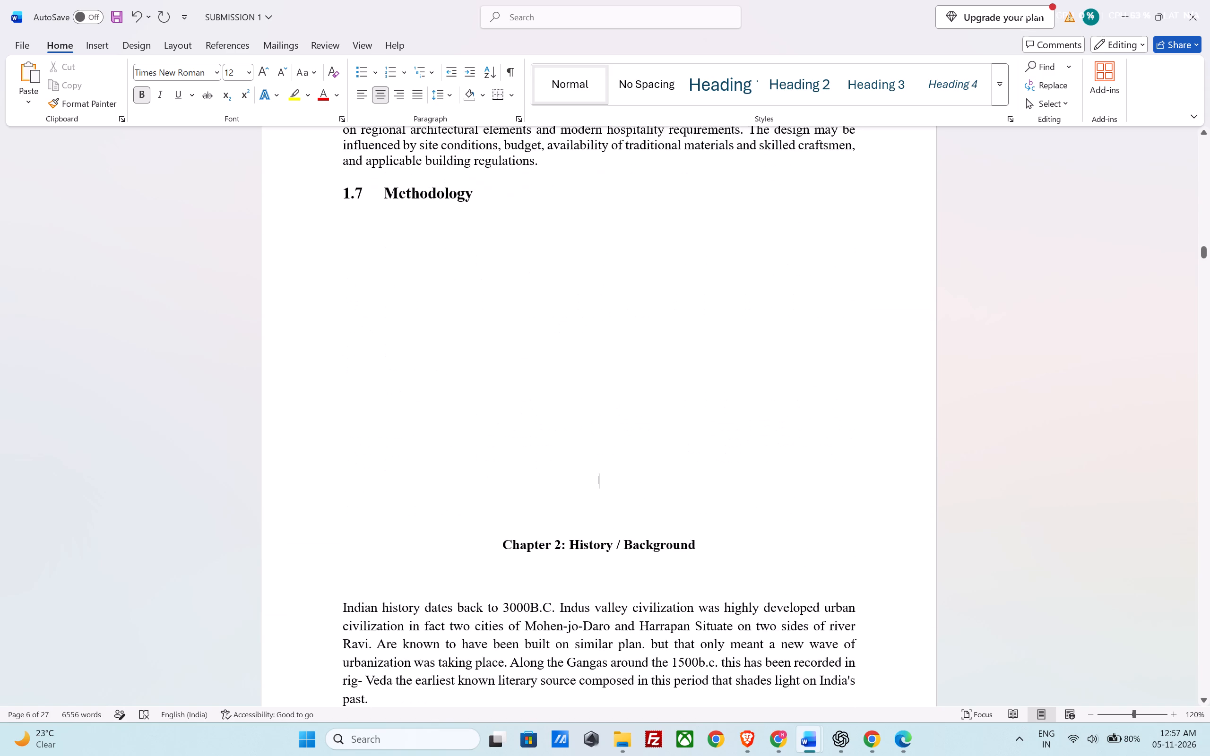
scroll(515, 397, up, 7)
scroll(538, 428, up, 1)
scroll(539, 421, down, 2)
scroll(539, 421, up, 9)
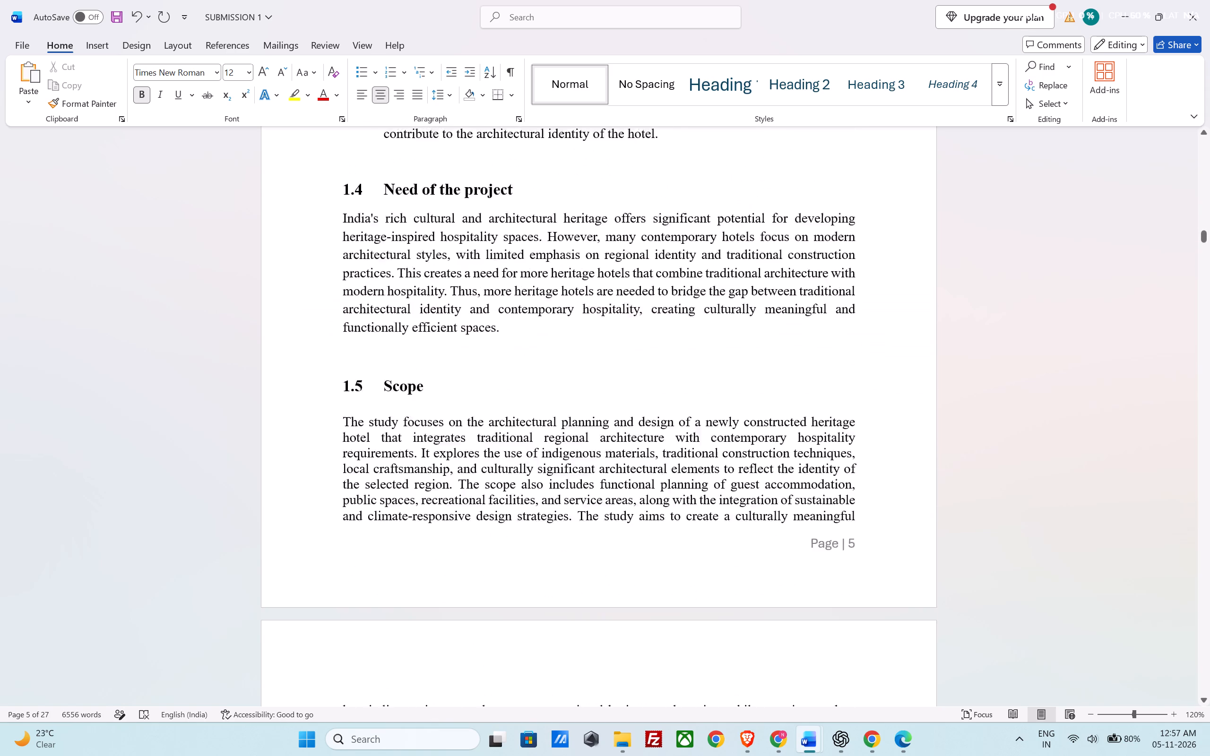
scroll(539, 421, up, 20)
scroll(539, 421, up, 2)
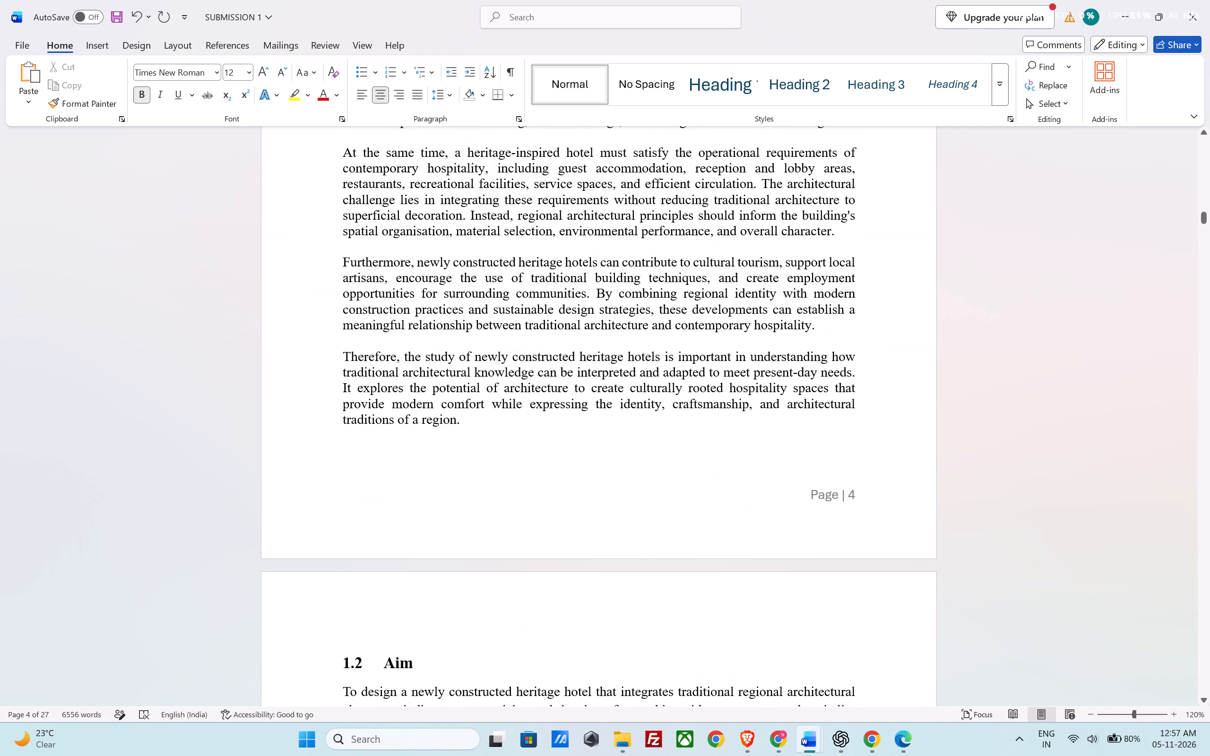
scroll(539, 422, up, 8)
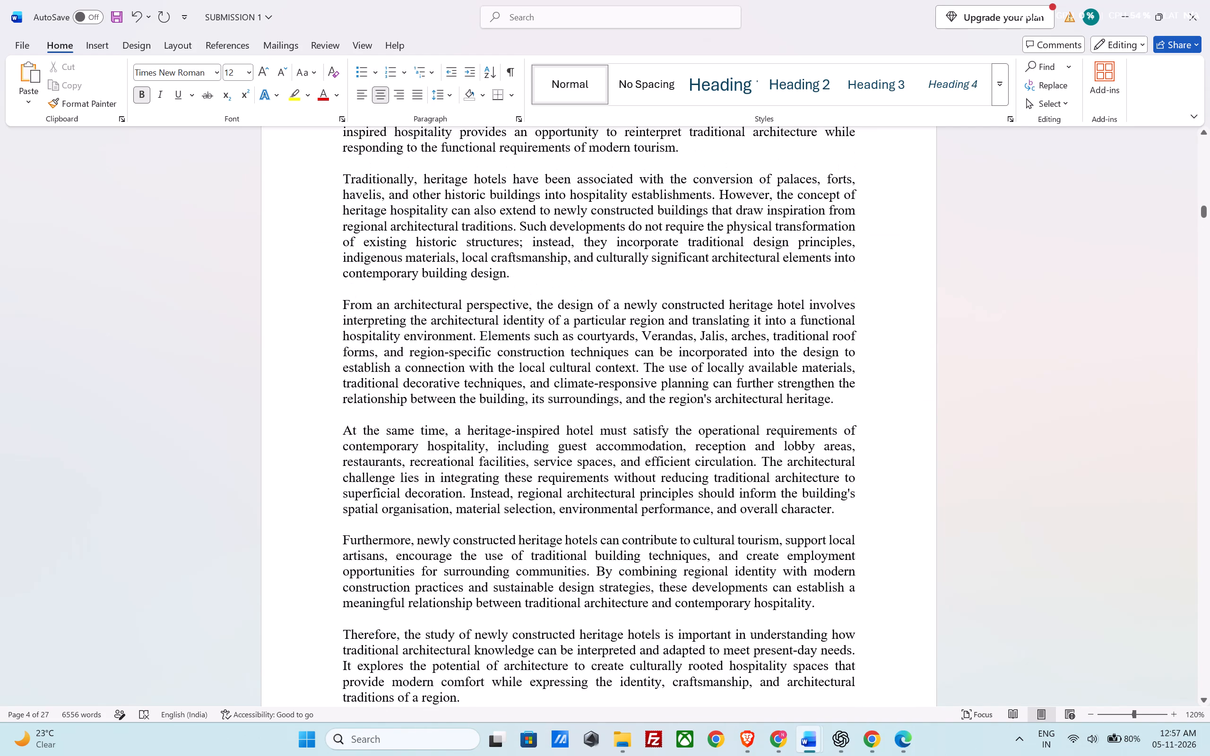
Insert eight more blank lines directly before the "Chapter 2: History / Background" heading to move it further down.
scroll(539, 422, down, 20)
scroll(539, 422, down, 16)
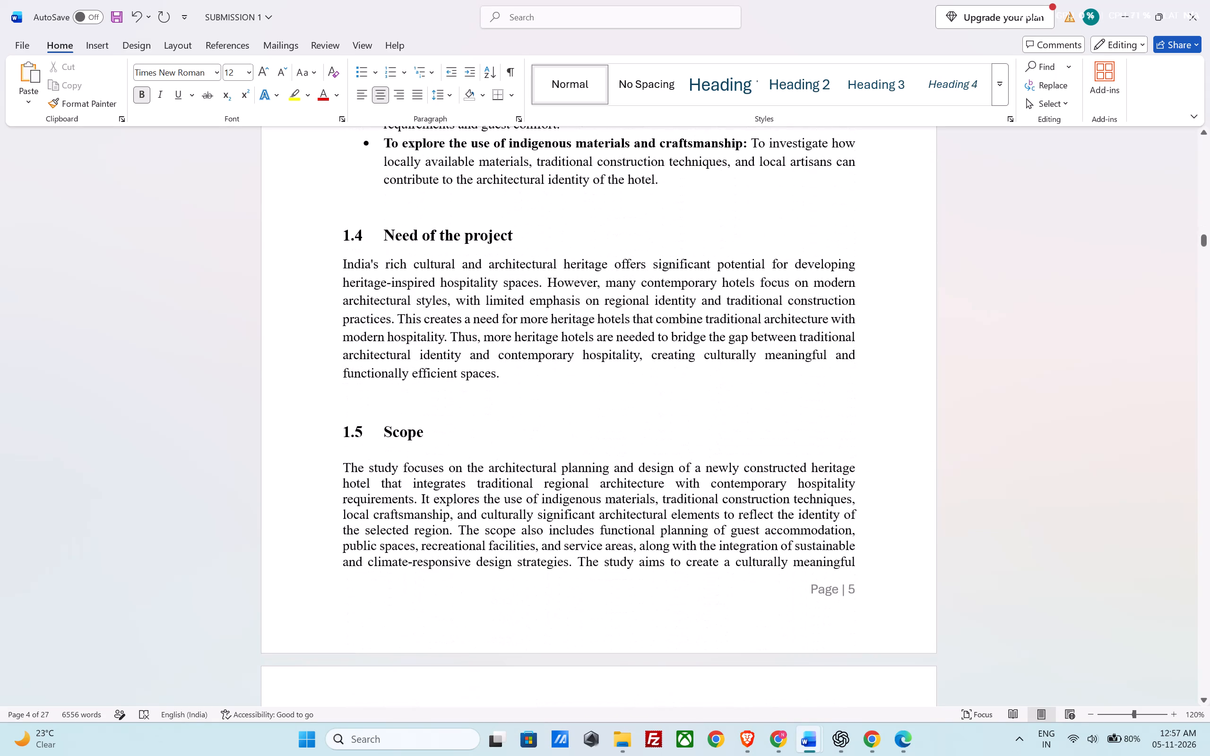
scroll(527, 443, down, 18)
click(486, 341)
key(Return)
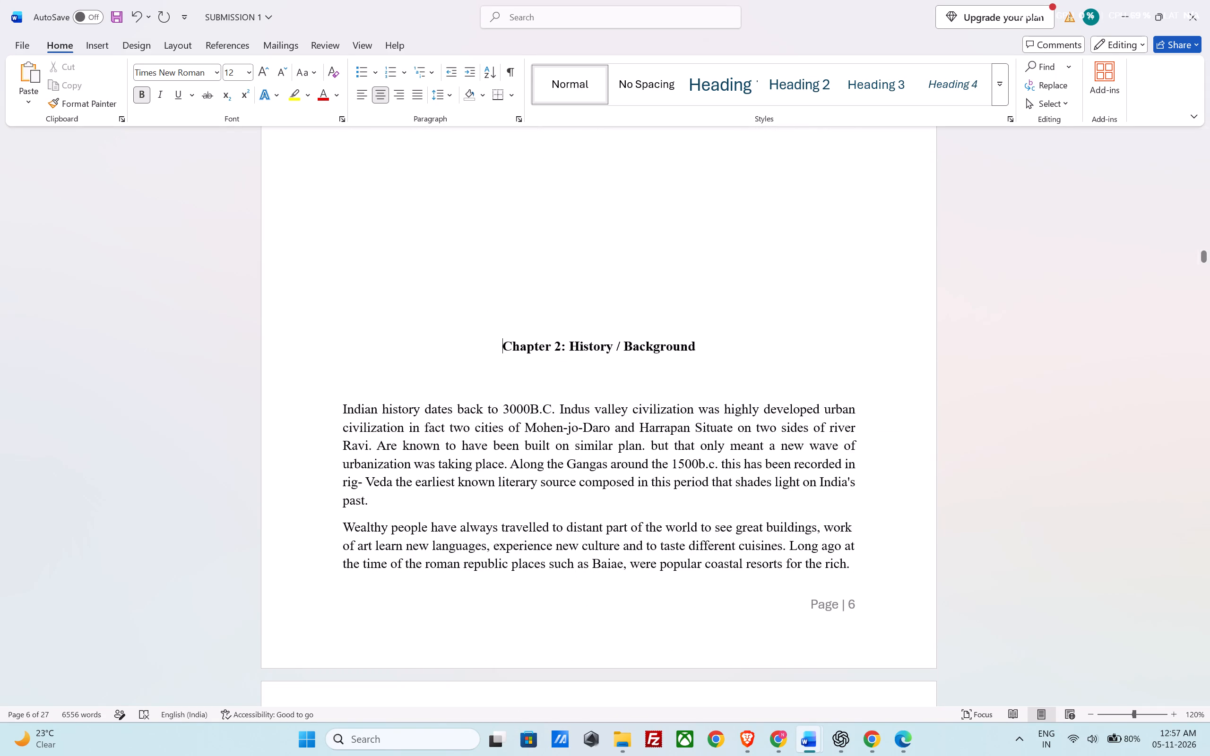
key(Return)
key(Return)
key(Return)
key(Return)
key(Return)
key(Return)
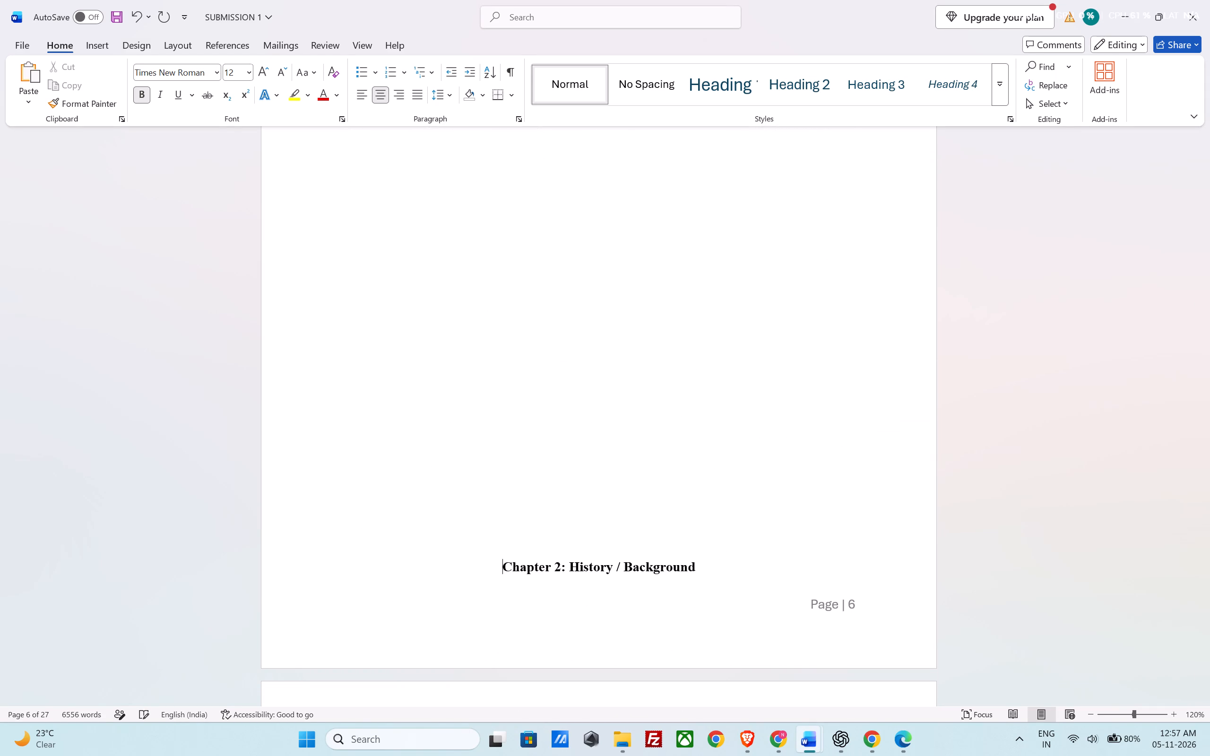
key(Return)
Copy the methodology flowchart picture from the B.Arch synopsis format document for the 1.7 Methodology section.
scroll(522, 402, up, 9)
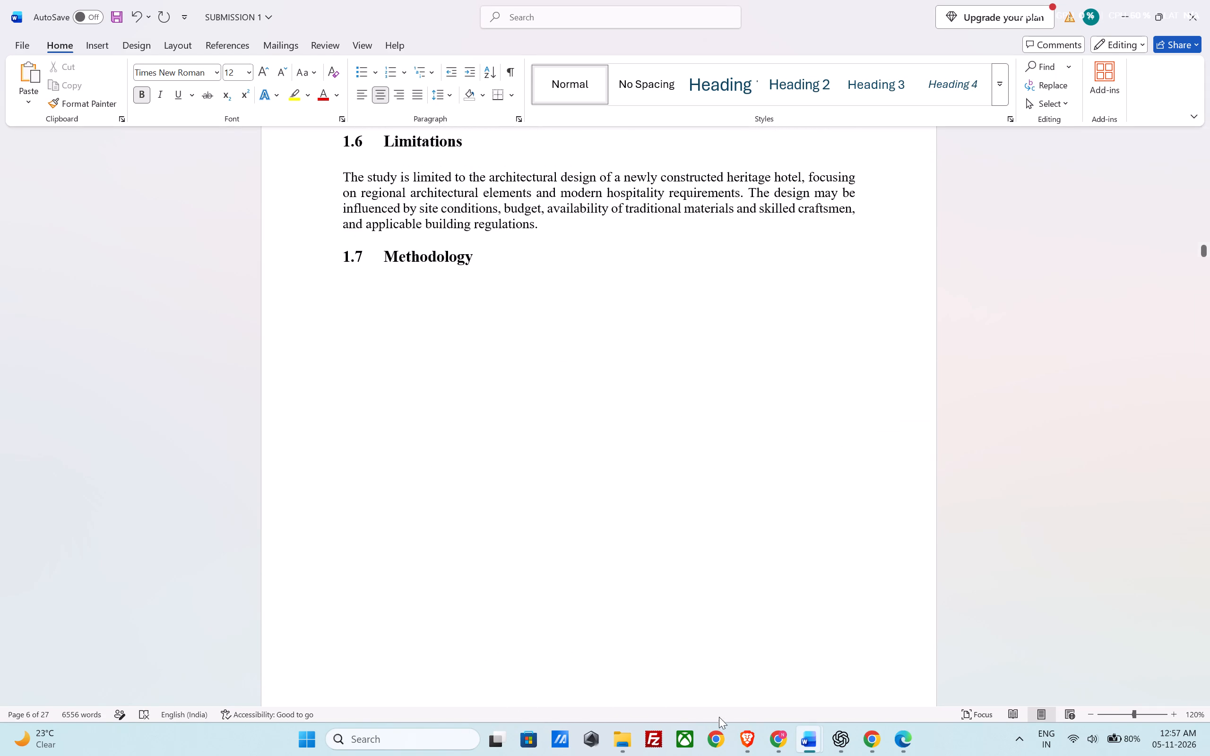
click(824, 659)
scroll(562, 426, down, 5)
click(657, 404)
key(ctrl+c)
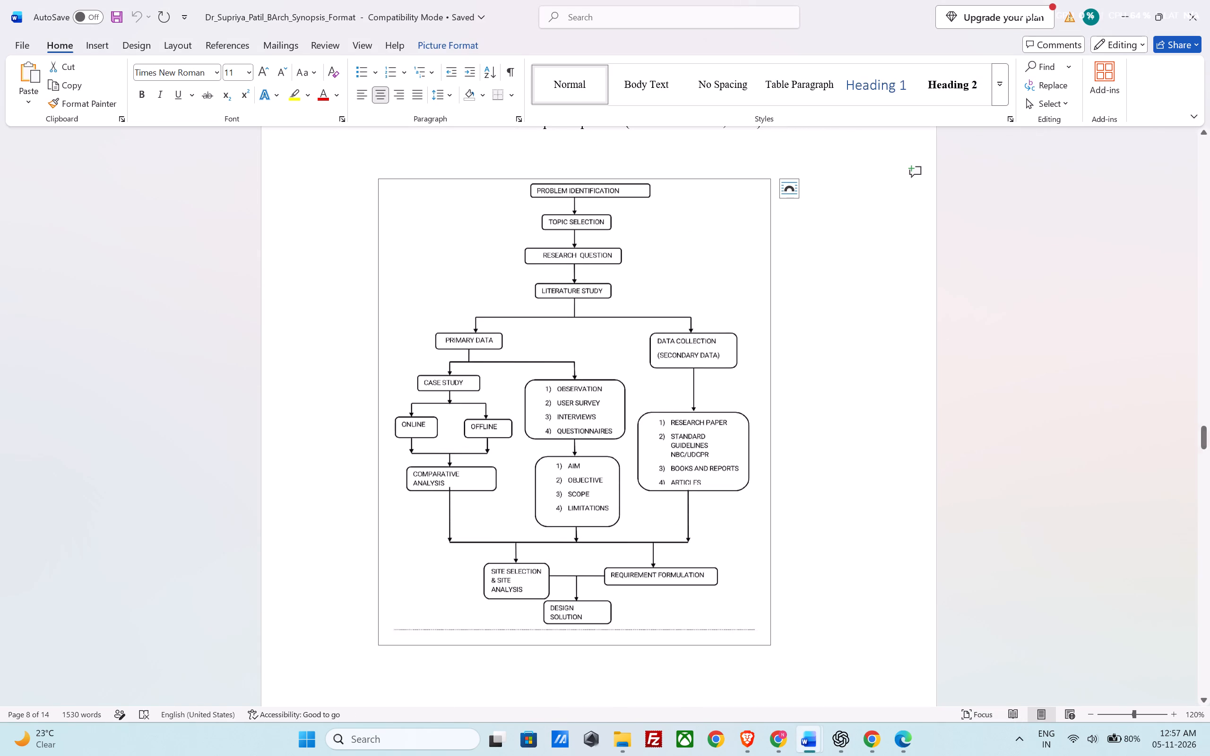
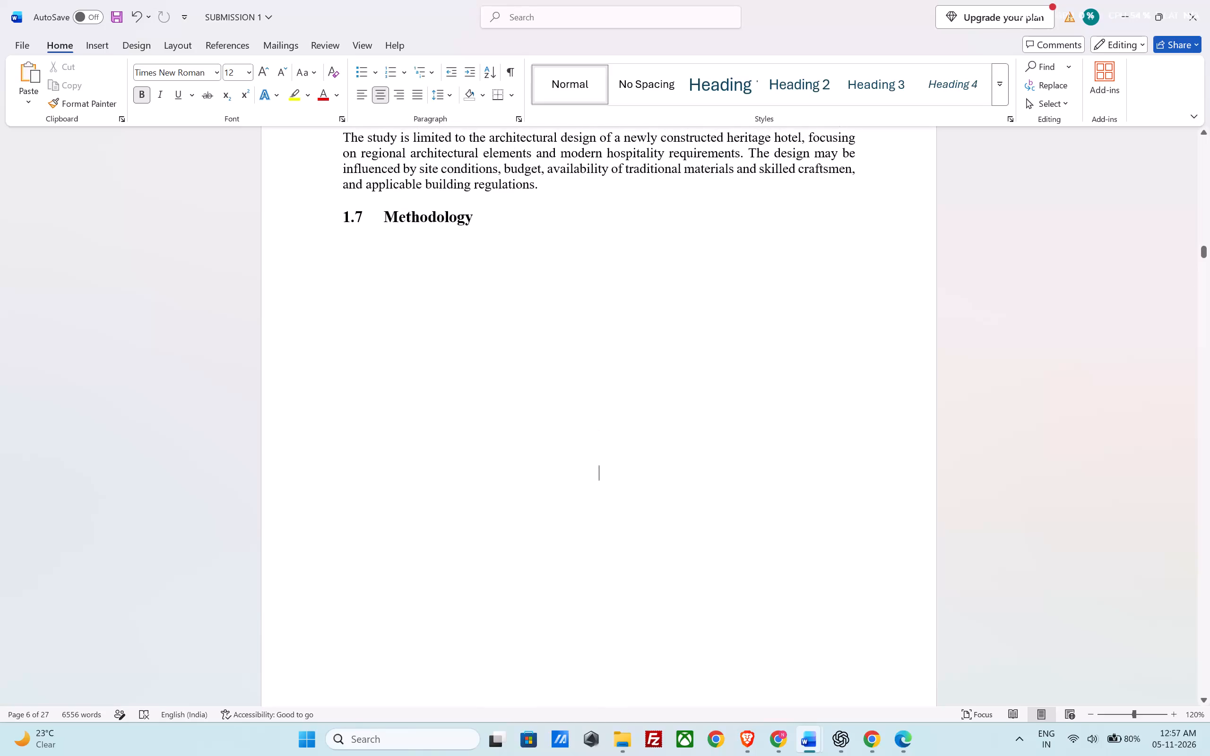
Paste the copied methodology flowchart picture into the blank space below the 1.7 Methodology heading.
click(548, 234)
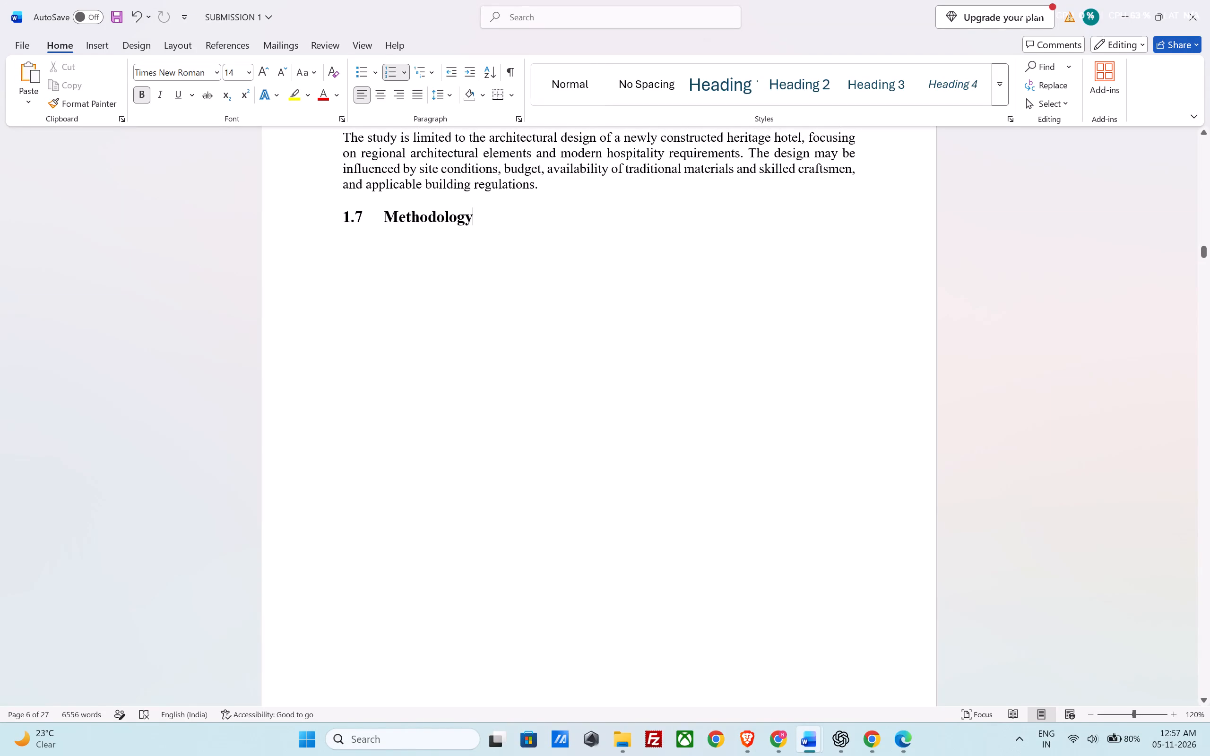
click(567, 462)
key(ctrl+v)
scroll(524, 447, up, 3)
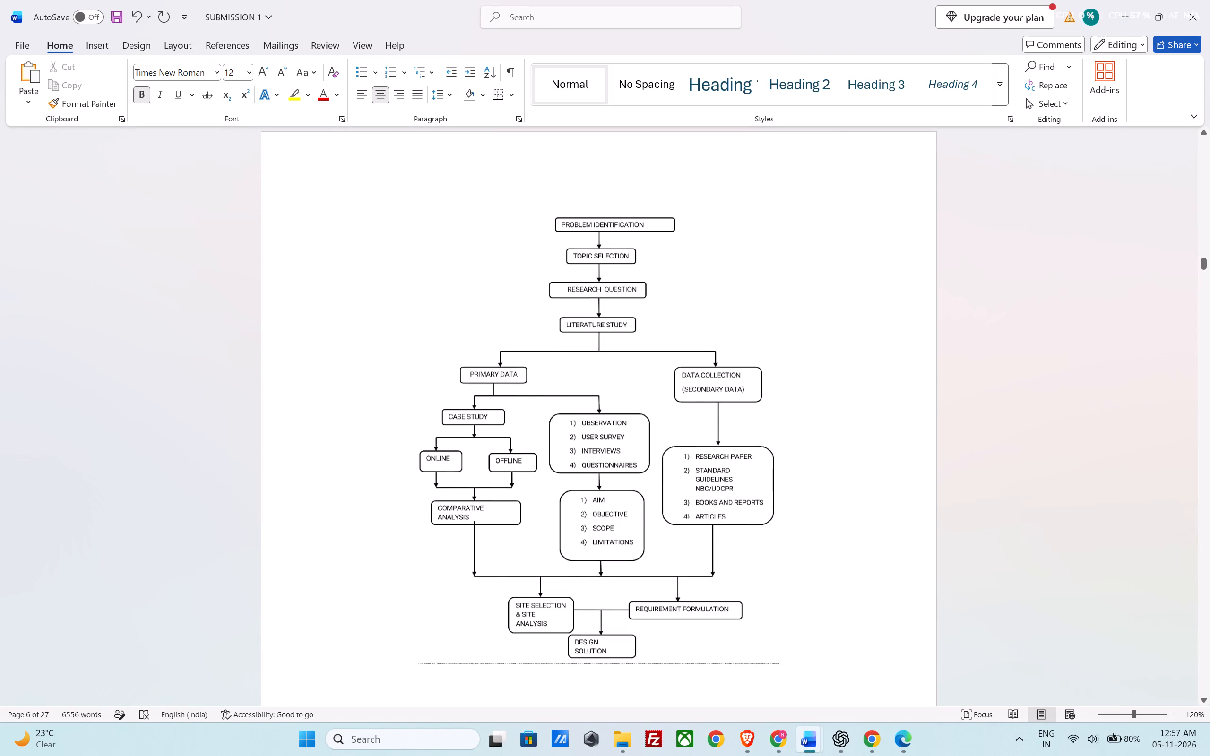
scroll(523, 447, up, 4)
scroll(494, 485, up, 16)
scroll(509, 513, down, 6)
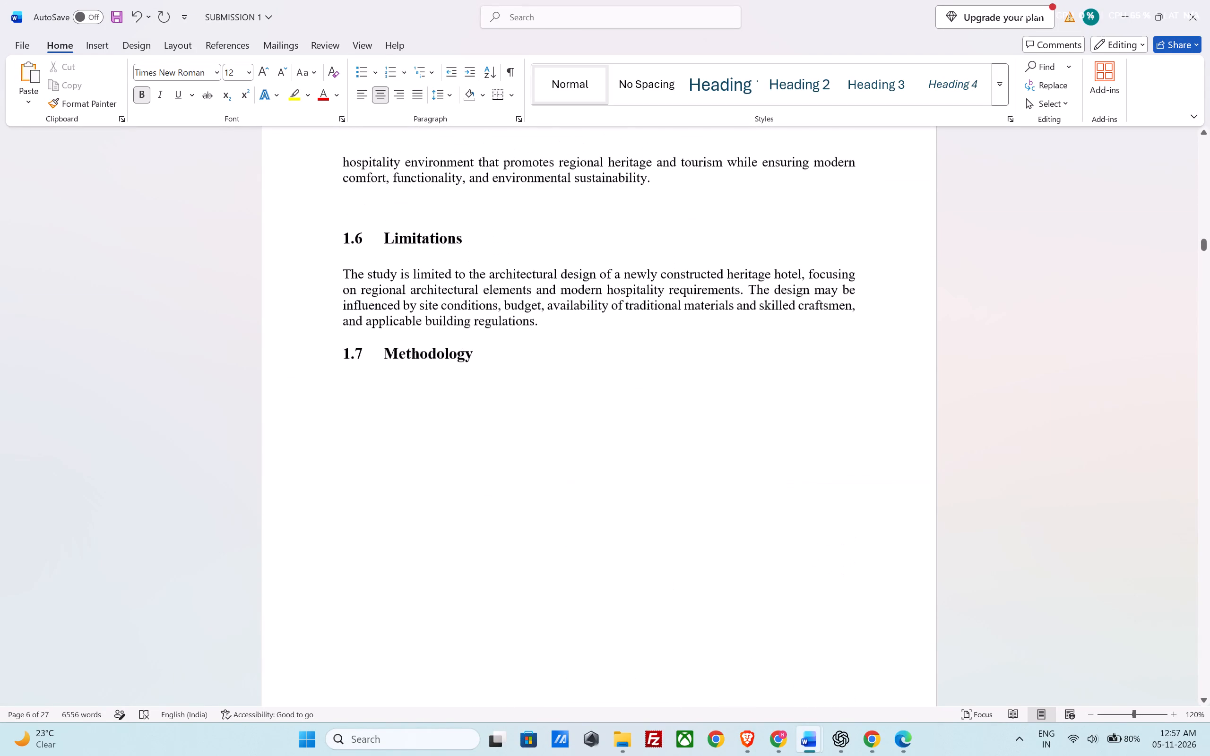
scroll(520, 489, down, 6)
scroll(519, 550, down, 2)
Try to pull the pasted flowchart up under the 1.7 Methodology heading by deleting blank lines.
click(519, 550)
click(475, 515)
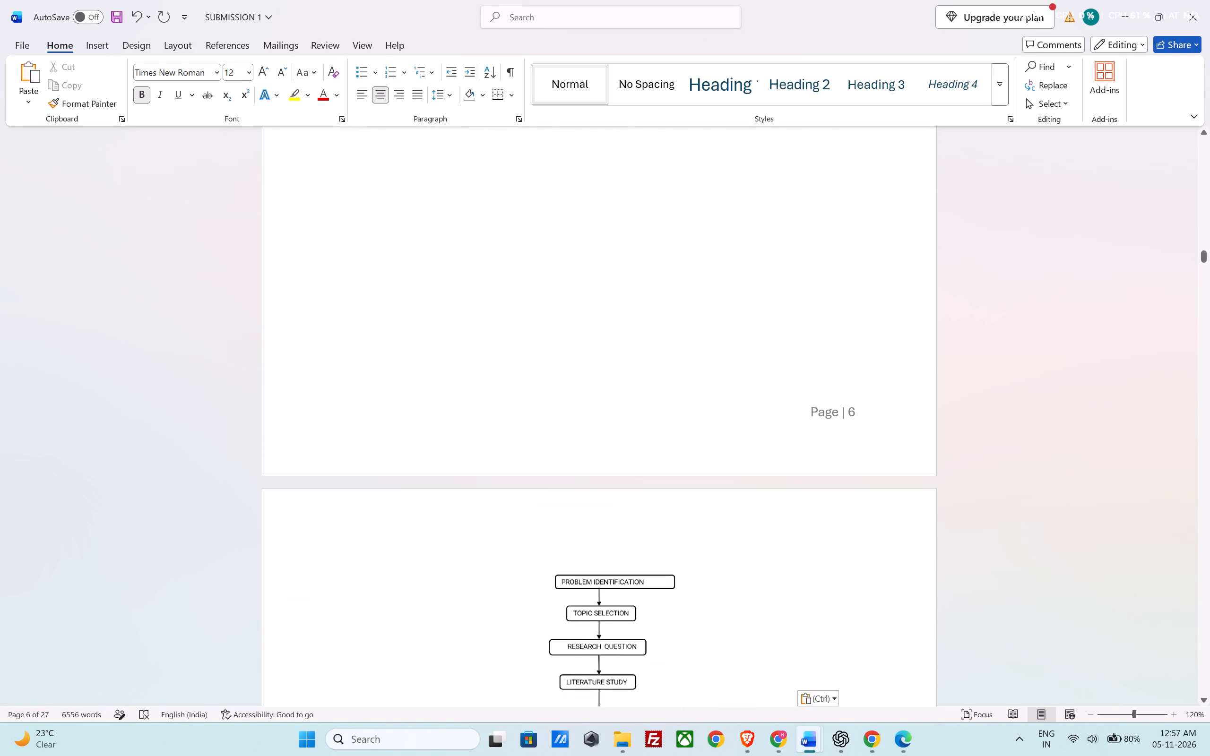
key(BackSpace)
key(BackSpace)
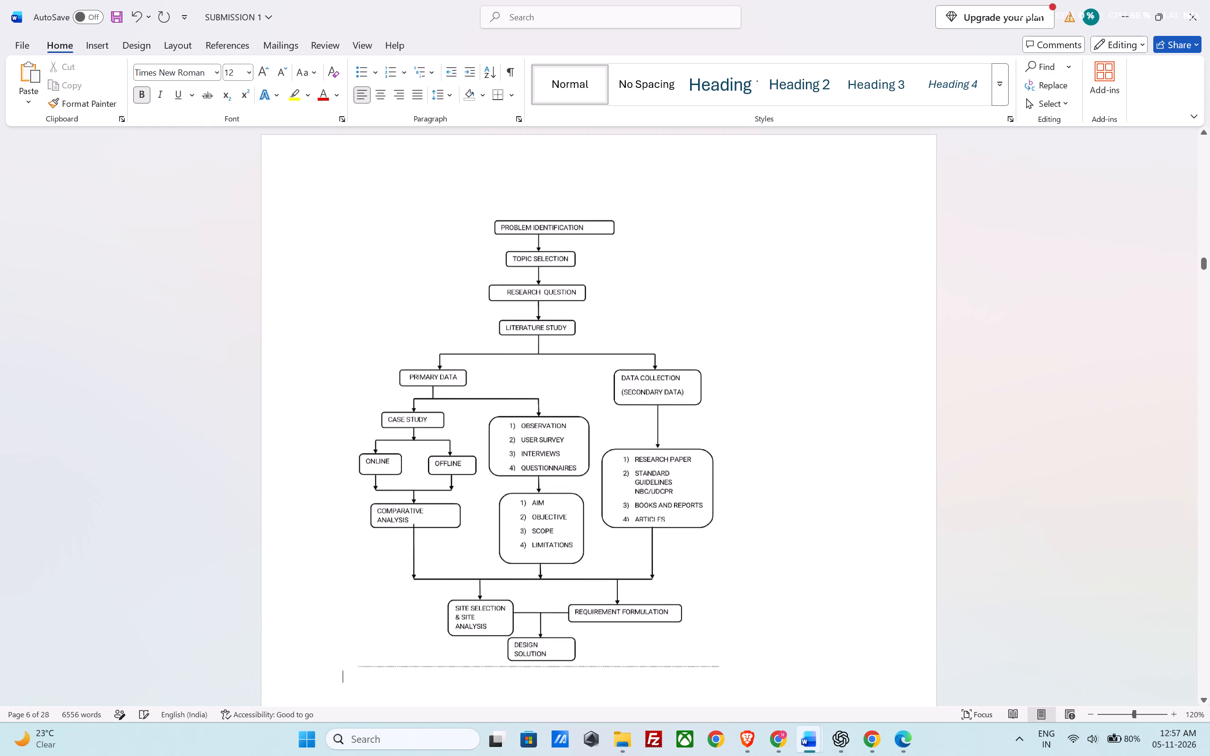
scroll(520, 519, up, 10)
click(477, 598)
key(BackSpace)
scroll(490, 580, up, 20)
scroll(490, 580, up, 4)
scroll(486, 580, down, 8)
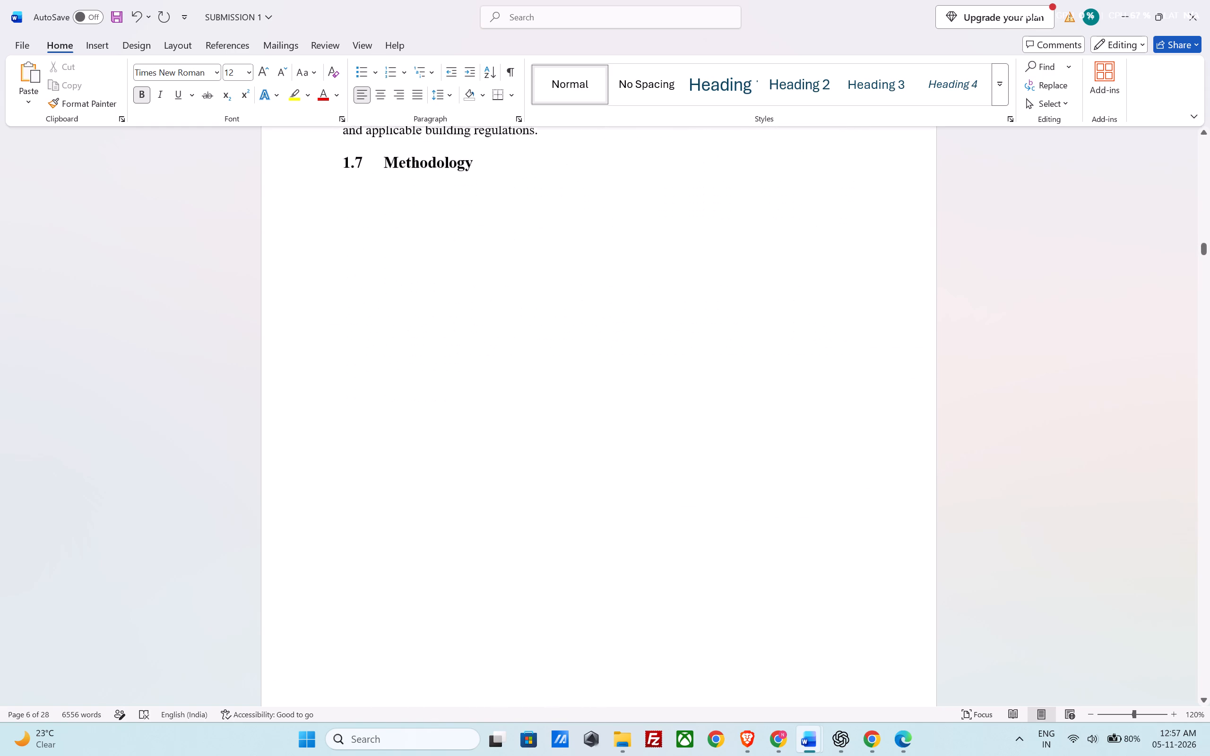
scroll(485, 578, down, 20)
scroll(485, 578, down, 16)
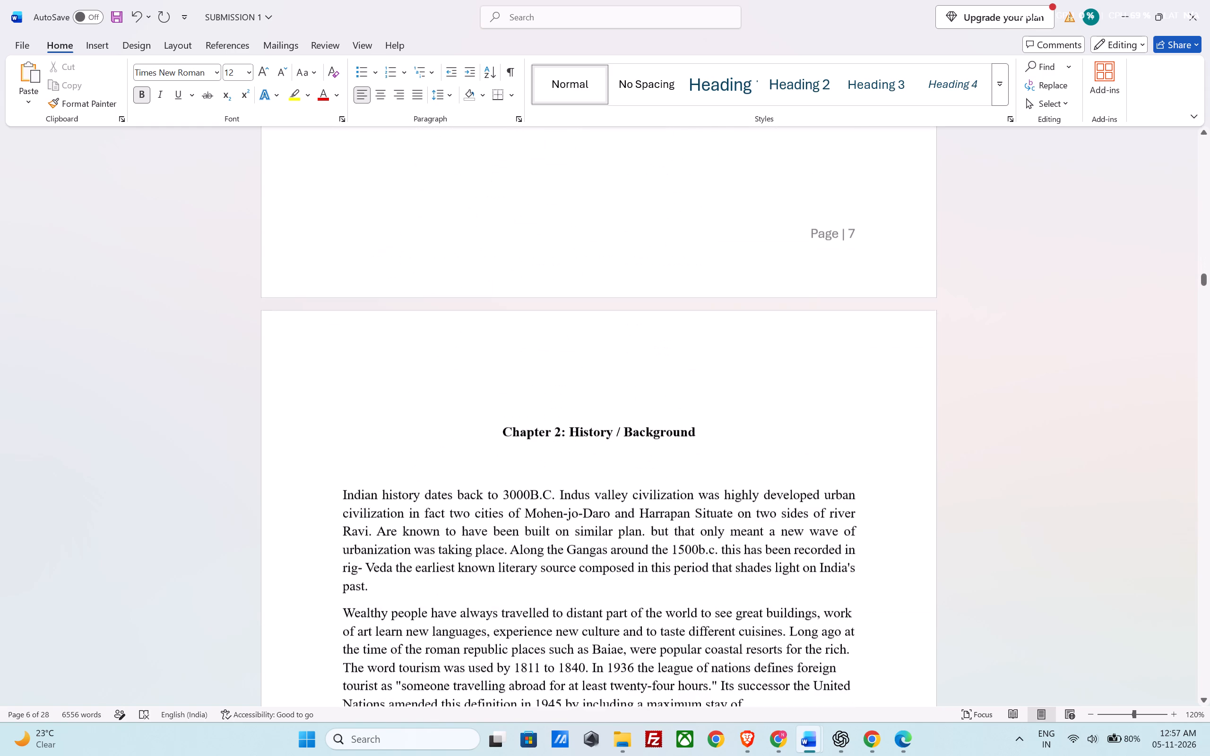
Copy the flowchart from the page after 1.7 Methodology and paste it directly after that heading's text.
scroll(496, 569, up, 19)
click(520, 481)
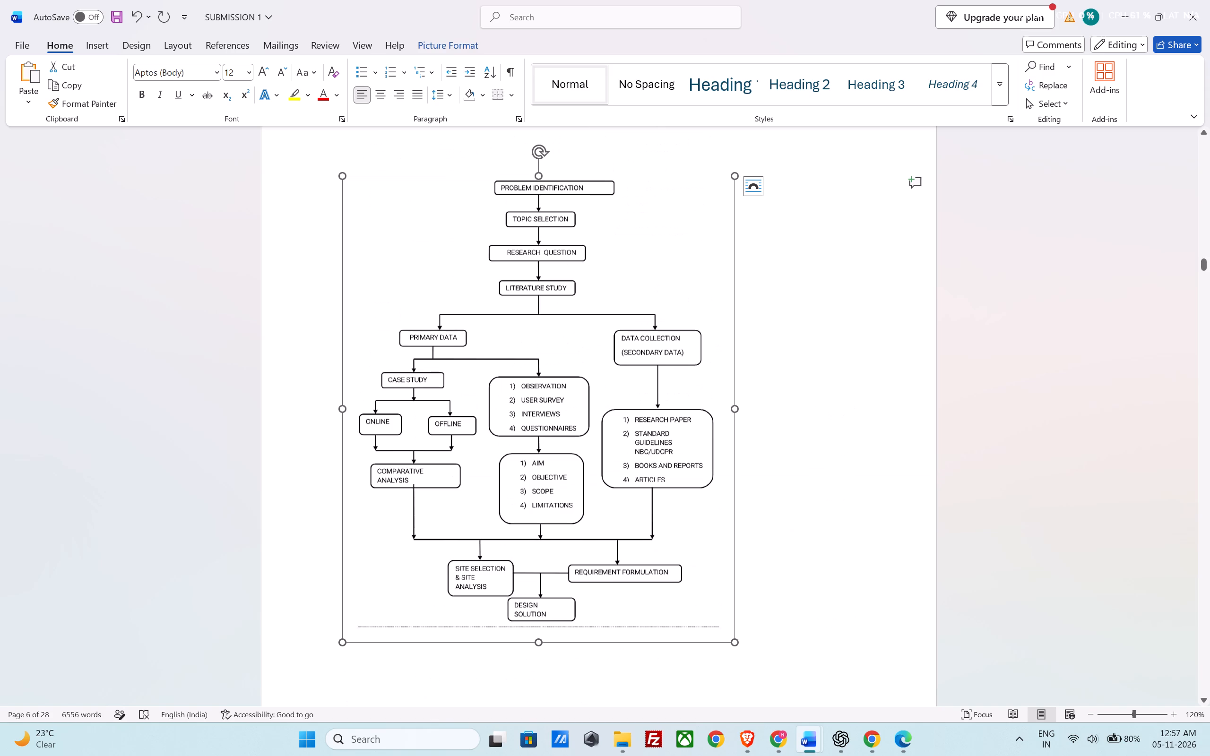
key(ctrl+c)
scroll(551, 501, up, 19)
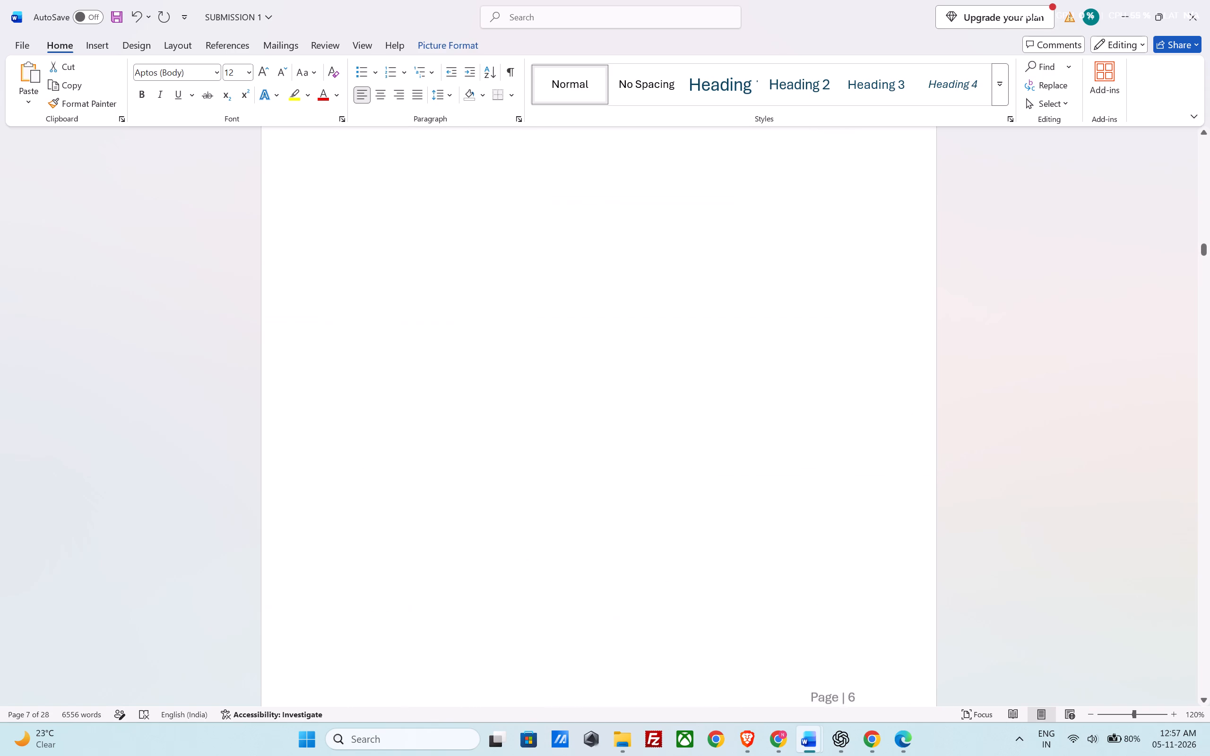
scroll(540, 502, up, 2)
click(519, 243)
key(space)
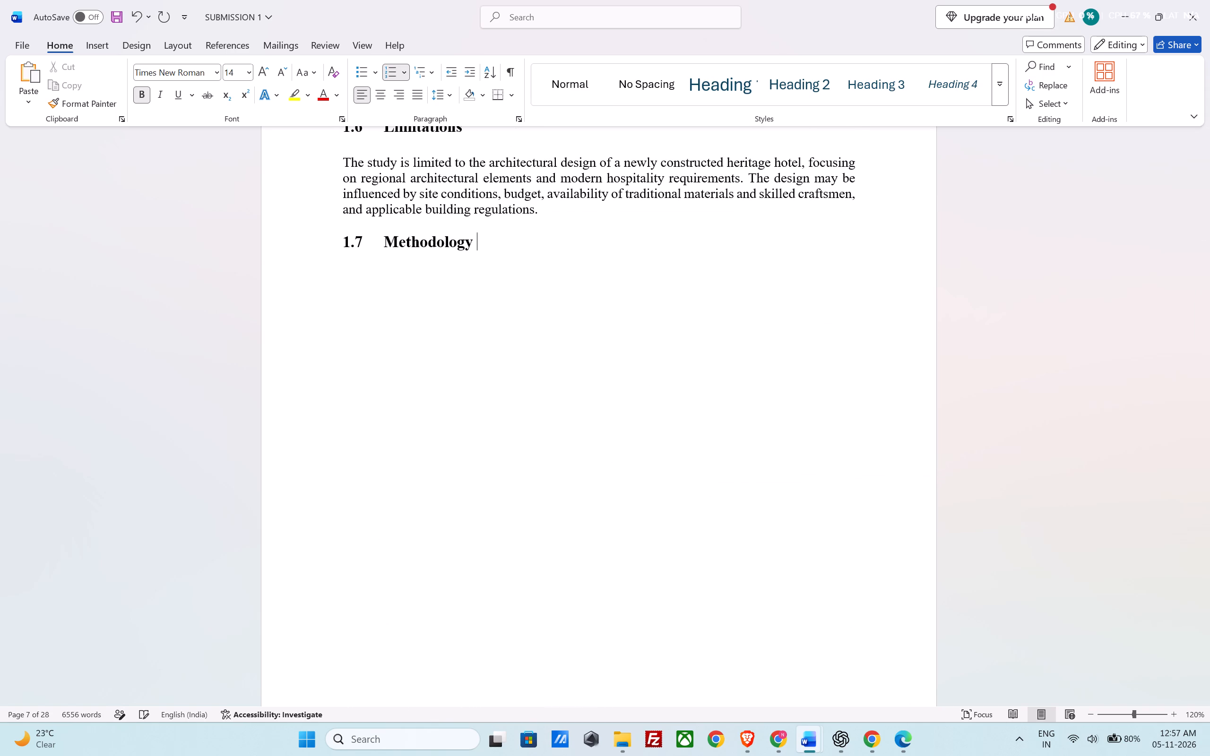
key(ctrl+v)
scroll(522, 341, up, 1)
click(523, 254)
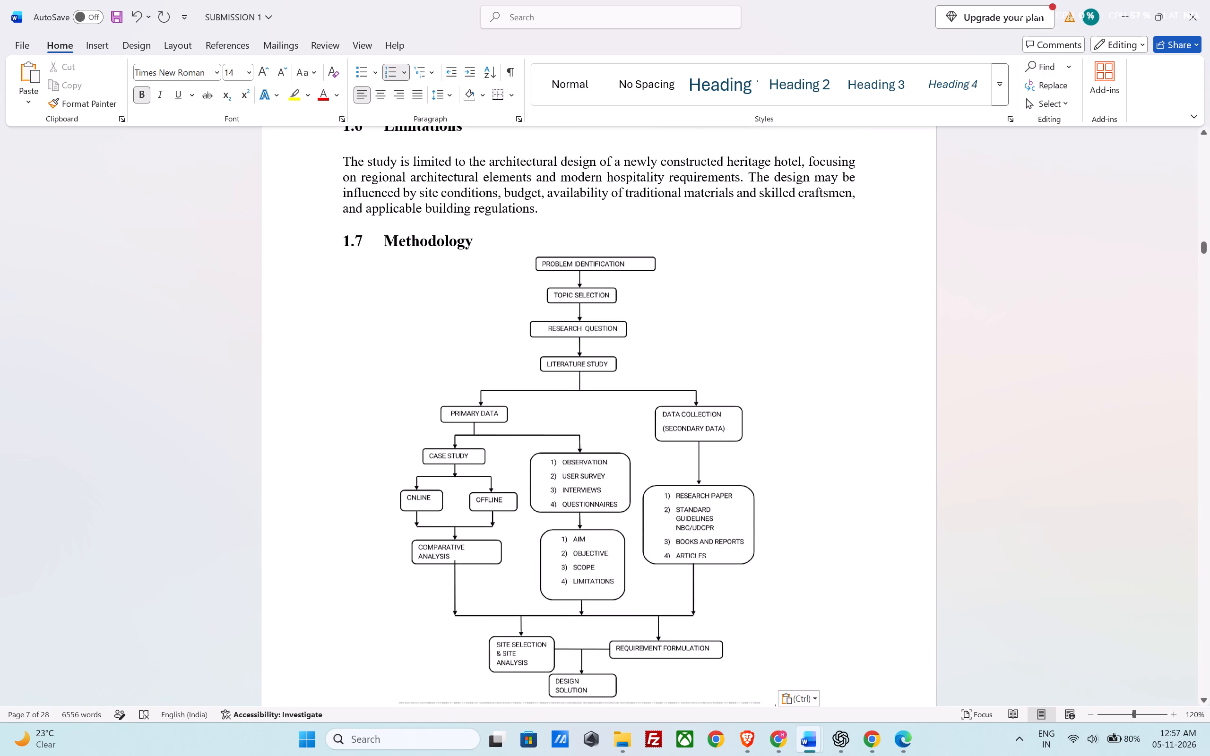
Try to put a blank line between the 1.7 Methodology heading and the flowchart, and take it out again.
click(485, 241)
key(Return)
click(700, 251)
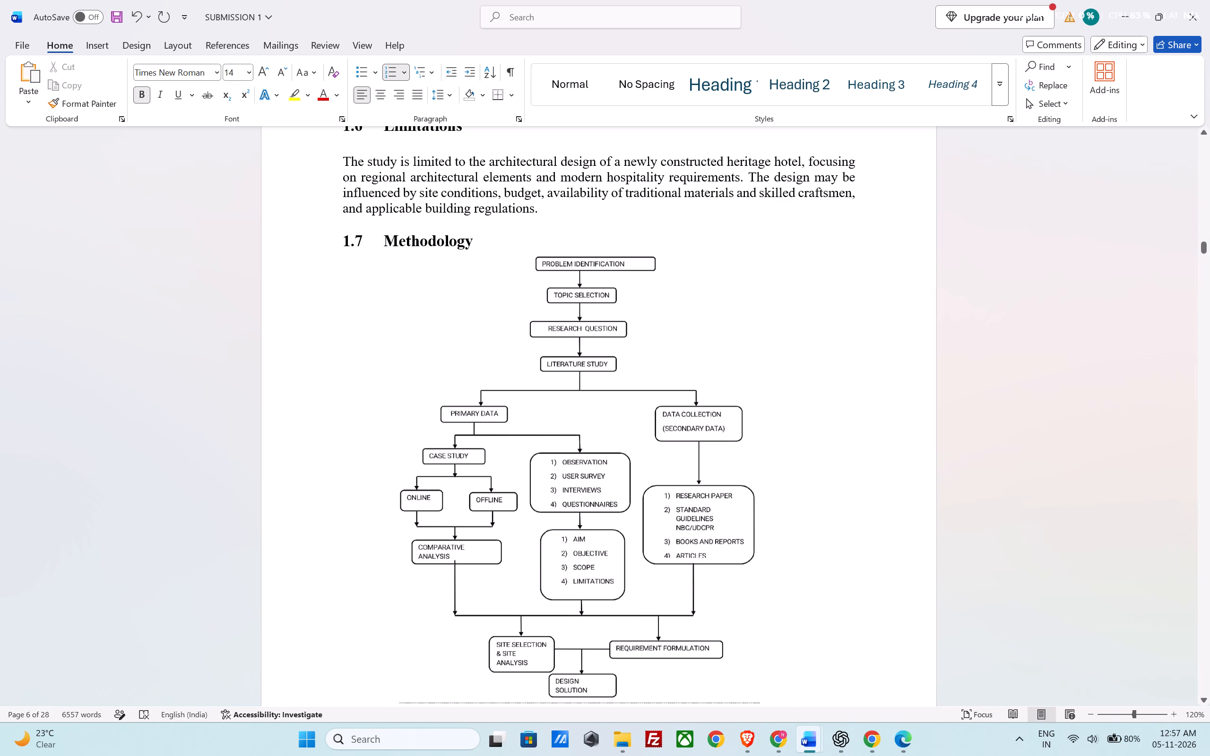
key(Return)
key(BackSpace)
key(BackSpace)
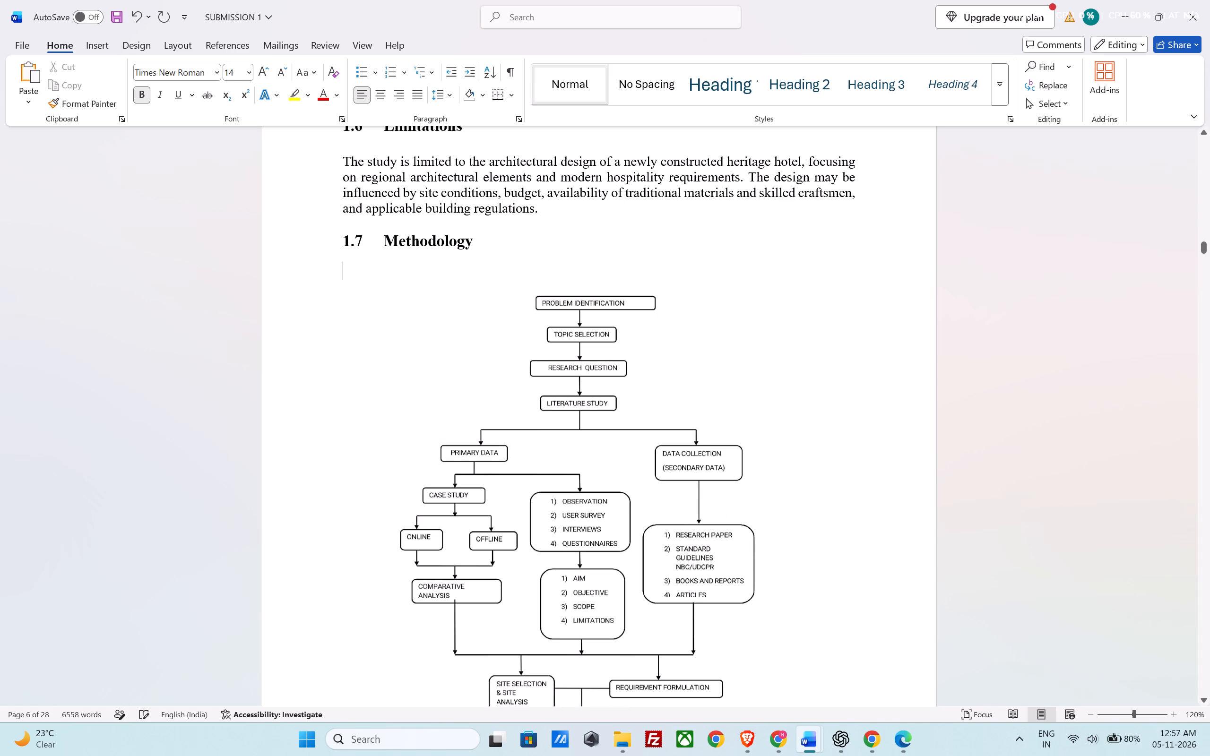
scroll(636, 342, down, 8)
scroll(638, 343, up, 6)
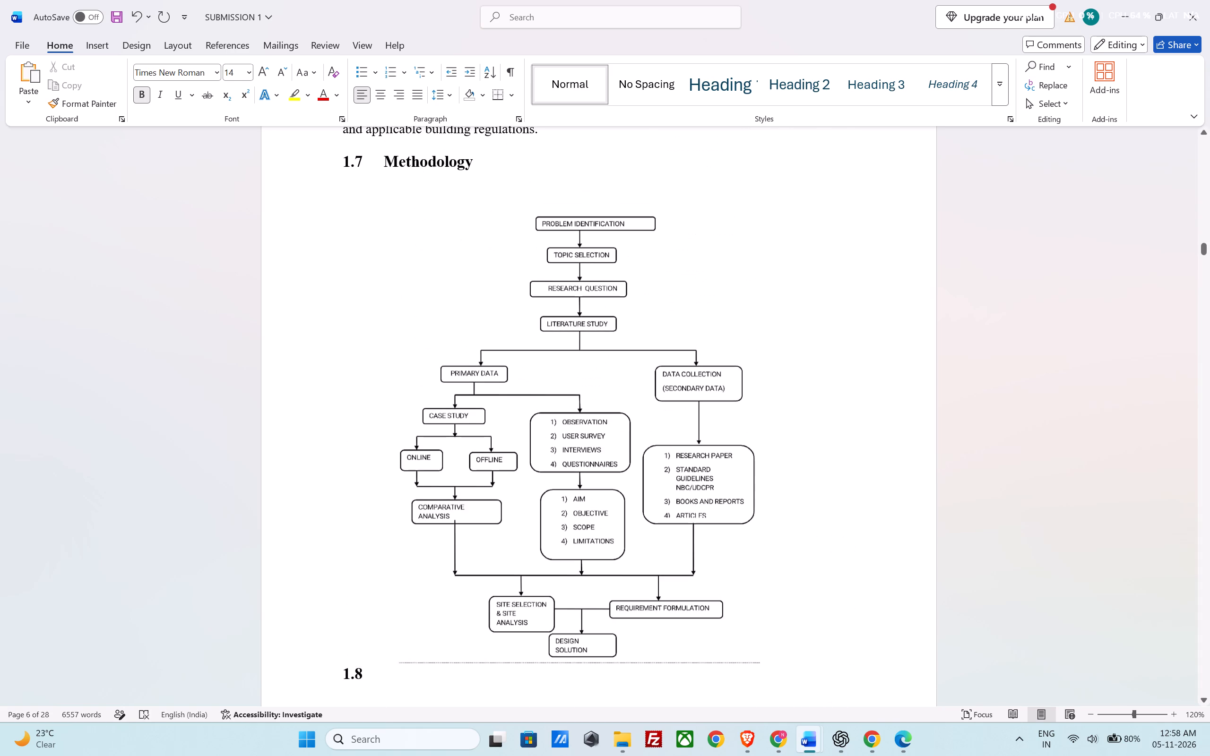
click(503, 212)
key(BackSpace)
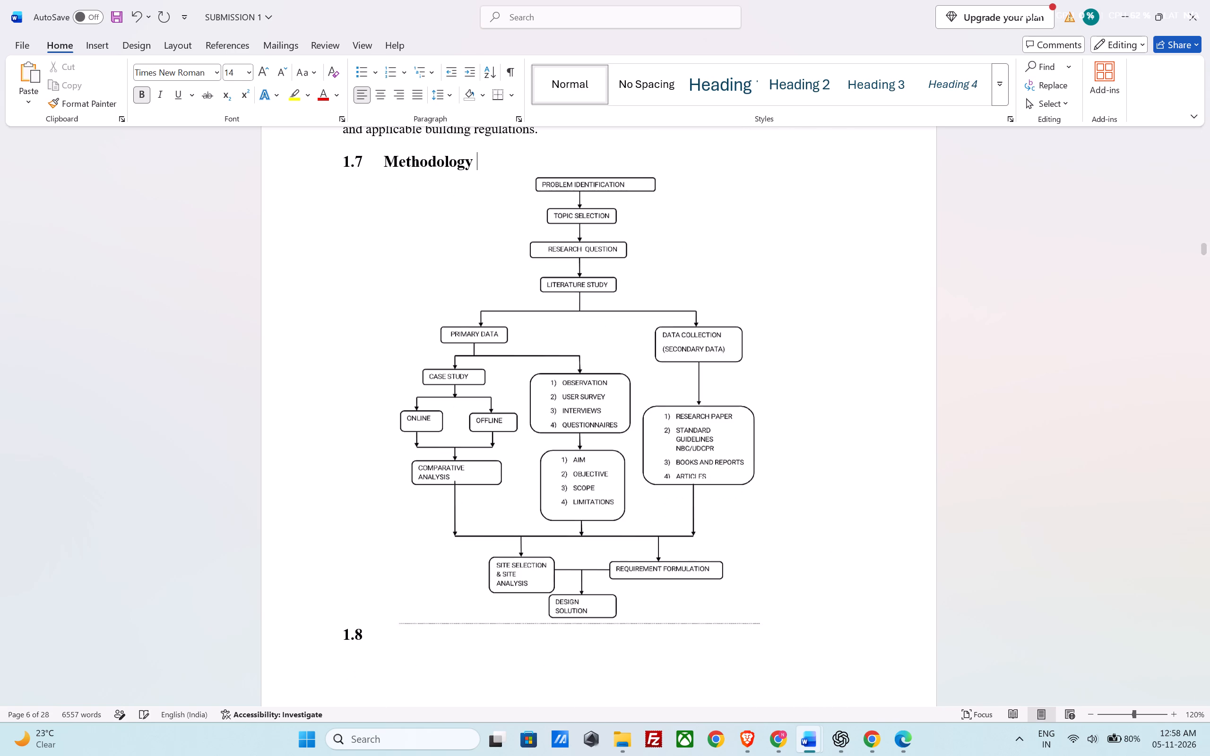
Remove the empty 1.8 list number below the flowchart.
scroll(510, 292, down, 9)
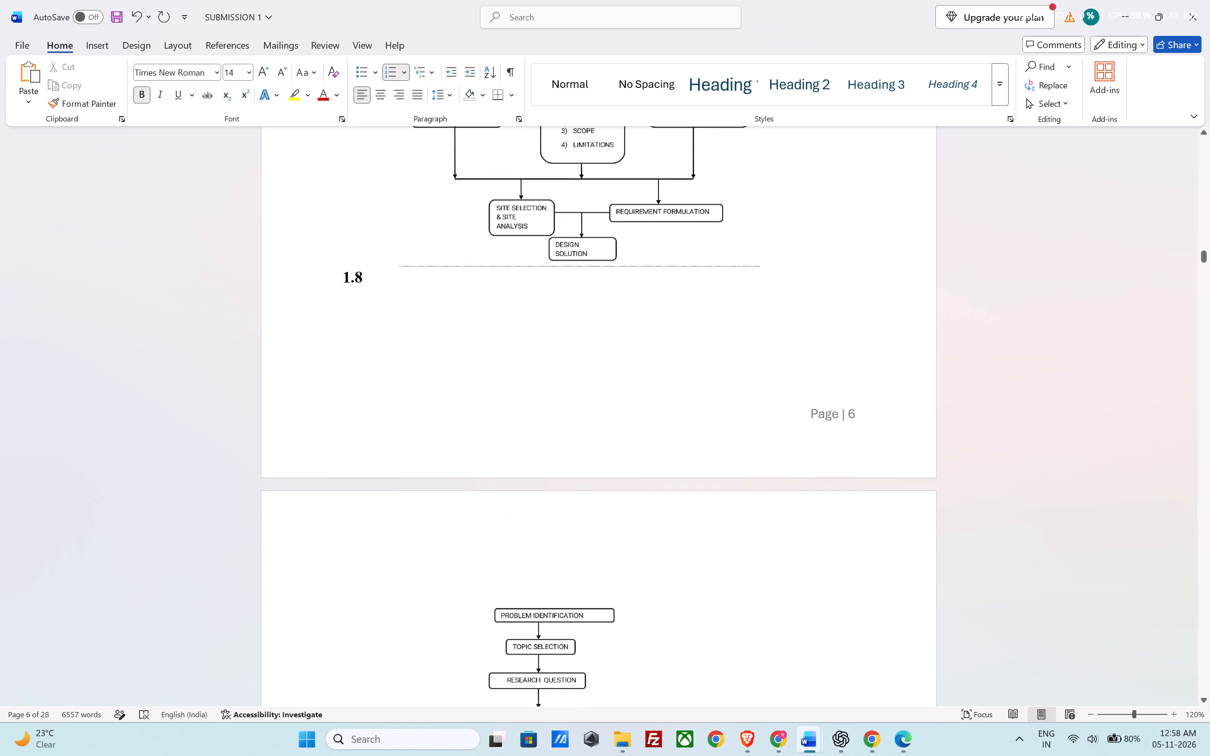
click(394, 289)
drag(371, 607, 371, 607)
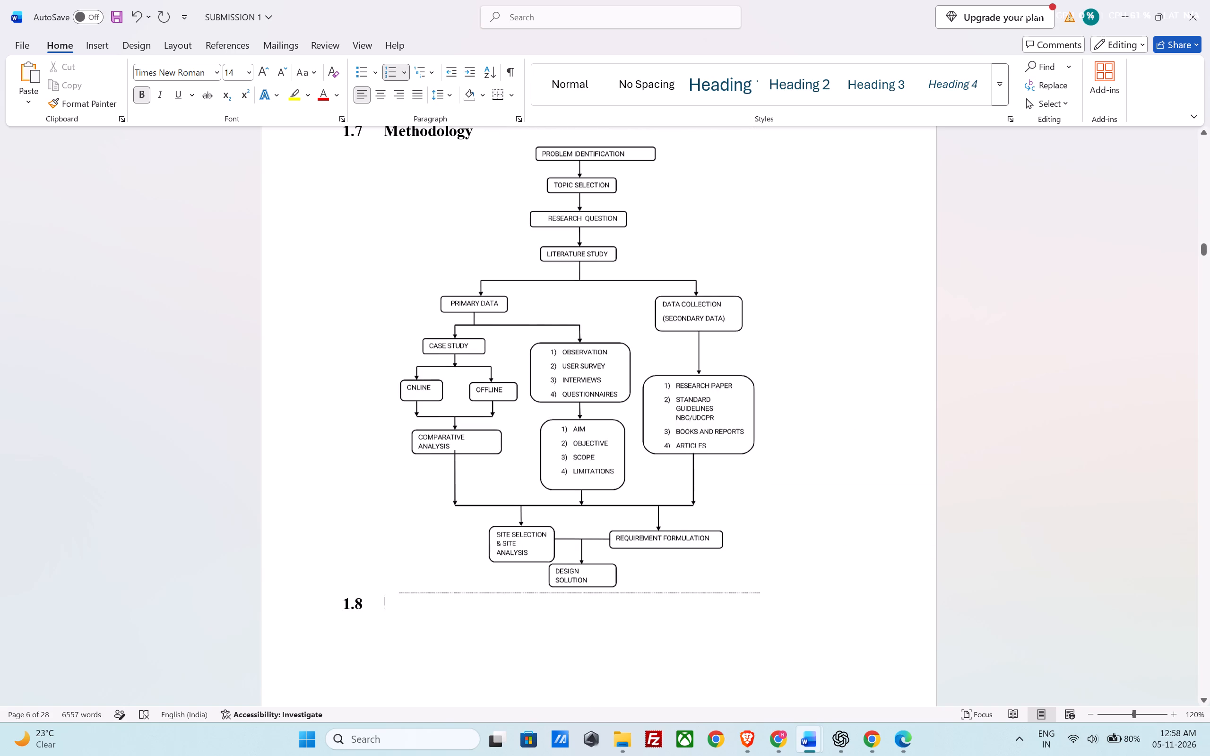
drag(371, 607, 340, 610)
key(BackSpace)
Insert blank lines after the 1.7 Methodology heading to separate it from the flowchart.
scroll(490, 377, up, 2)
click(508, 222)
click(502, 214)
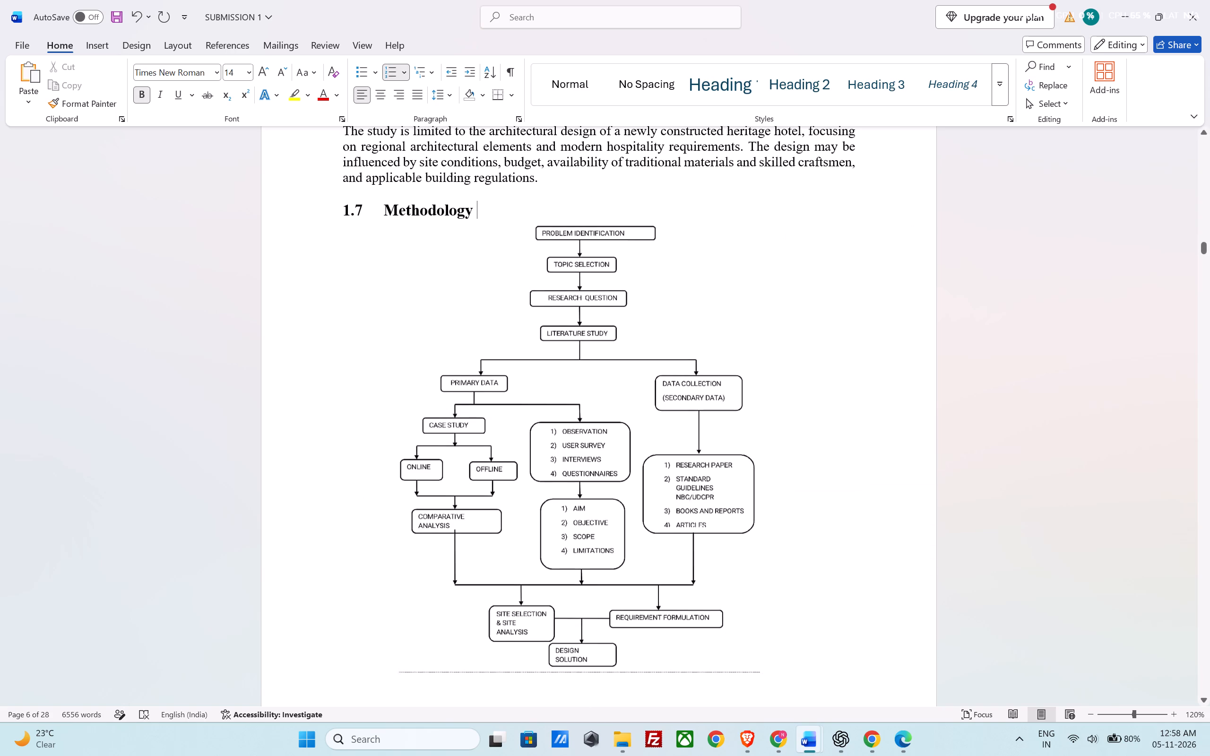
key(Return)
key(Return)
key(Return)
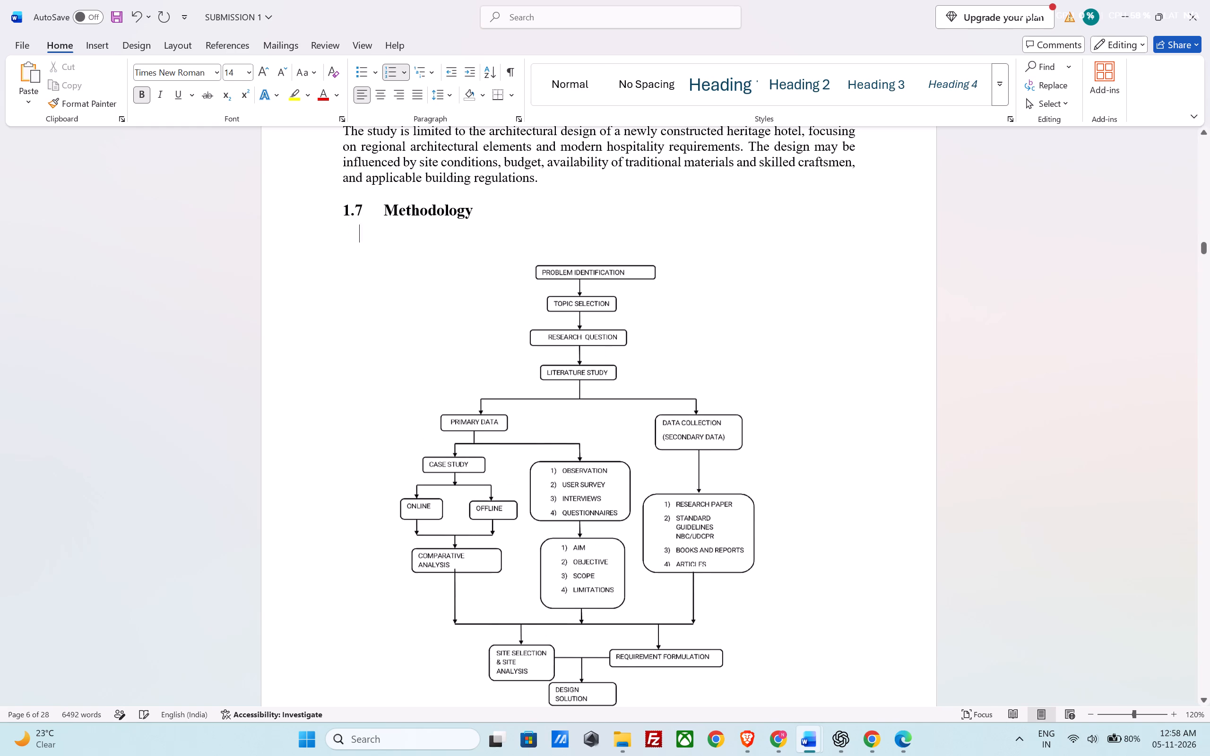
scroll(498, 296, down, 10)
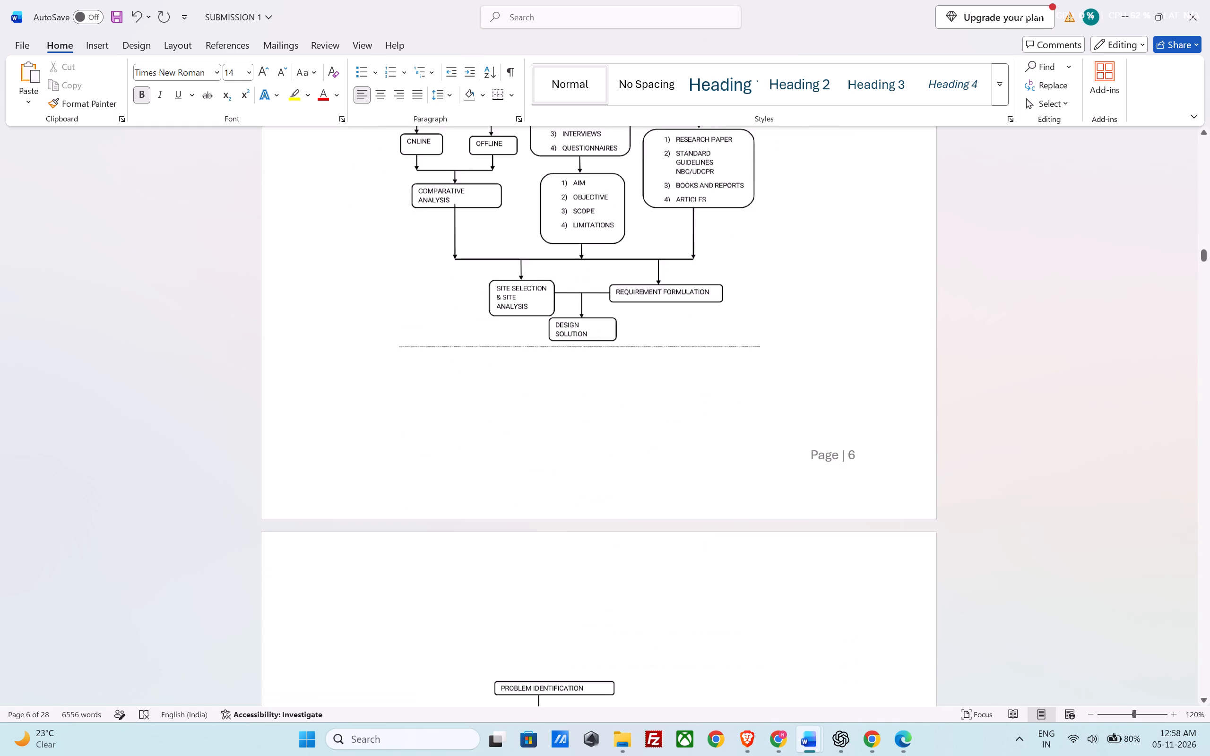
scroll(502, 303, up, 11)
key(Return)
Delete the duplicate flowchart picture on the page following the 1.7 Methodology section.
scroll(502, 303, down, 8)
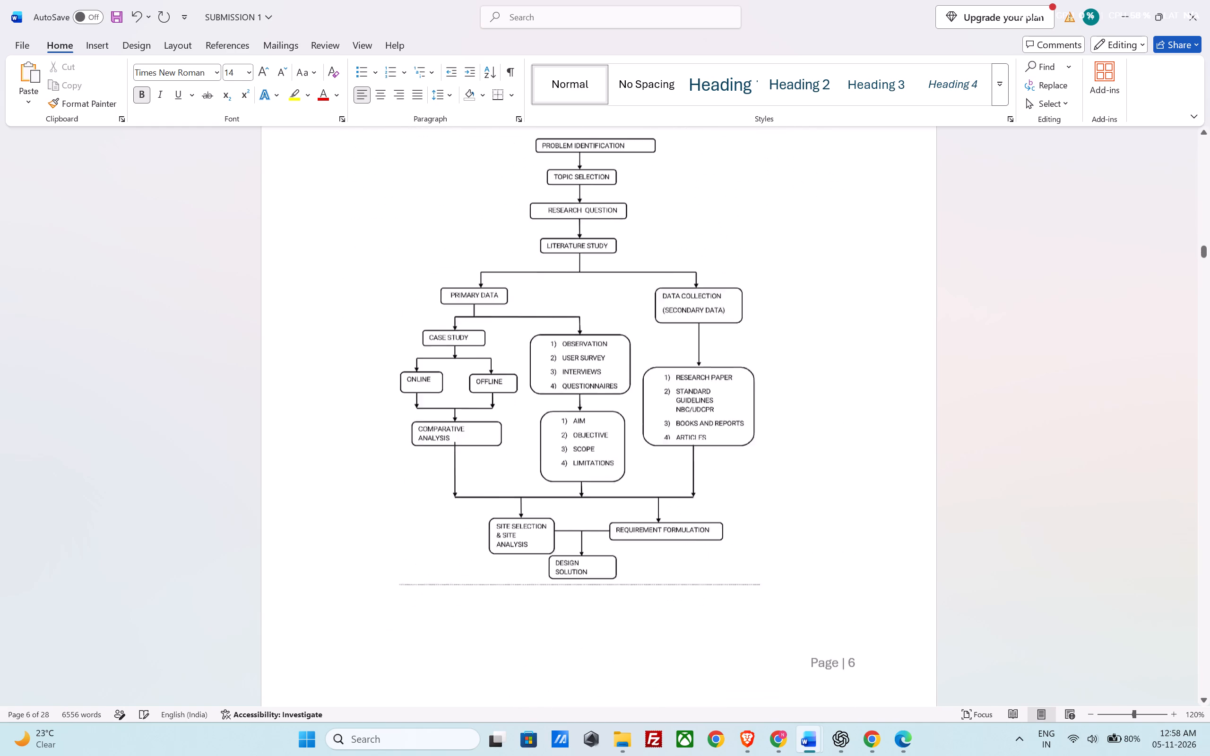
scroll(506, 302, down, 6)
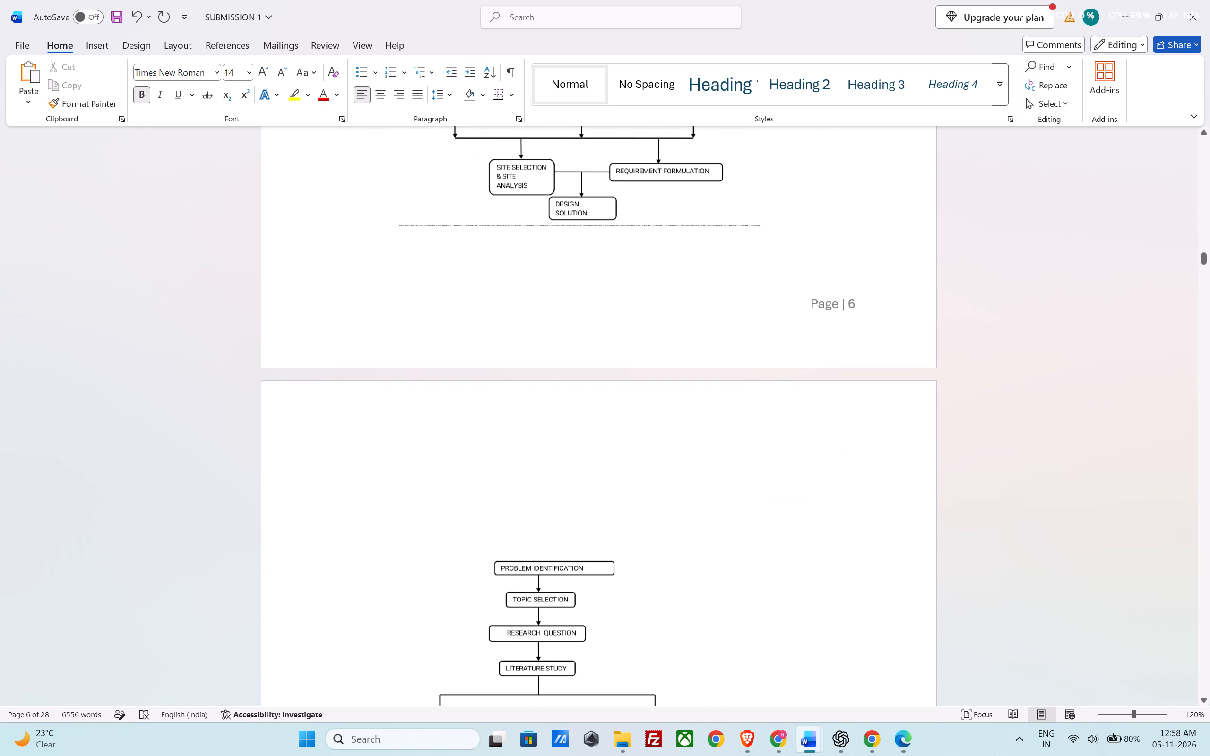
click(558, 544)
click(569, 576)
key(Delete)
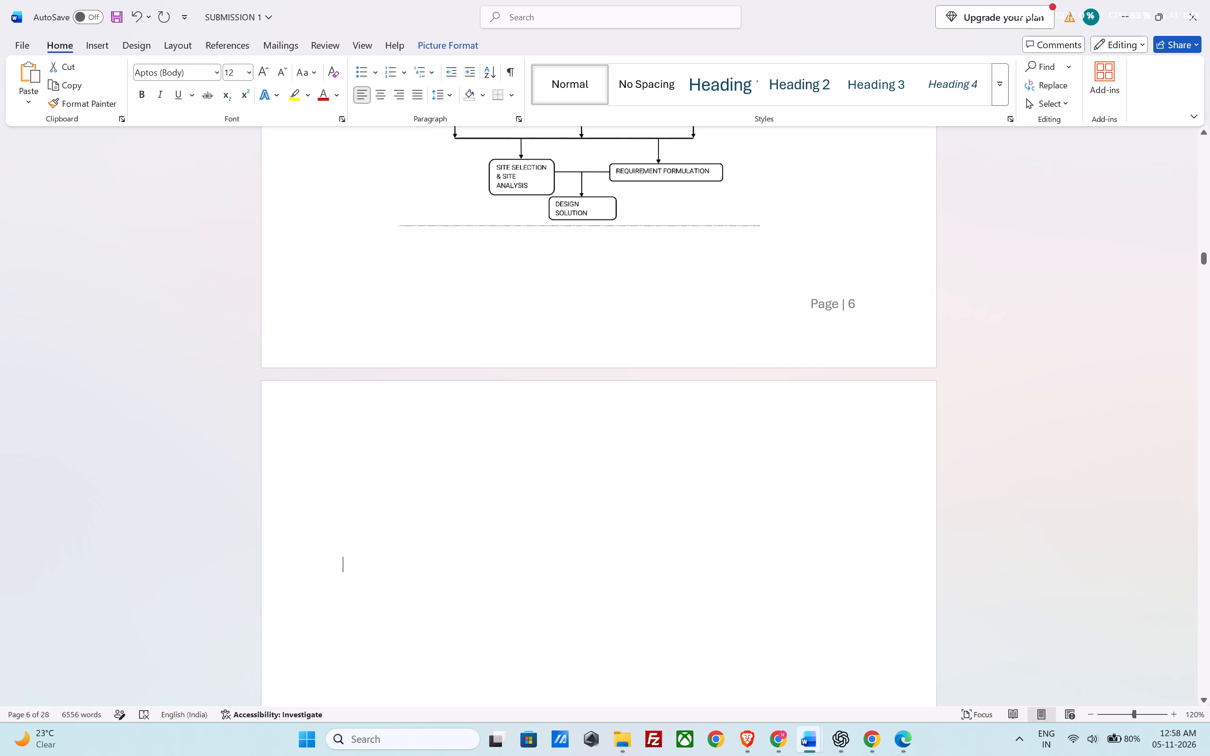
Review the flowchart's placement under 1.7 Methodology and the blank space down to the "Chapter 2: History / Background" heading.
scroll(562, 509, up, 17)
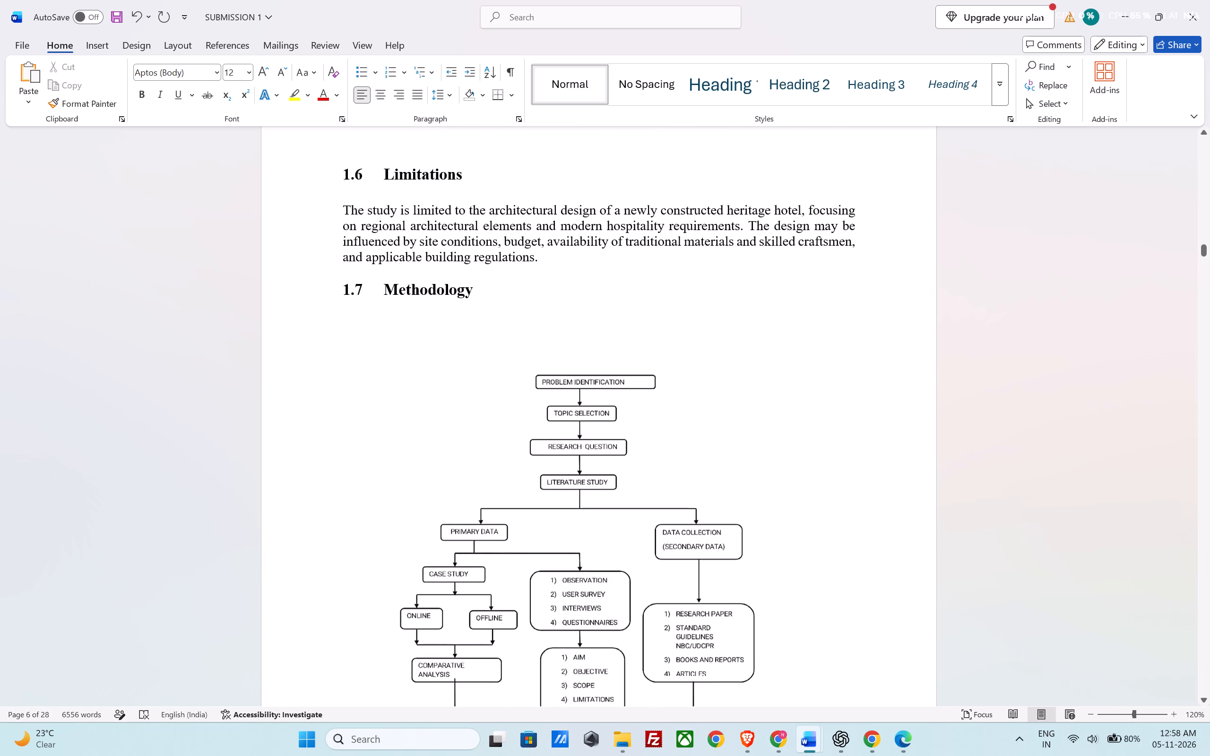
scroll(562, 487, up, 4)
scroll(569, 471, down, 12)
scroll(645, 449, up, 5)
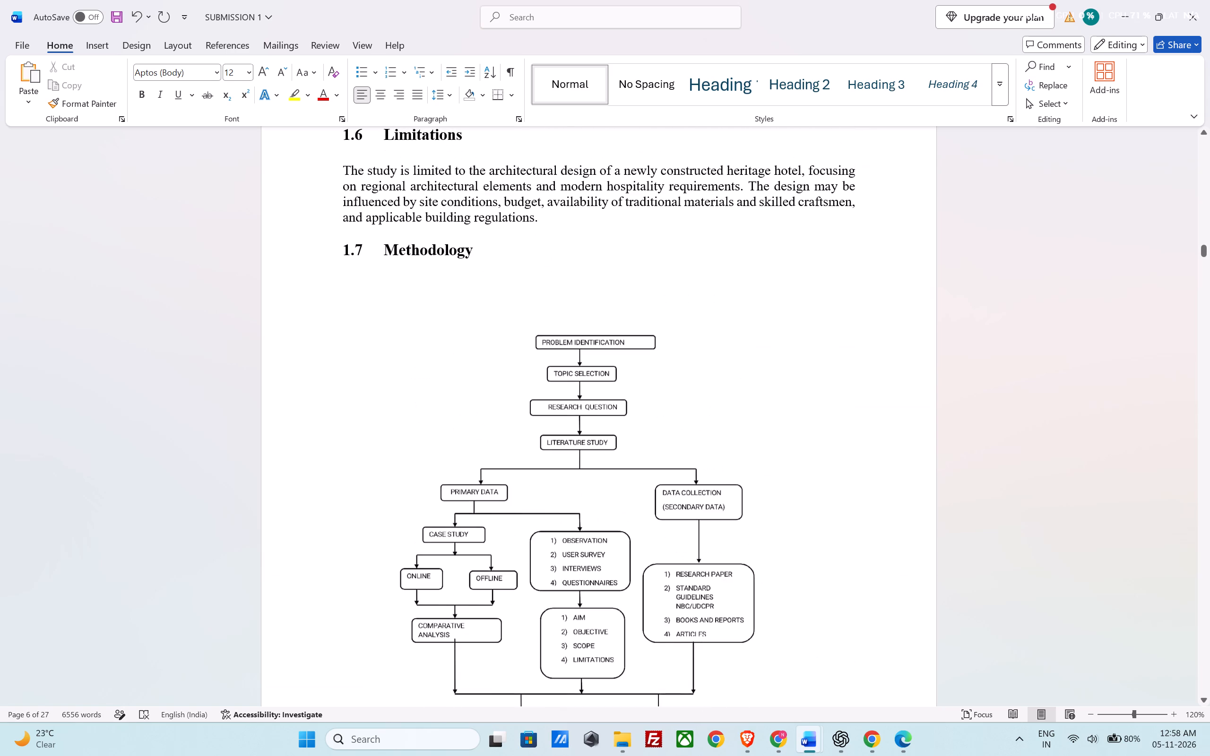
scroll(643, 448, down, 8)
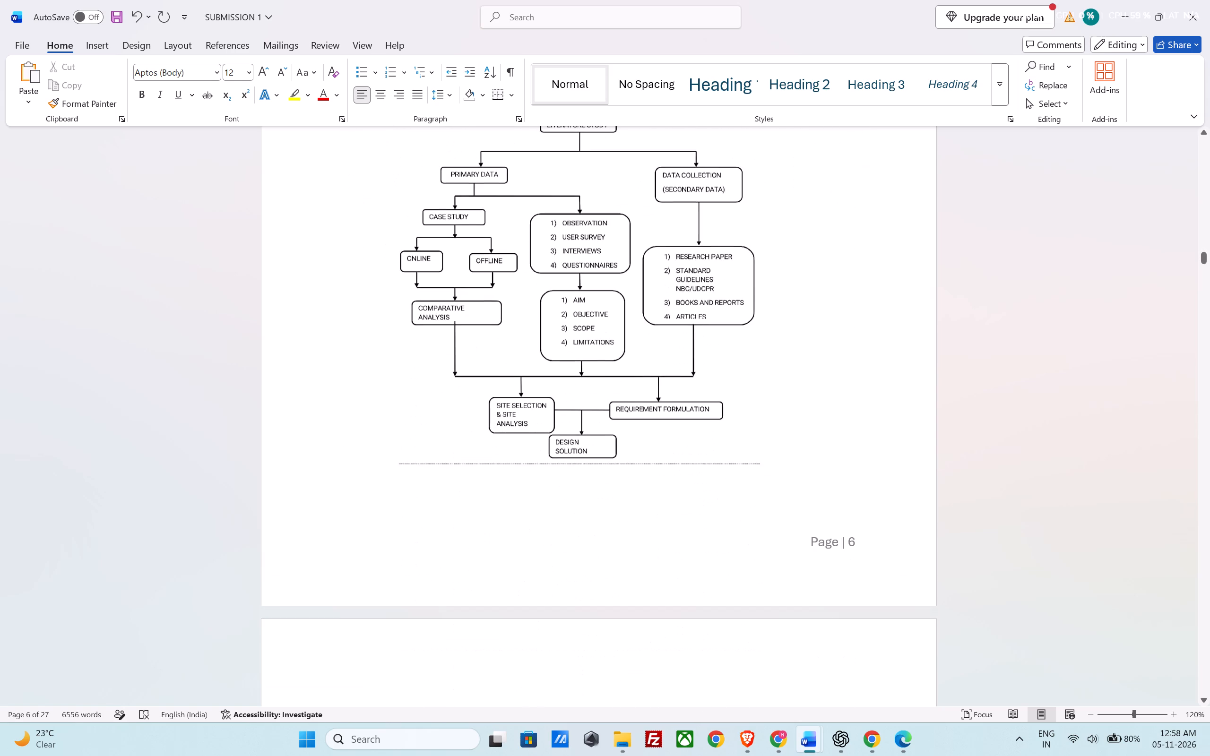
scroll(640, 447, up, 2)
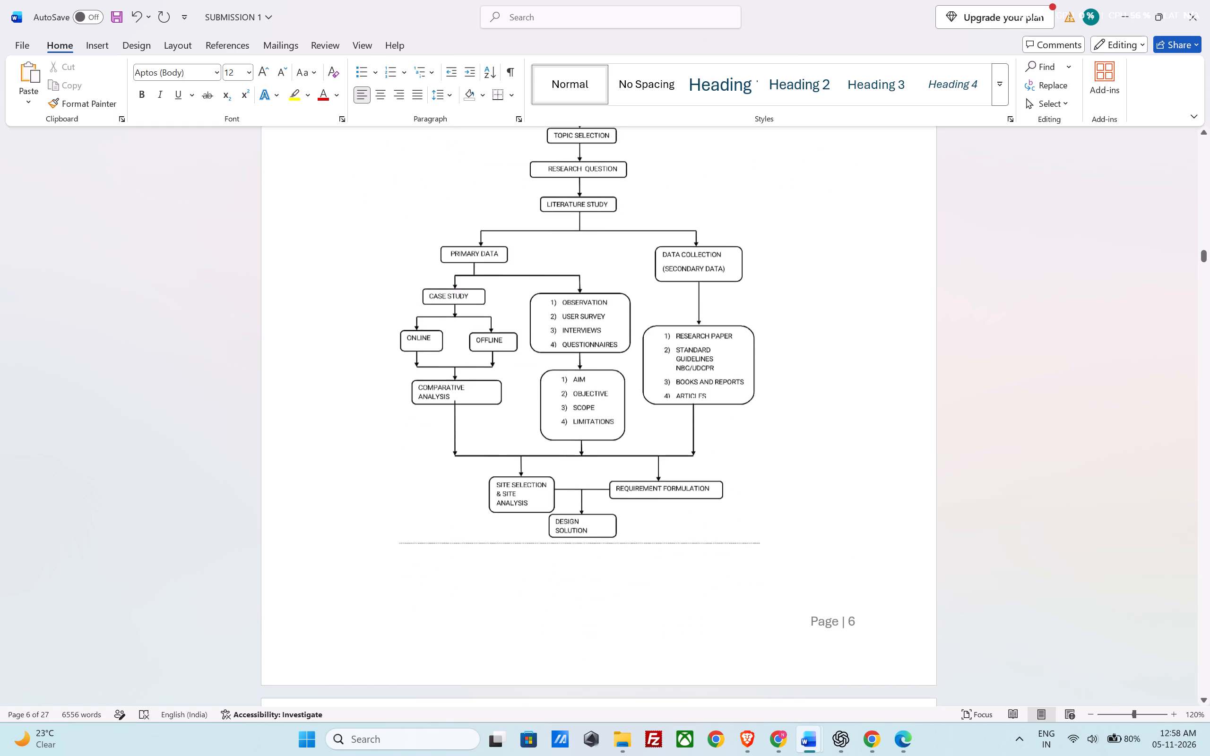
scroll(640, 447, up, 5)
scroll(633, 443, down, 2)
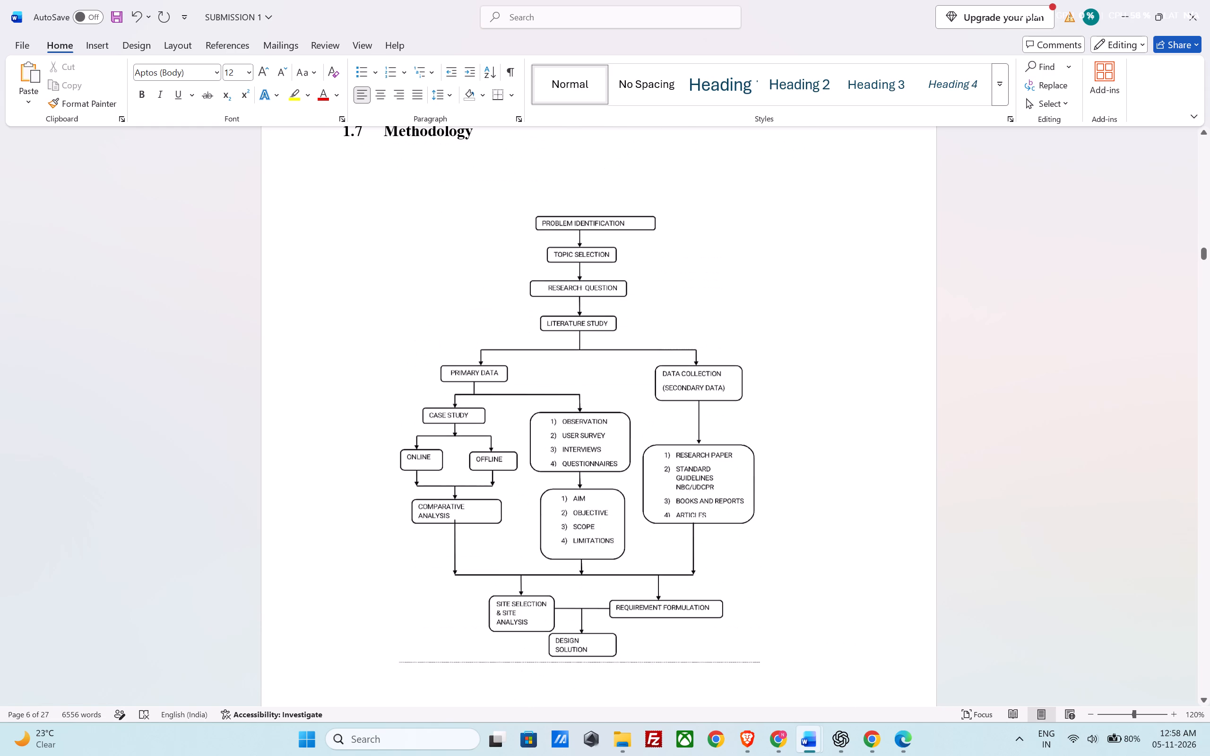
scroll(633, 443, down, 3)
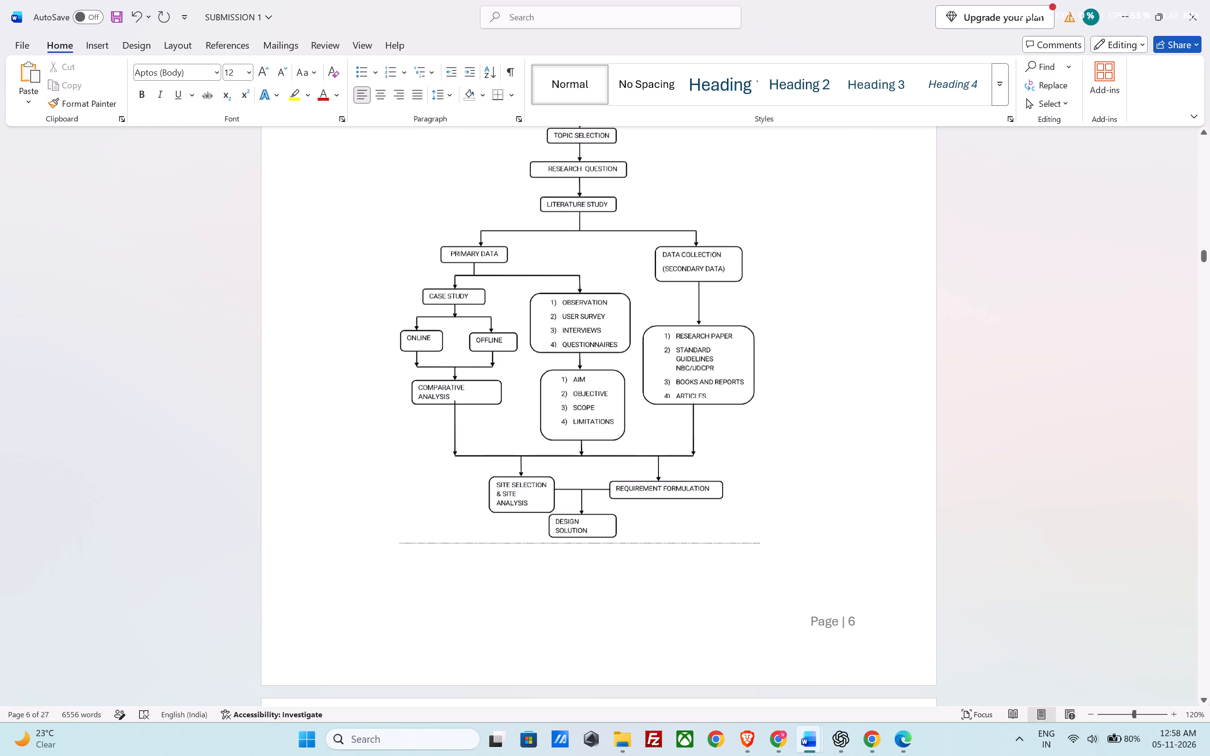
scroll(668, 318, up, 4)
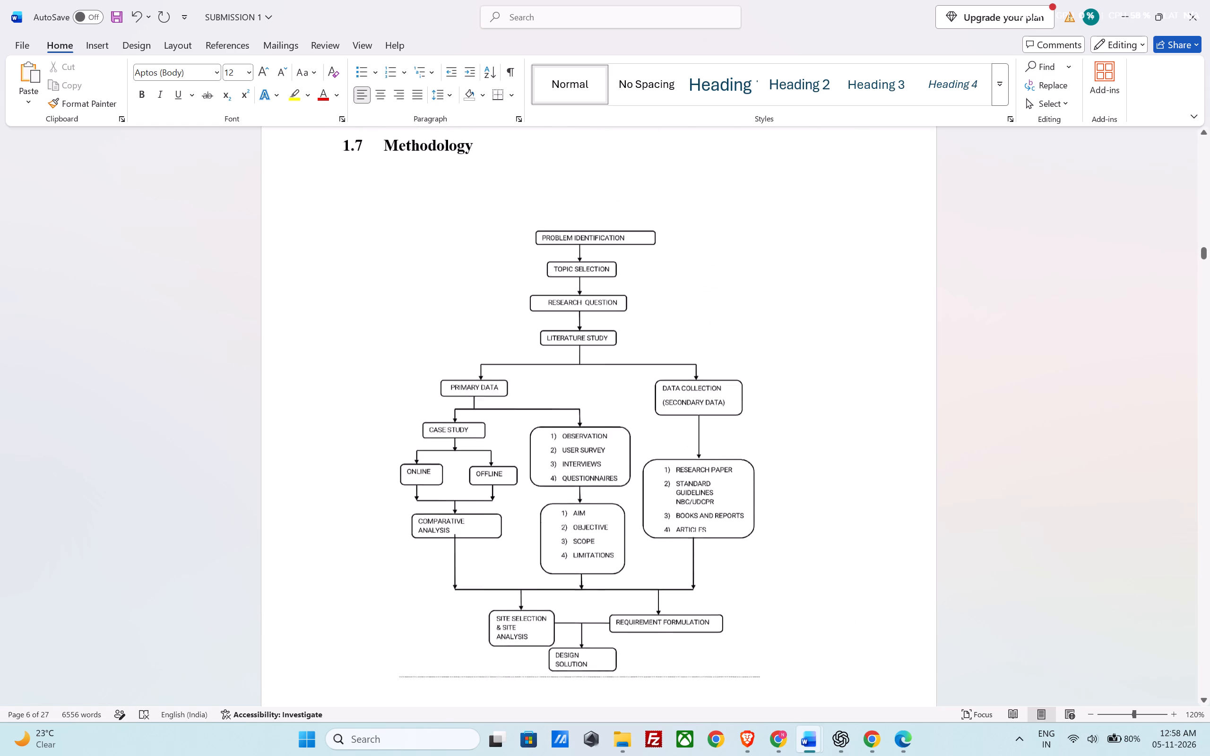
click(920, 287)
scroll(695, 370, down, 20)
scroll(695, 370, down, 8)
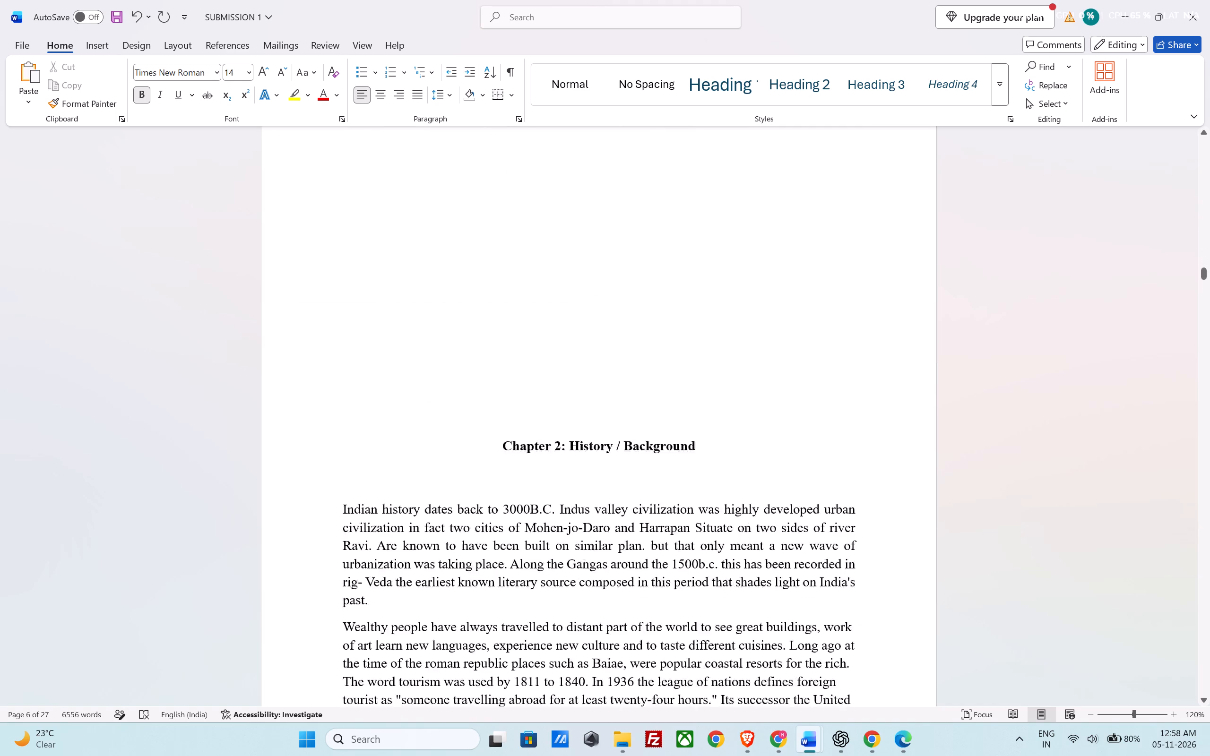
scroll(554, 398, up, 13)
scroll(557, 410, down, 4)
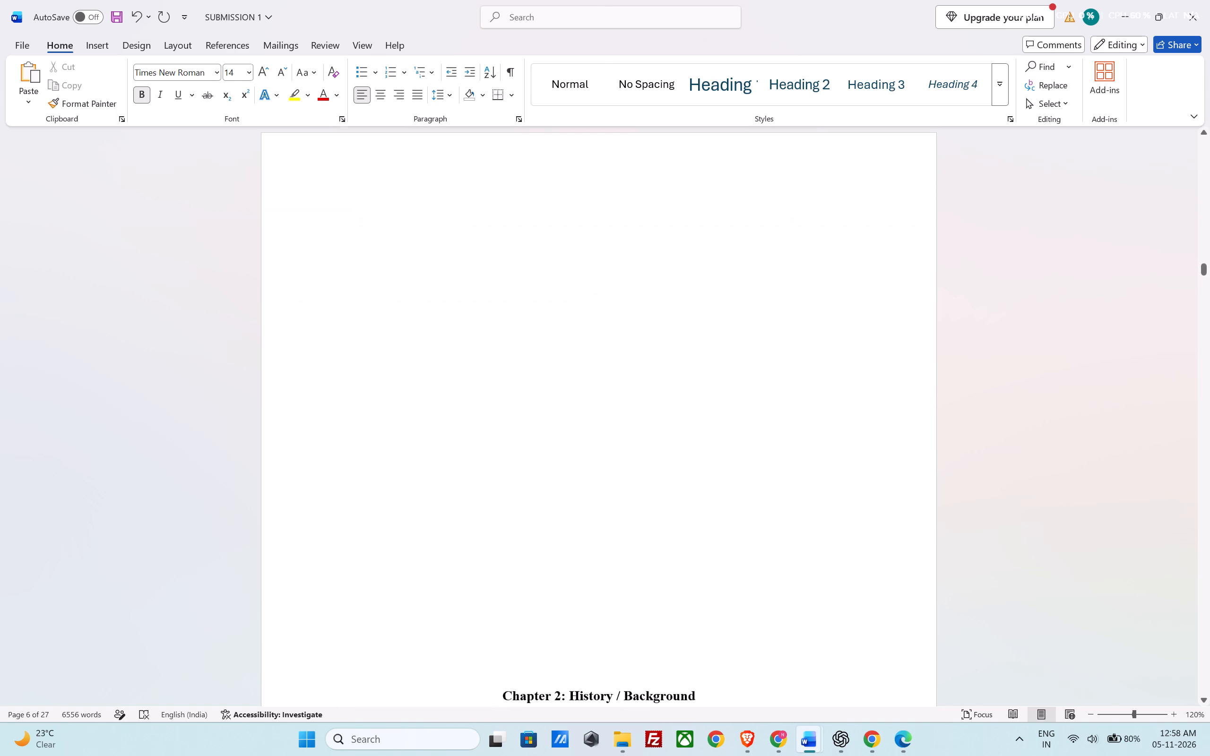
Delete the blank lines between the flowchart and the "Chapter 2: History / Background" heading so the heading starts at the top of its own page.
click(535, 511)
click(495, 599)
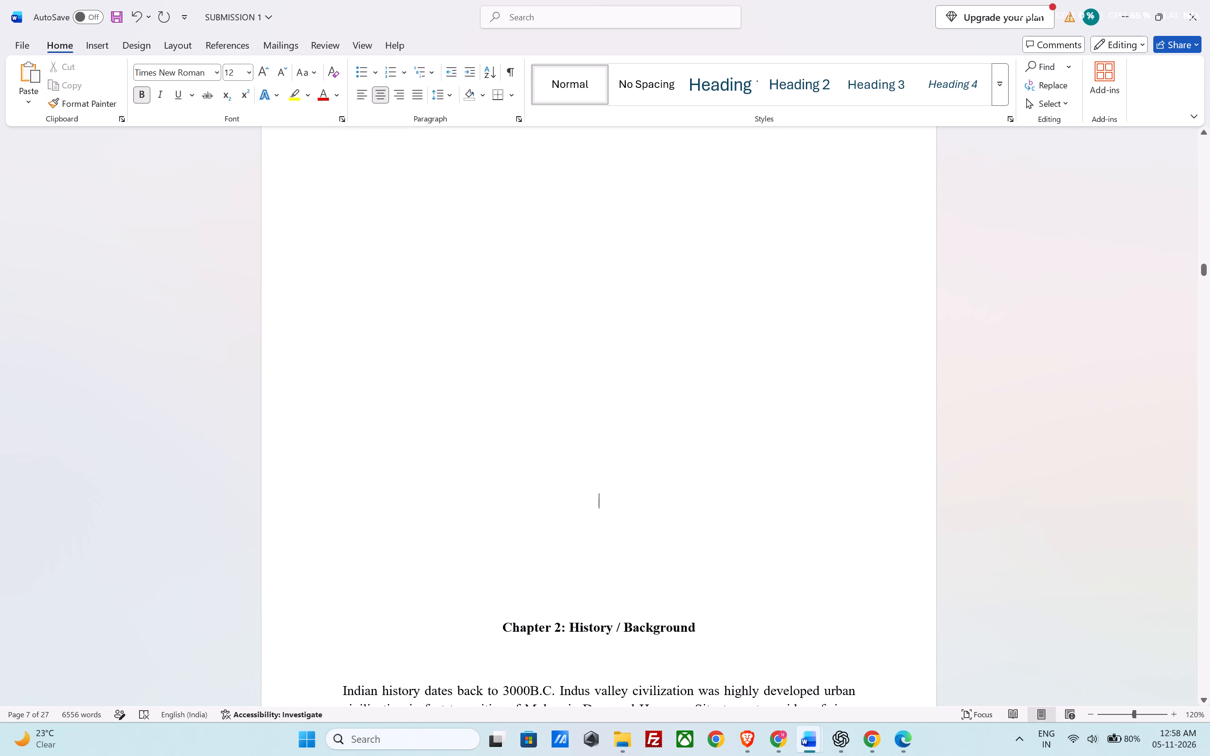
key(BackSpace)
key(BackSpace)
key(BackSpace)
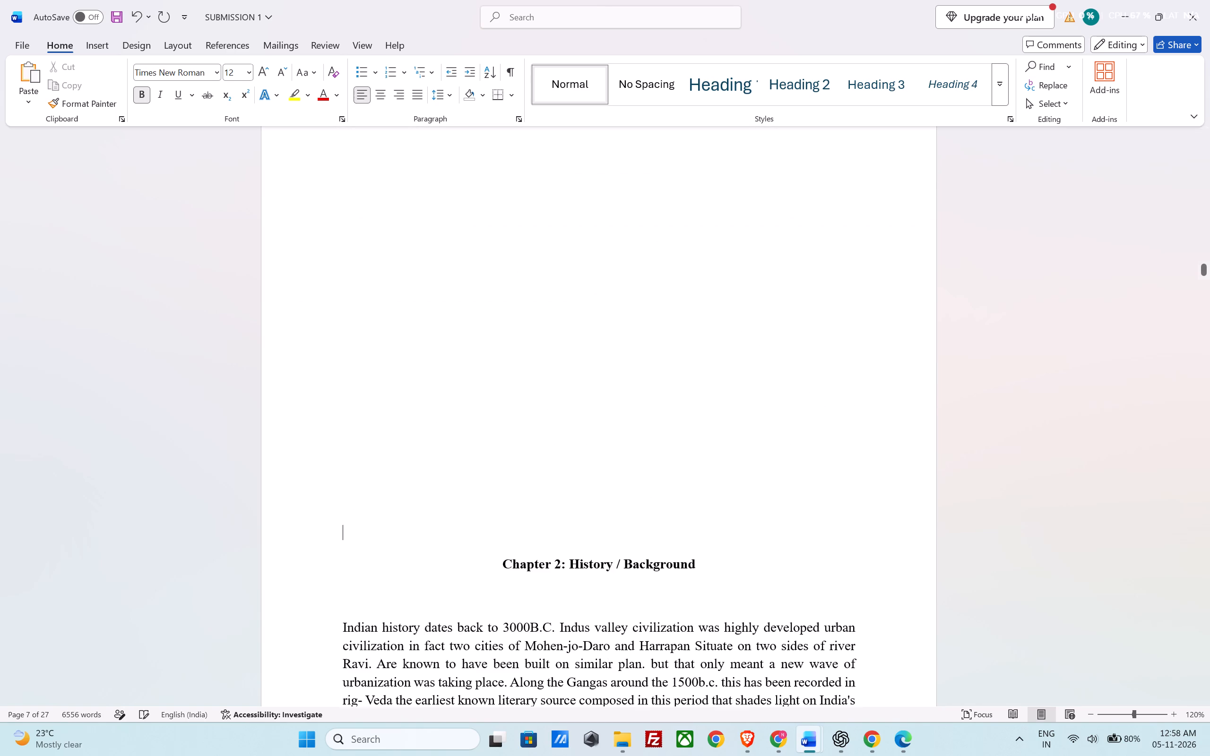
key(BackSpace)
key(BackSpace)
scroll(600, 405, up, 6)
key(BackSpace)
key(BackSpace)
key(BackSpace)
key(BackSpace)
key(BackSpace)
key(BackSpace)
key(BackSpace)
key(BackSpace)
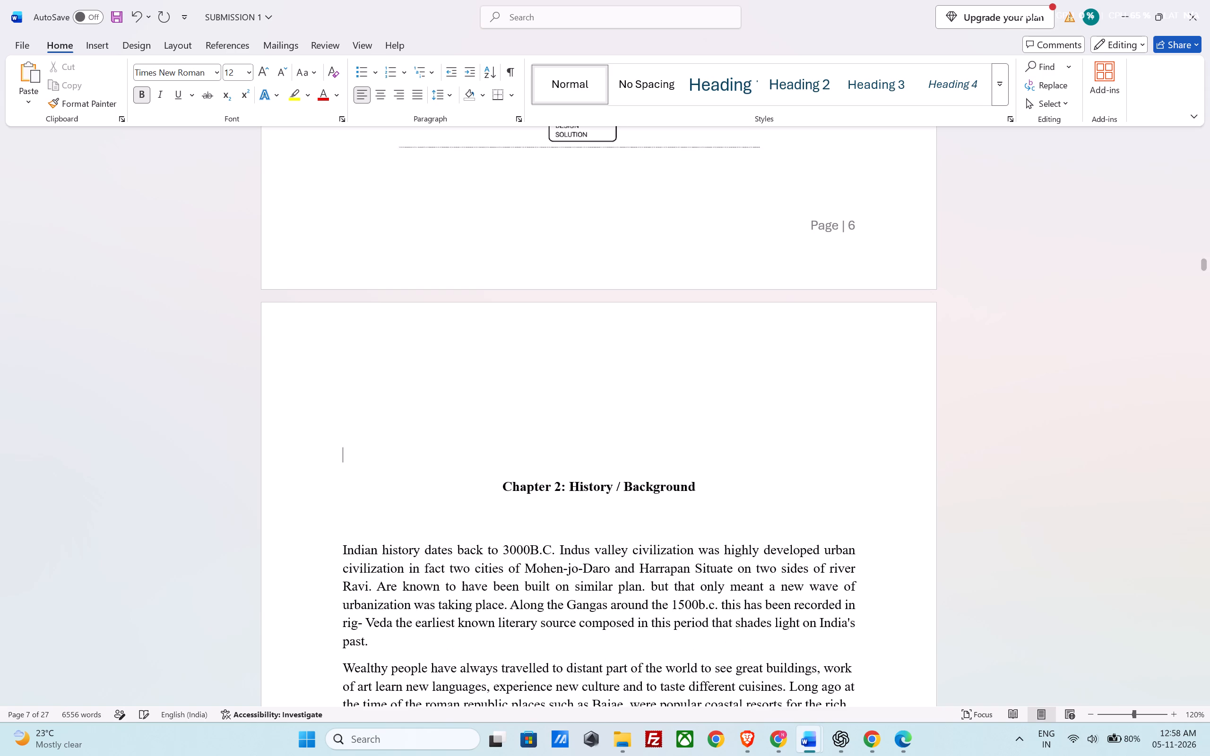
key(BackSpace)
key(BackSpace)
key(BackSpace)
key(BackSpace)
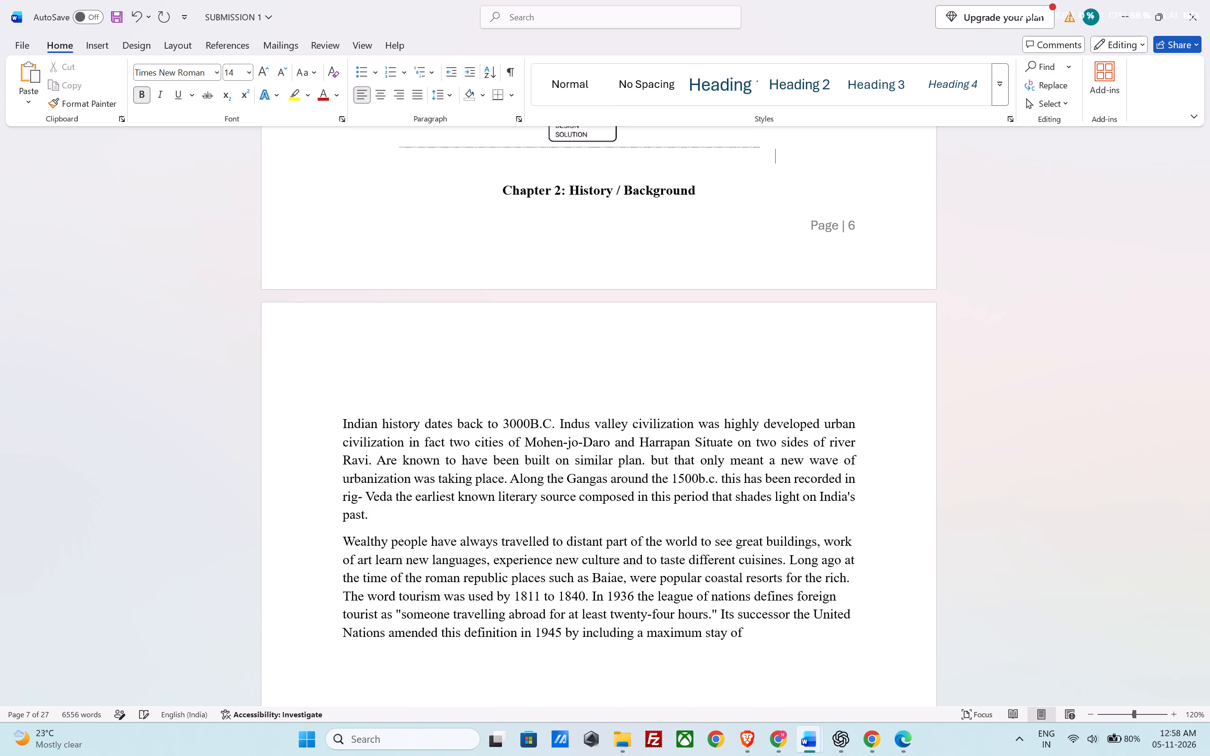
key(Return)
Review the page layout from the end of the flowchart through Chapter 2 to the start of "Chapter 3: Literature Review".
scroll(691, 517, up, 6)
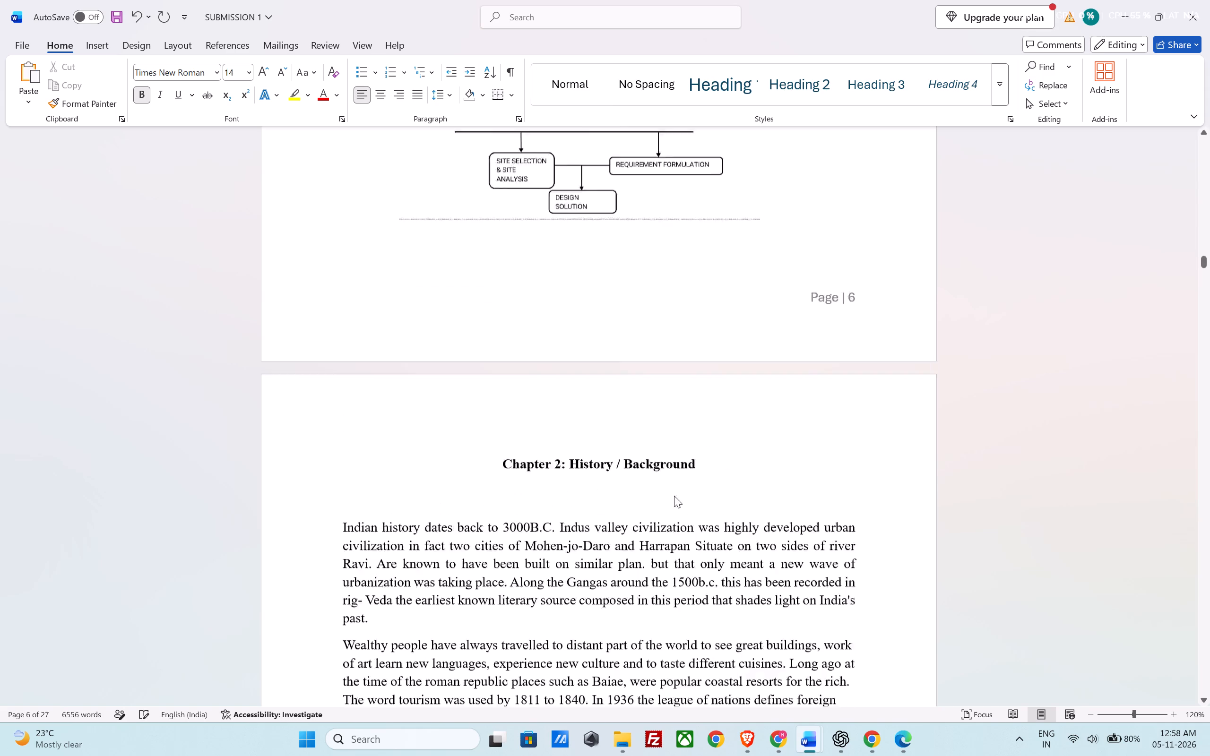
scroll(674, 496, down, 20)
scroll(674, 496, down, 10)
scroll(663, 482, up, 6)
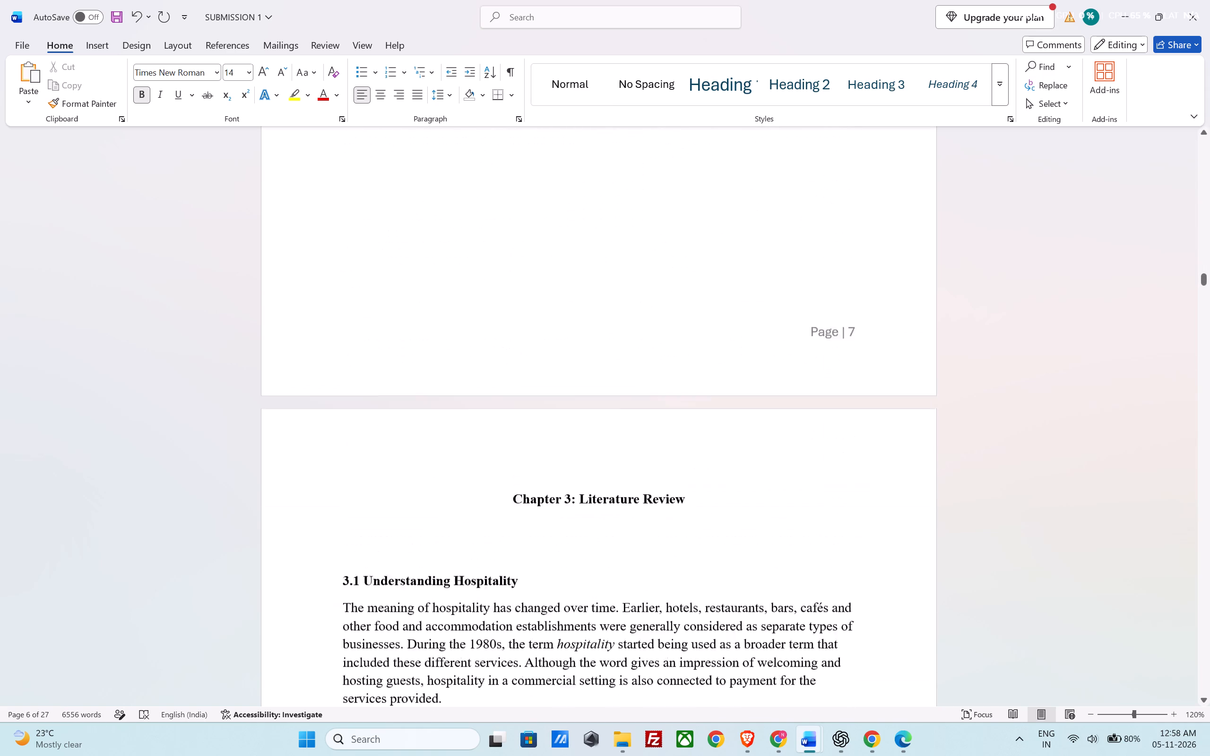
scroll(663, 482, up, 18)
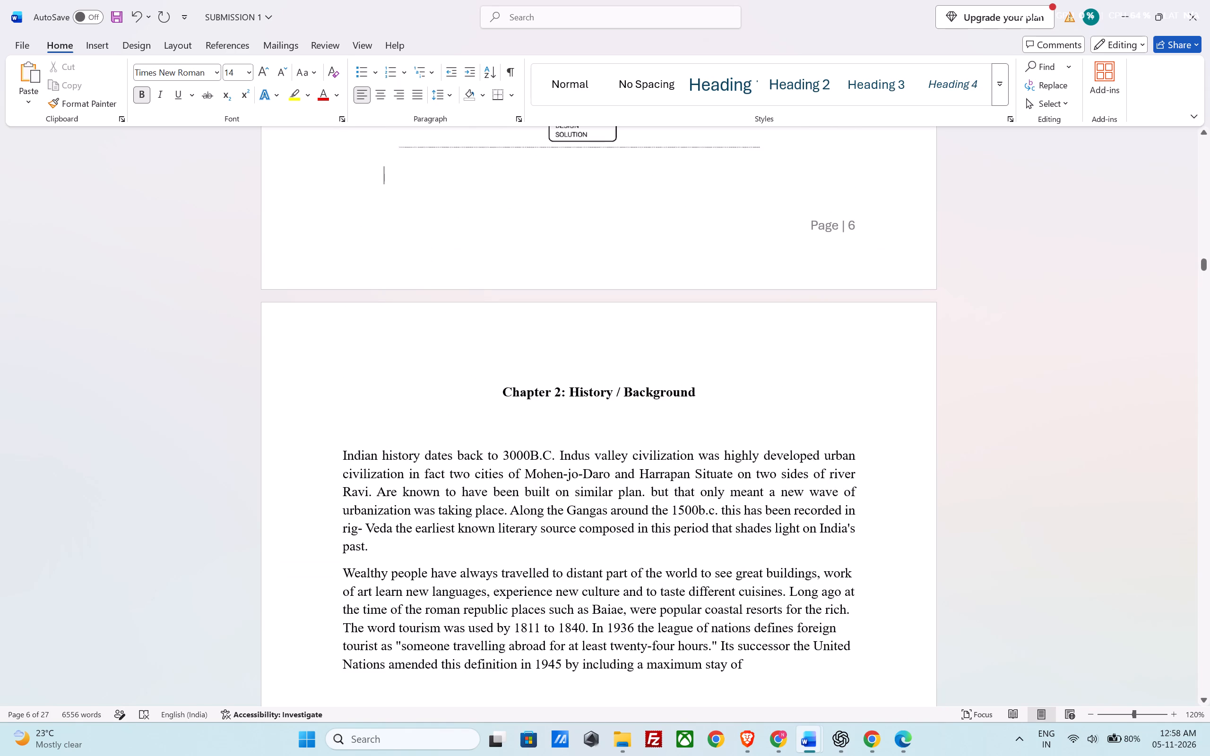
scroll(644, 466, down, 16)
scroll(643, 469, down, 5)
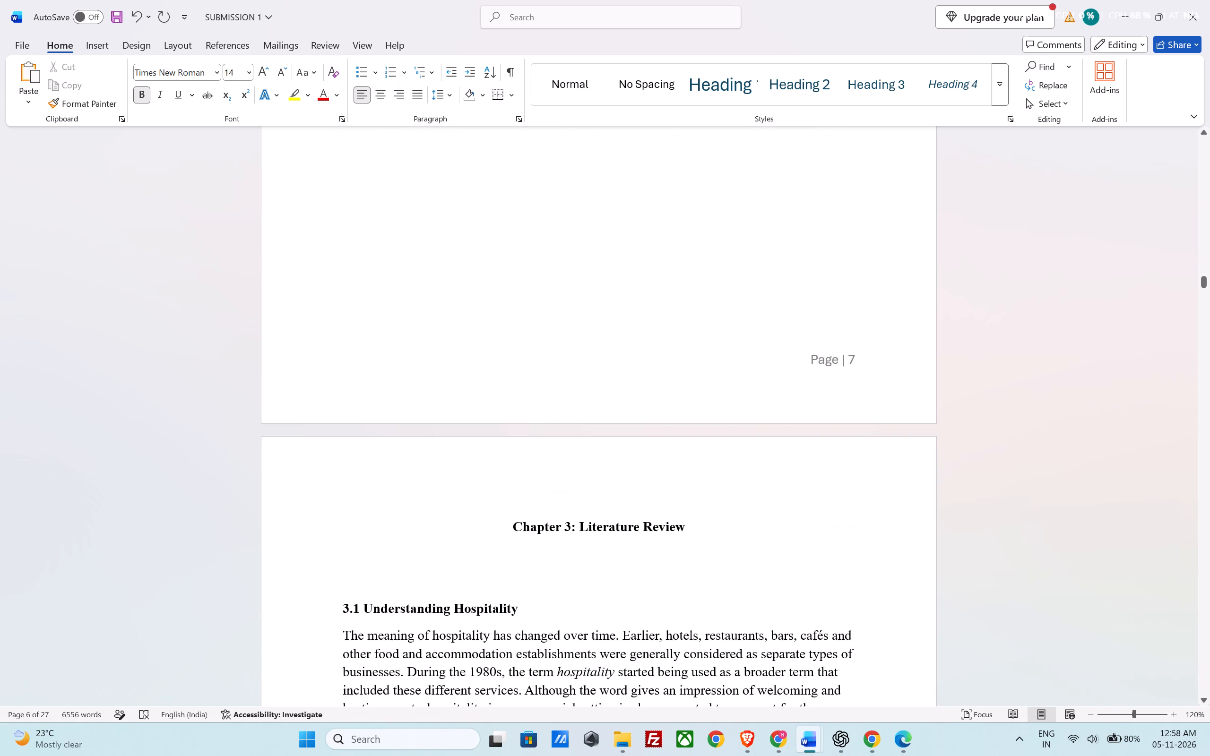
scroll(642, 469, down, 5)
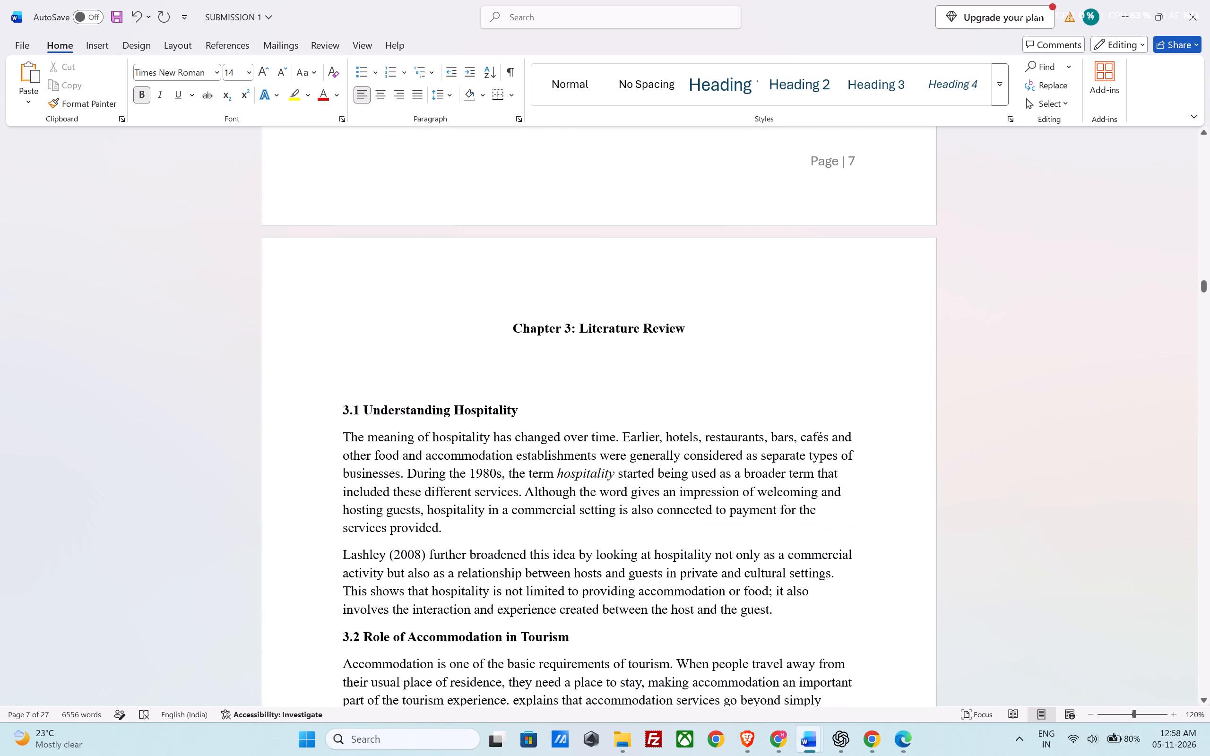
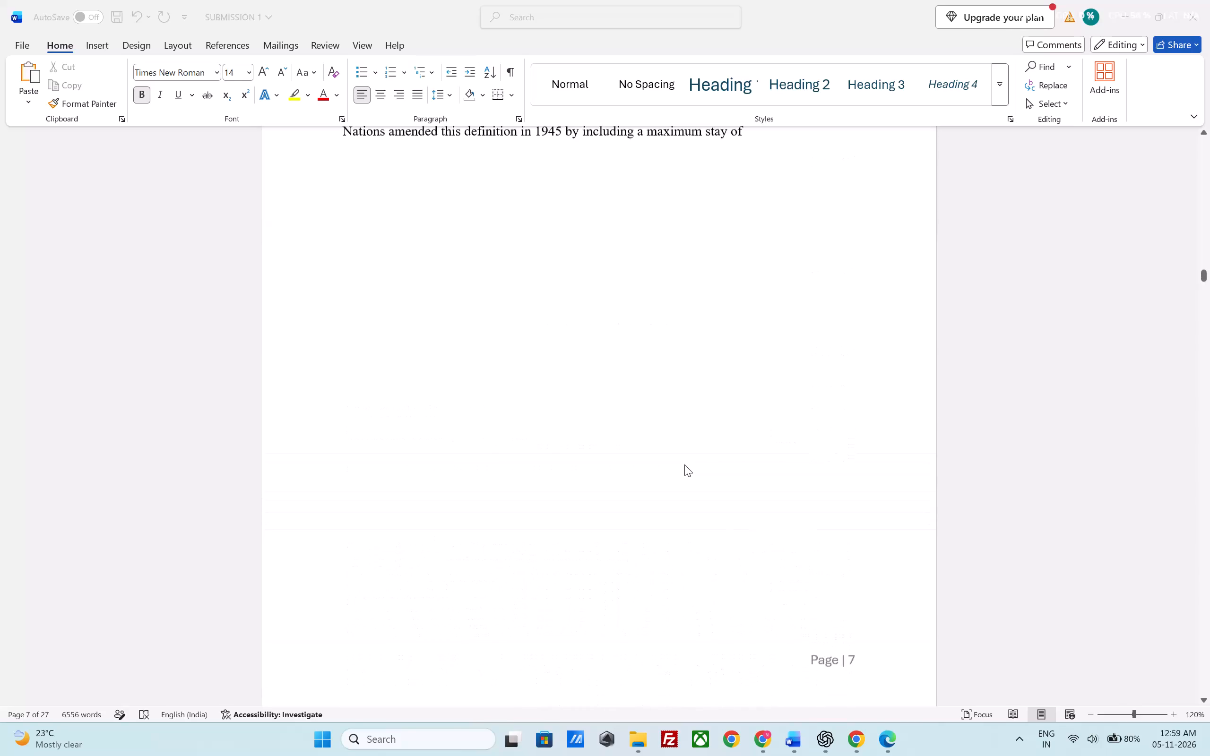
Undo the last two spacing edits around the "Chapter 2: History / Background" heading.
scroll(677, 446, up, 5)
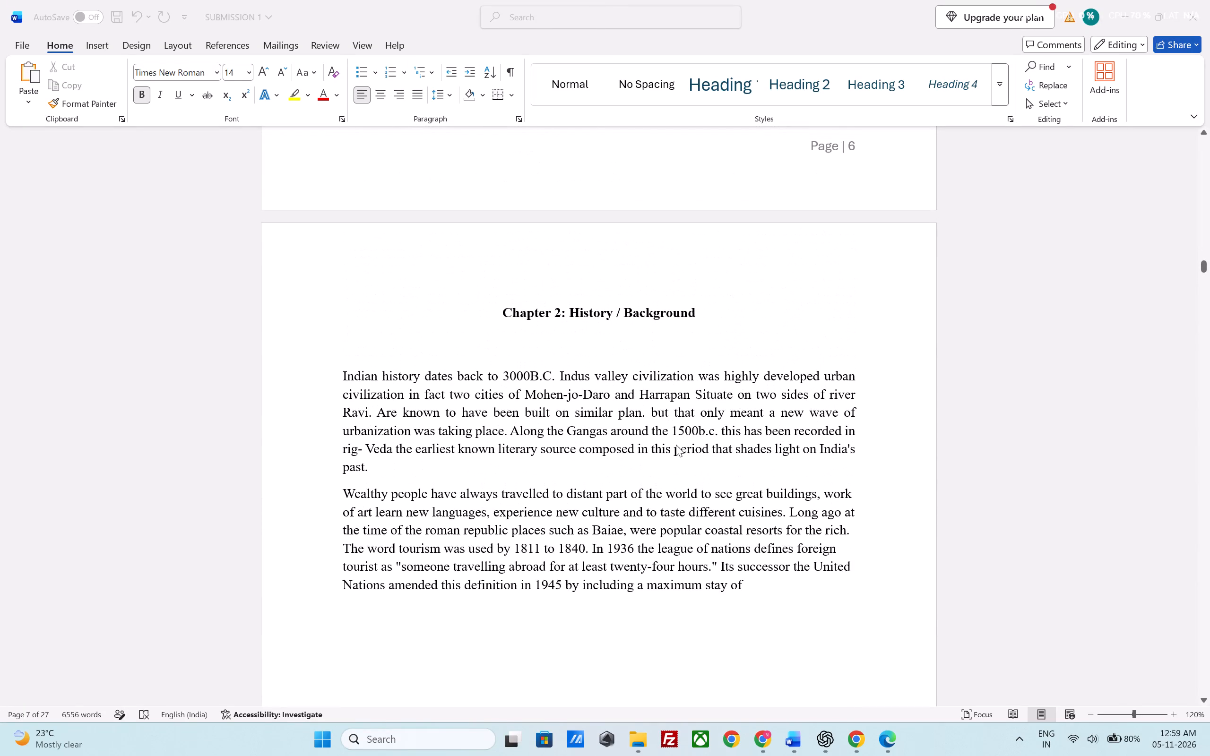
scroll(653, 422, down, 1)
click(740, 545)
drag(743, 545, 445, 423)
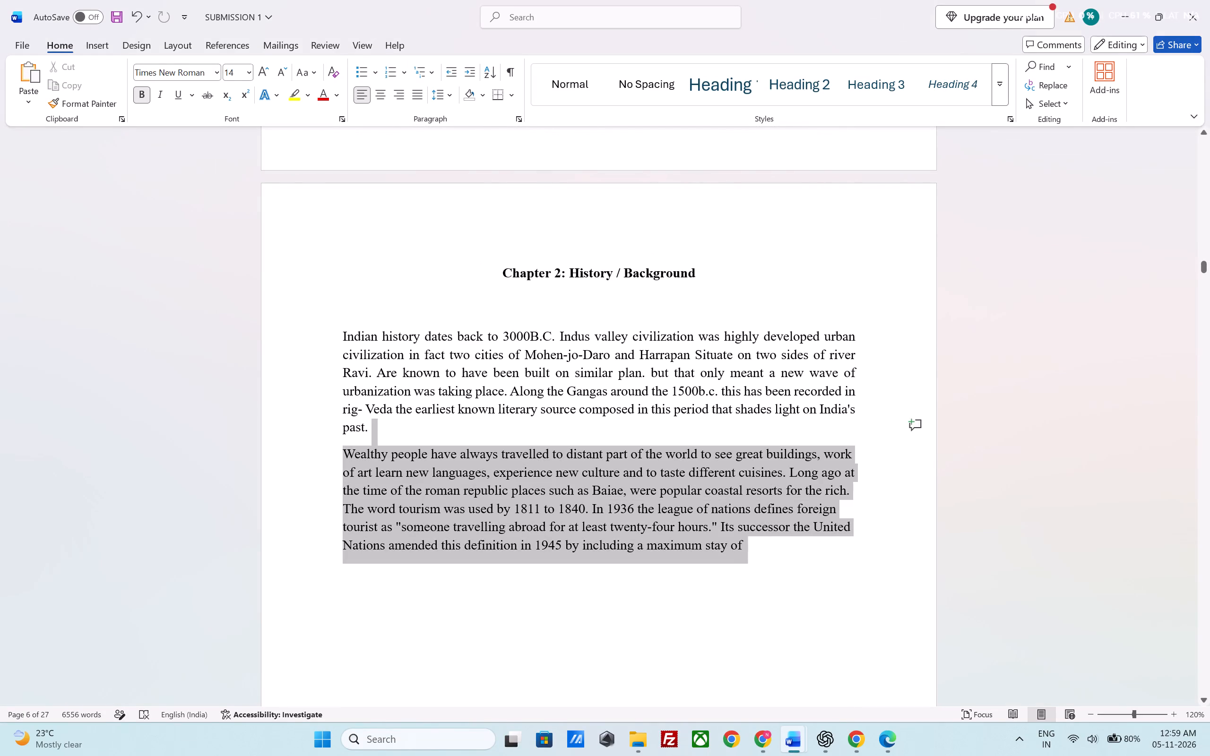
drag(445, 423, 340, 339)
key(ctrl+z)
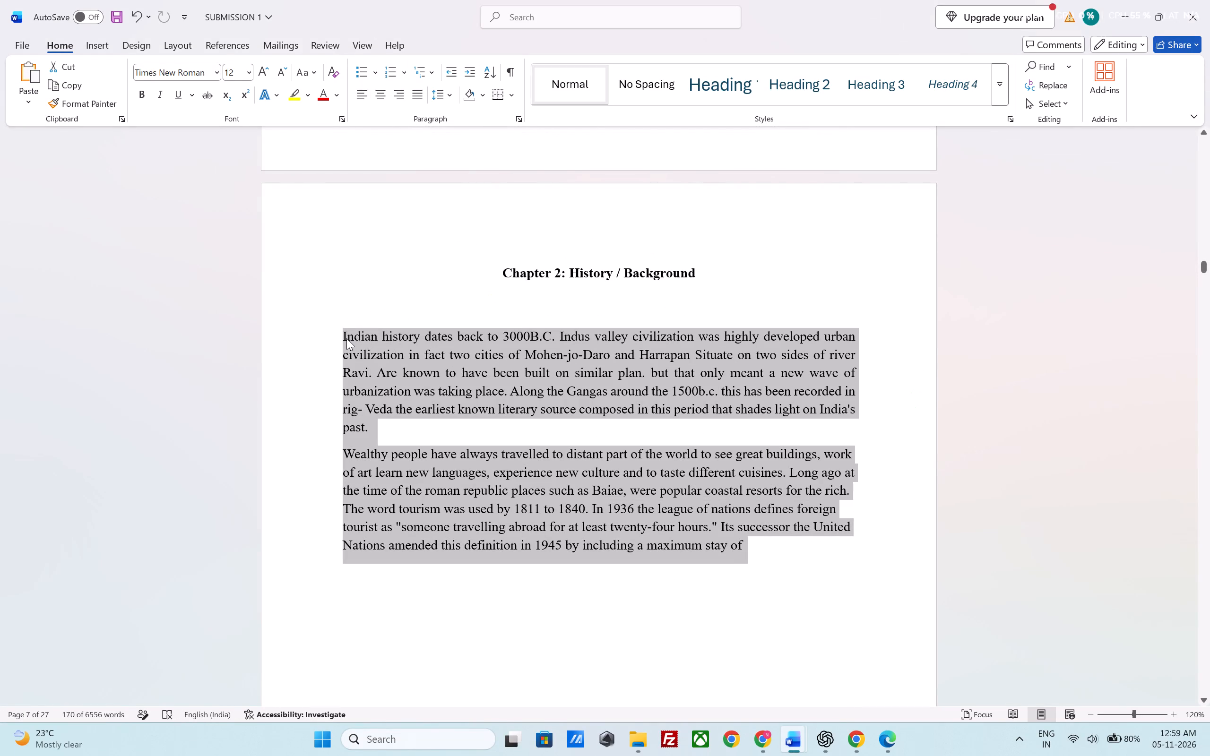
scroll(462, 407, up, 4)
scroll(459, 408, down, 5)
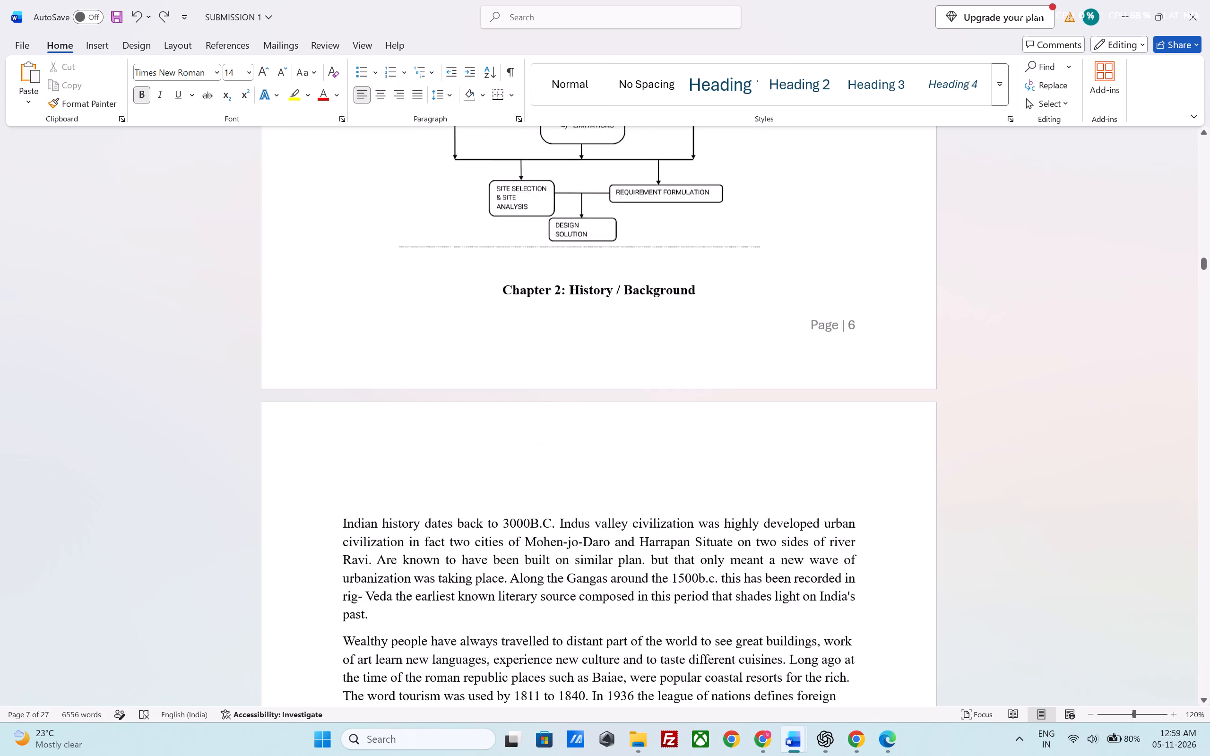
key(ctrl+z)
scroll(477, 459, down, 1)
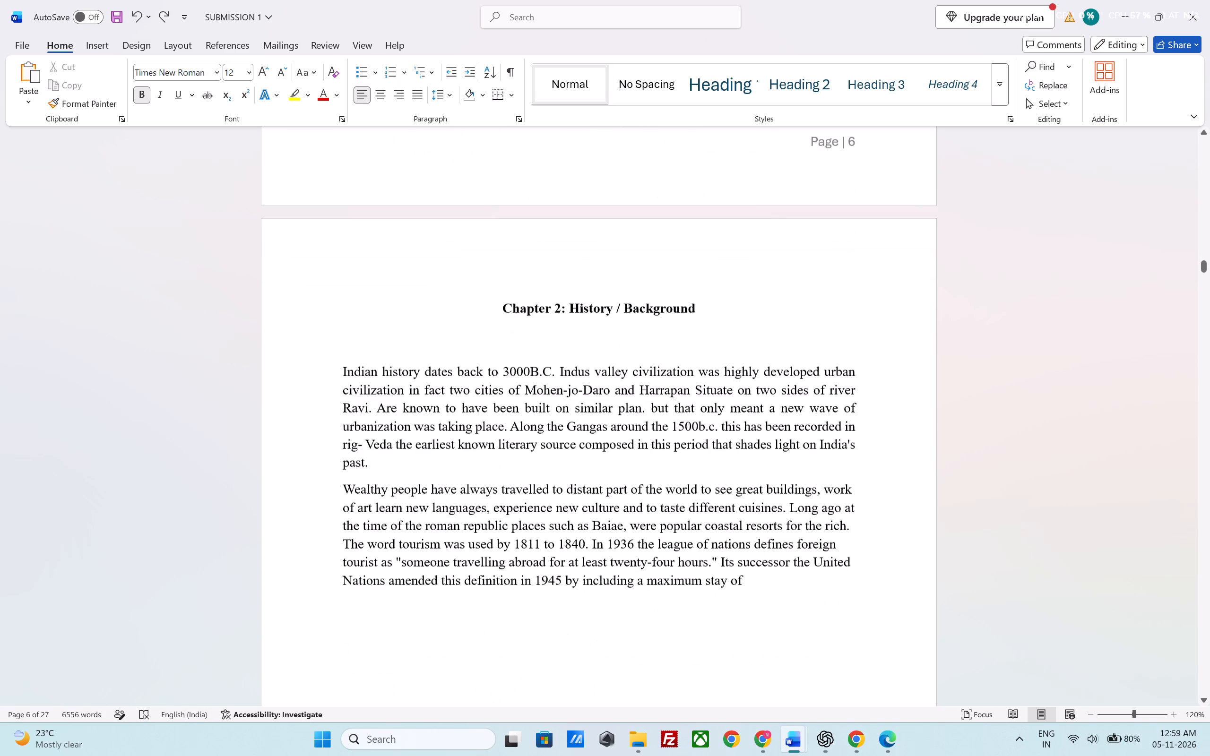
Copy the two history paragraphs under the "Chapter 2: History / Background" heading.
scroll(588, 513, up, 3)
drag(754, 698, 348, 478)
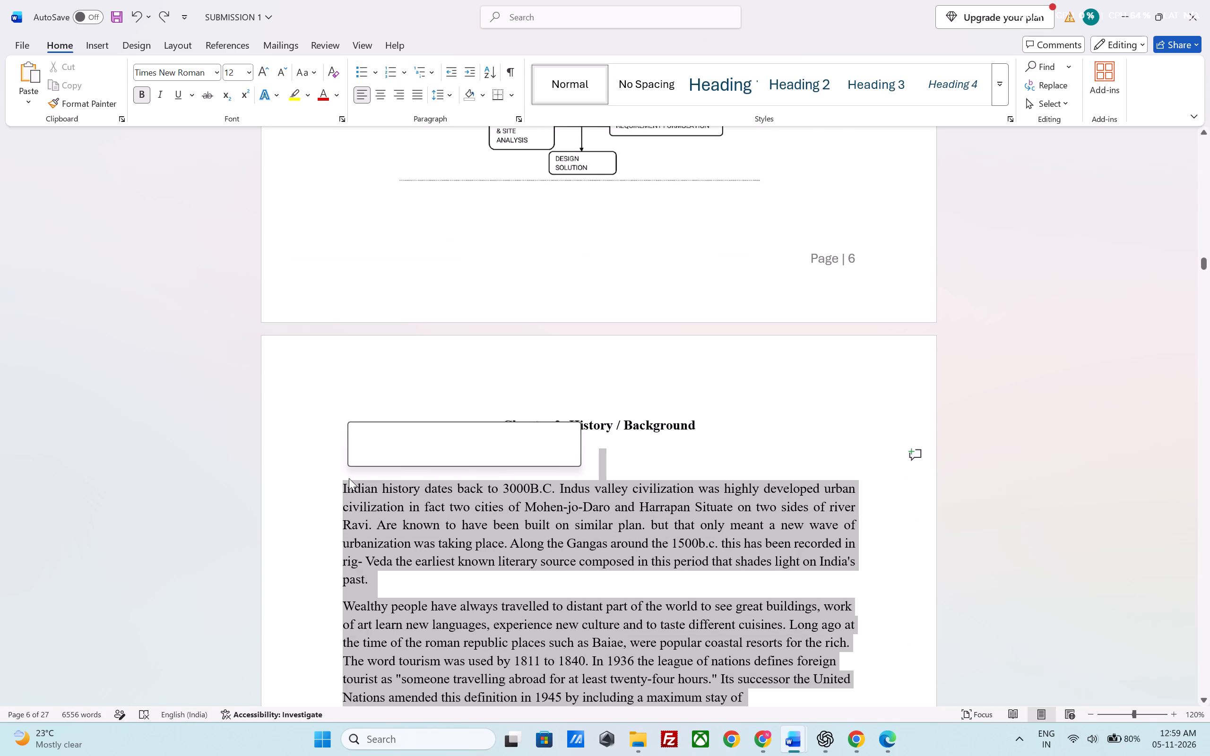
key(ctrl+c)
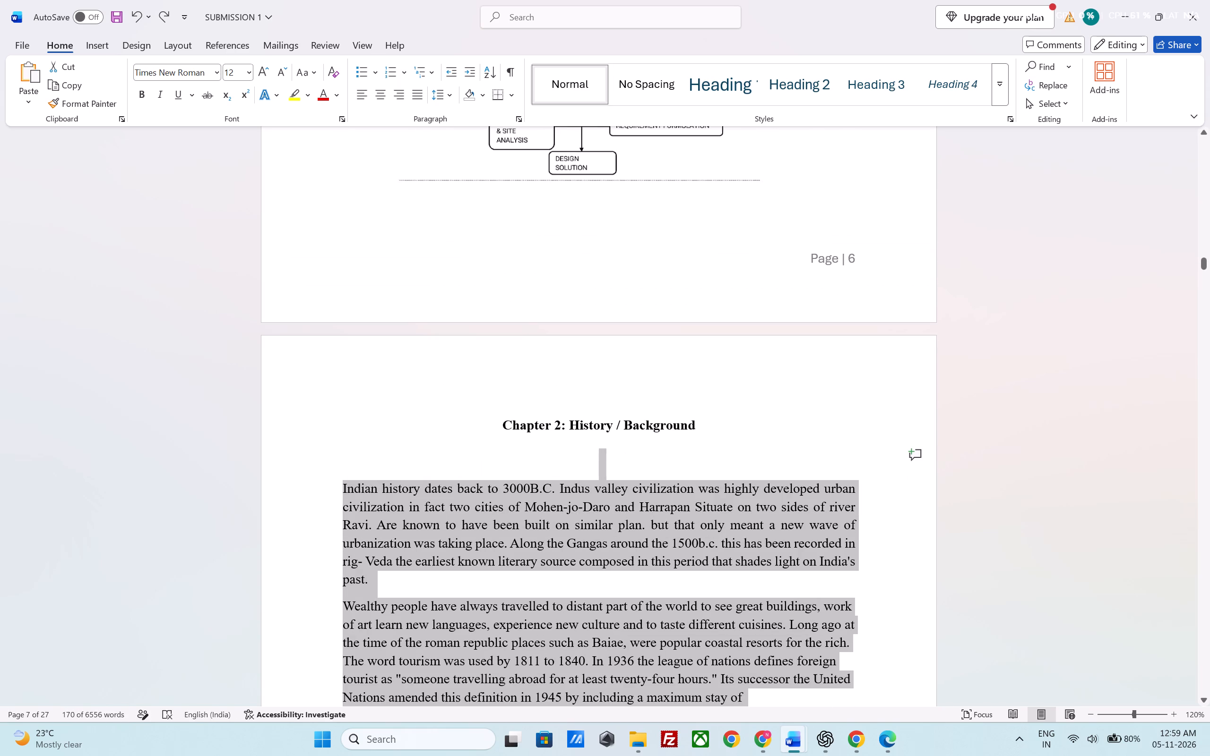
Delete the "Chapter 2: History / Background" heading together with its two paragraphs.
click(504, 350)
scroll(523, 366, down, 4)
drag(761, 544, 509, 260)
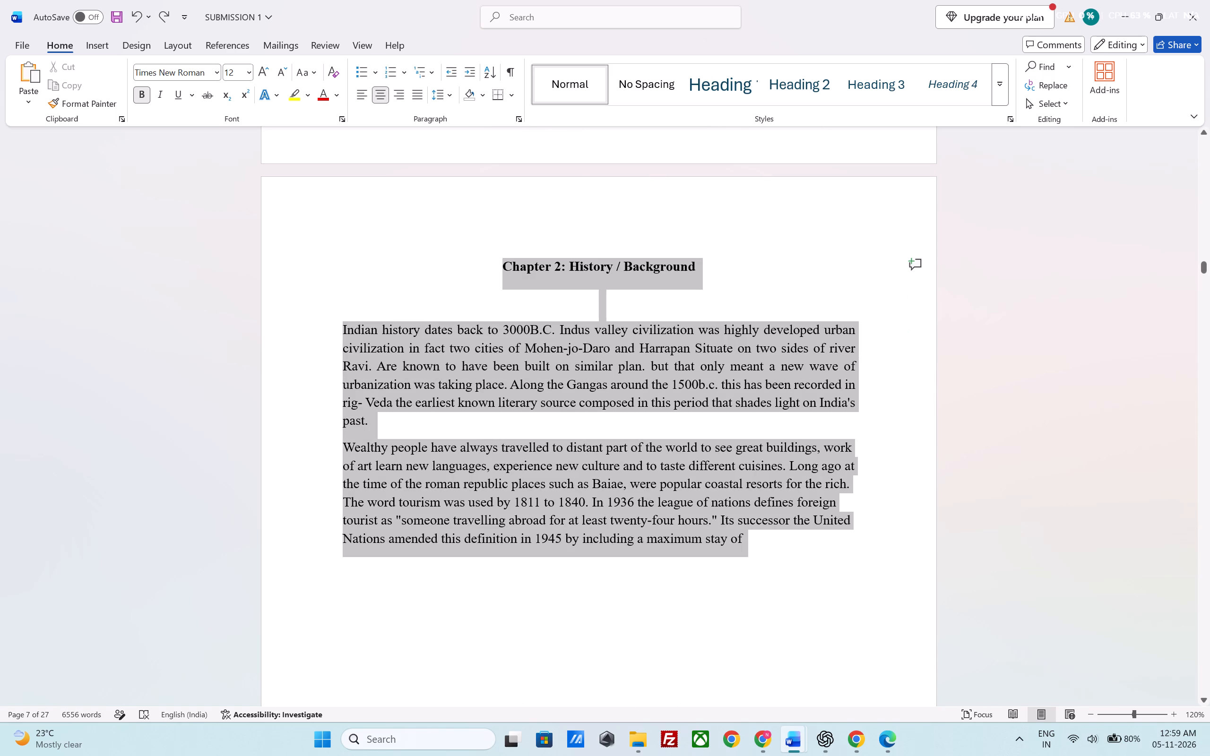
drag(509, 260, 505, 262)
key(BackSpace)
Remove the blank page between the methodology flowchart and the "Chapter 3: Literature Review" heading.
scroll(576, 366, up, 6)
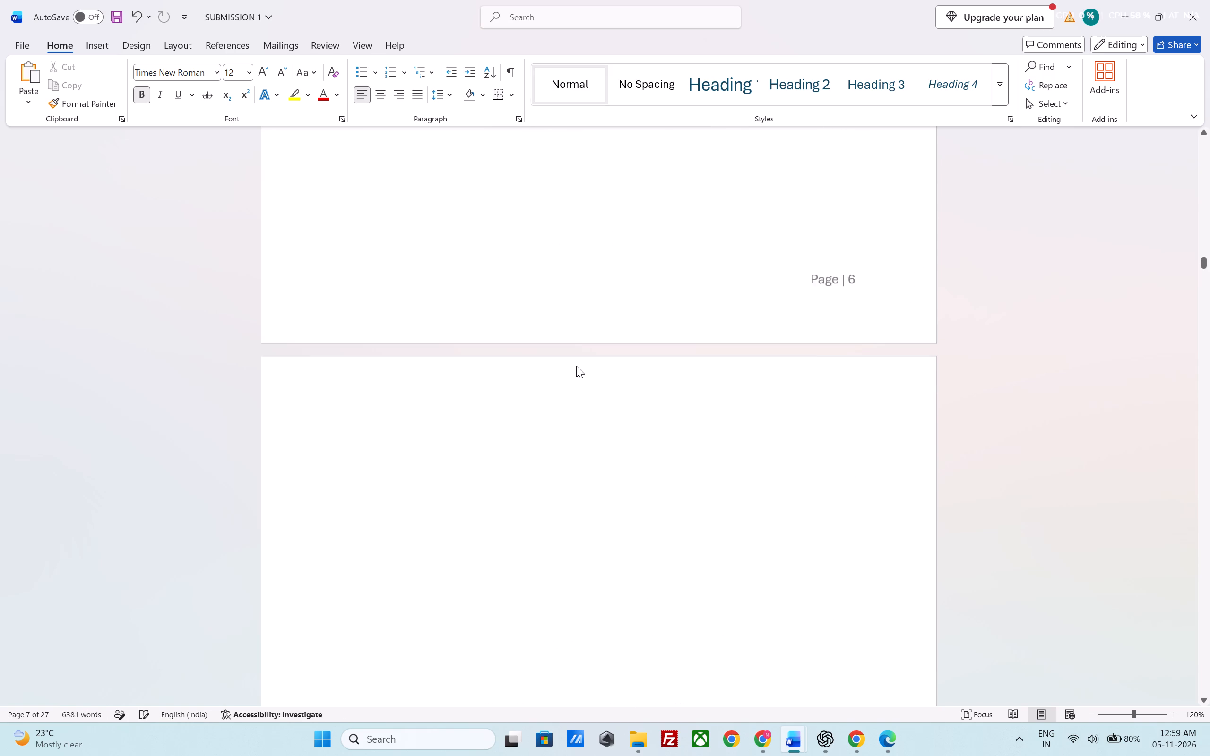
scroll(576, 366, down, 8)
scroll(573, 360, up, 6)
scroll(573, 360, down, 20)
scroll(573, 360, down, 2)
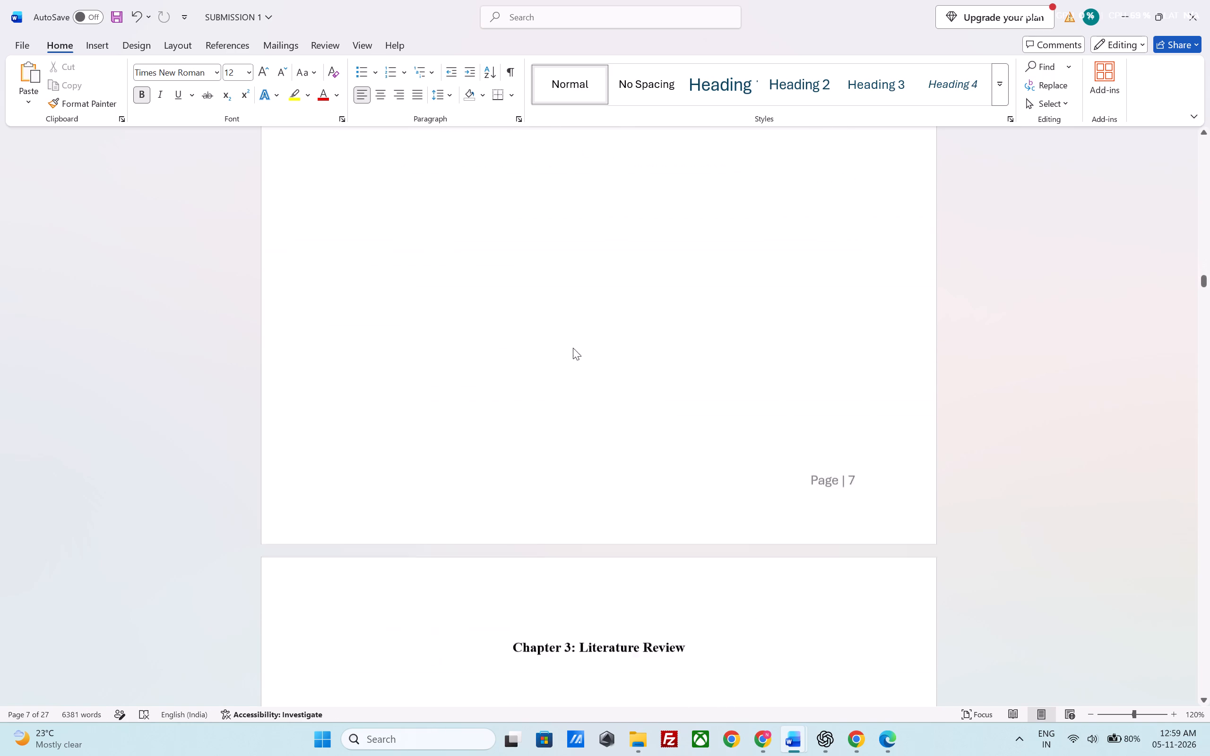
scroll(581, 358, down, 3)
click(579, 341)
drag(615, 329, 611, 330)
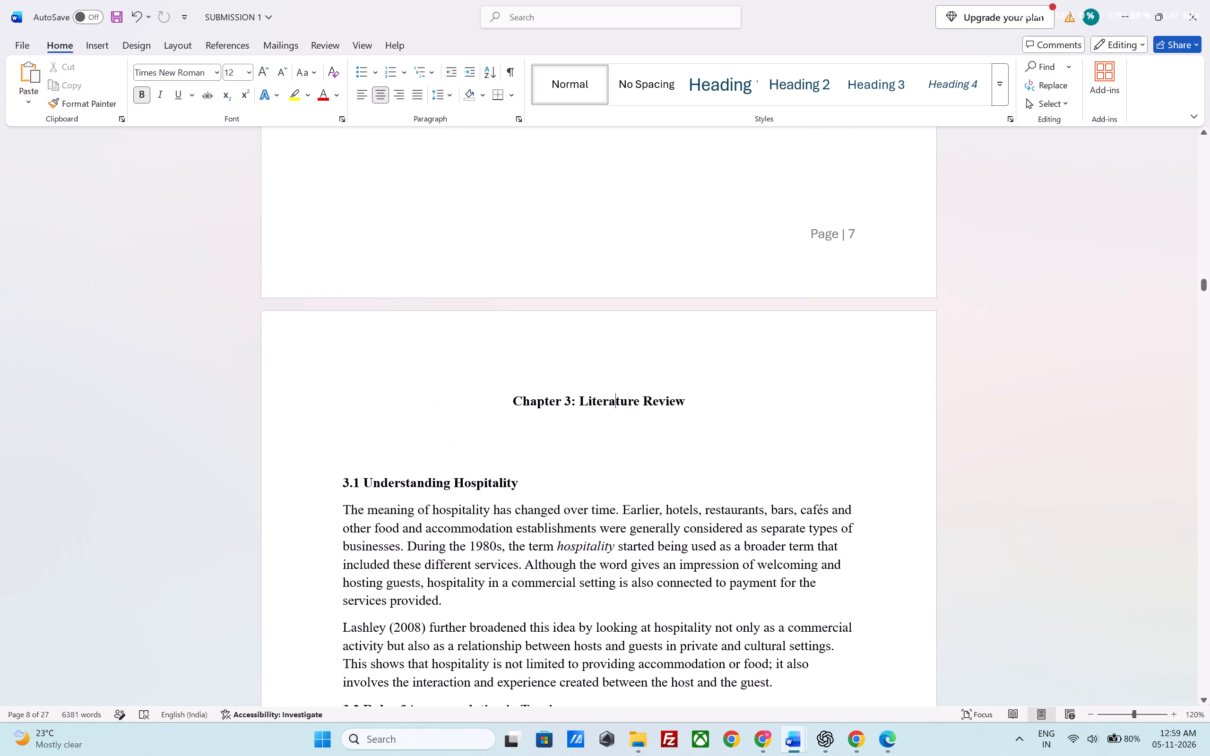
click(560, 334)
click(481, 346)
key(BackSpace)
key(BackSpace)
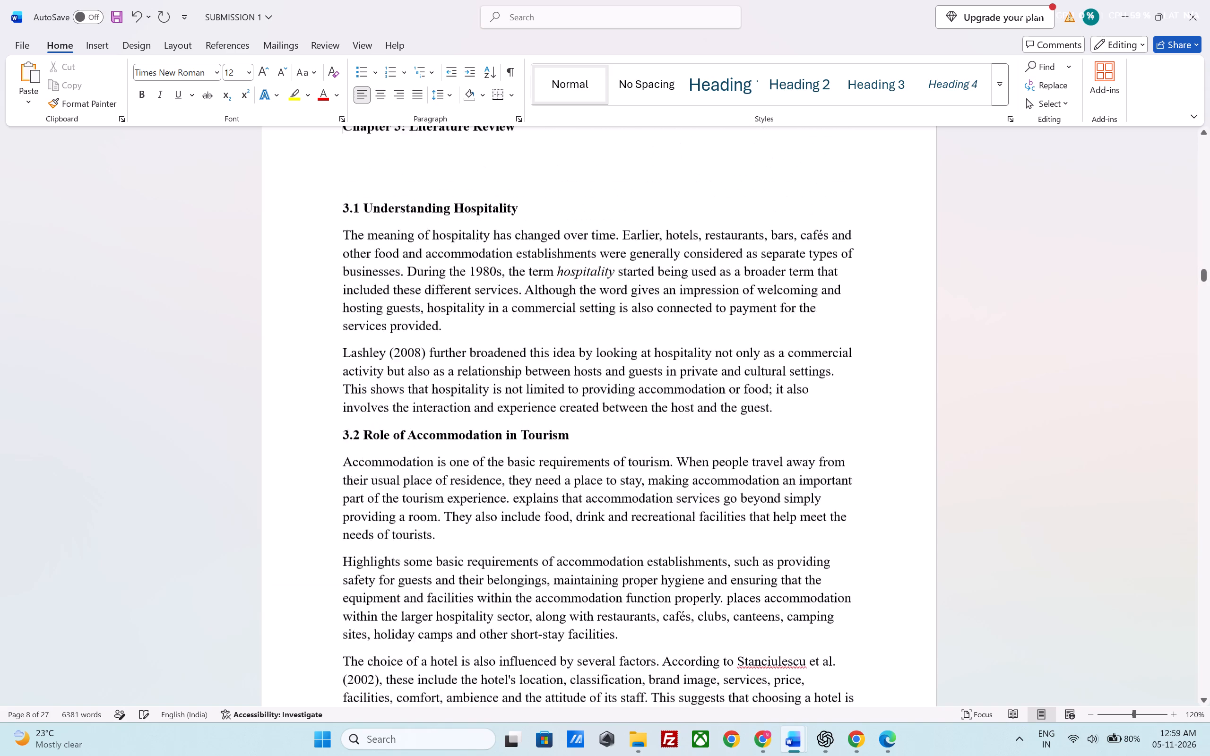
Centre the "Chapter 3: Literature Review" heading on its page.
scroll(526, 350, up, 9)
scroll(402, 361, up, 4)
scroll(404, 365, down, 3)
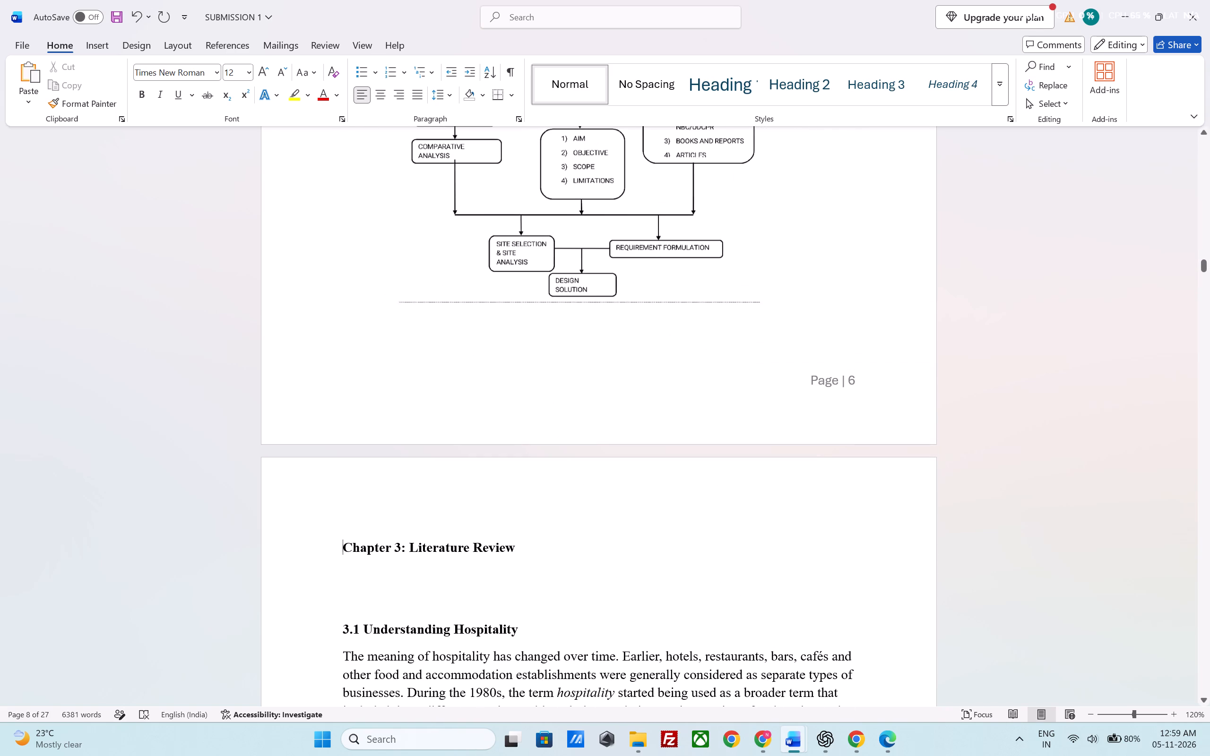
click(341, 541)
key(space)
drag(526, 550, 336, 550)
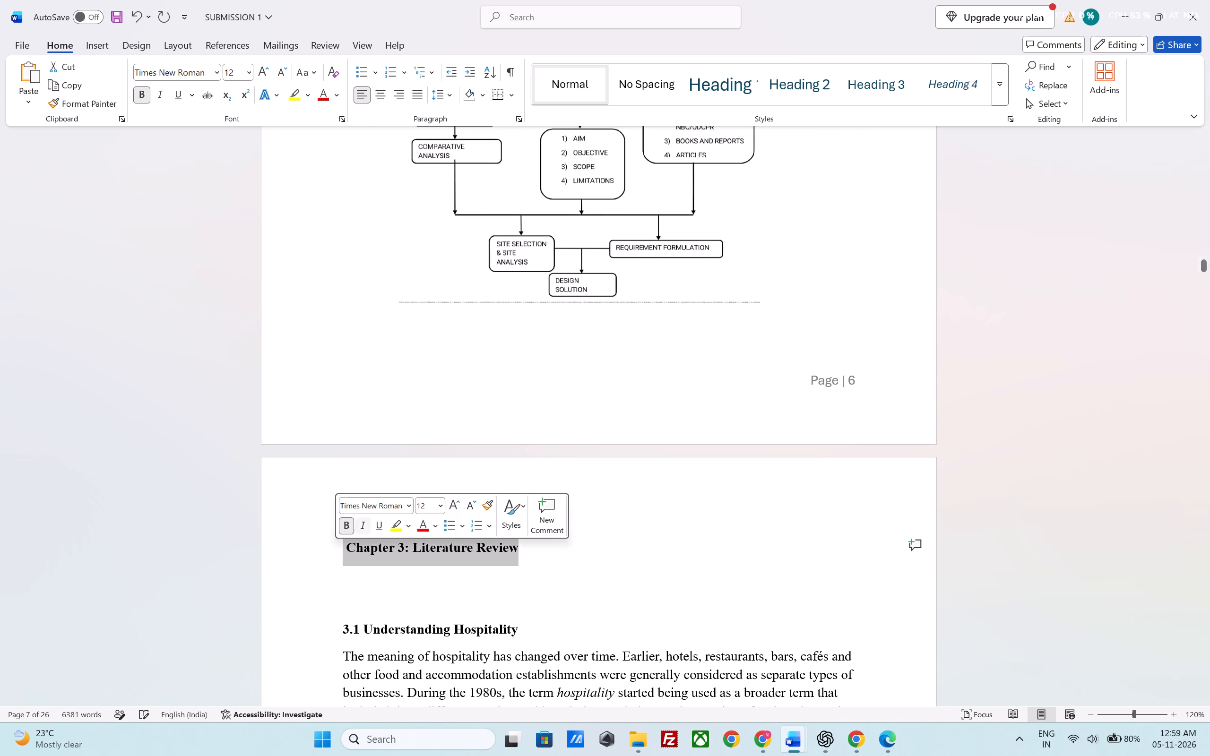
click(385, 94)
Review the pages from the 1.7 Methodology flowchart through sections 3.1 to 3.4 for a place to put the history text.
scroll(639, 379, down, 7)
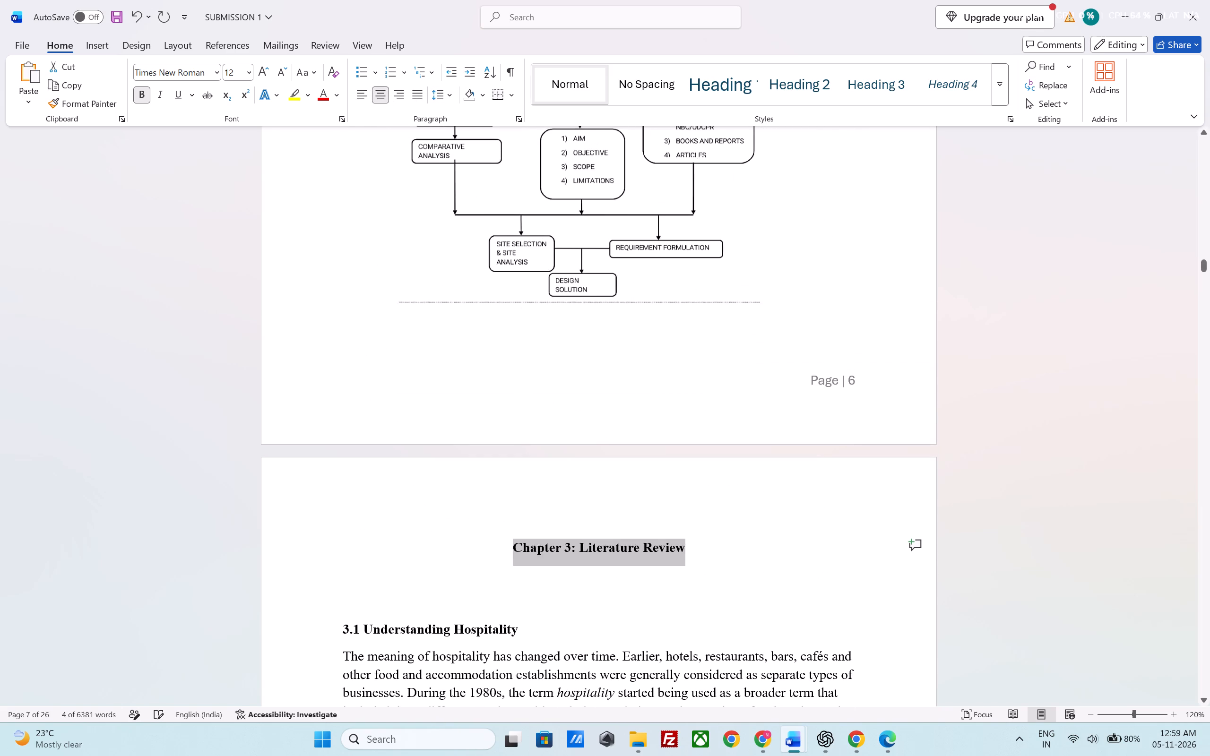
scroll(638, 380, down, 5)
click(595, 383)
scroll(597, 383, up, 1)
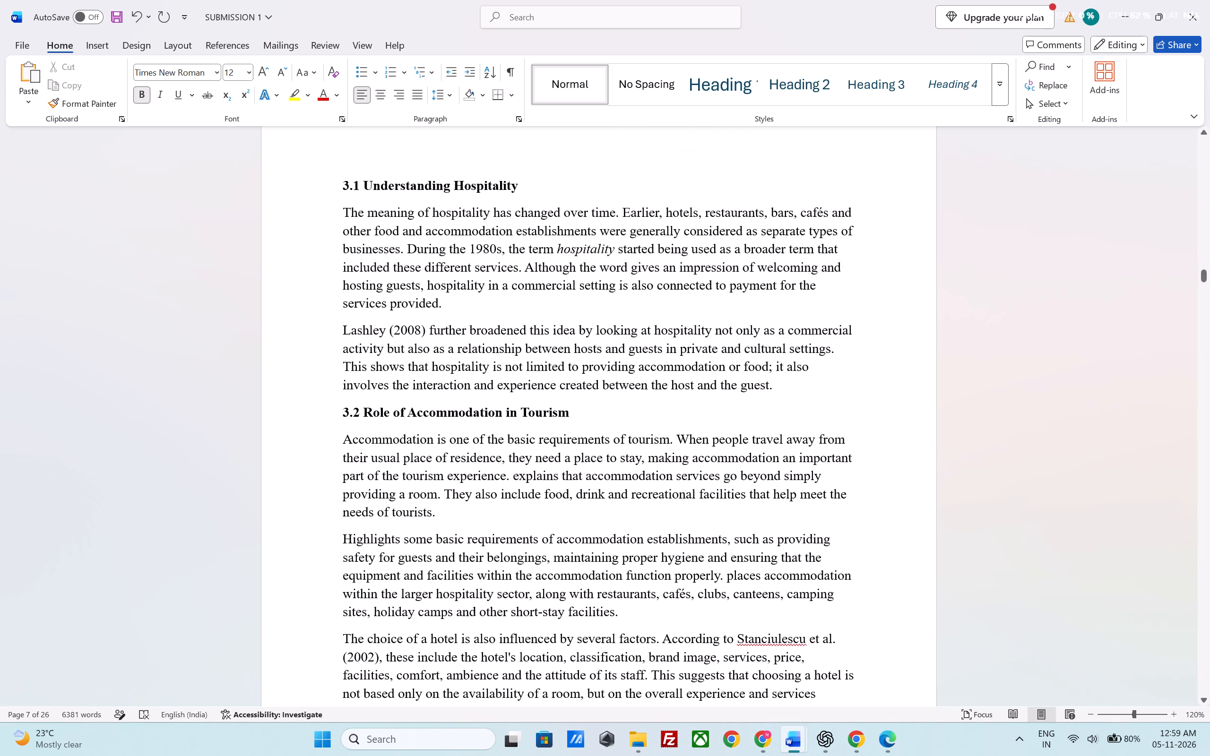
scroll(562, 331, up, 2)
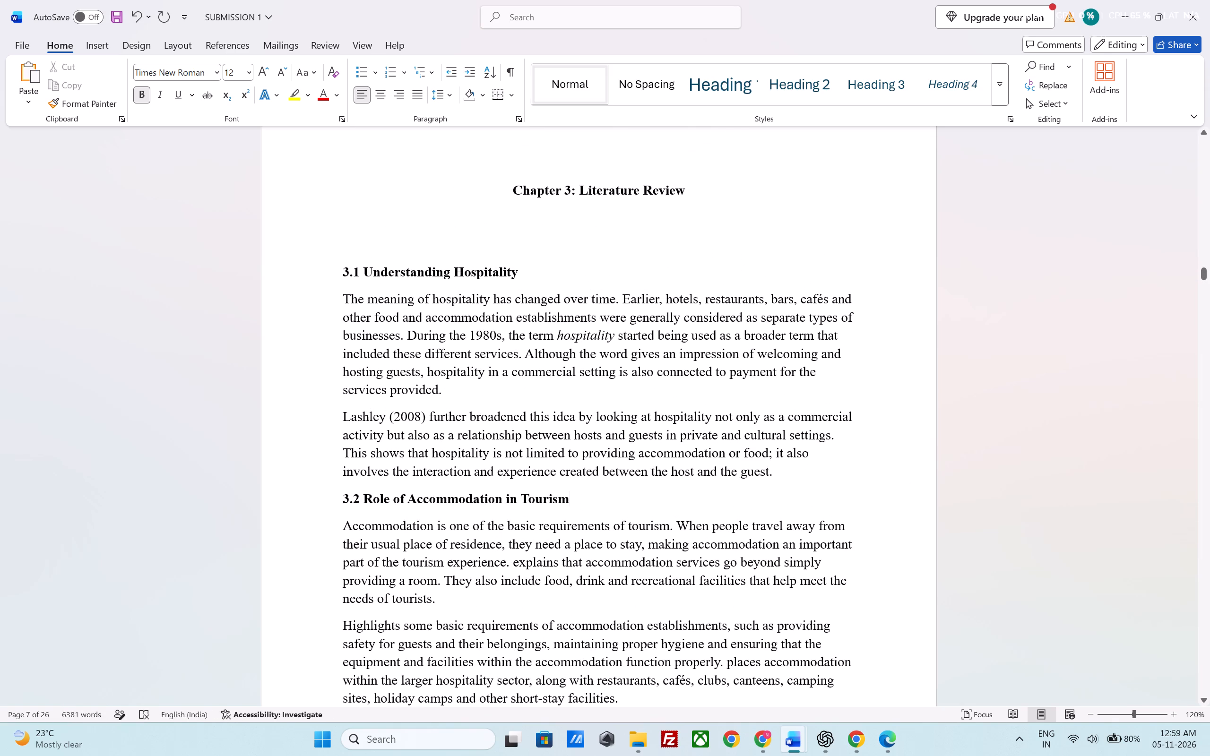
scroll(559, 328, down, 17)
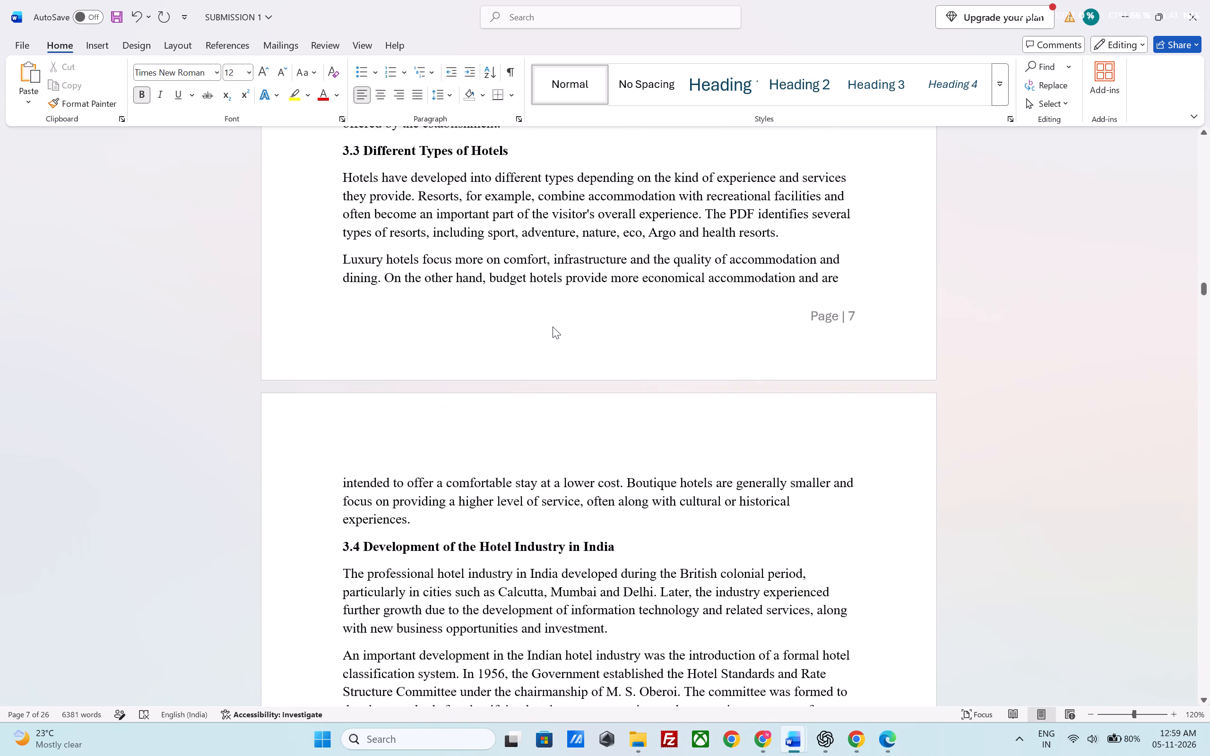
scroll(553, 326, up, 16)
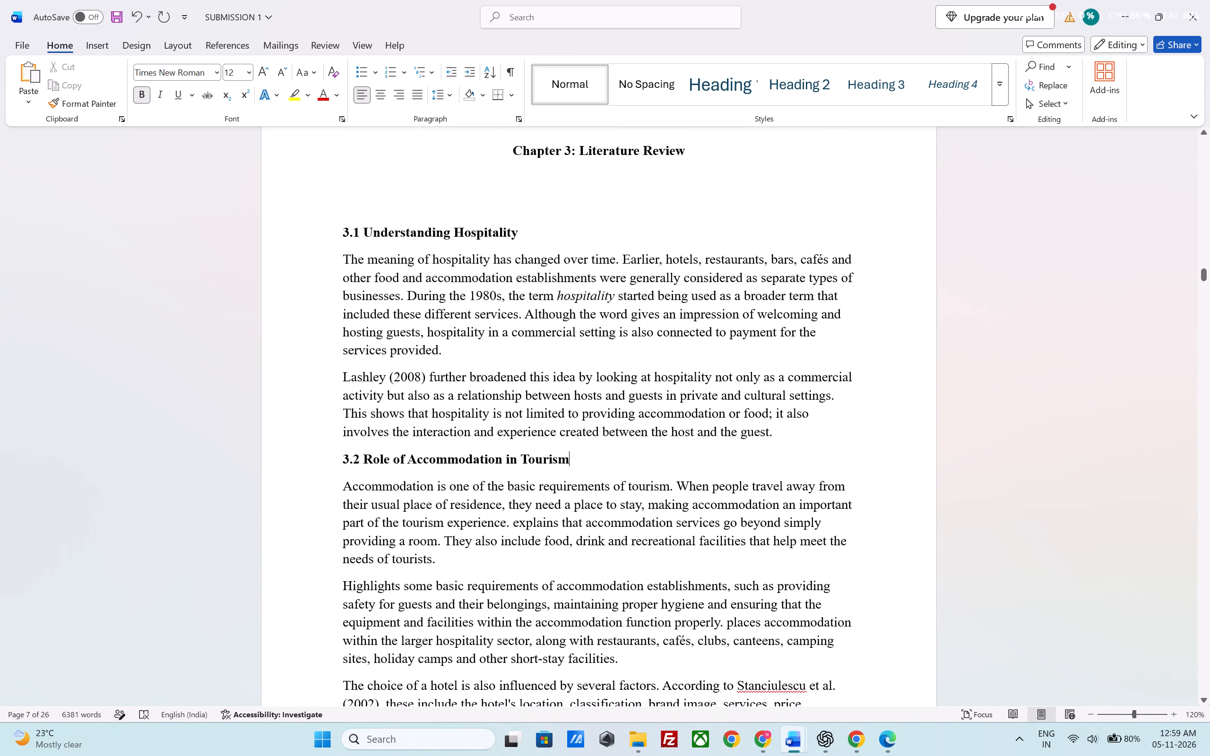
scroll(539, 445, up, 19)
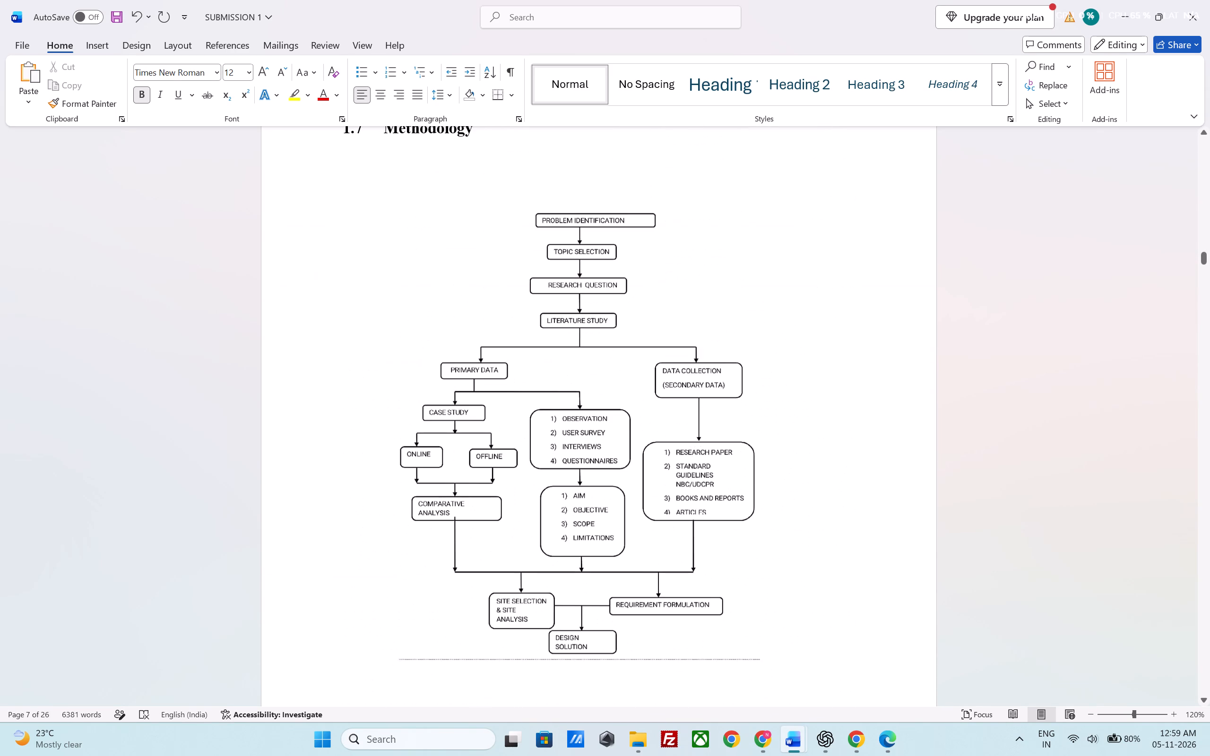
scroll(525, 453, down, 15)
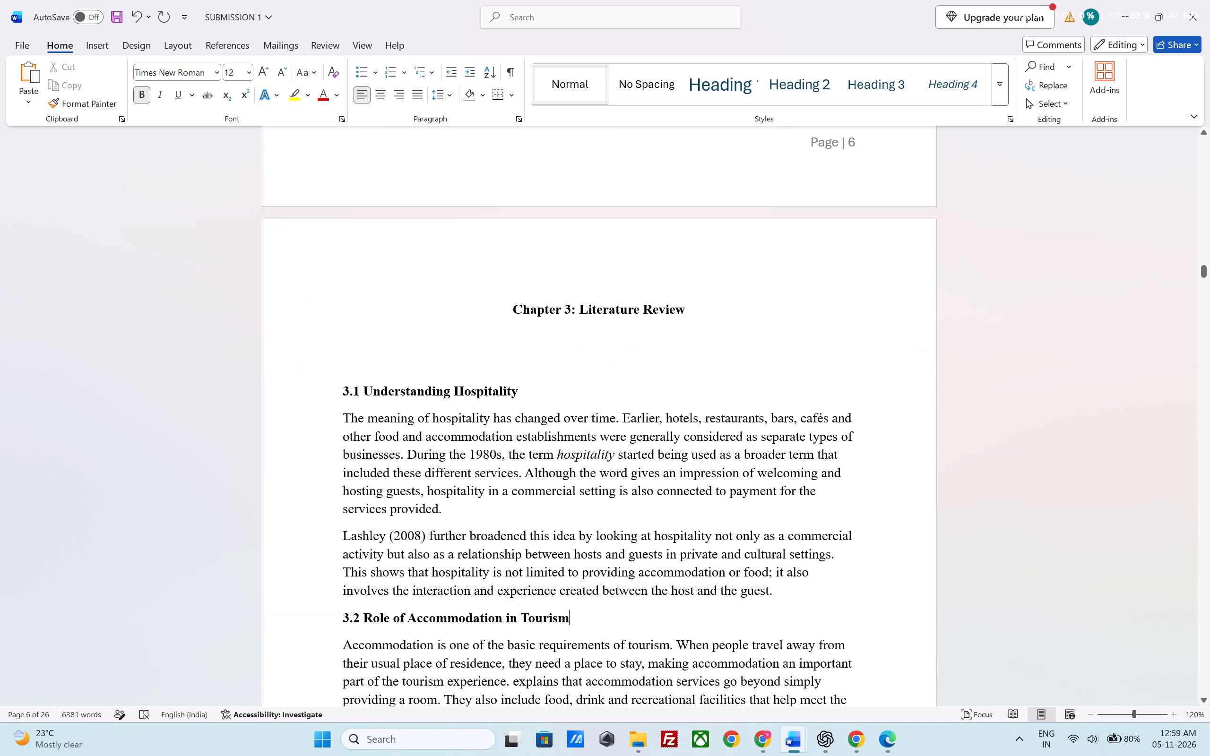
scroll(520, 459, down, 5)
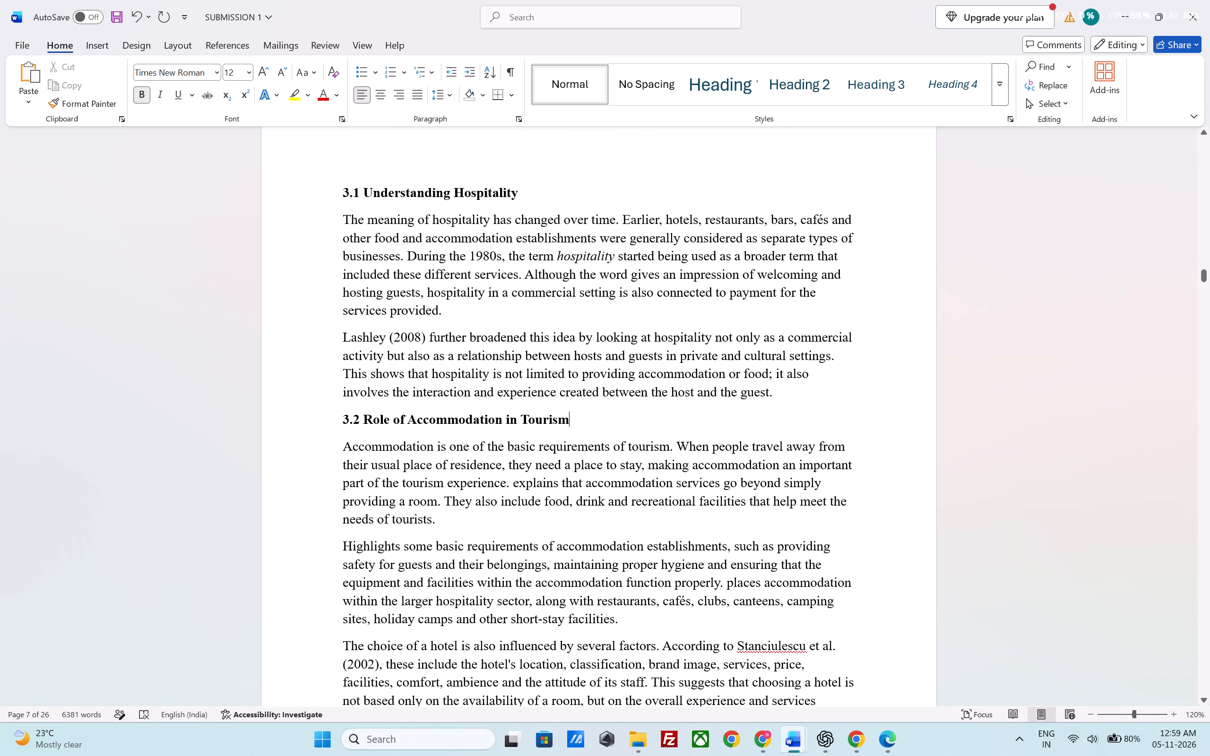
Add a new line reading "3.2 history" between the 3.1 Understanding Hospitality text and the "3.2 Role of Accommodation in Tourism" heading.
click(789, 403)
key(Return)
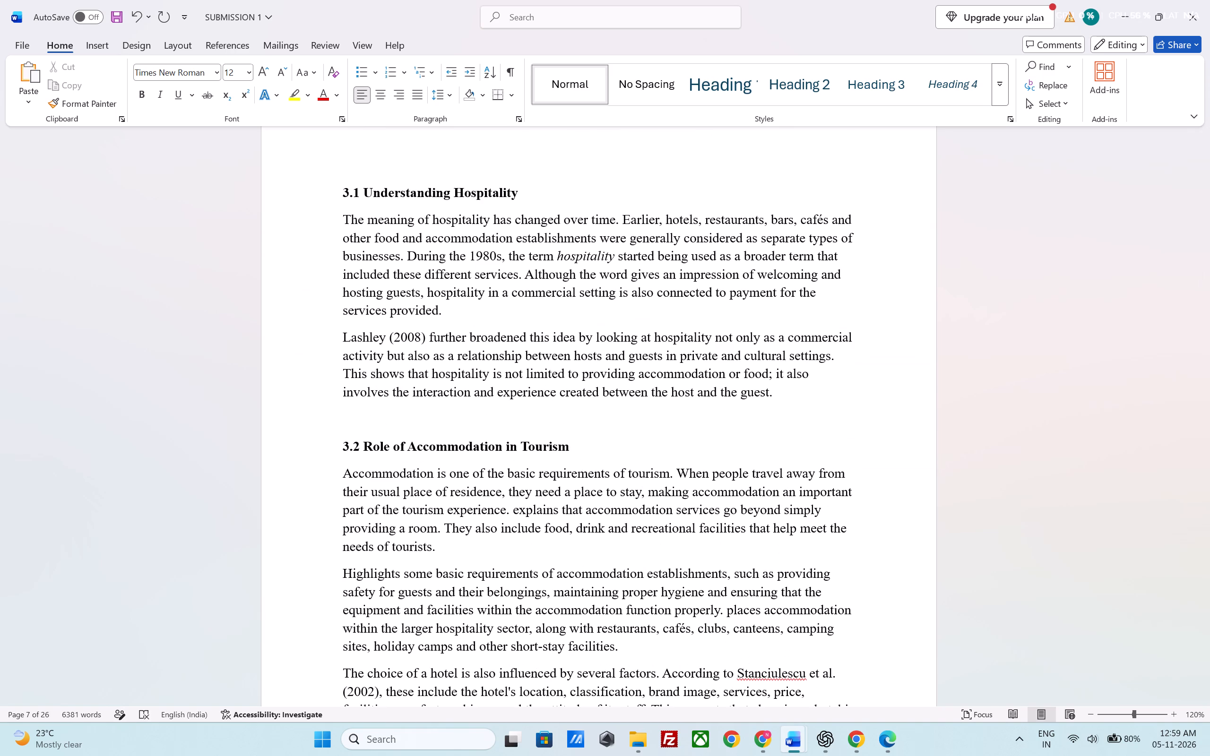
text(3.2)
key(space)
text(history)
key(space)
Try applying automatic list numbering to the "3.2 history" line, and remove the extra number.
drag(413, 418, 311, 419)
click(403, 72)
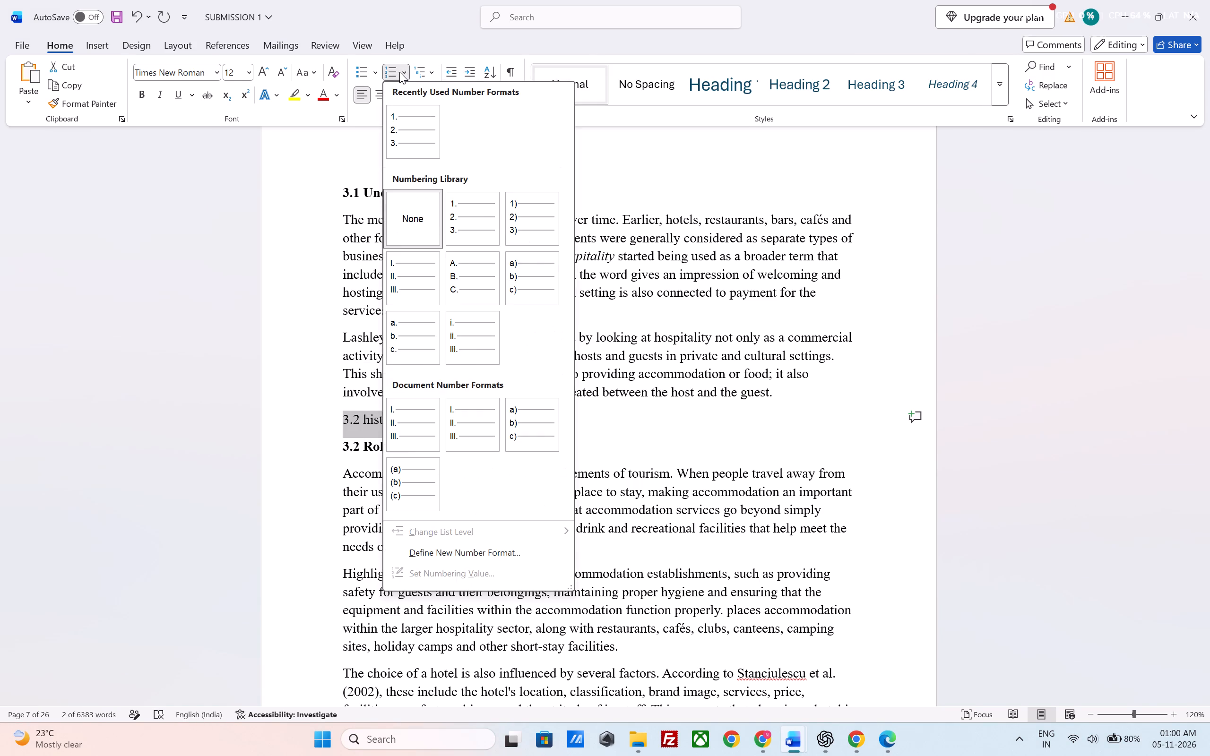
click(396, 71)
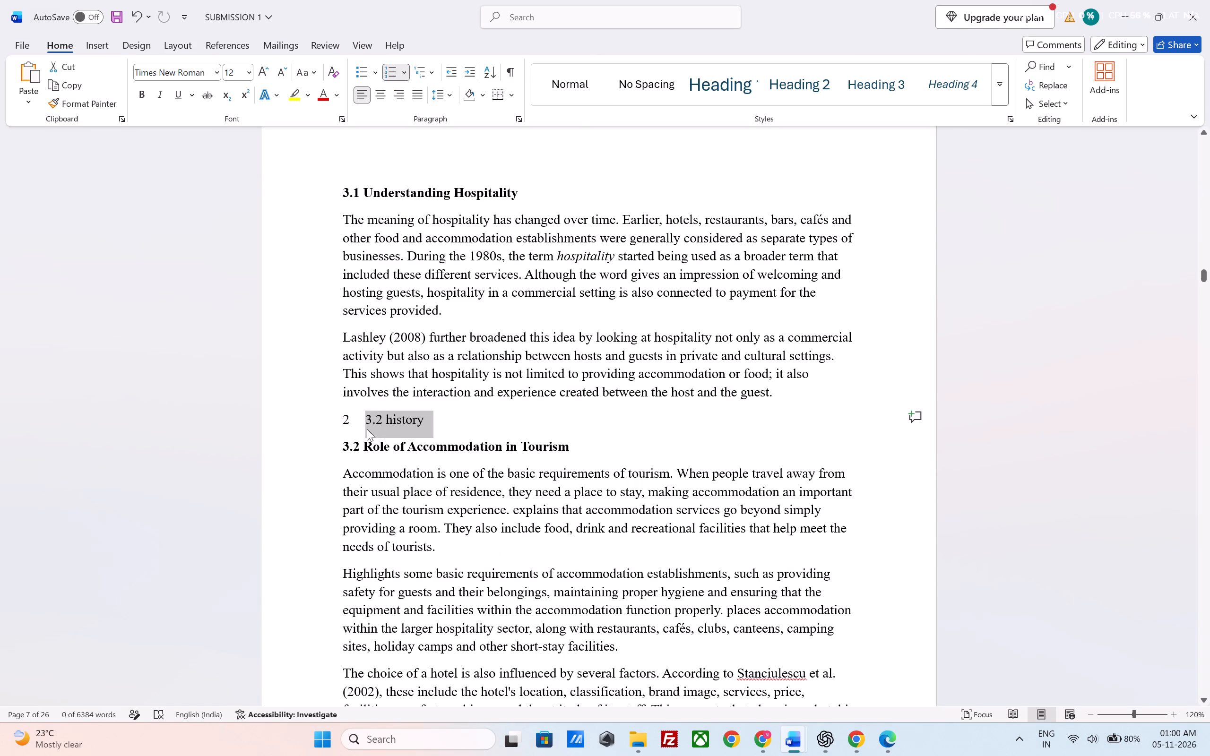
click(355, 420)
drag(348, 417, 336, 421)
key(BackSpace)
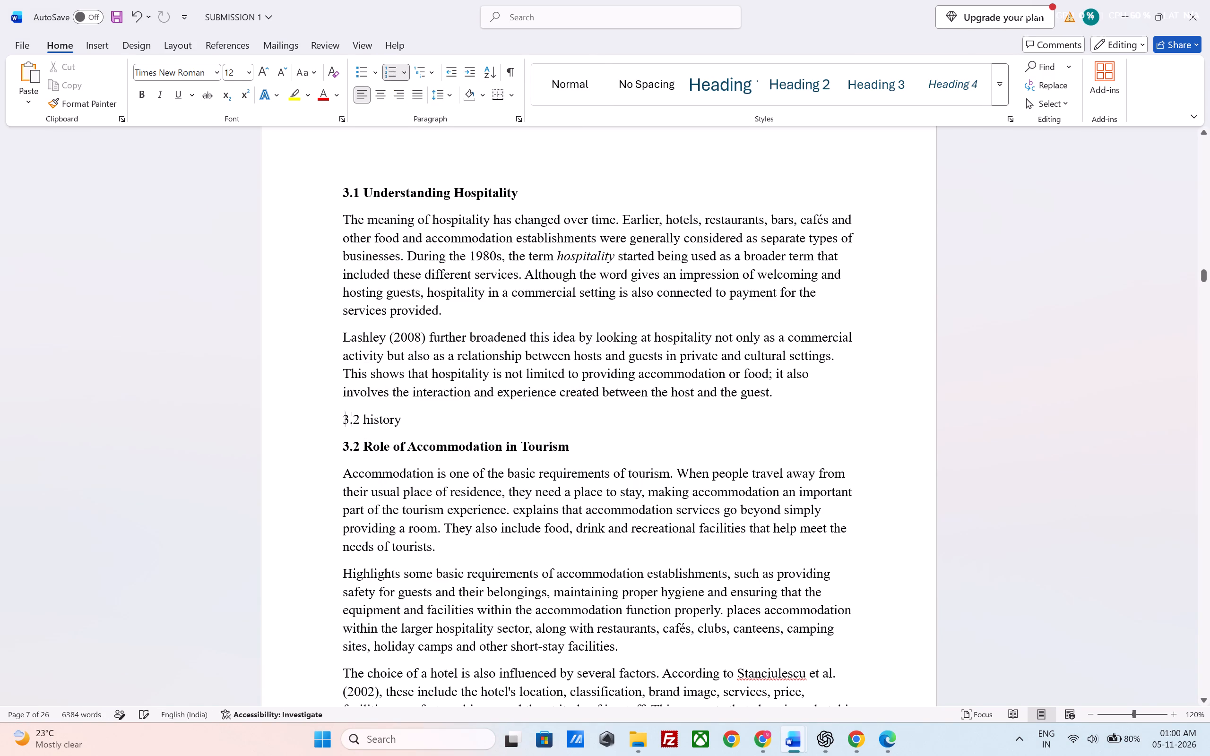
Paste the copied history paragraphs on a new line below "3.2 history".
click(424, 415)
key(Return)
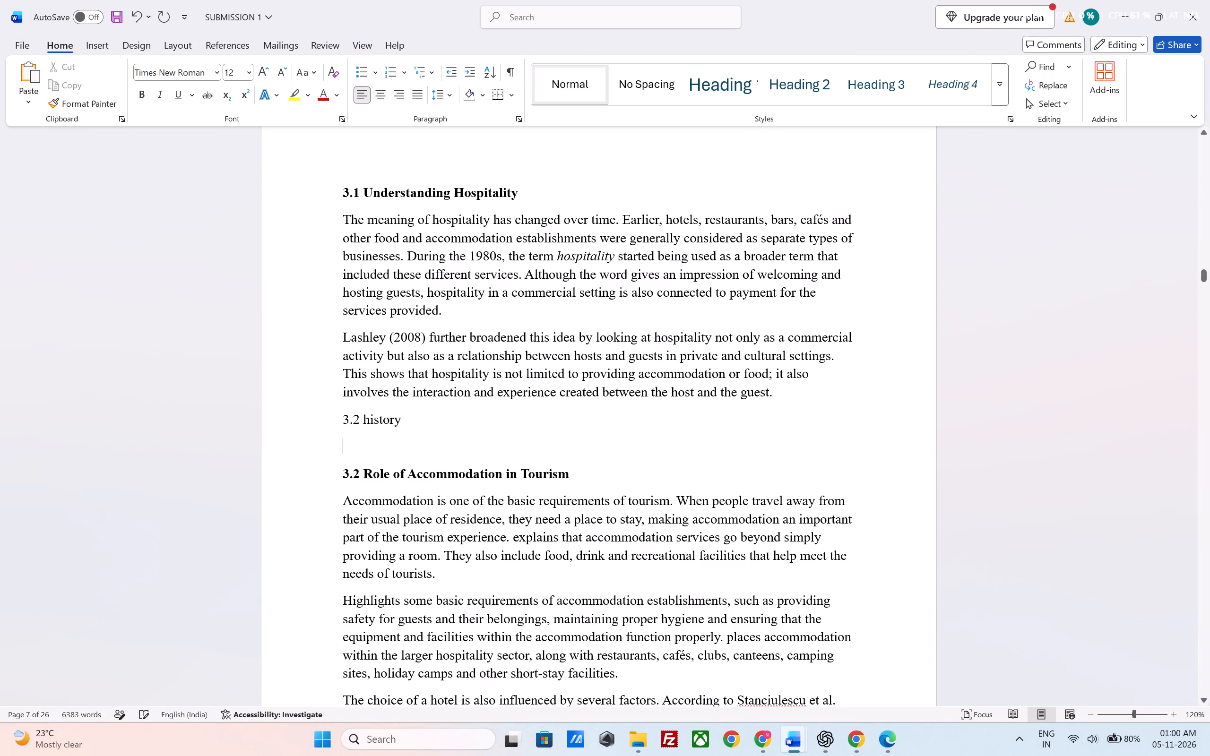
key(ctrl+v)
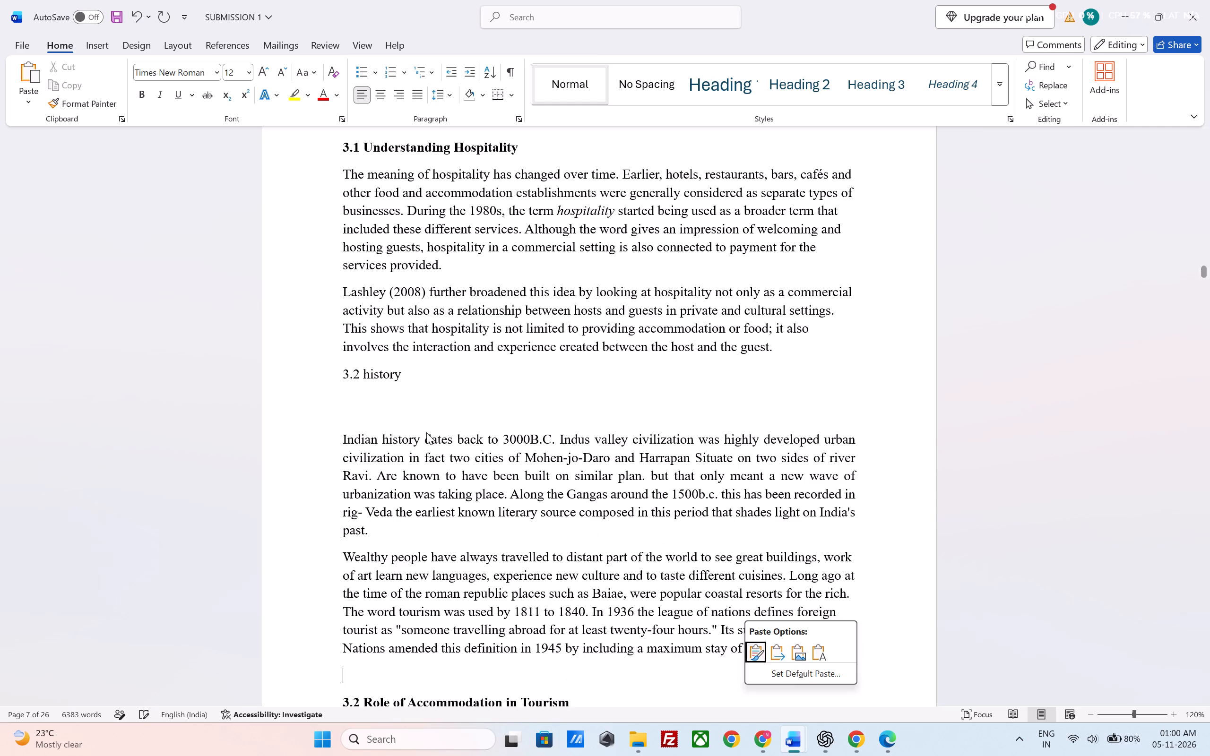
Remove the blank lines between the "3.2 history" line and the pasted paragraph starting "Indian history dates back".
scroll(386, 432, down, 2)
click(744, 575)
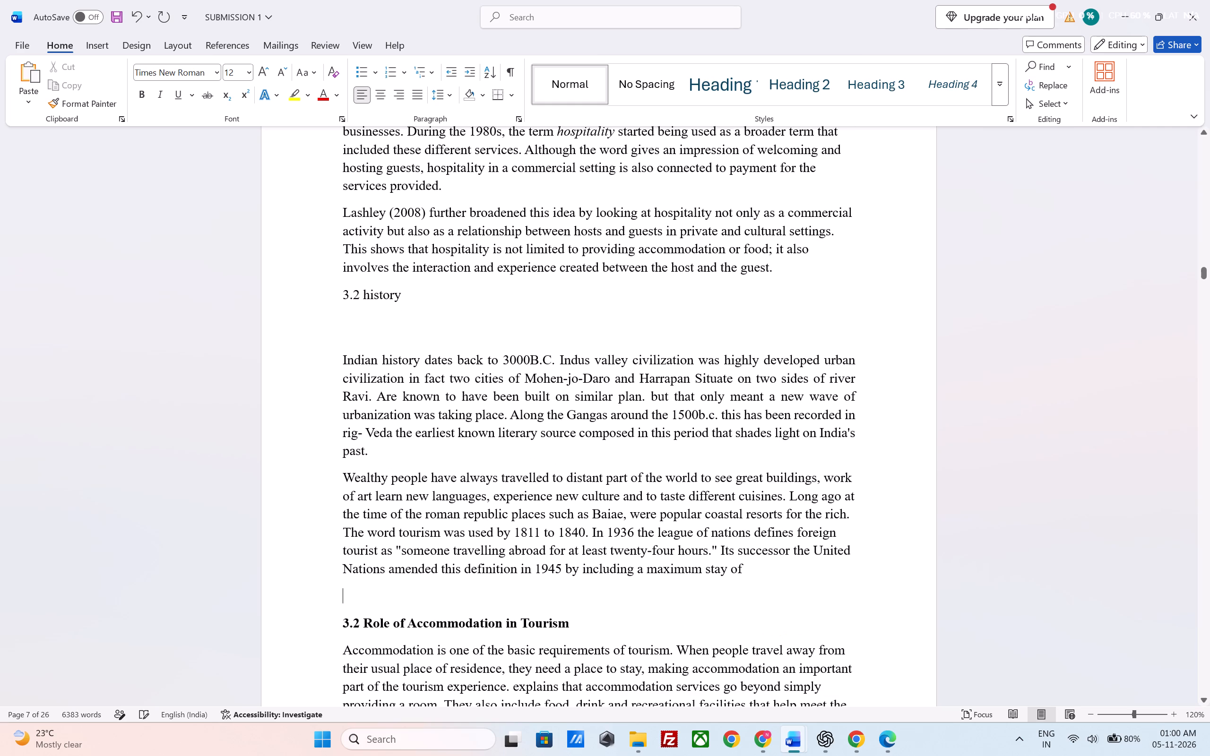
drag(746, 571, 327, 366)
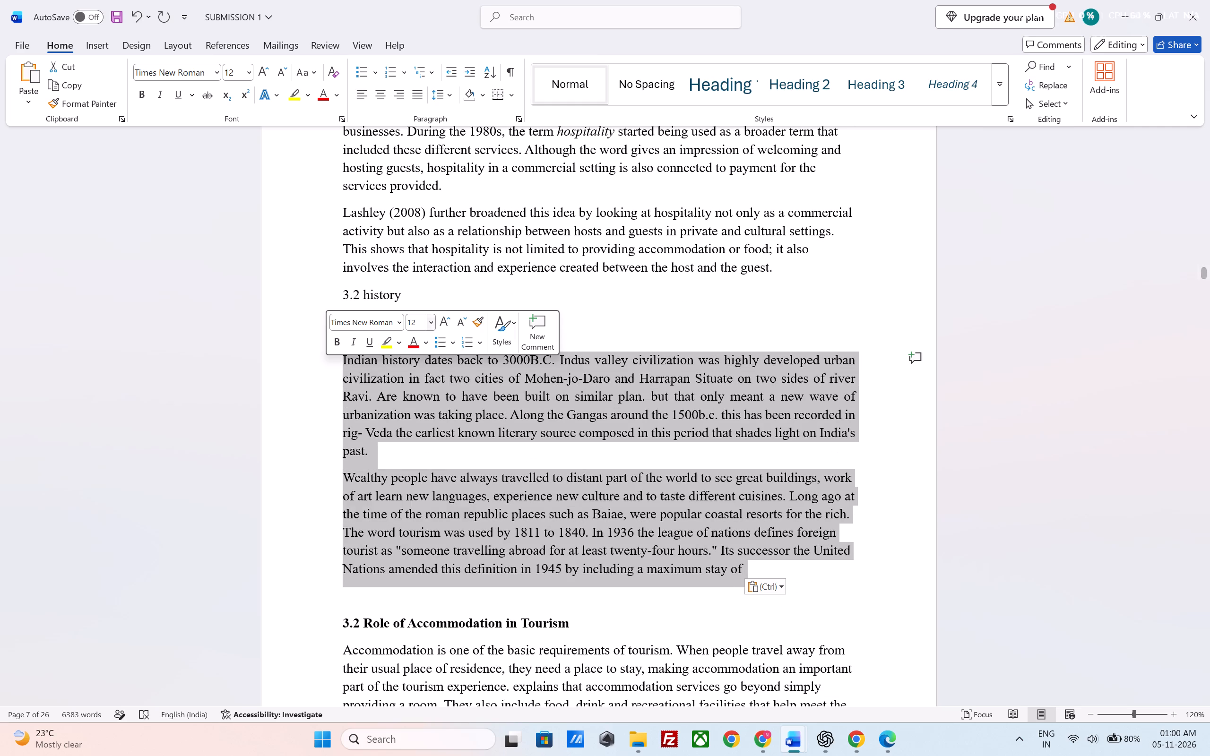
click(283, 346)
click(234, 368)
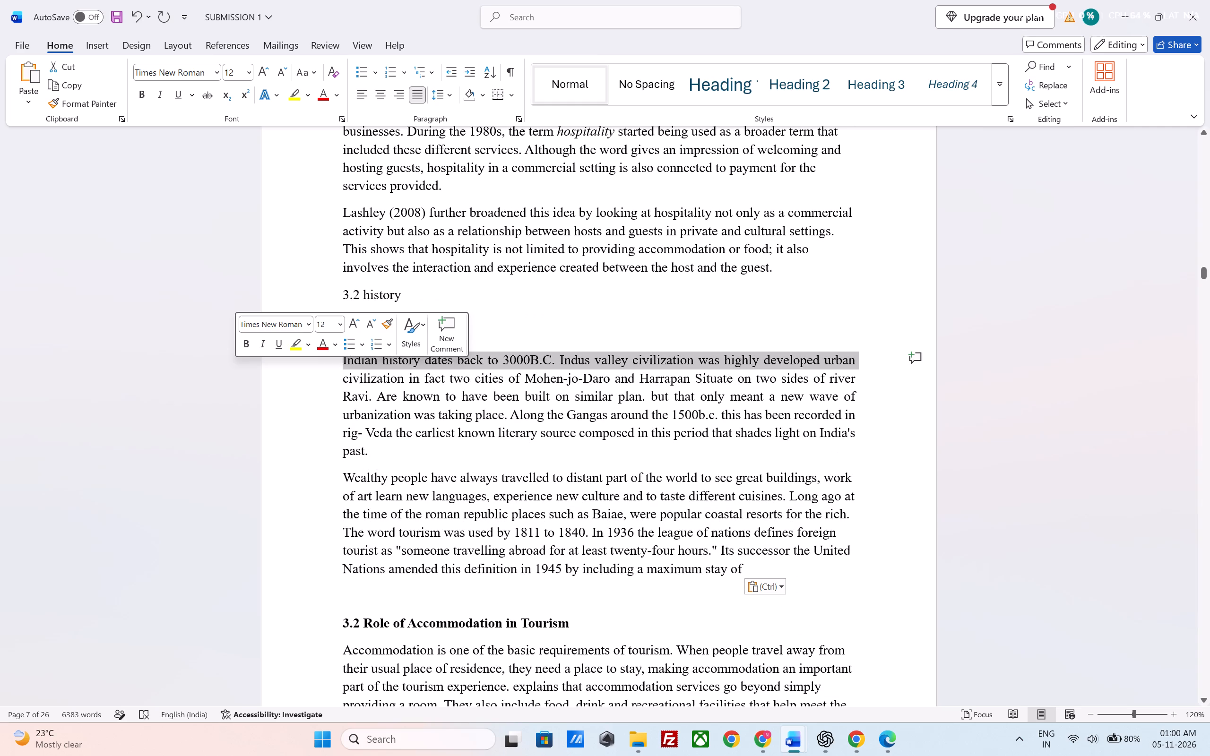
click(602, 303)
click(423, 325)
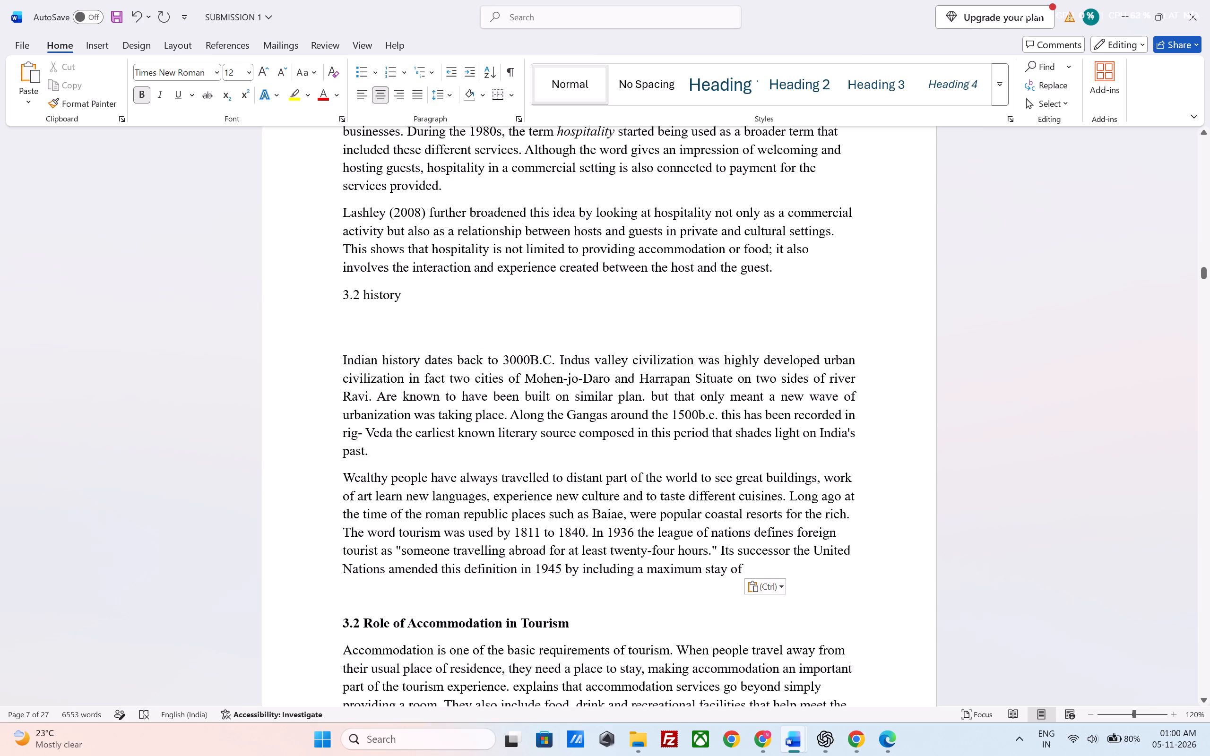
key(BackSpace)
key(BackSpace)
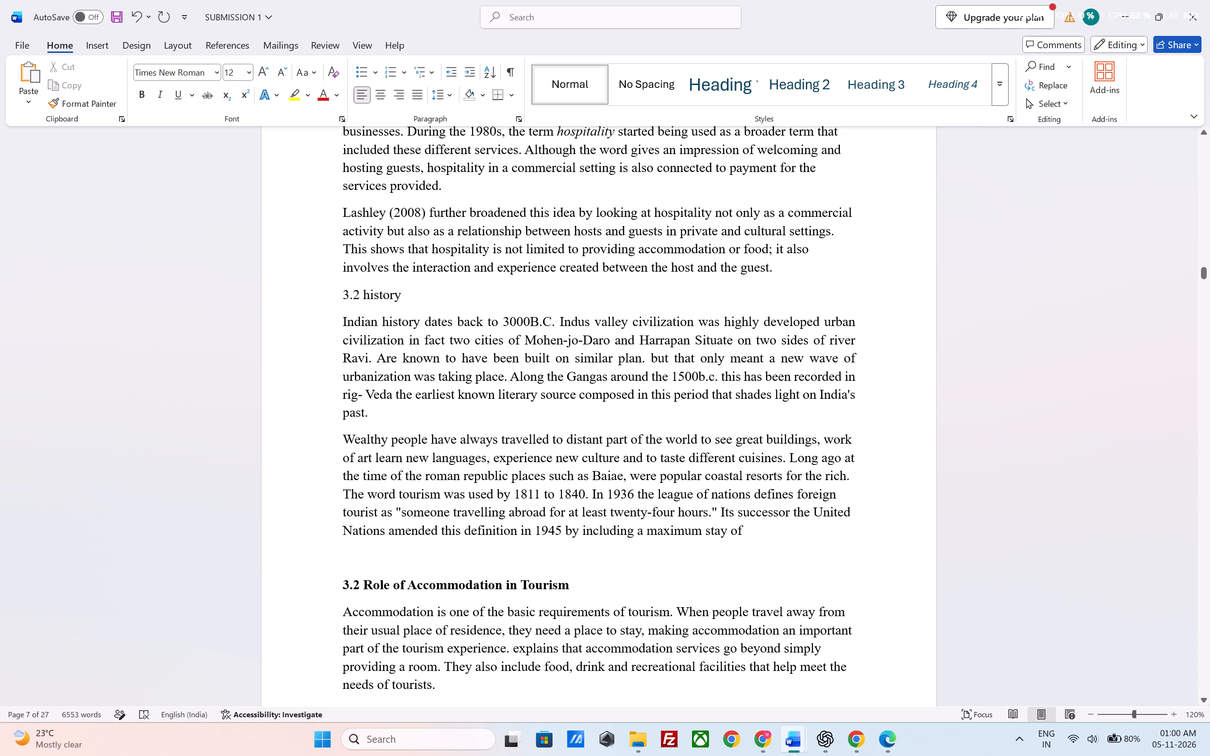
Make the "3.2 history" line bold like the other section headings.
drag(416, 290, 344, 291)
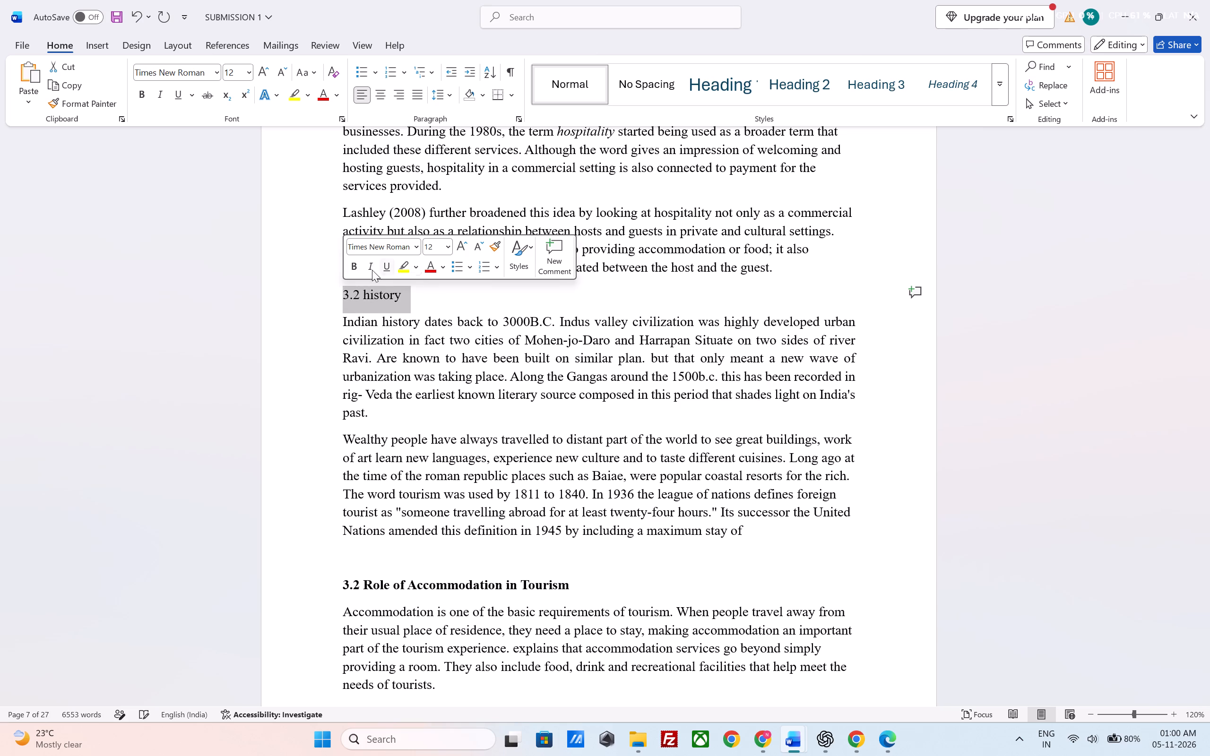
click(353, 271)
click(292, 292)
scroll(509, 366, up, 4)
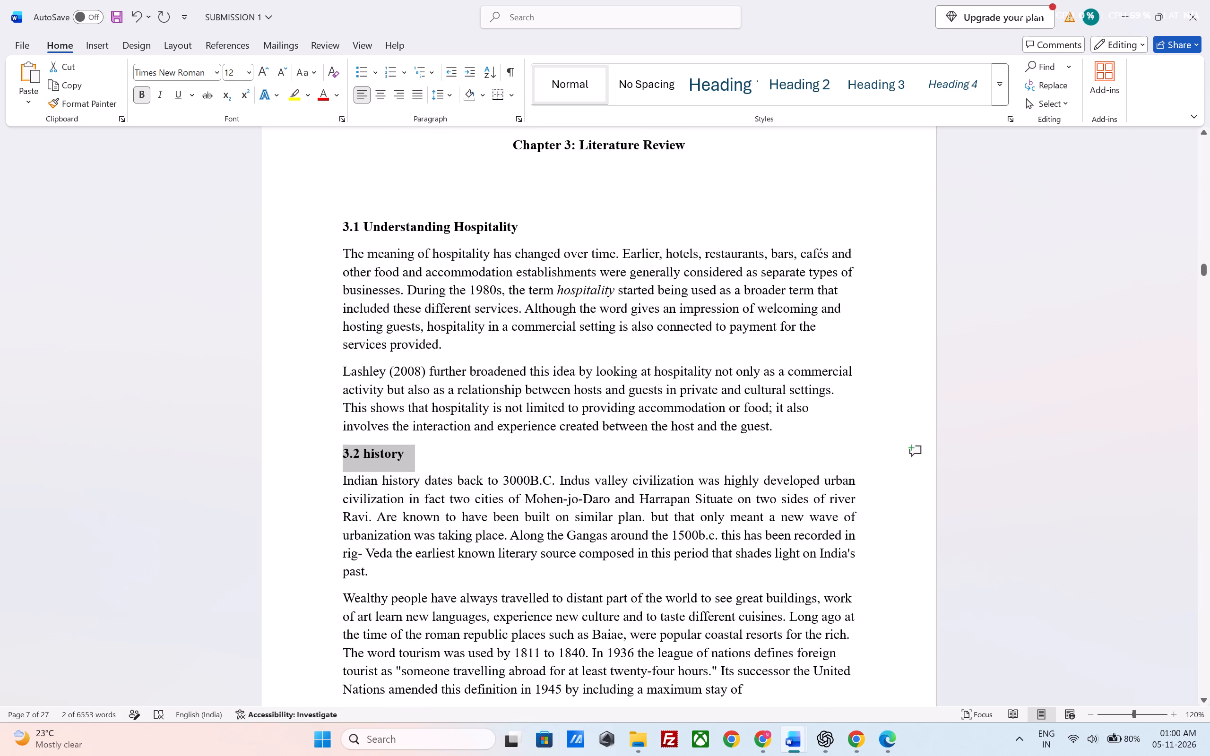
click(271, 352)
Look through the rest of the submission, from the Role of Accommodation section to the Climate section on the last page.
scroll(406, 350, down, 10)
click(1077, 304)
scroll(940, 316, down, 12)
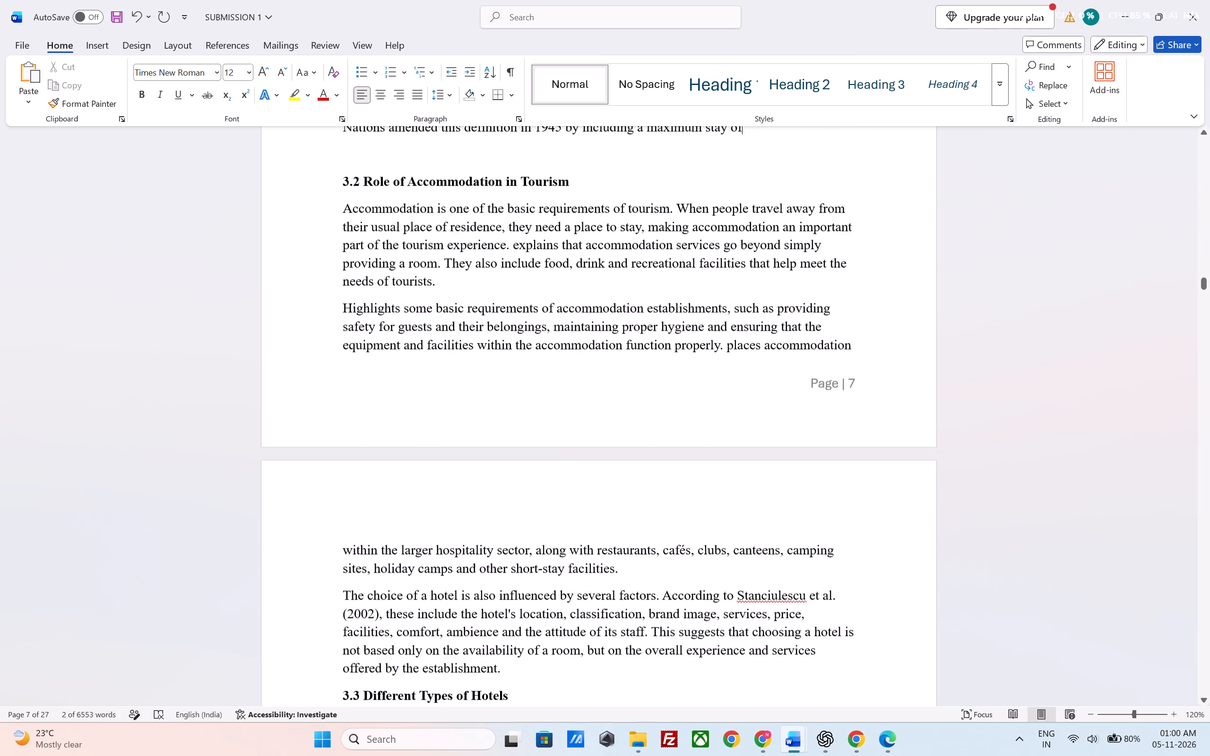
scroll(936, 310, down, 13)
drag(1202, 300, 1203, 445)
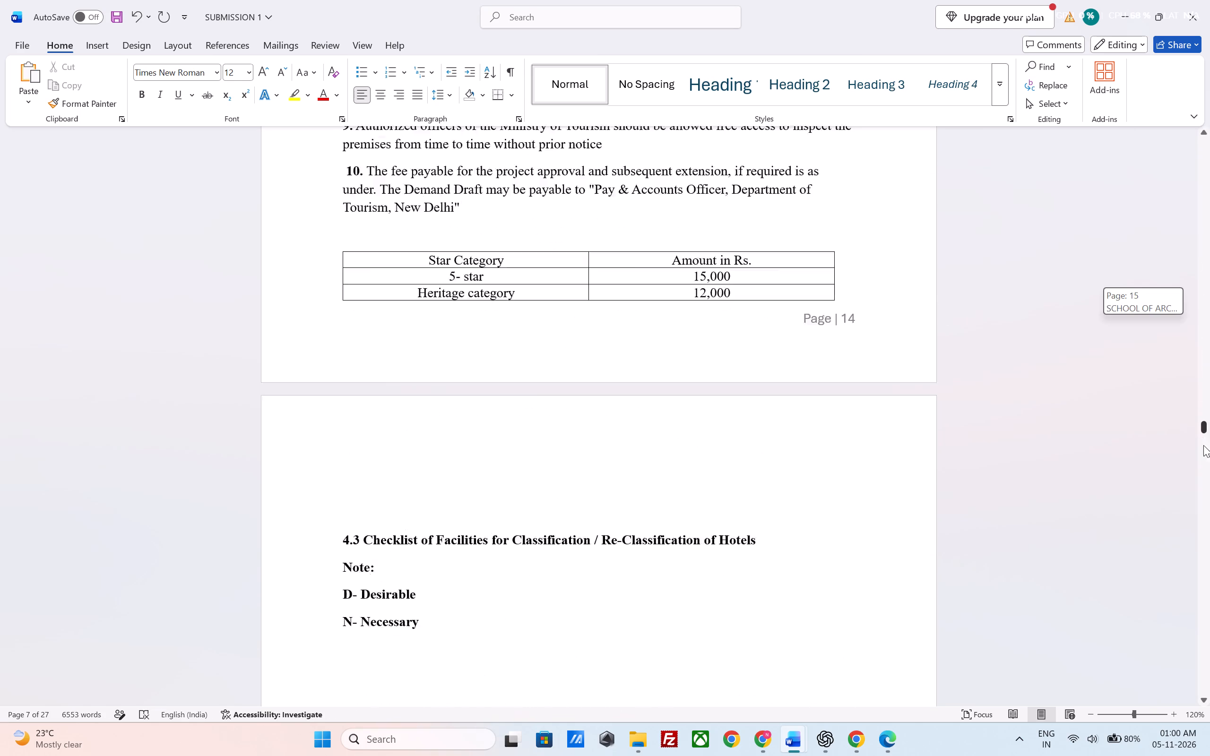
drag(1203, 445, 1183, 601)
drag(1202, 603, 1204, 605)
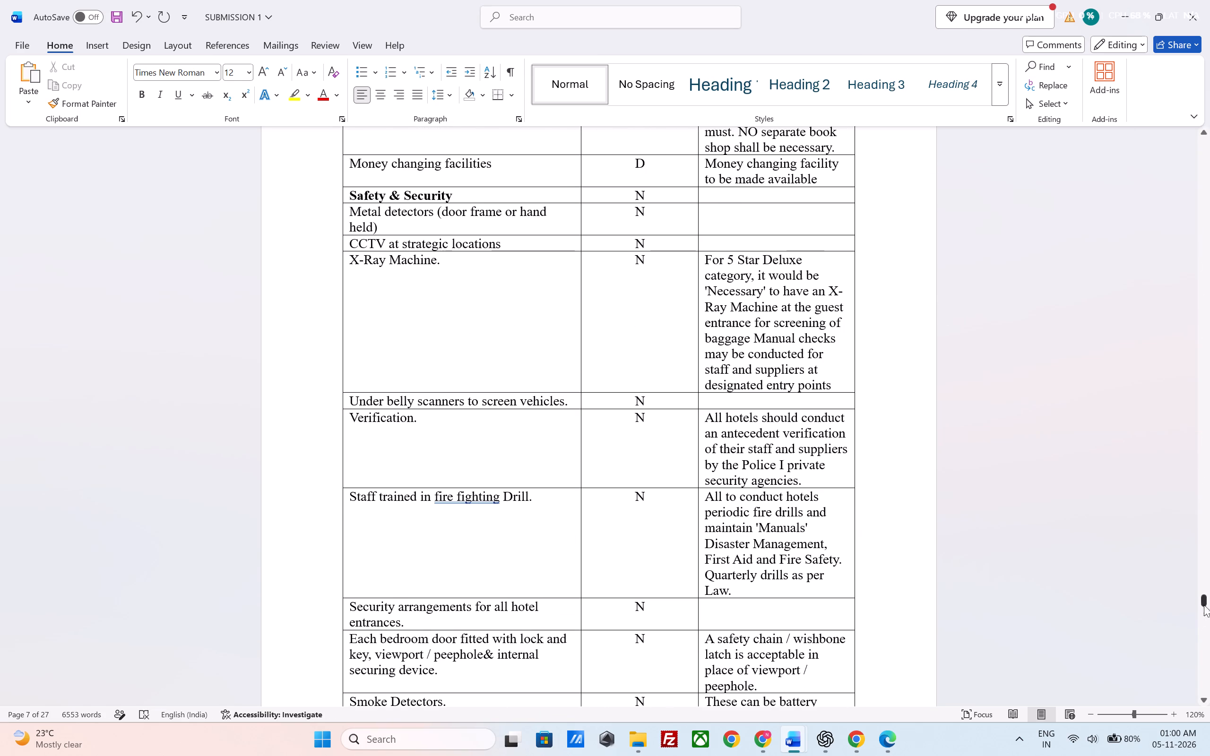
drag(1204, 605, 1200, 739)
scroll(808, 514, down, 5)
scroll(807, 515, up, 13)
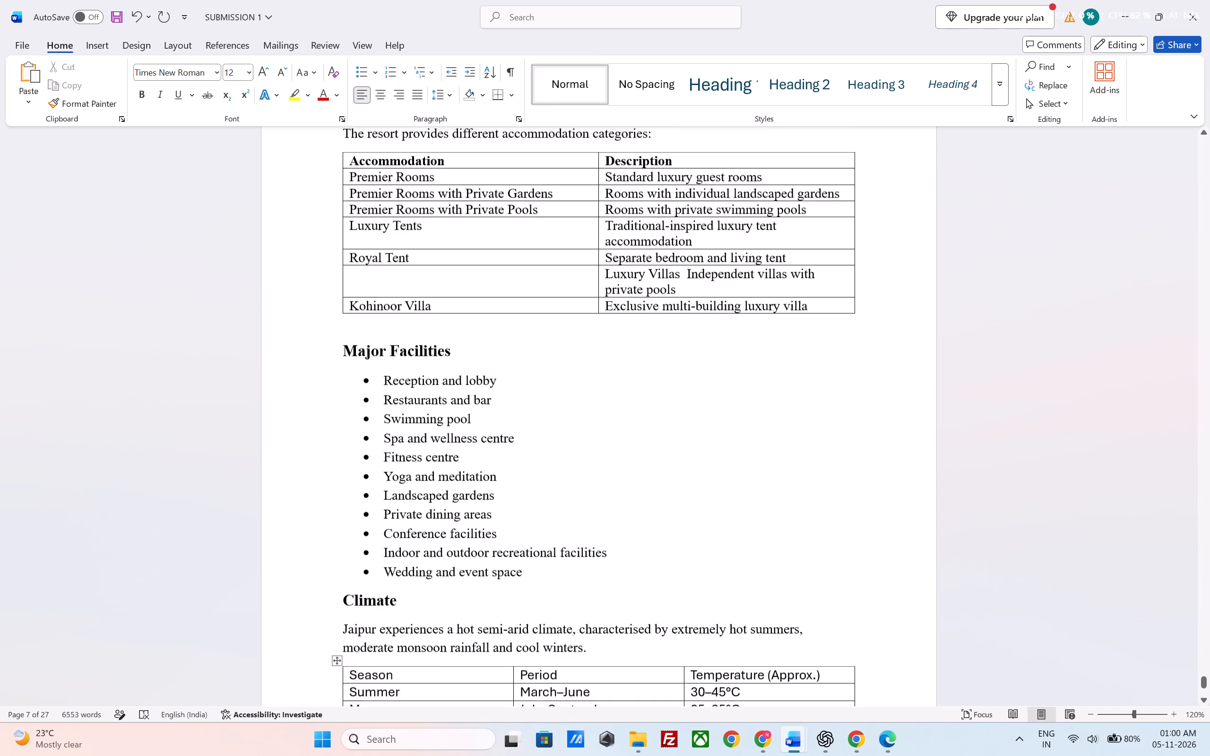
scroll(806, 514, down, 15)
scroll(759, 538, down, 4)
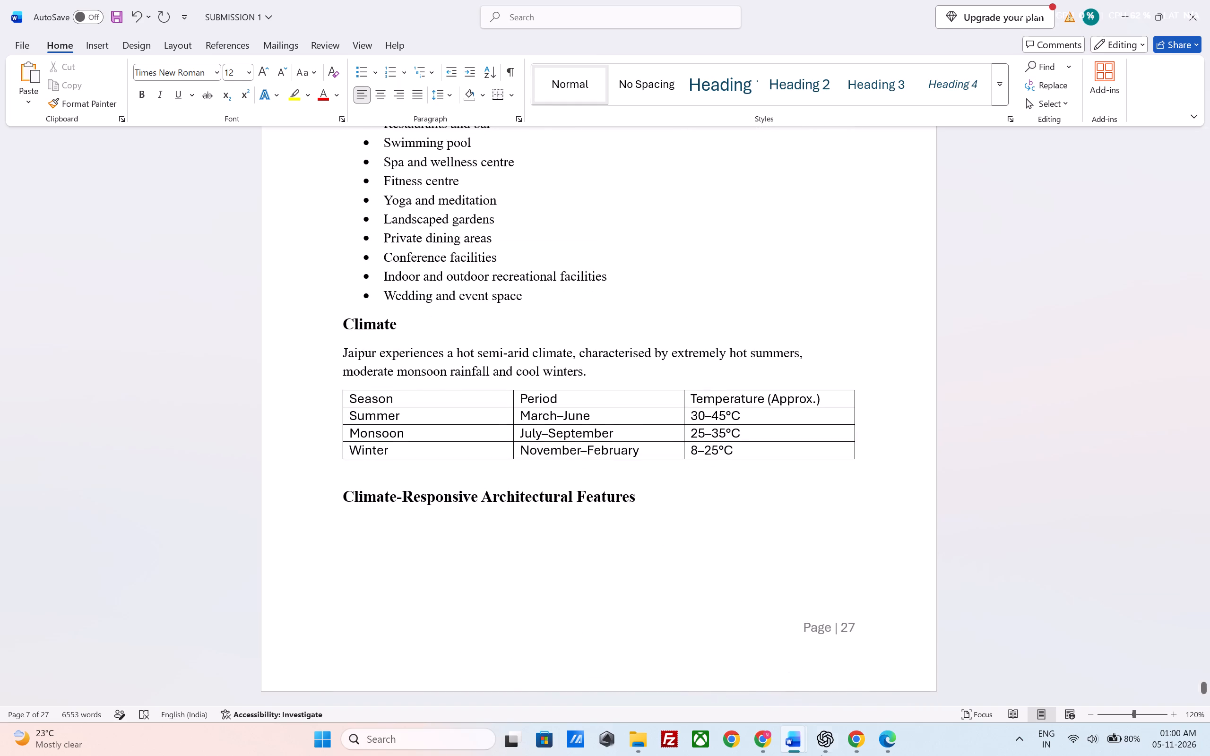
Review the B.Arch synopsis format document from the methodology flowchart through Chapters 2 to 6 and the References, and close it.
click(809, 663)
scroll(627, 505, down, 4)
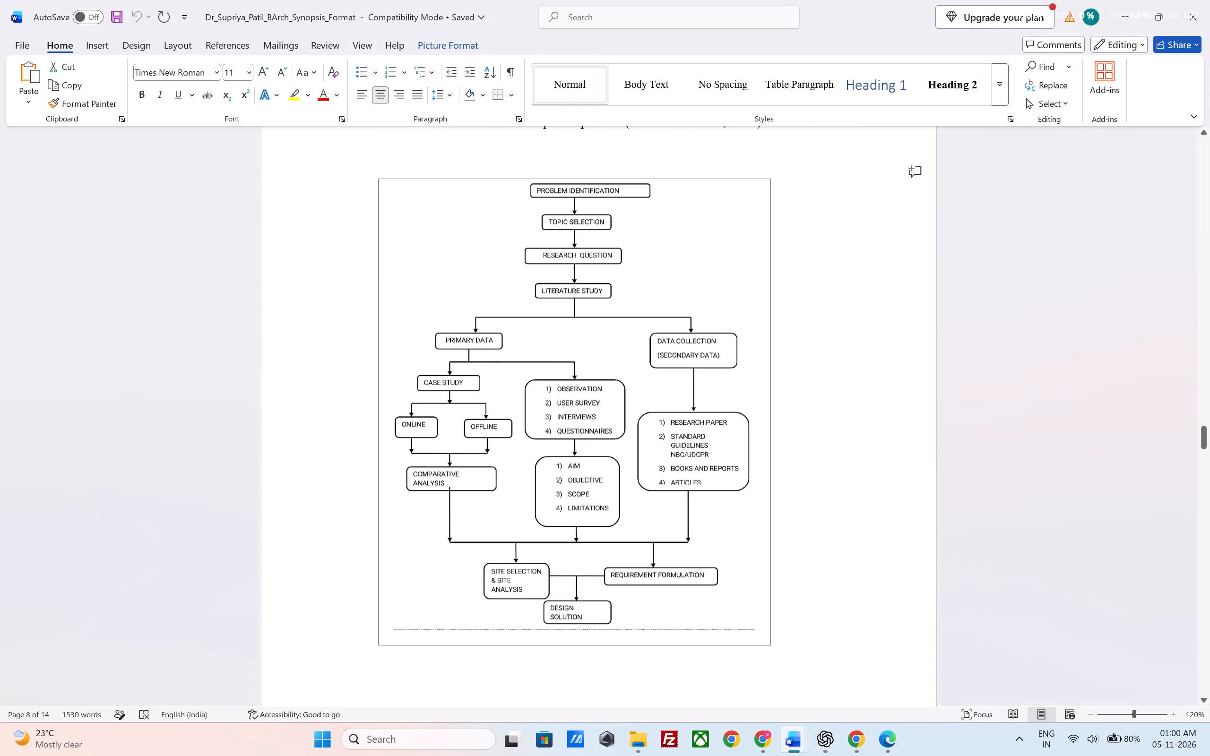
scroll(618, 492, down, 18)
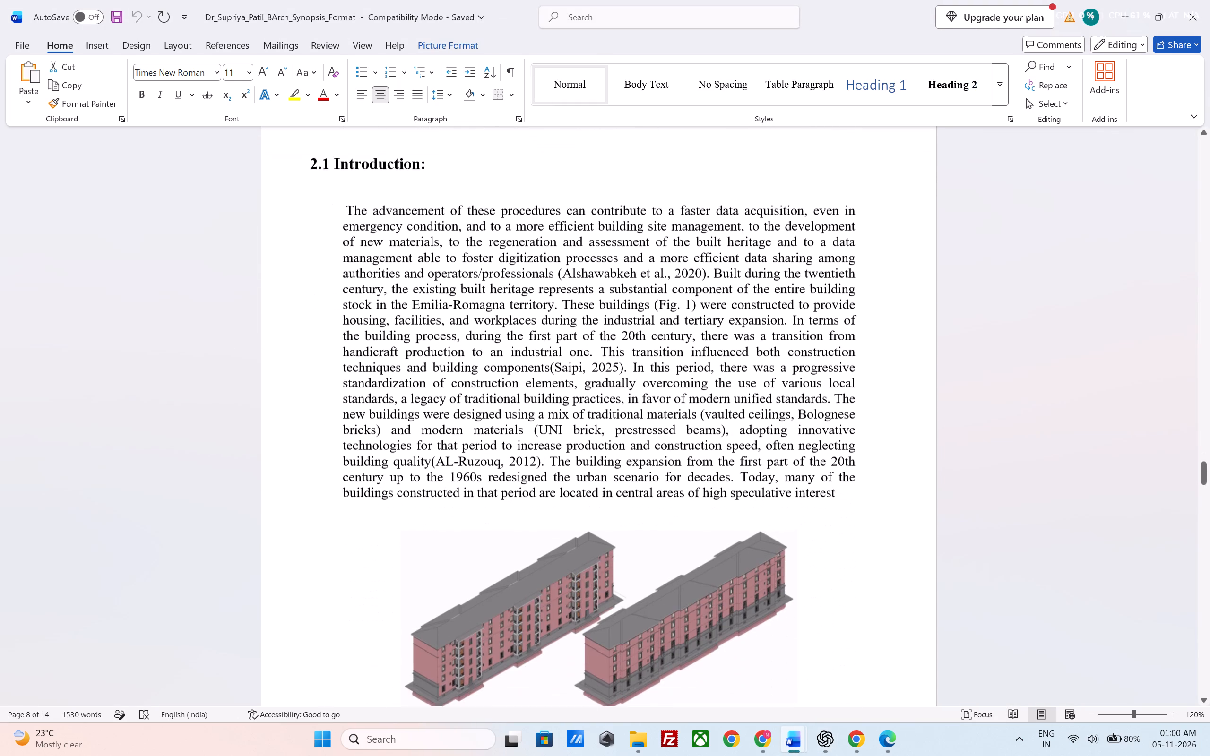
scroll(611, 475, down, 10)
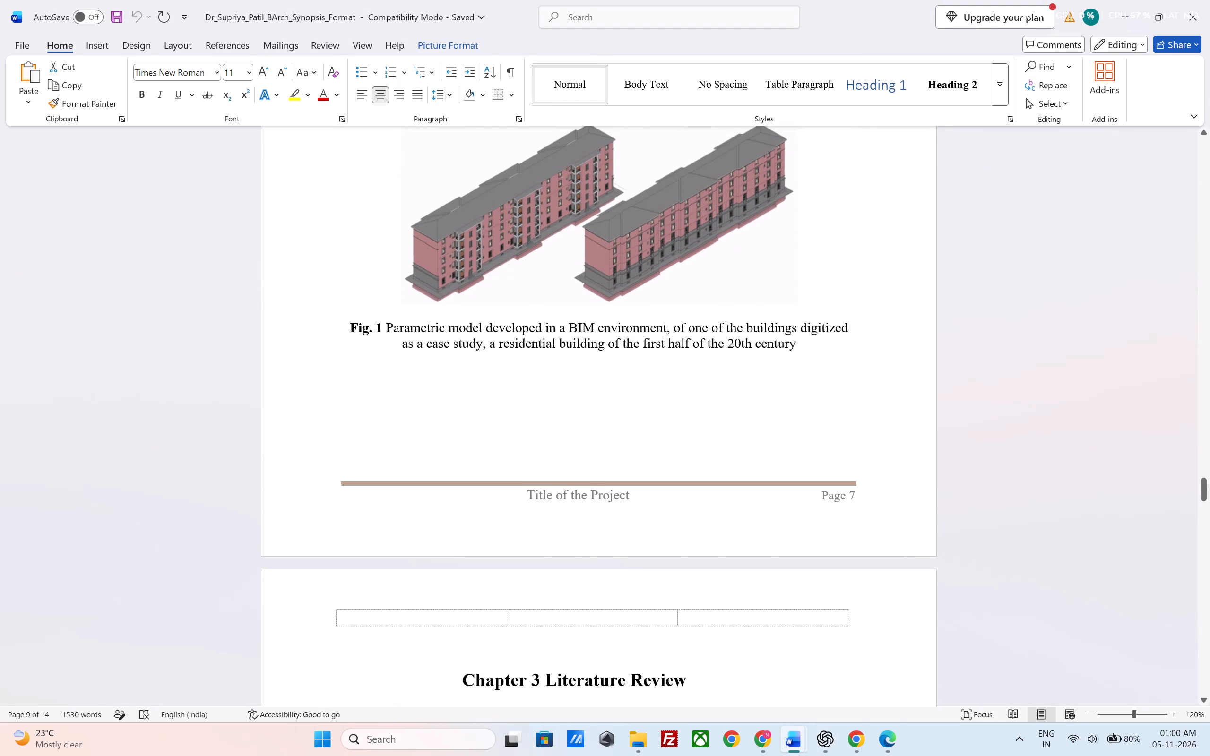
scroll(611, 475, up, 1)
scroll(611, 475, down, 11)
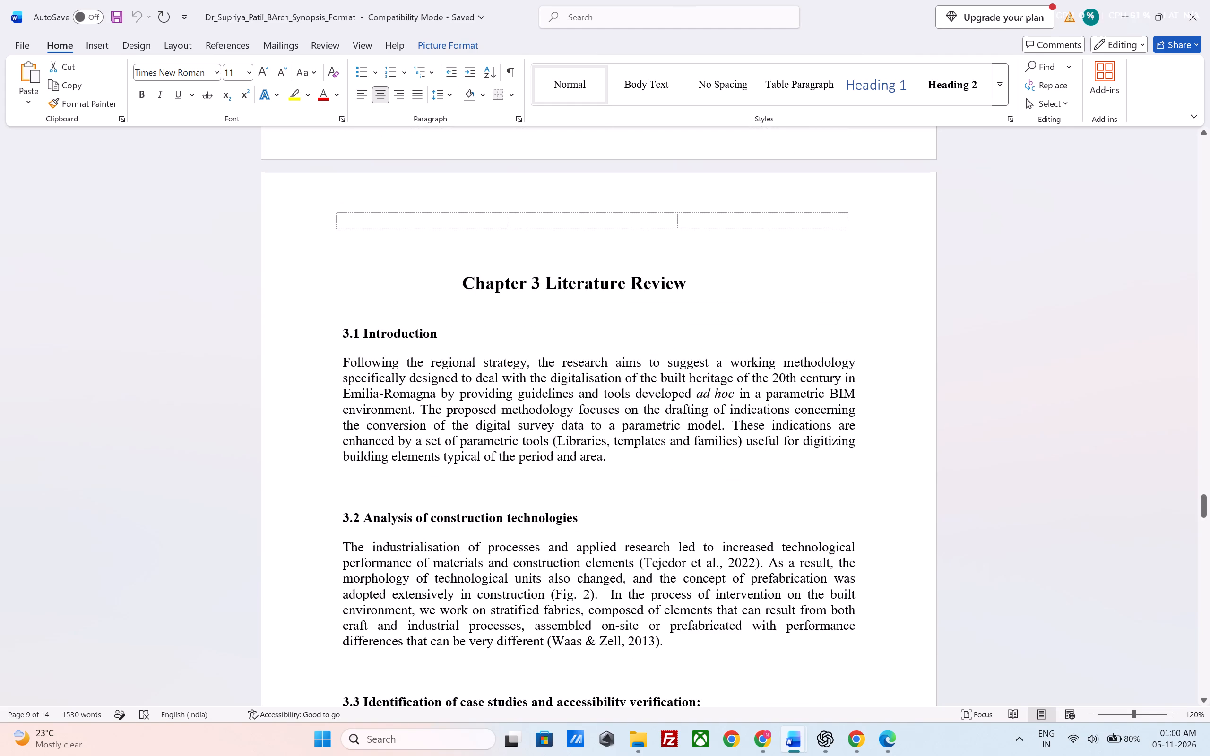
scroll(736, 388, up, 5)
scroll(735, 395, down, 9)
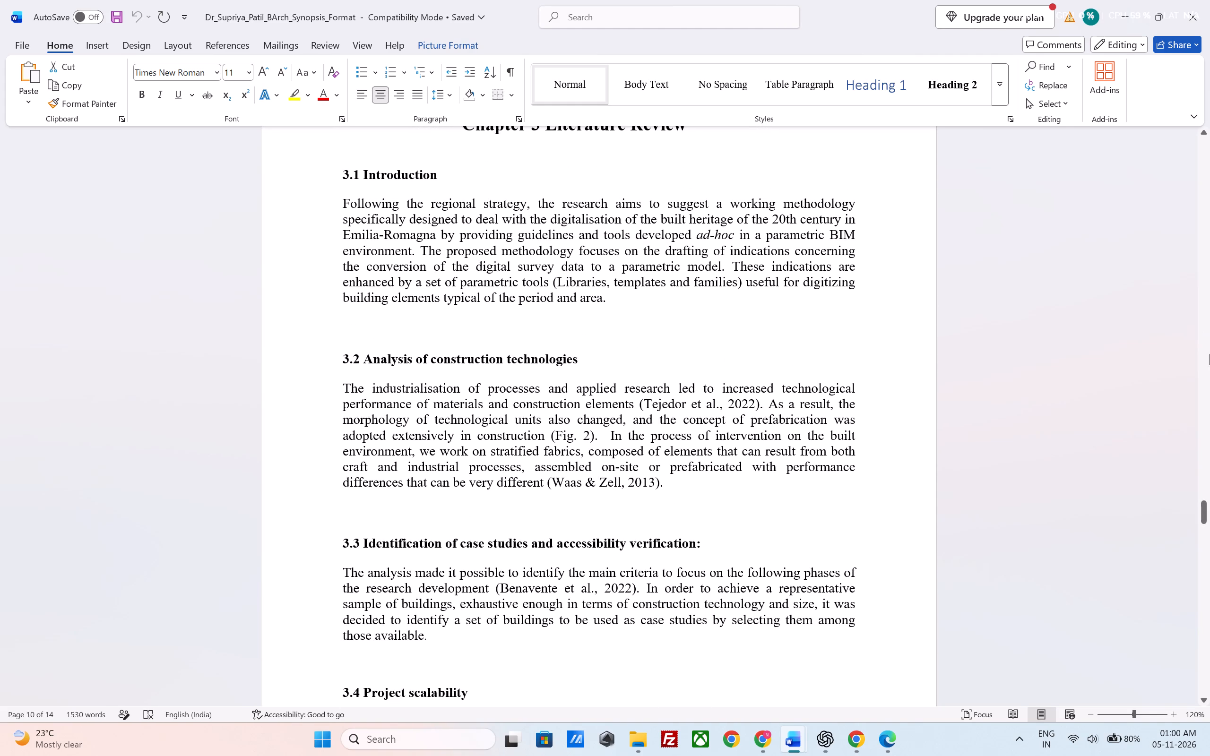
drag(1202, 517, 1209, 560)
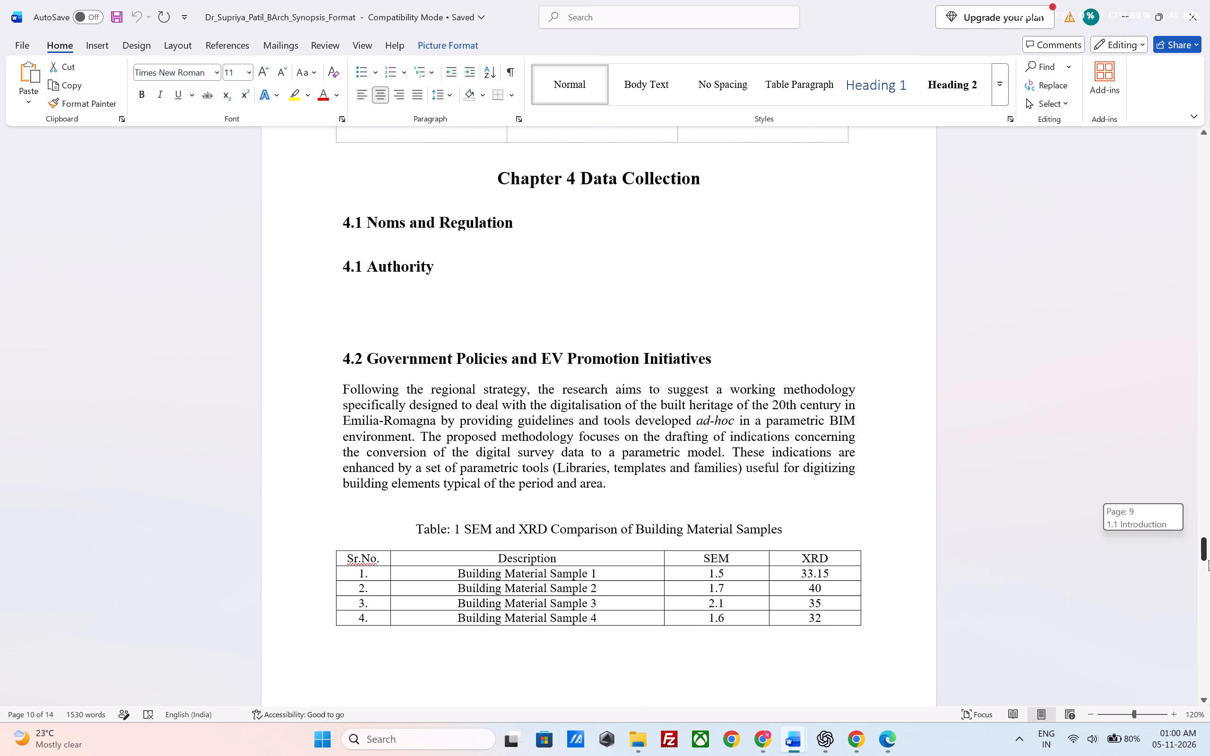
drag(1209, 560, 1200, 622)
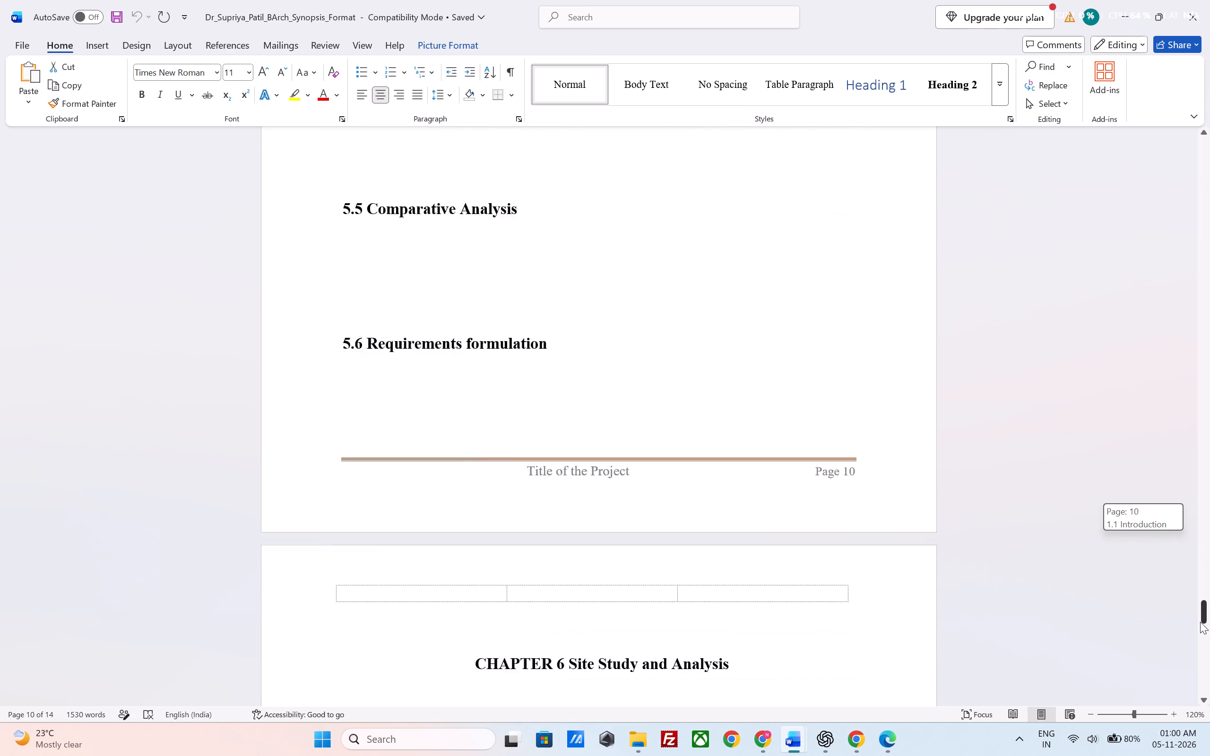
drag(1200, 622, 1203, 664)
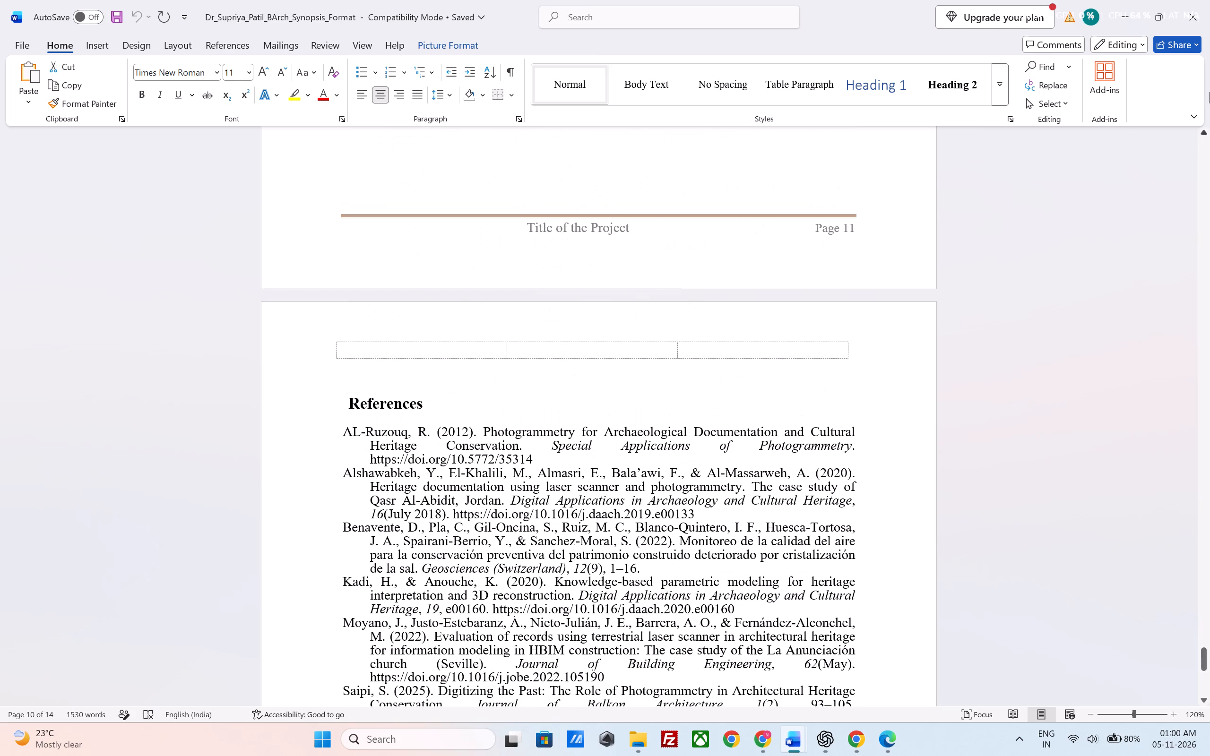
click(1192, 20)
Examine the Oberoi Rajvilas case study's introduction, general information and facilities against the case study text at the end of the submission.
scroll(579, 280, up, 2)
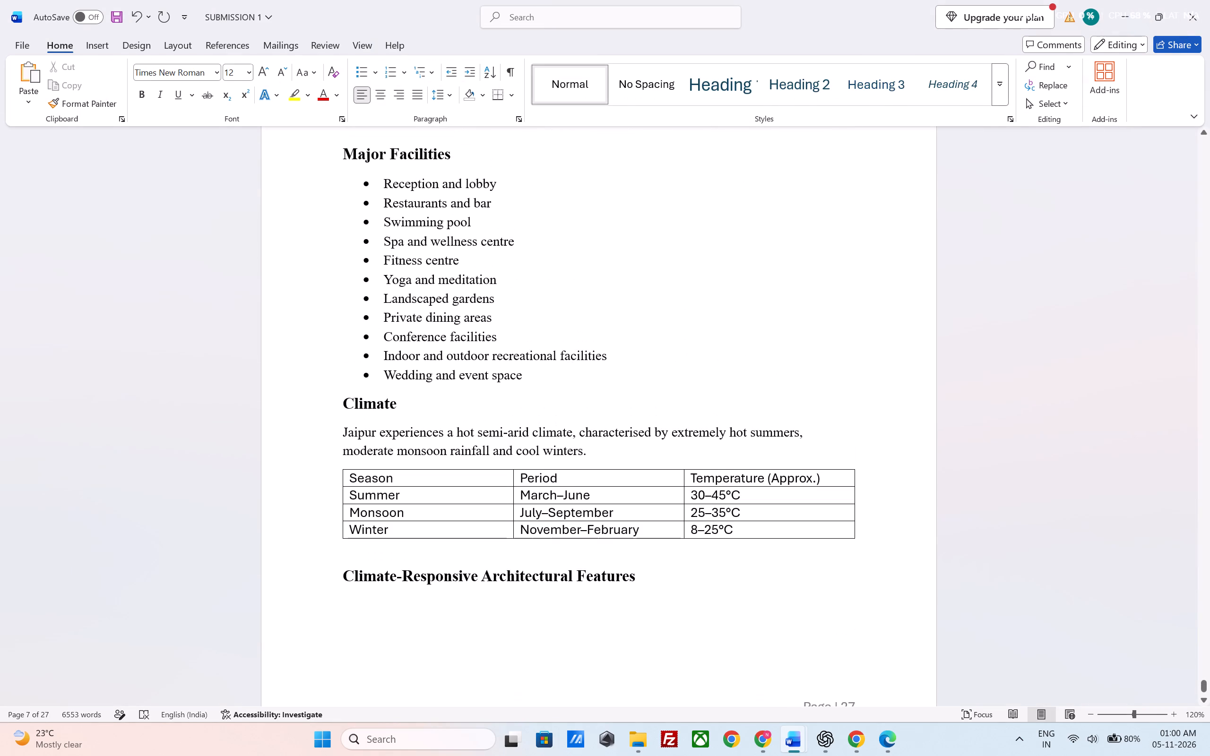
scroll(652, 394, down, 1)
click(847, 668)
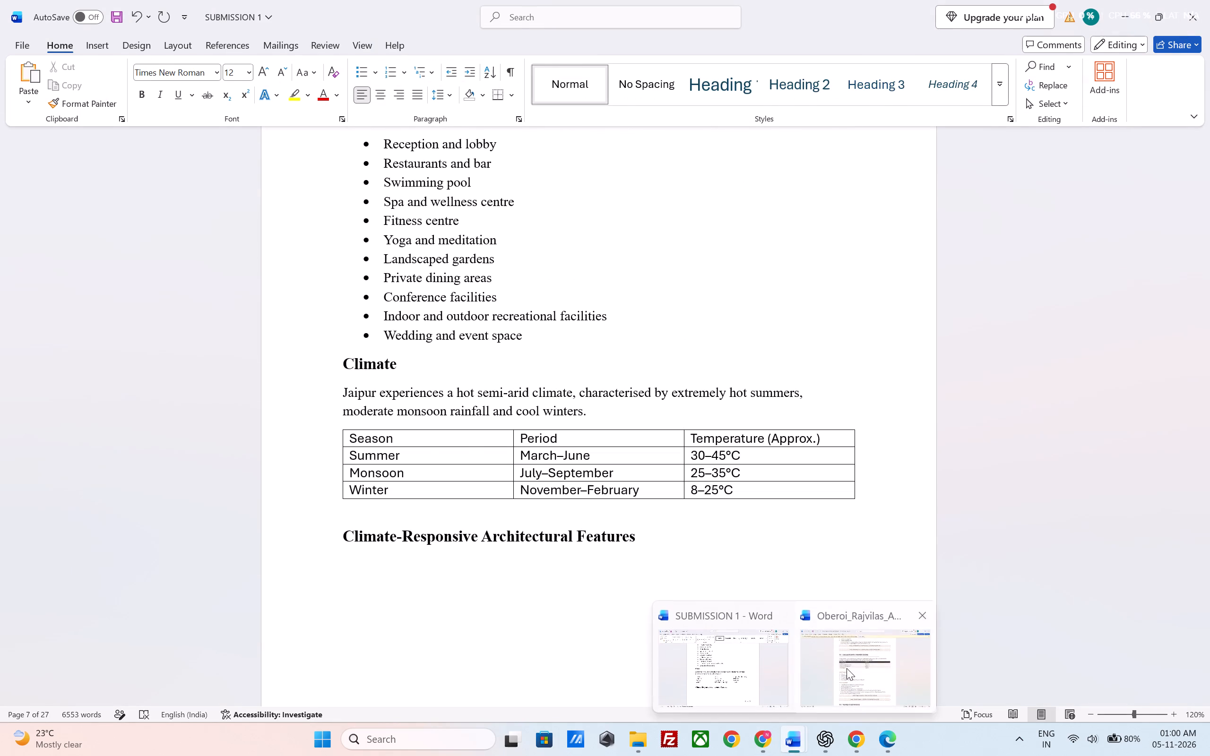
scroll(558, 407, up, 17)
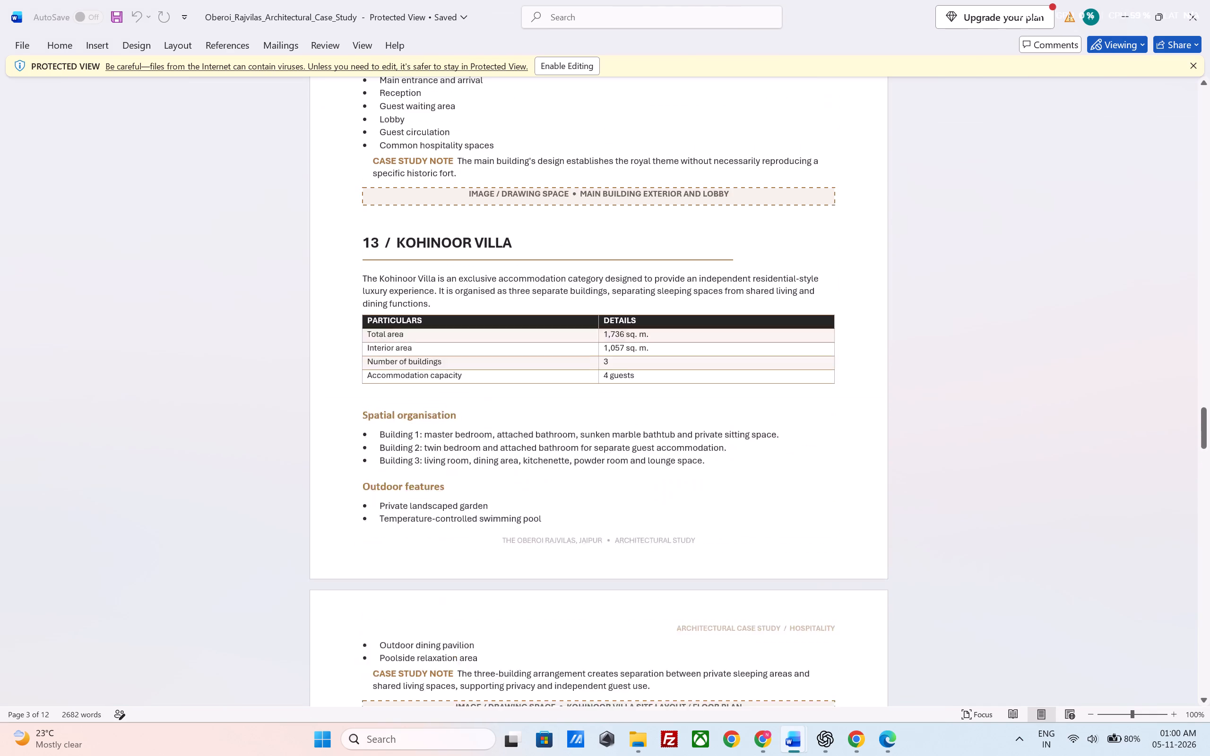
drag(1201, 425, 1200, 161)
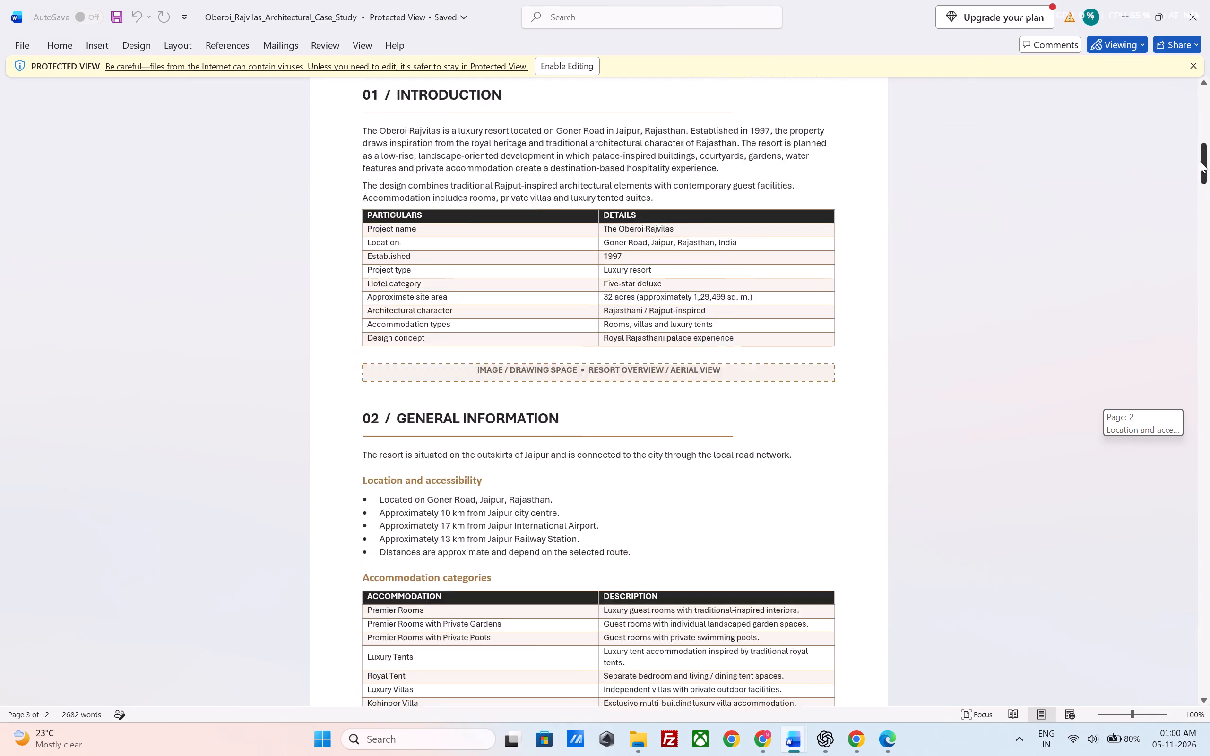
drag(1200, 161, 1209, 48)
scroll(772, 387, down, 20)
scroll(772, 387, down, 5)
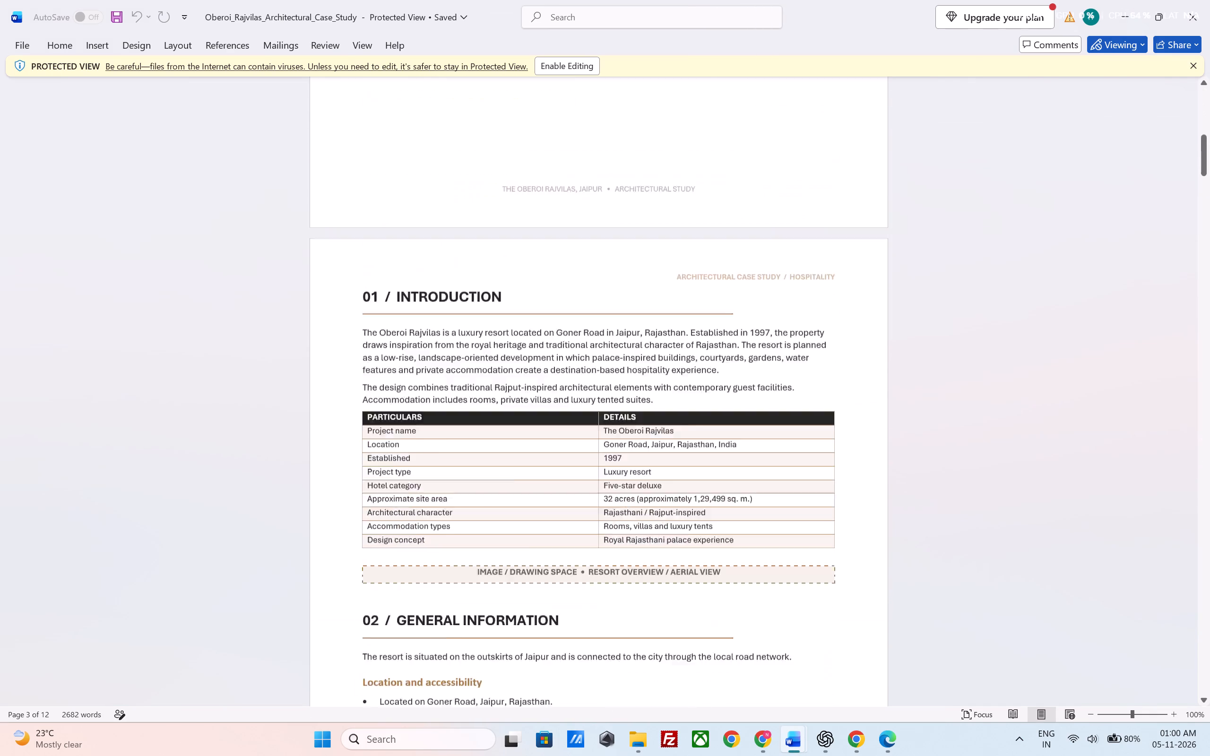
scroll(654, 563, down, 9)
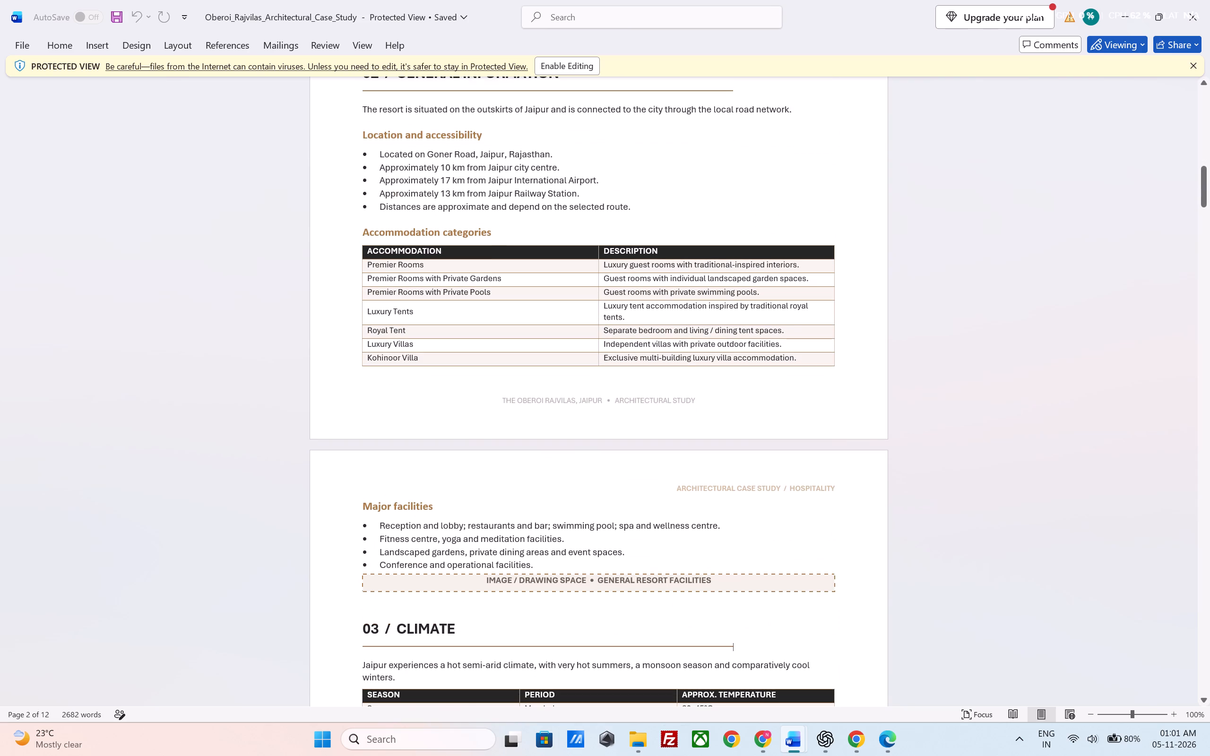
ctrl+scroll(607, 513, up, 1)
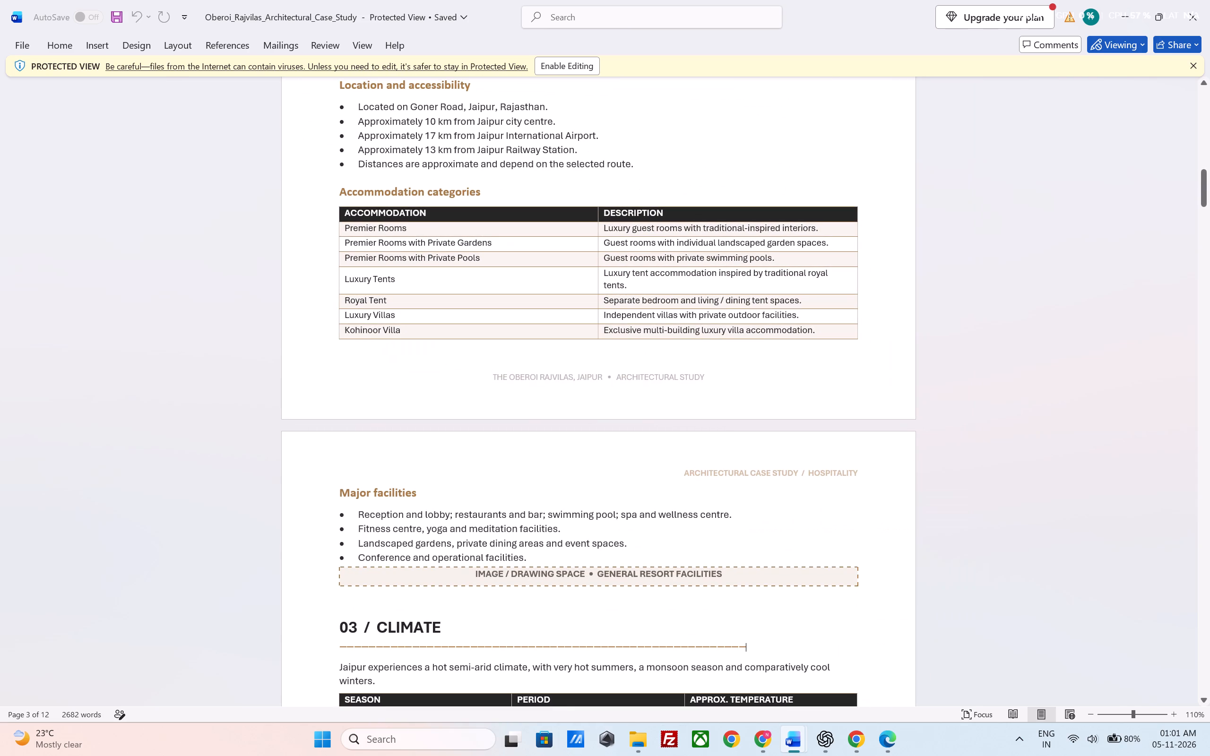
ctrl+scroll(607, 513, up, 1)
scroll(597, 515, down, 1)
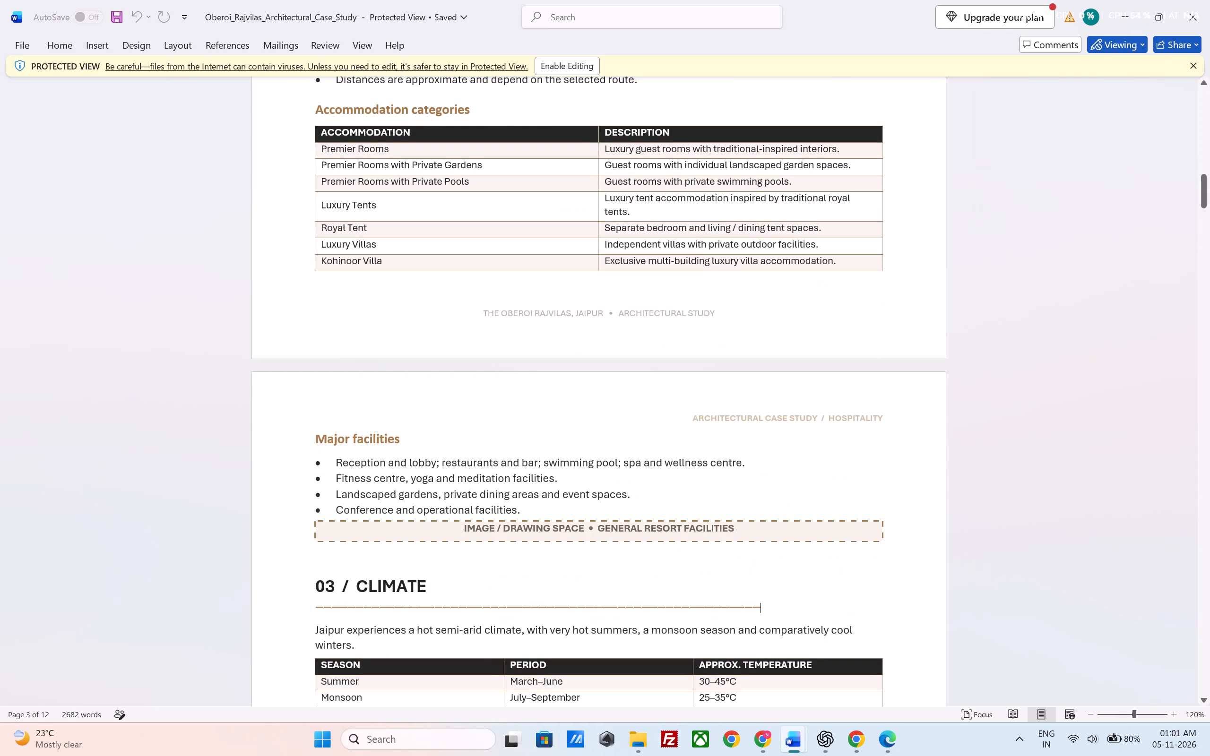
click(752, 687)
scroll(582, 440, down, 4)
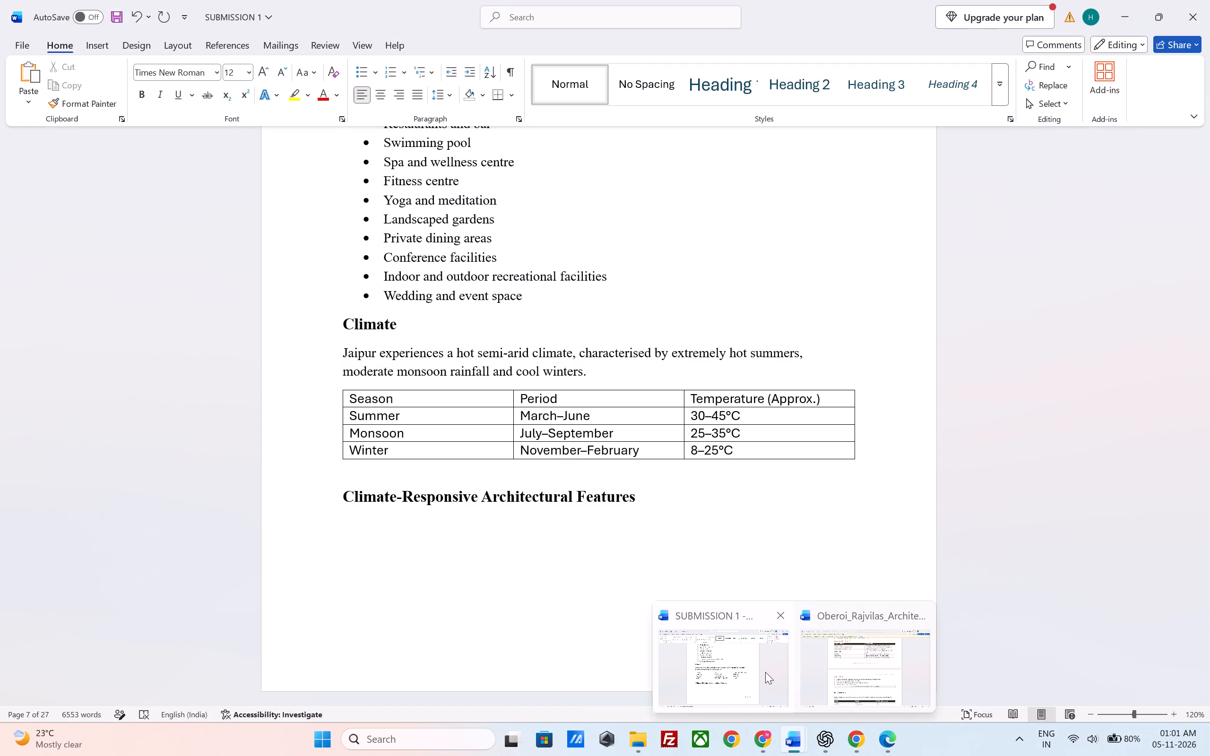
Copy the "Climate-responsive design observations" heading and its bullet list from the Climate section of the Oberoi Rajvilas case study document.
click(825, 676)
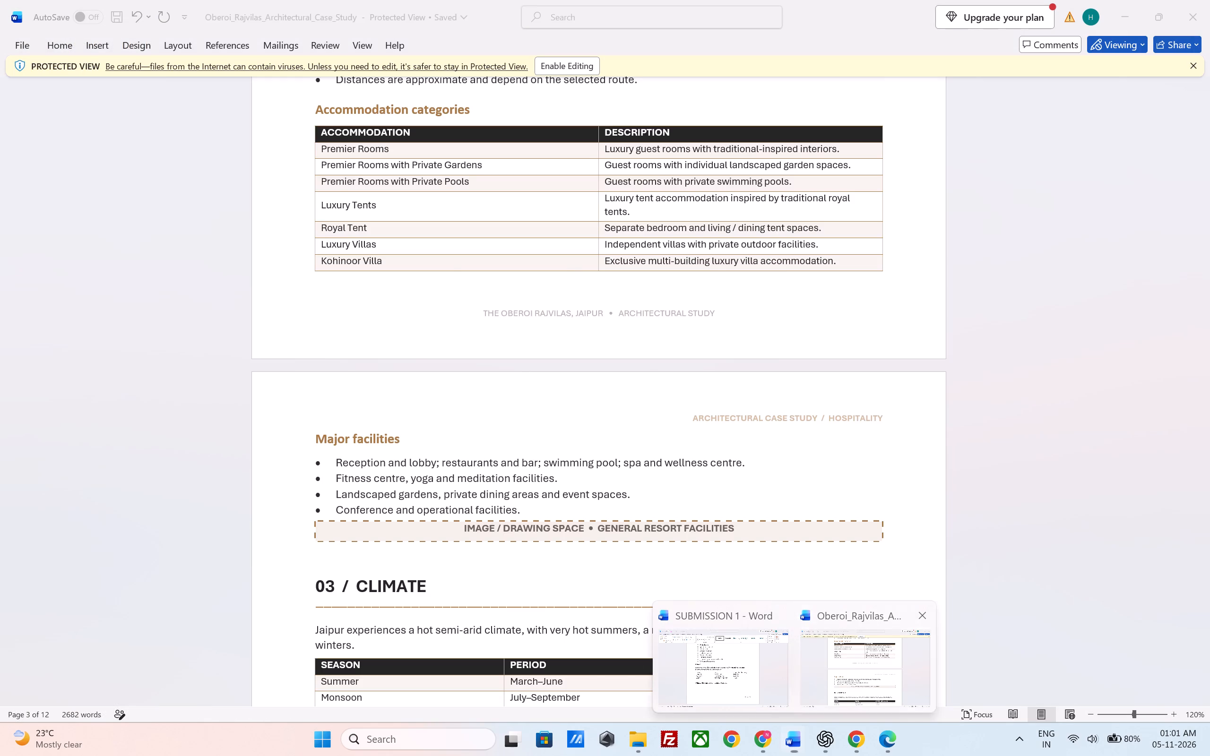
scroll(545, 489, down, 10)
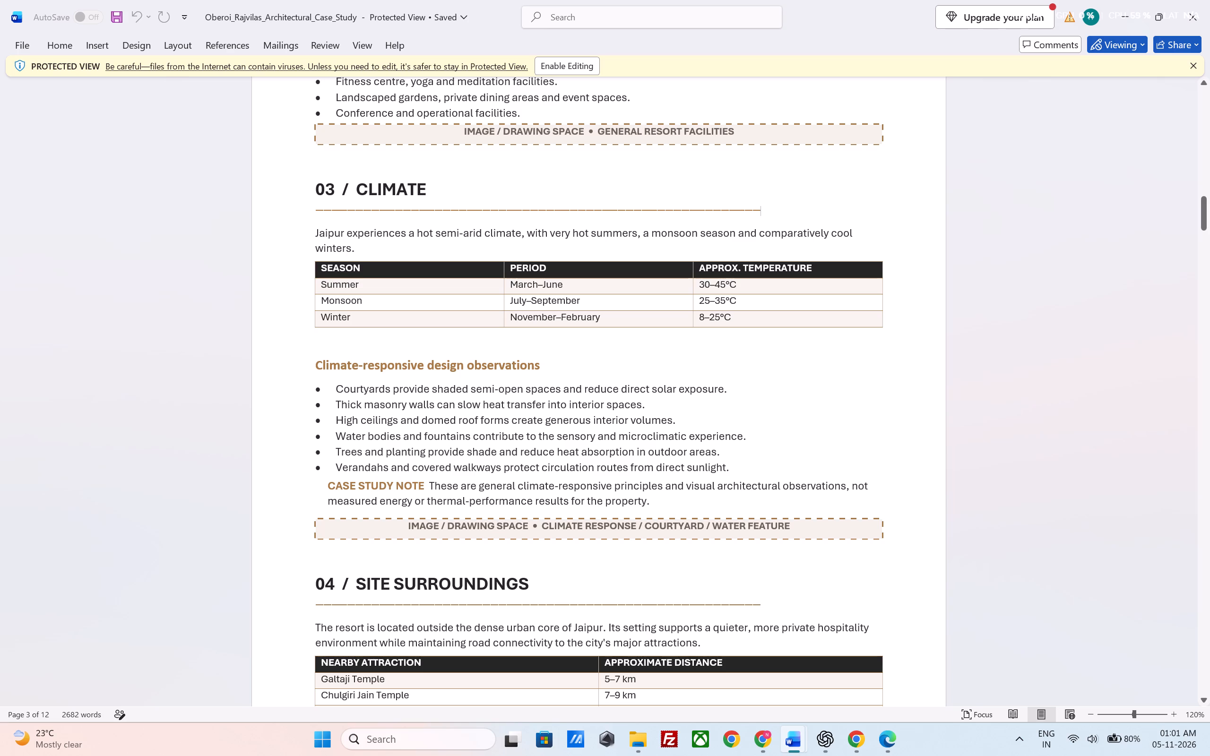
drag(314, 362, 381, 393)
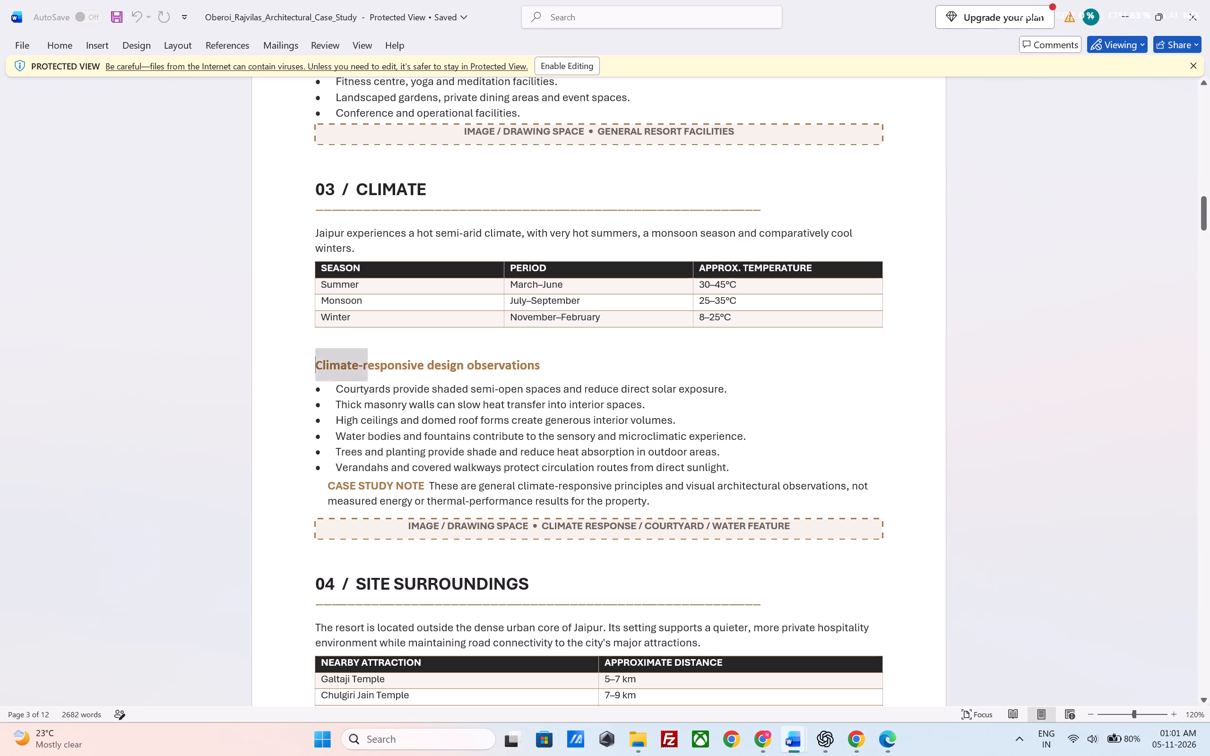
drag(381, 393, 651, 470)
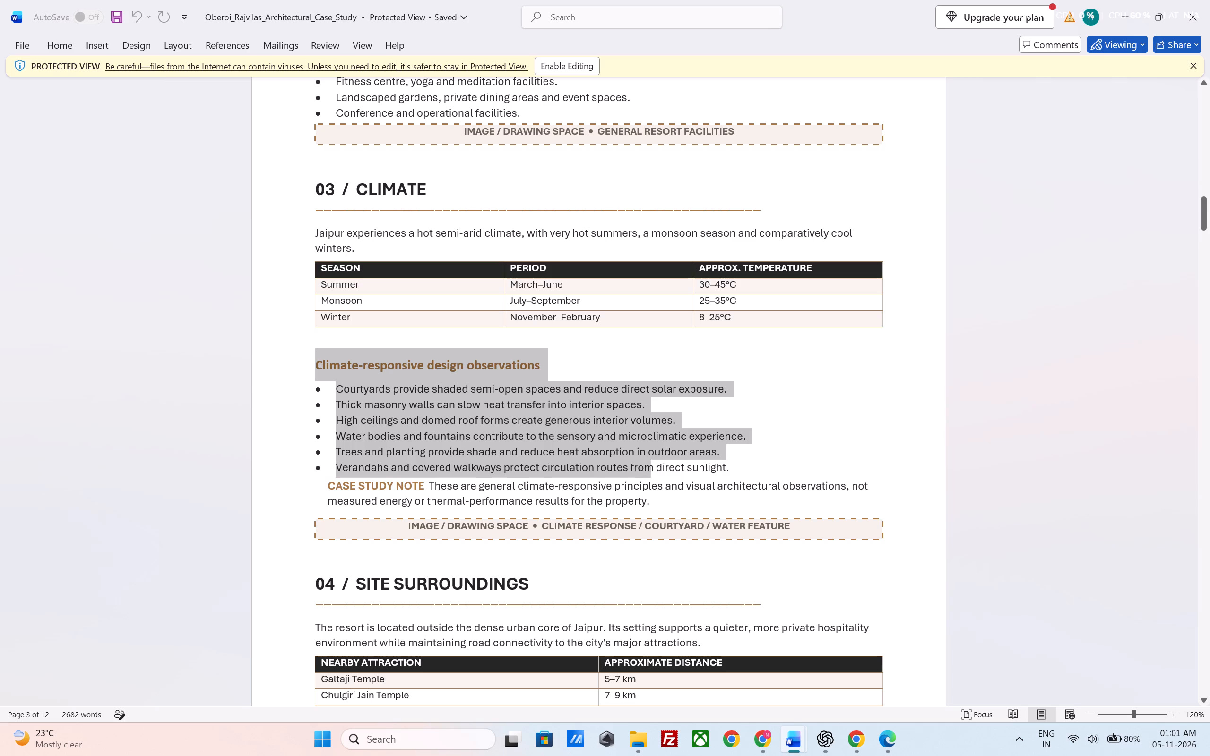
drag(651, 470, 727, 468)
key(ctrl+c)
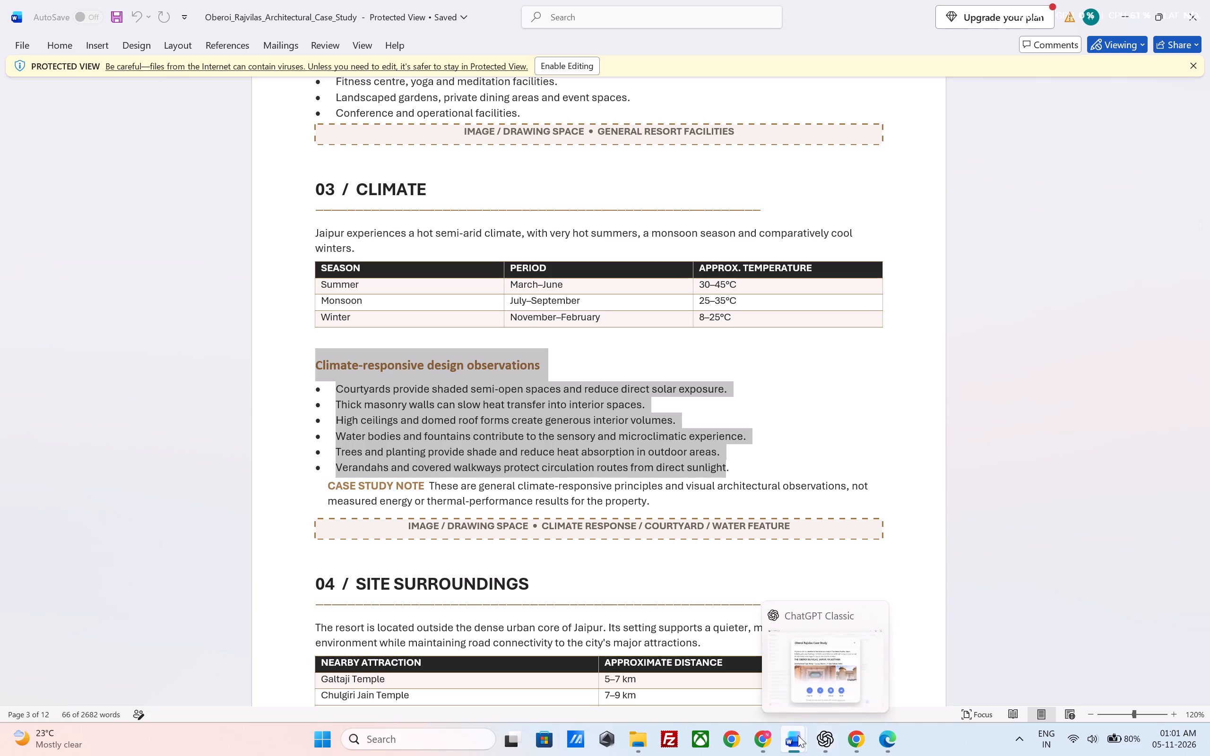
Paste the copied observations on a new line under the Climate-Responsive Architectural Features heading at the end of SUBMISSION 1.
click(714, 661)
click(661, 504)
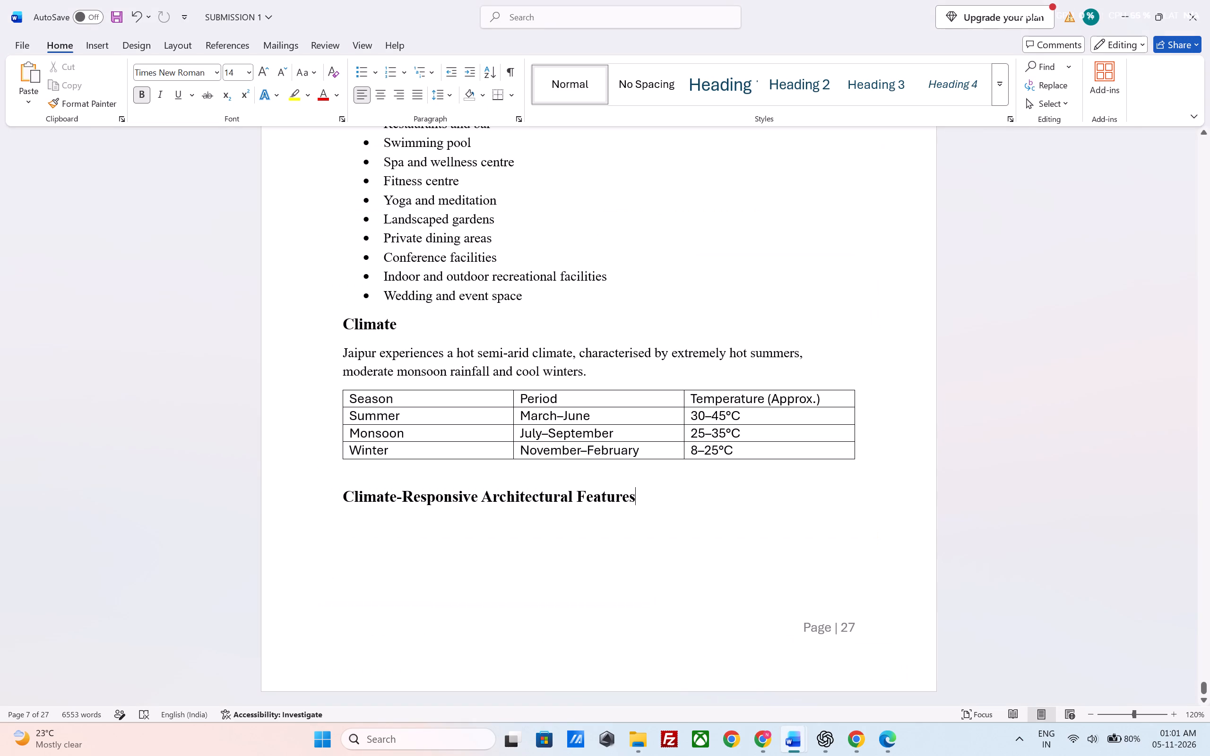
key(Return)
key(ctrl+v)
scroll(545, 485, down, 2)
scroll(545, 488, up, 3)
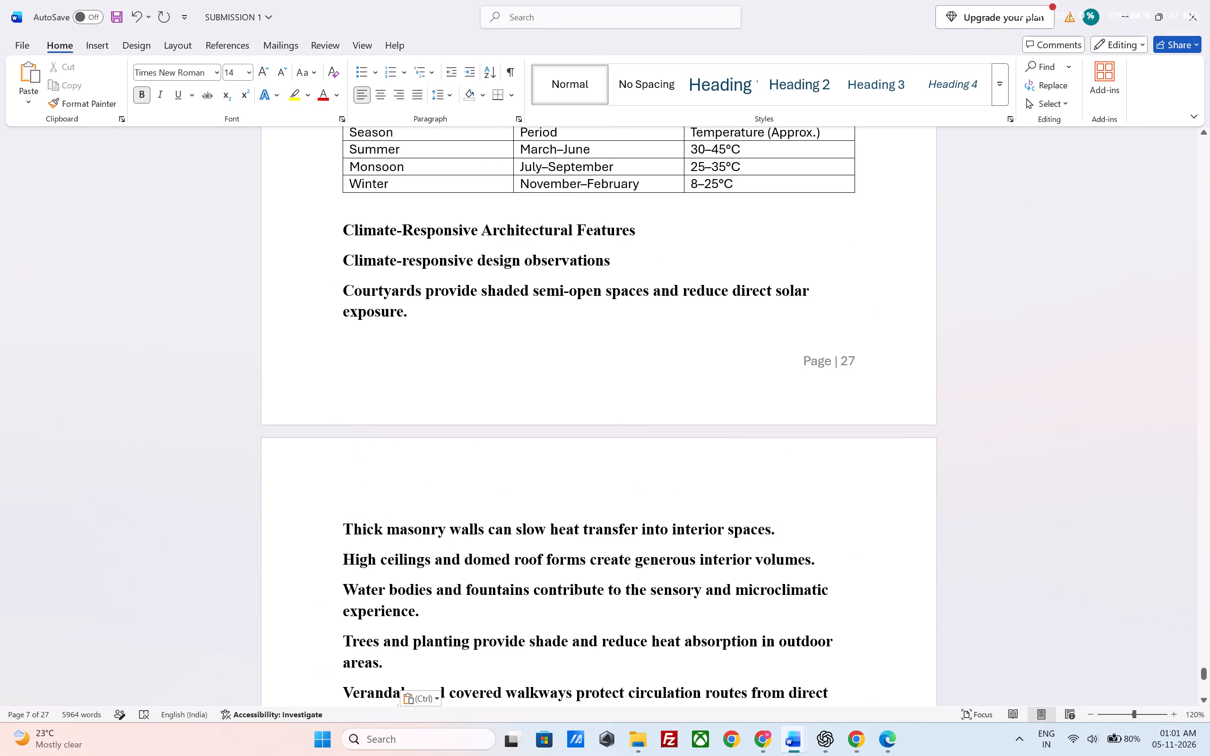
Remove the bold from the six pasted observation lines, from Courtyards to Verandahs, and set their font size to 12.
scroll(444, 670, down, 1)
drag(407, 685, 334, 241)
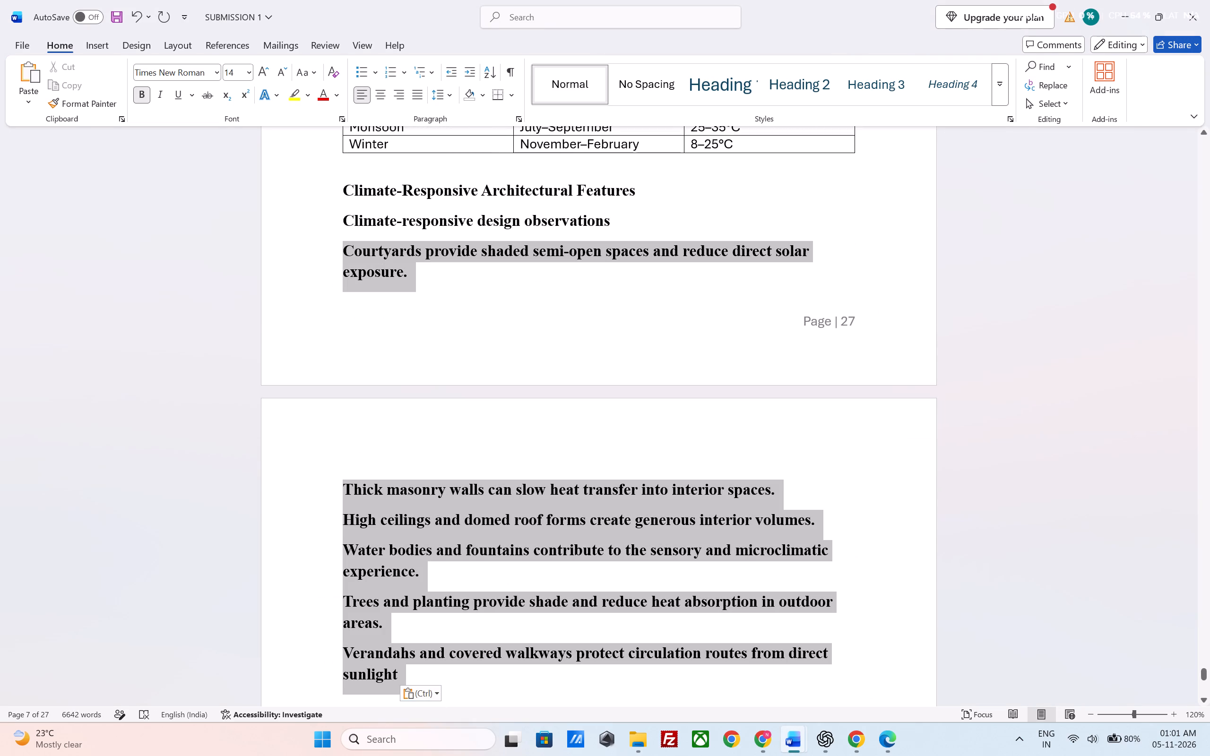
drag(334, 241, 336, 245)
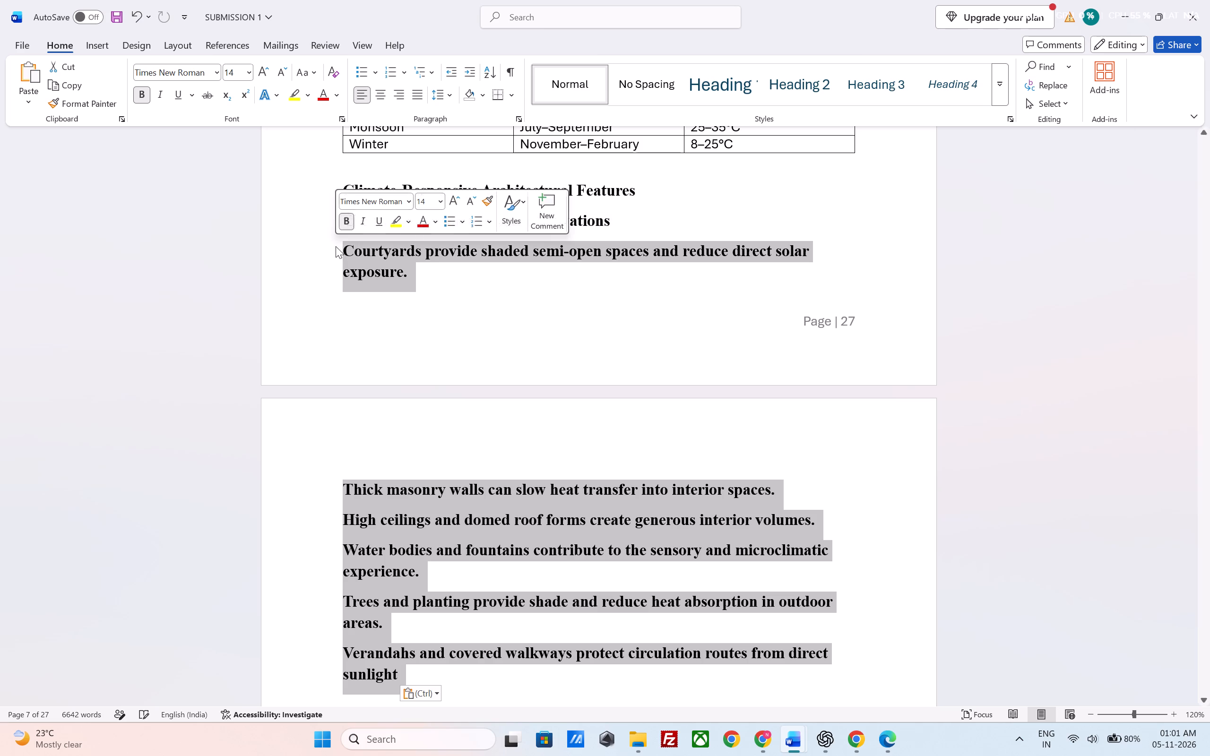
click(343, 216)
click(442, 200)
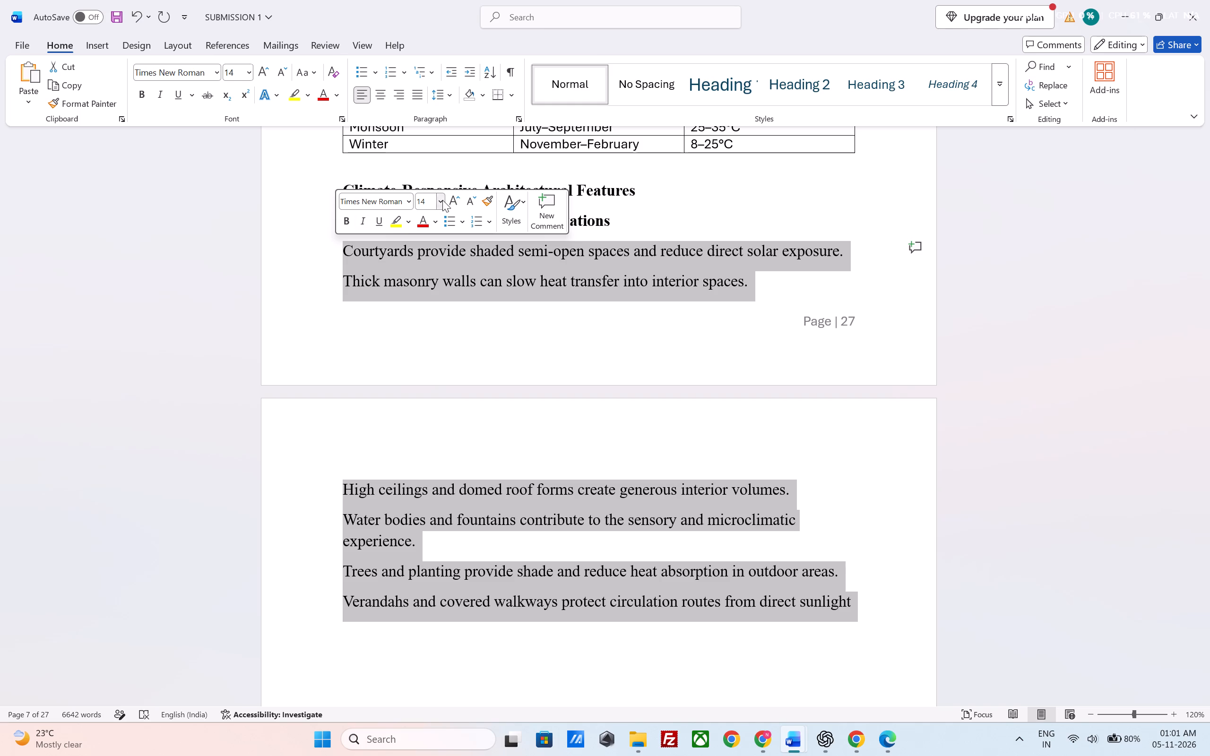
click(428, 287)
click(461, 327)
scroll(477, 310, up, 4)
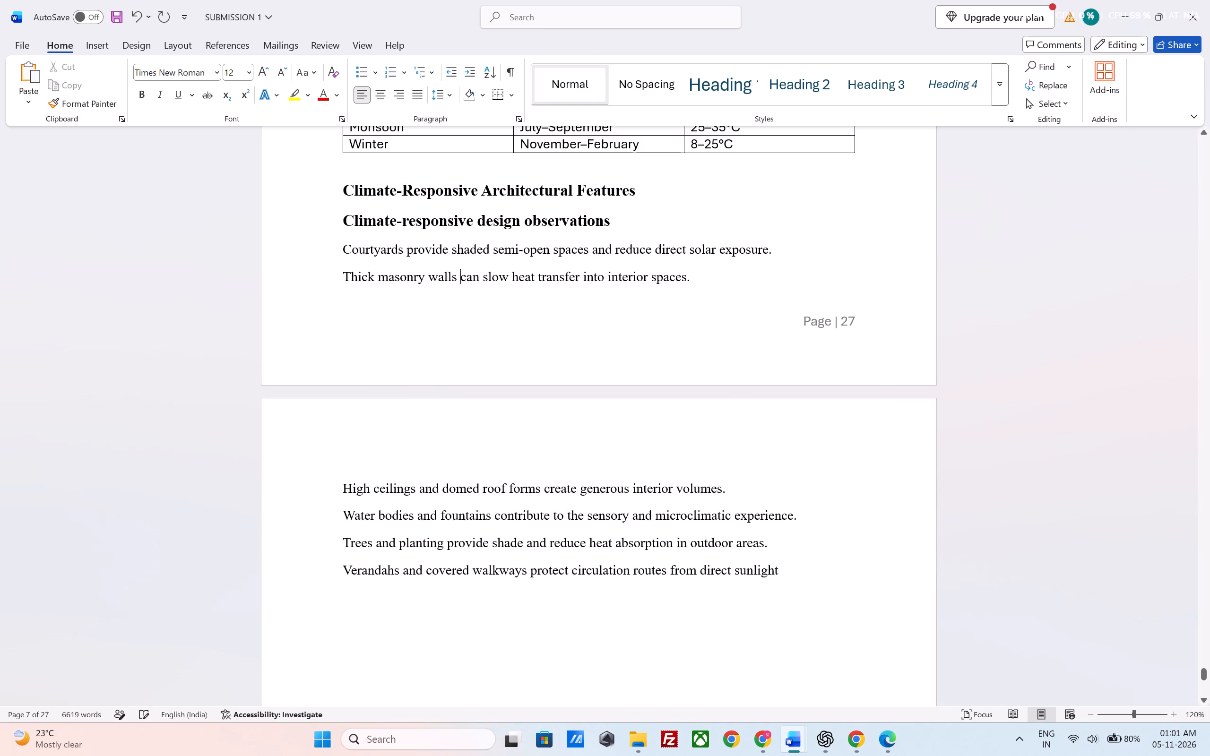
scroll(486, 407, down, 2)
scroll(442, 354, up, 1)
drag(624, 335, 624, 335)
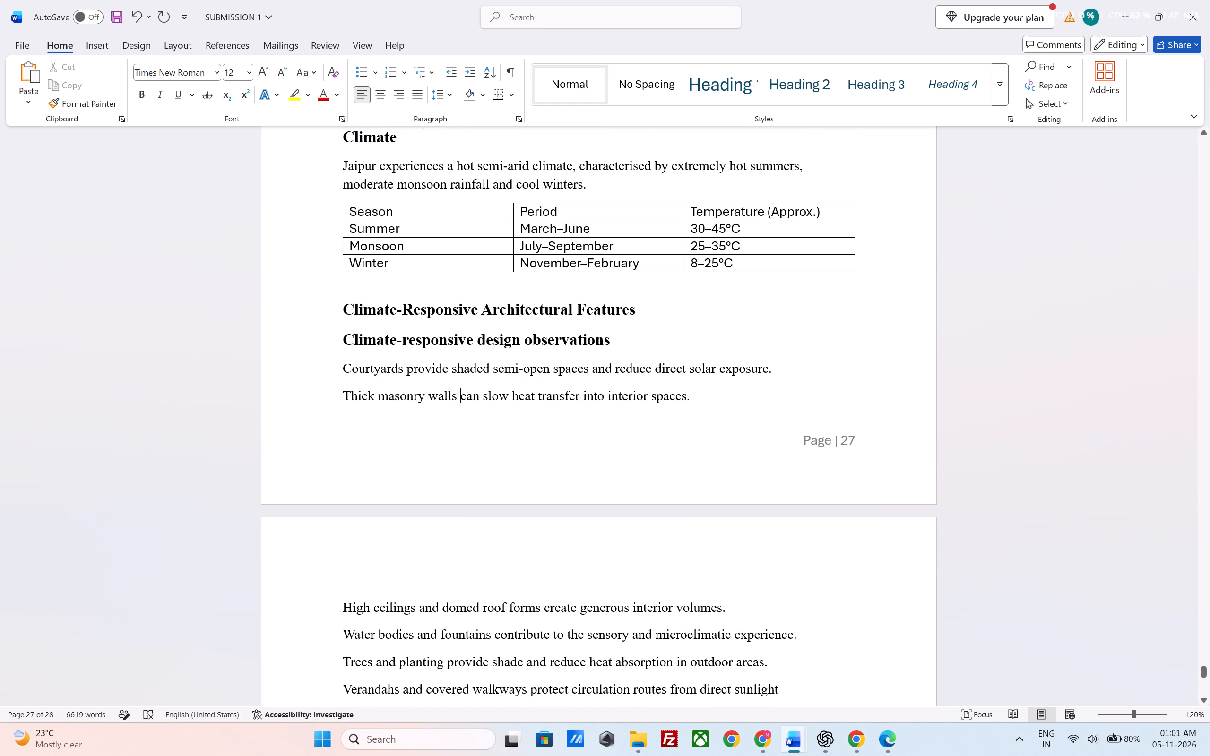
drag(624, 335, 350, 355)
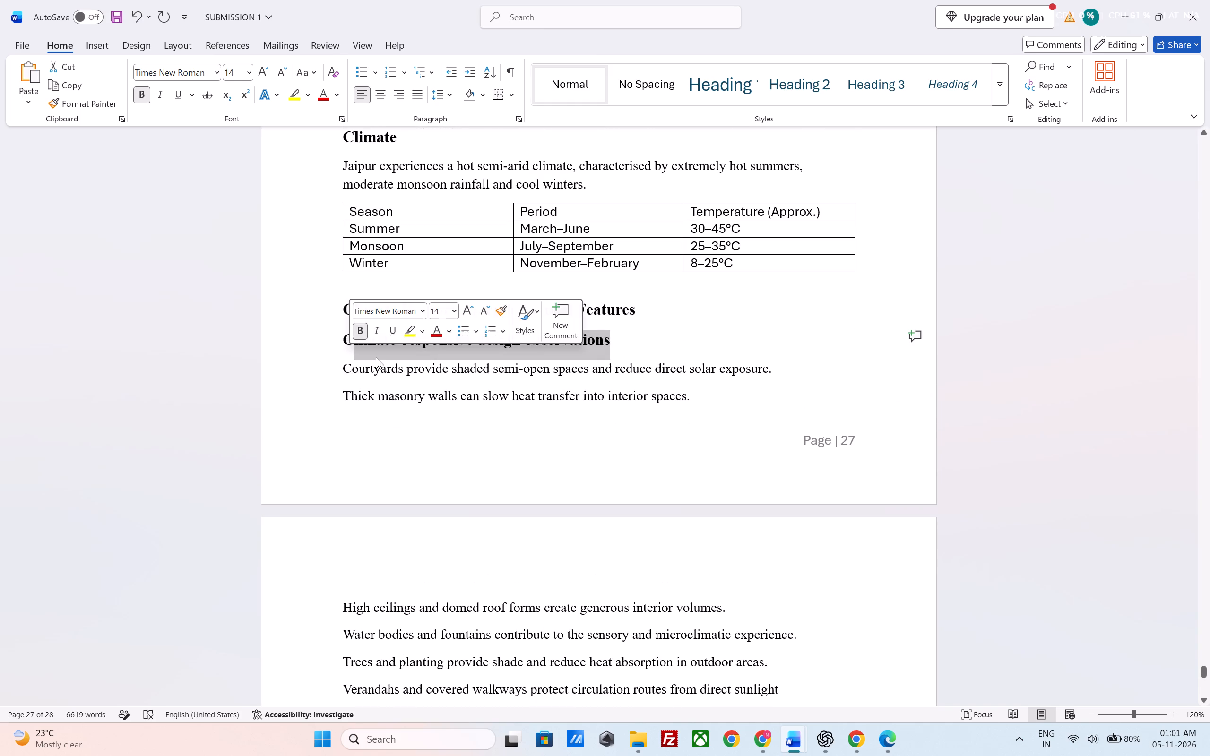
key(BackSpace)
key(BackSpace)
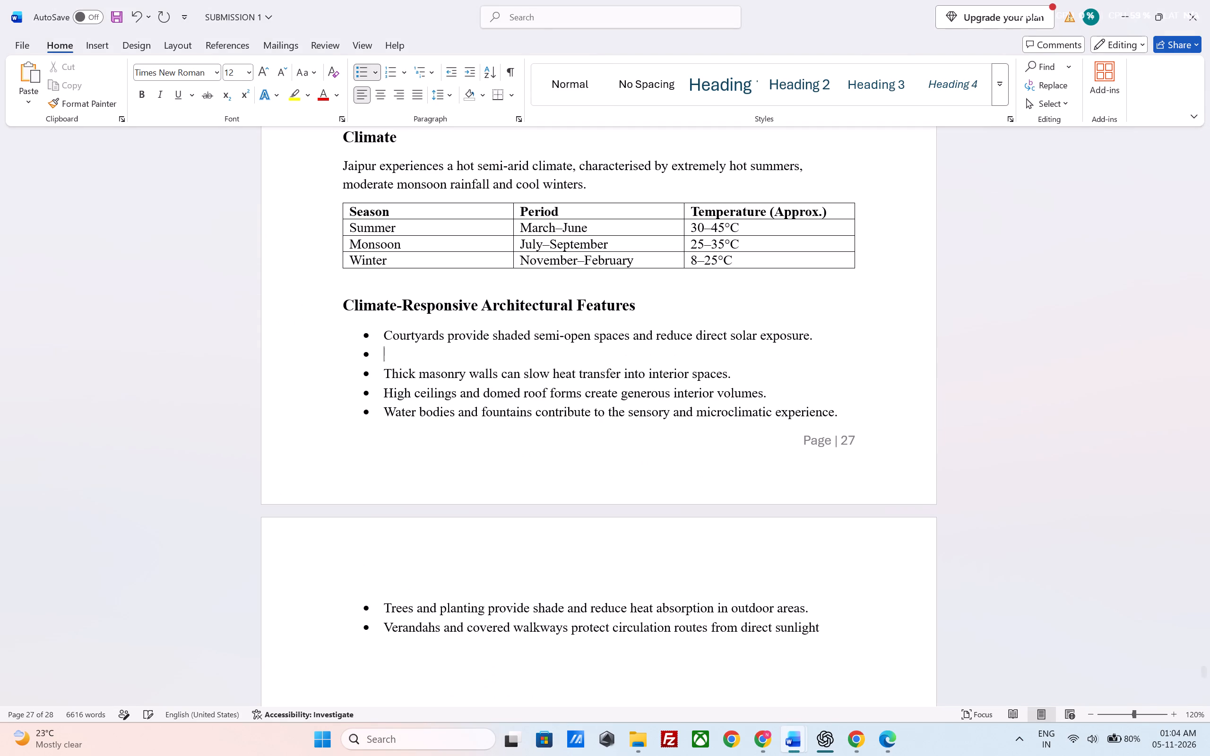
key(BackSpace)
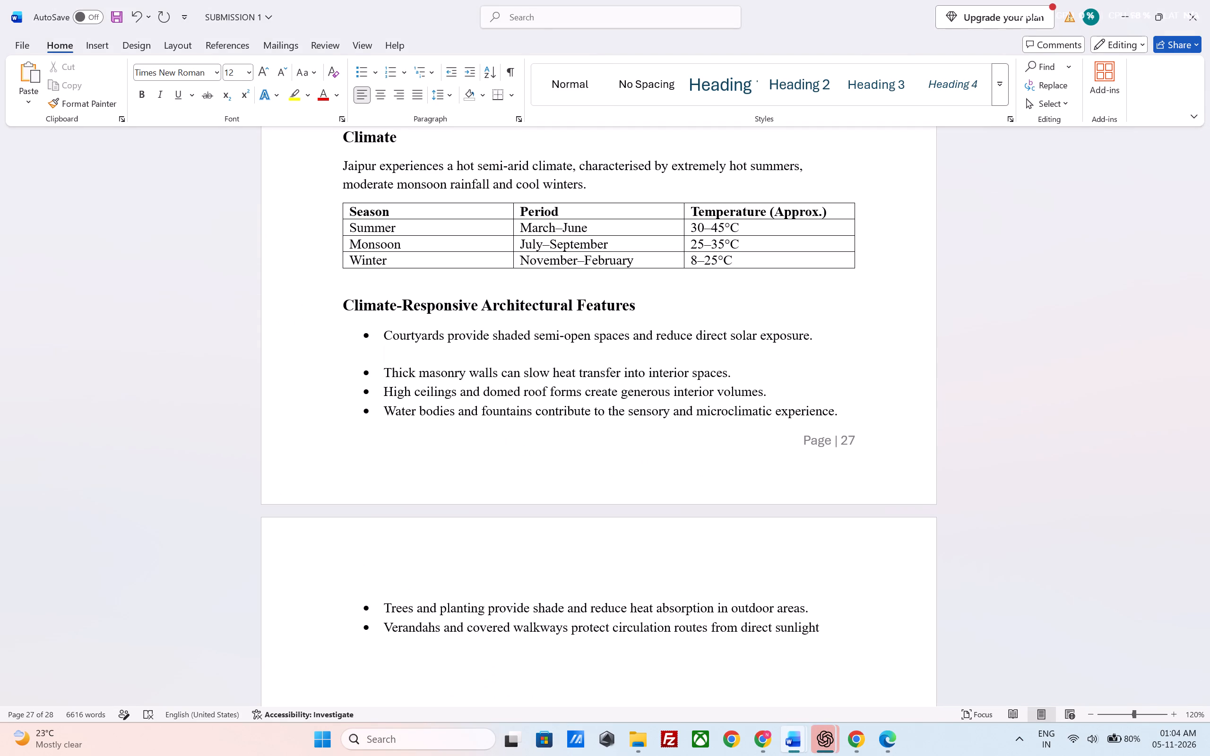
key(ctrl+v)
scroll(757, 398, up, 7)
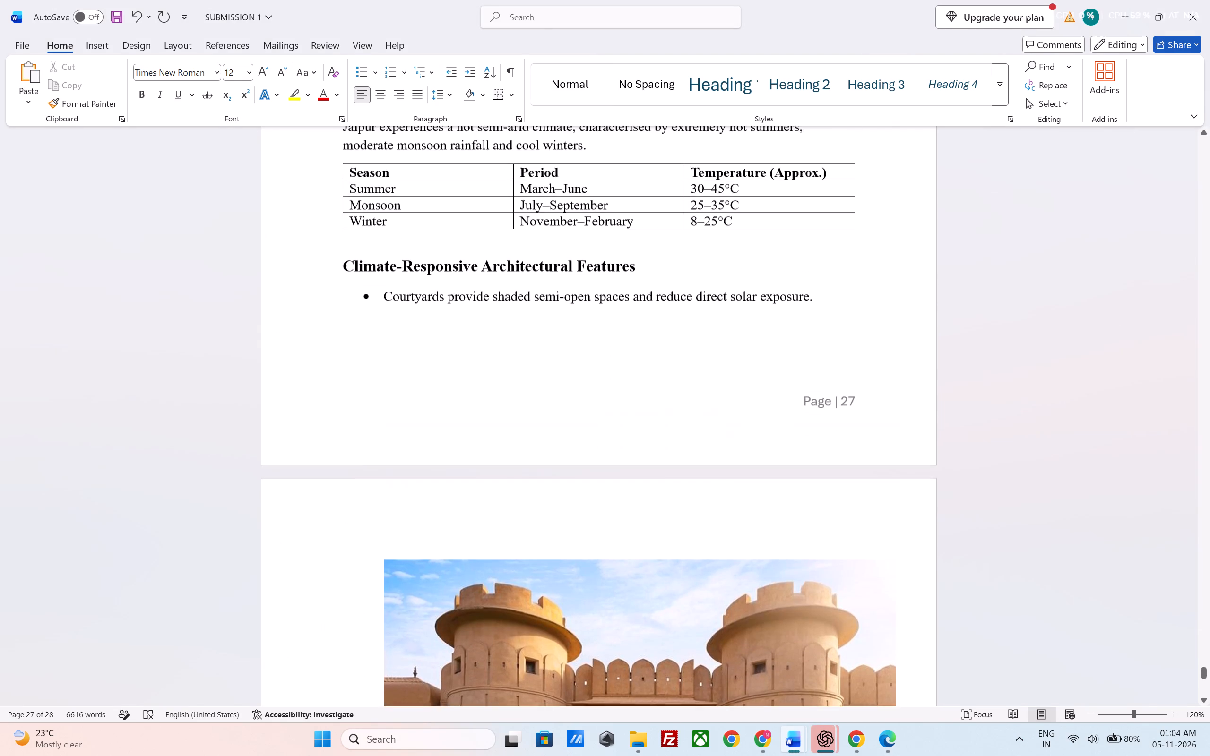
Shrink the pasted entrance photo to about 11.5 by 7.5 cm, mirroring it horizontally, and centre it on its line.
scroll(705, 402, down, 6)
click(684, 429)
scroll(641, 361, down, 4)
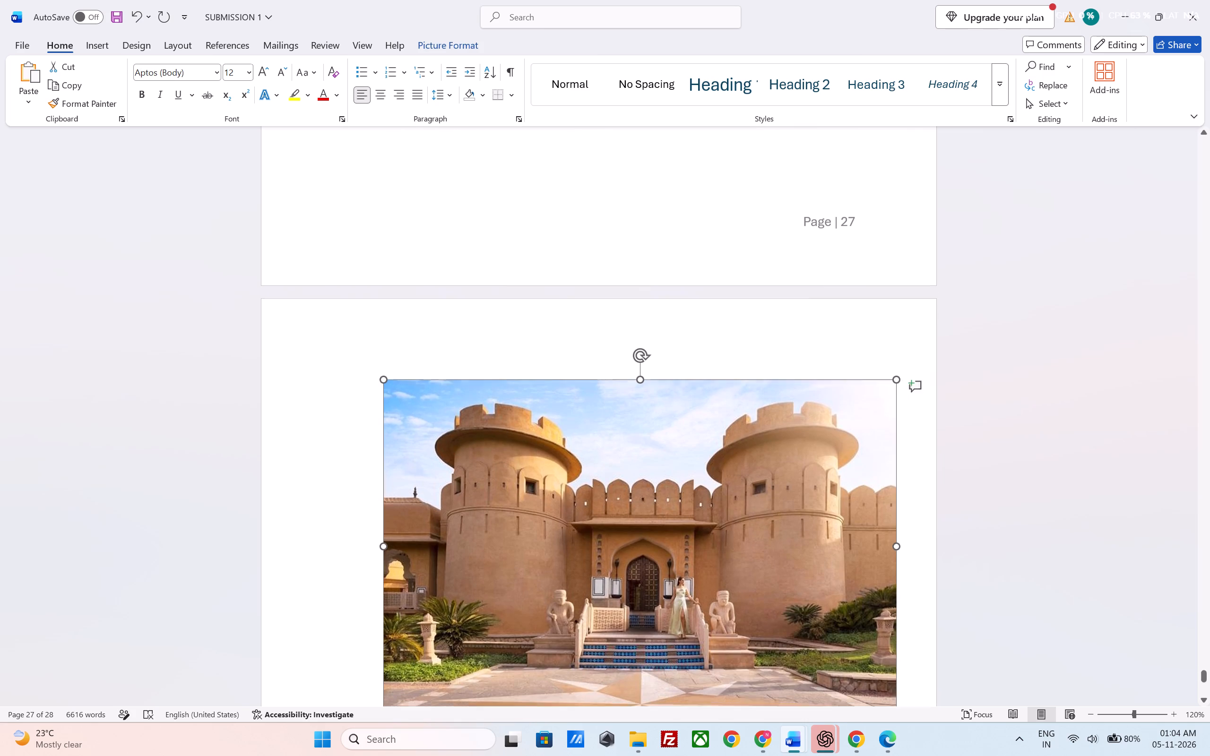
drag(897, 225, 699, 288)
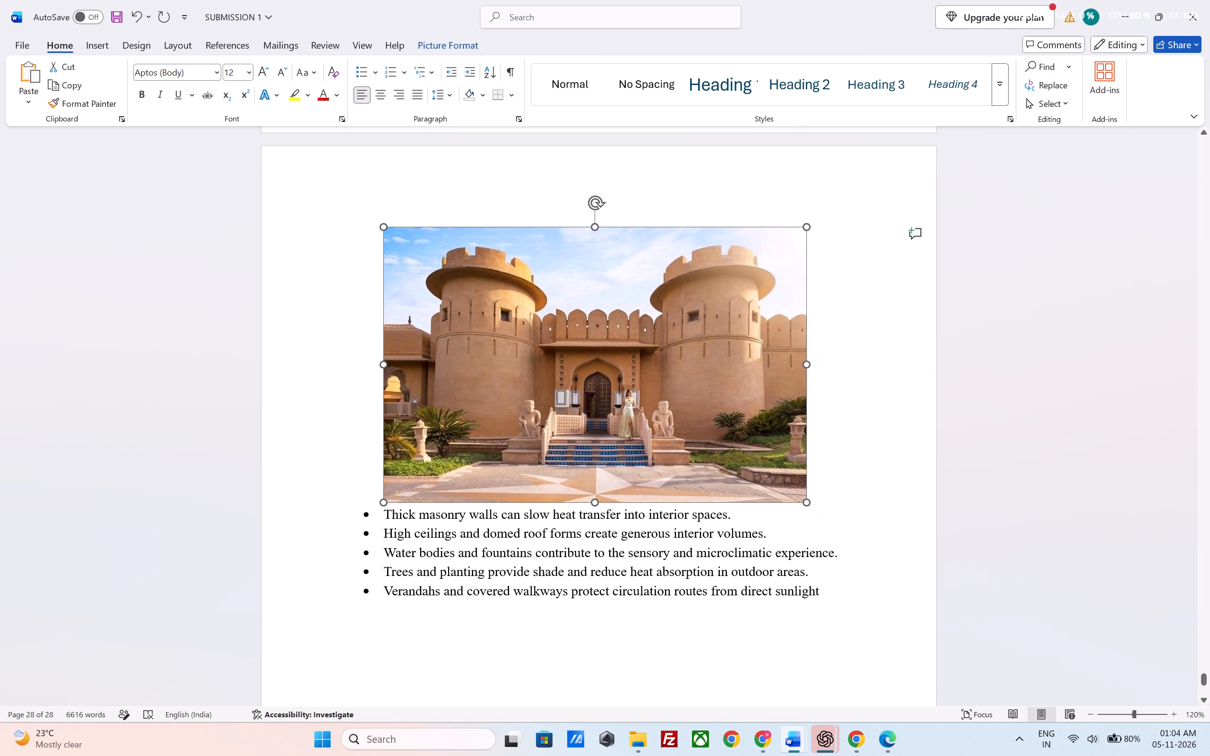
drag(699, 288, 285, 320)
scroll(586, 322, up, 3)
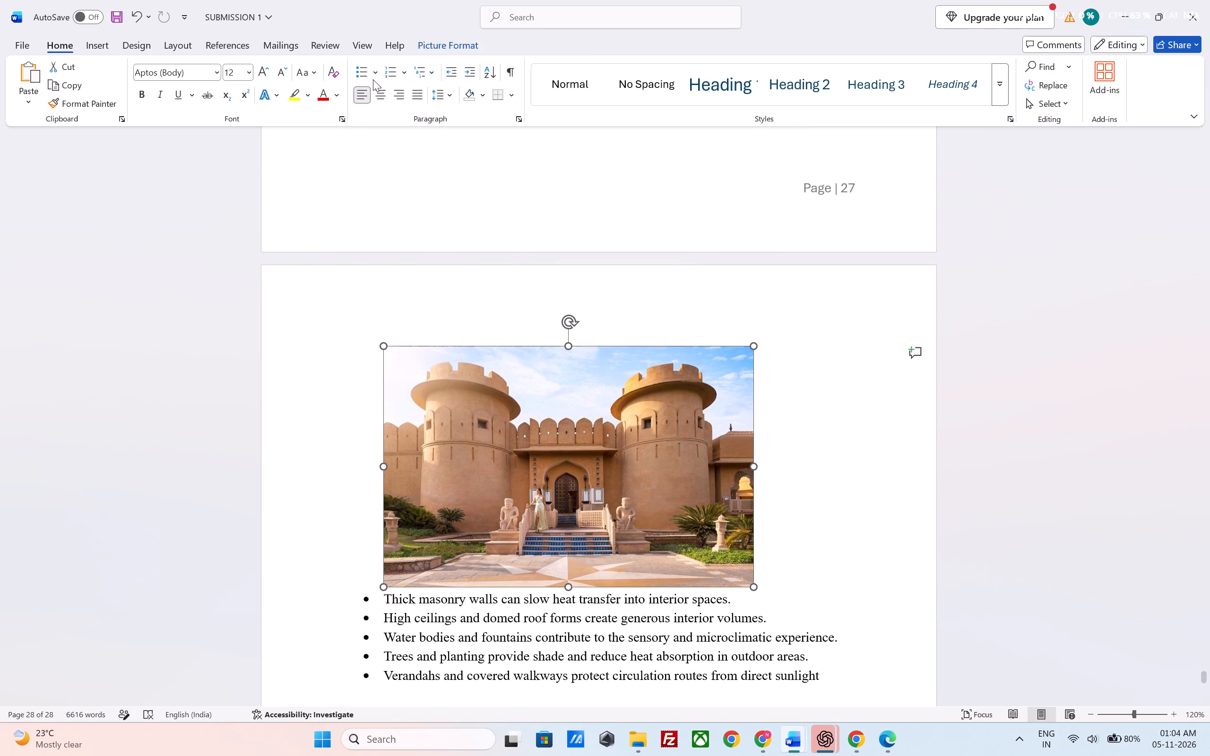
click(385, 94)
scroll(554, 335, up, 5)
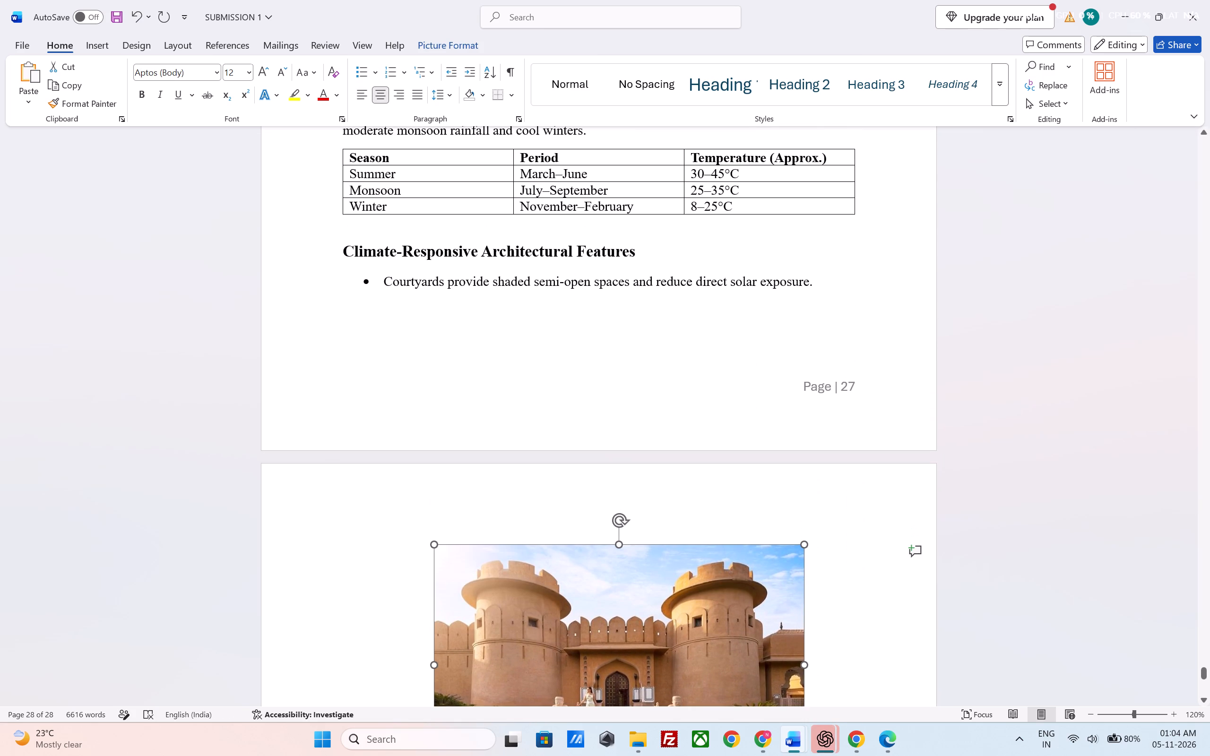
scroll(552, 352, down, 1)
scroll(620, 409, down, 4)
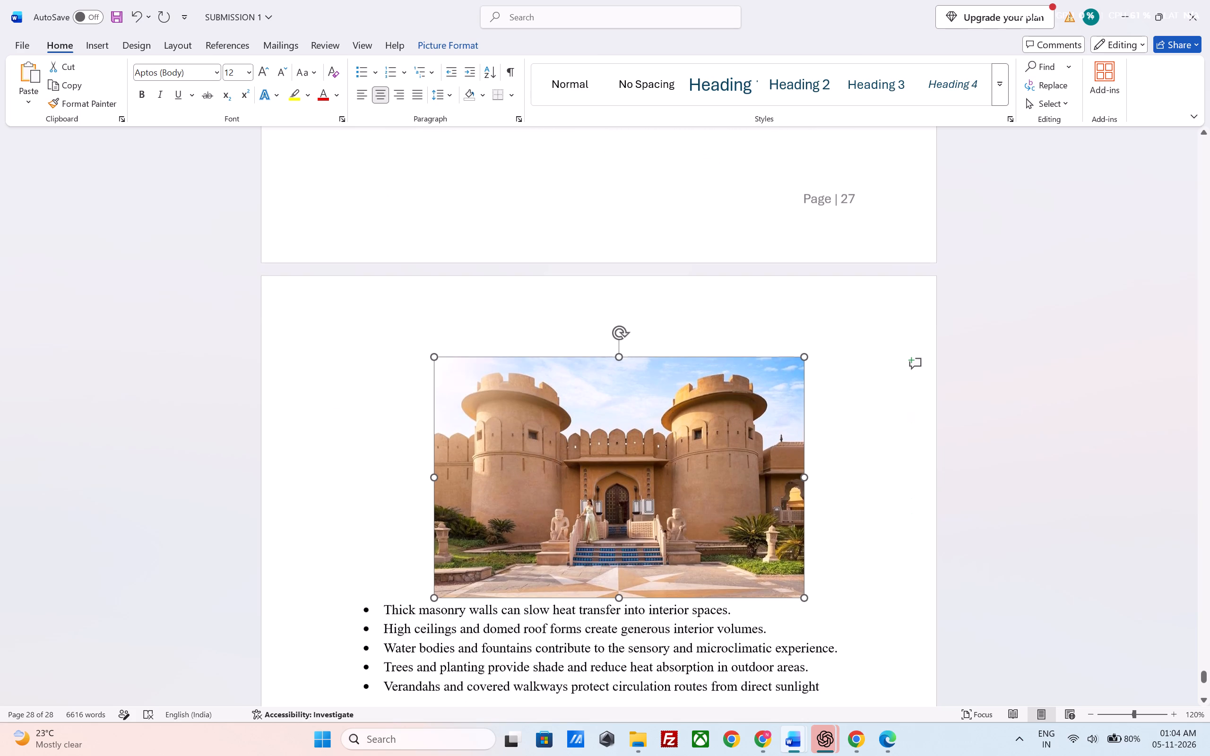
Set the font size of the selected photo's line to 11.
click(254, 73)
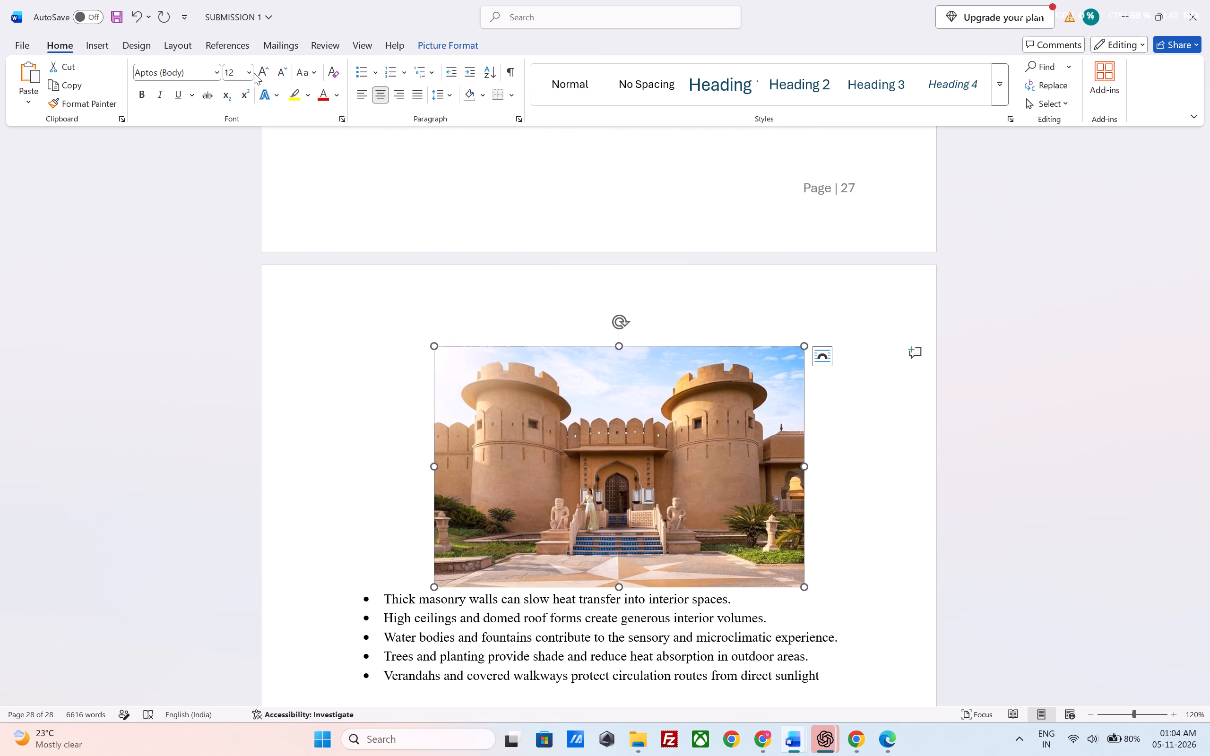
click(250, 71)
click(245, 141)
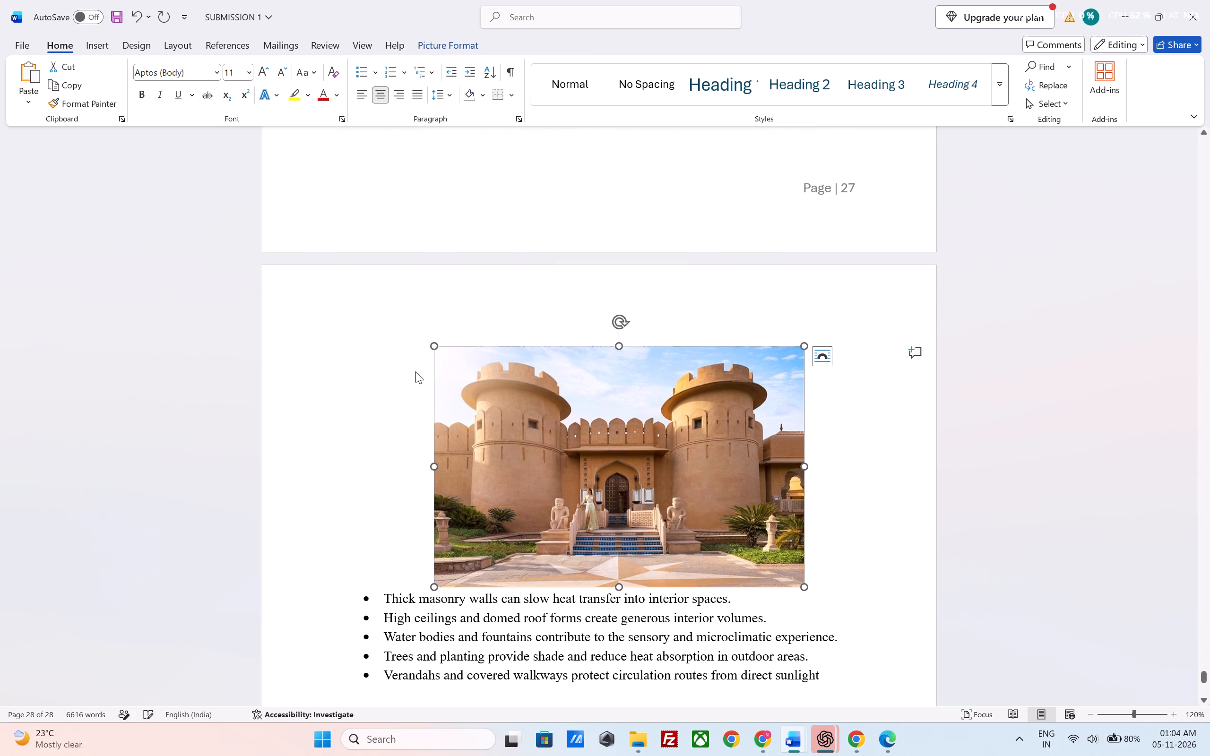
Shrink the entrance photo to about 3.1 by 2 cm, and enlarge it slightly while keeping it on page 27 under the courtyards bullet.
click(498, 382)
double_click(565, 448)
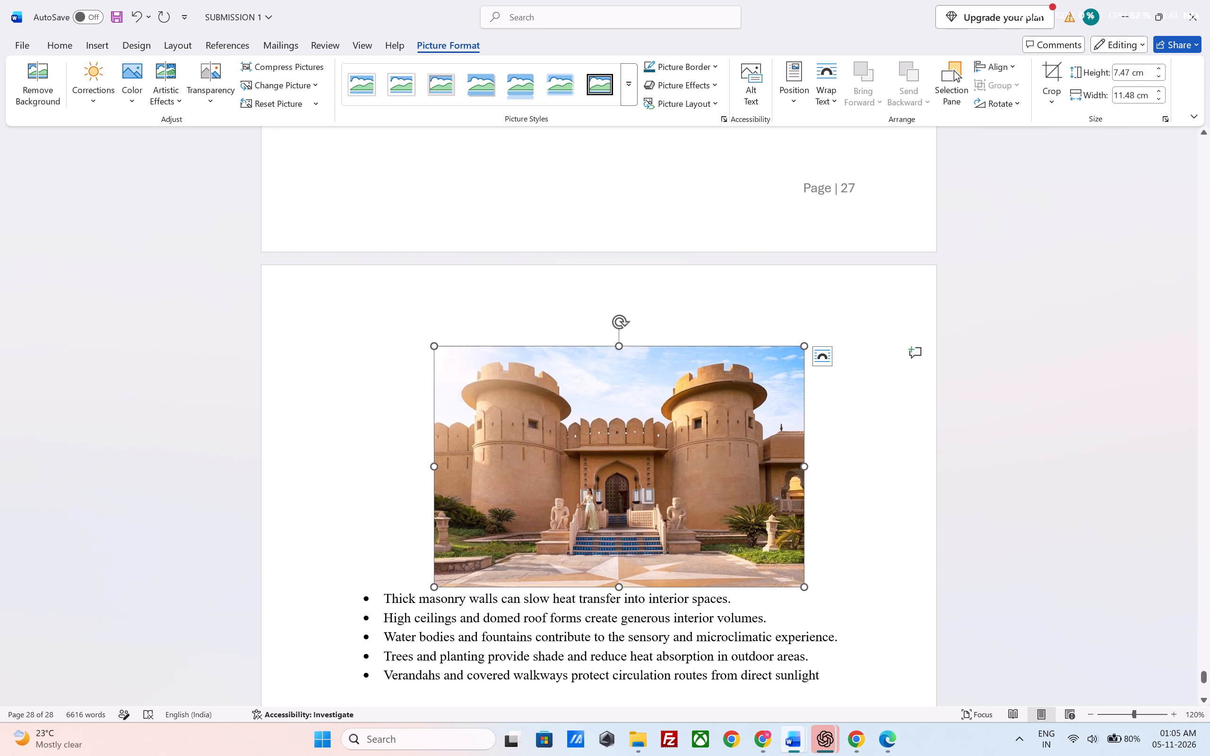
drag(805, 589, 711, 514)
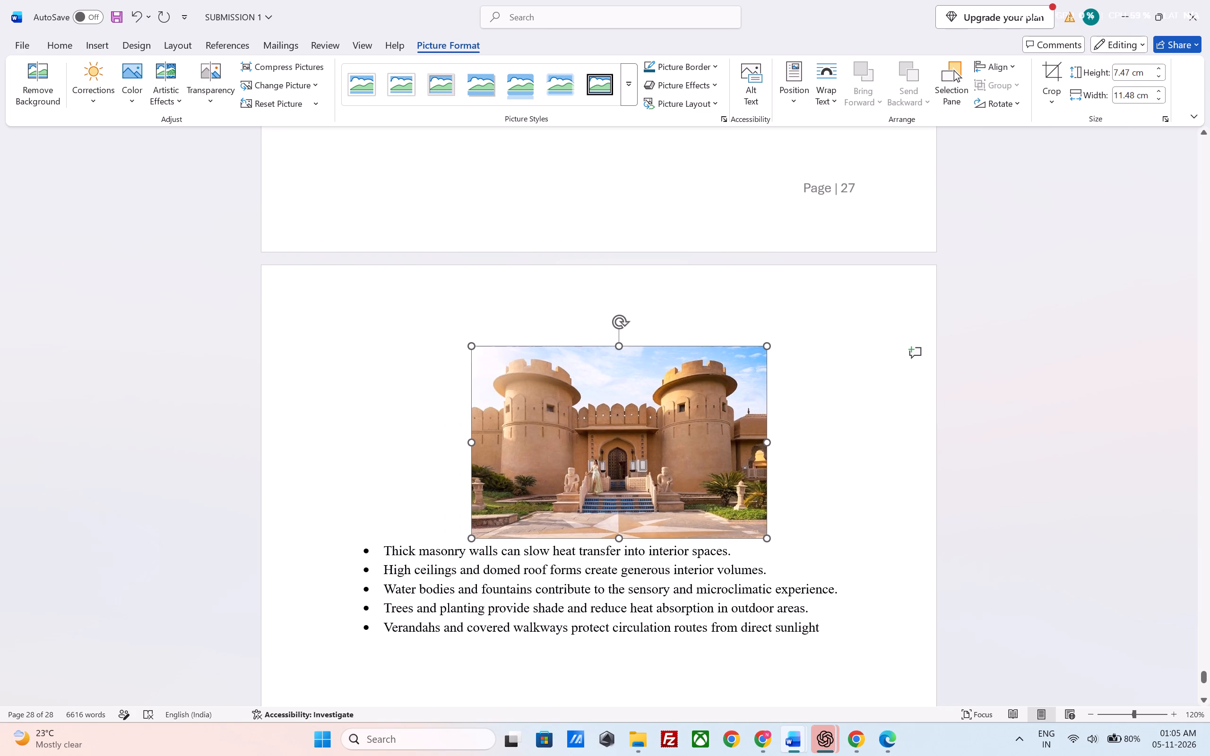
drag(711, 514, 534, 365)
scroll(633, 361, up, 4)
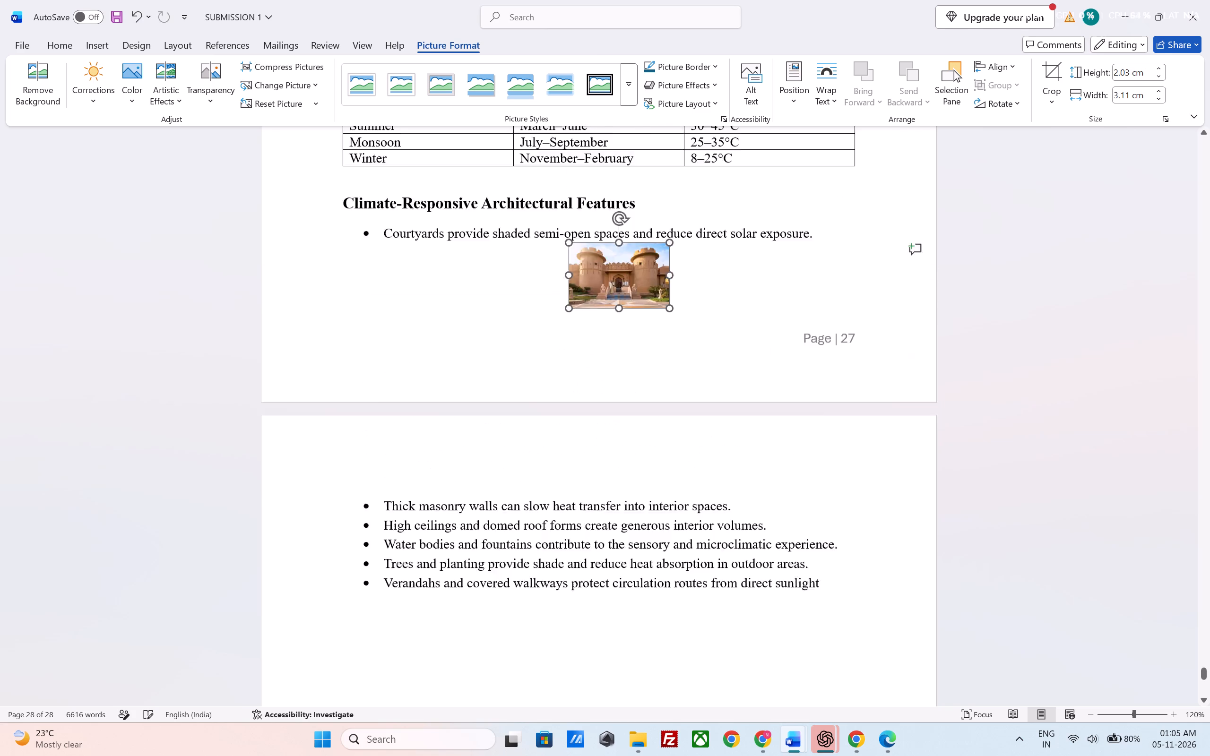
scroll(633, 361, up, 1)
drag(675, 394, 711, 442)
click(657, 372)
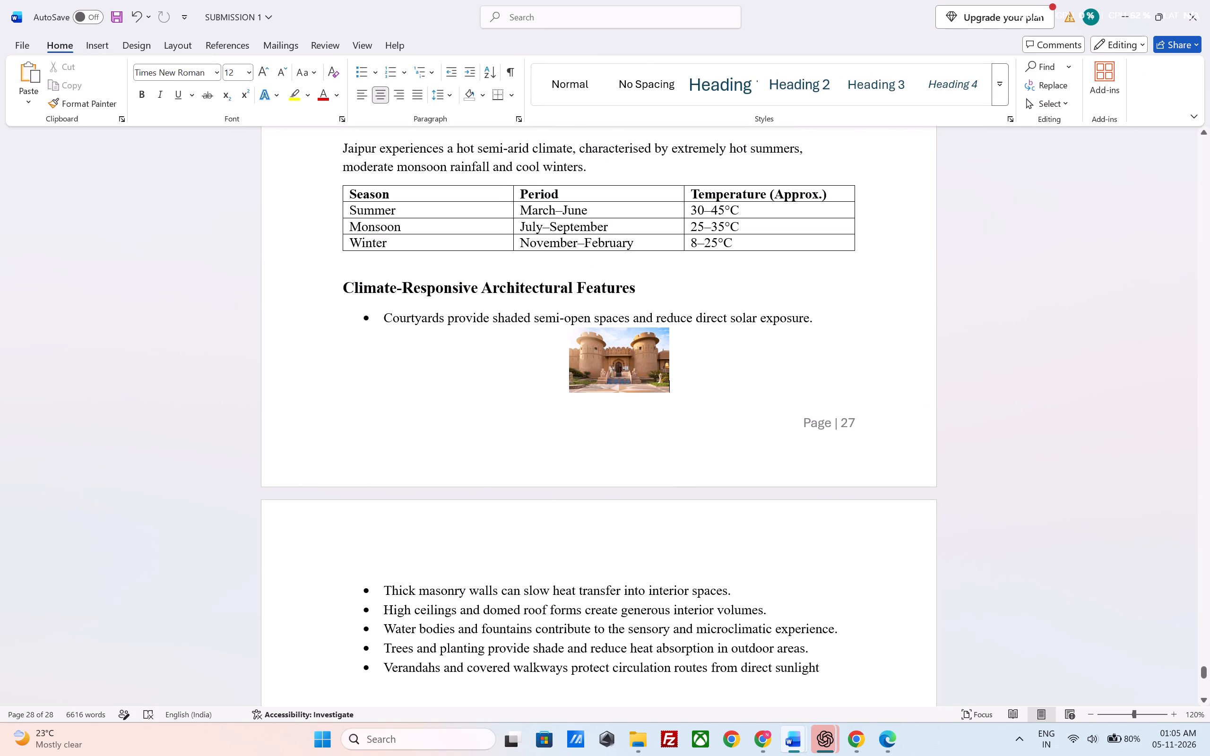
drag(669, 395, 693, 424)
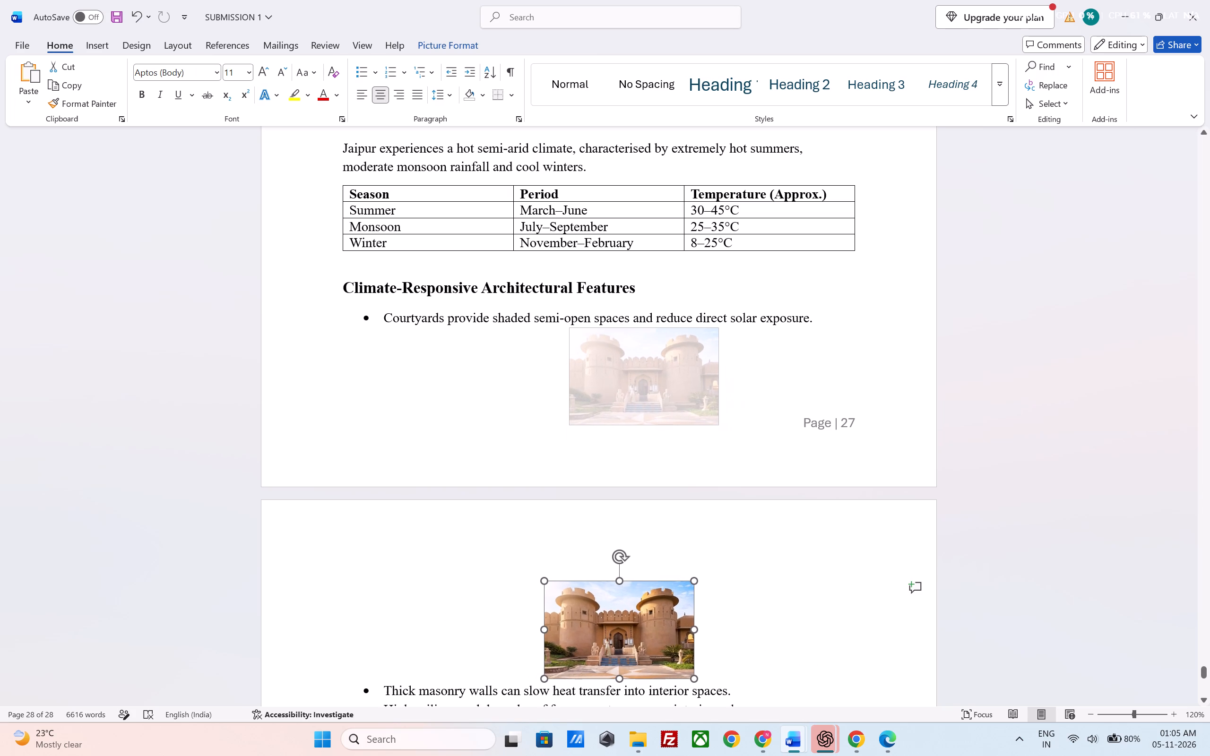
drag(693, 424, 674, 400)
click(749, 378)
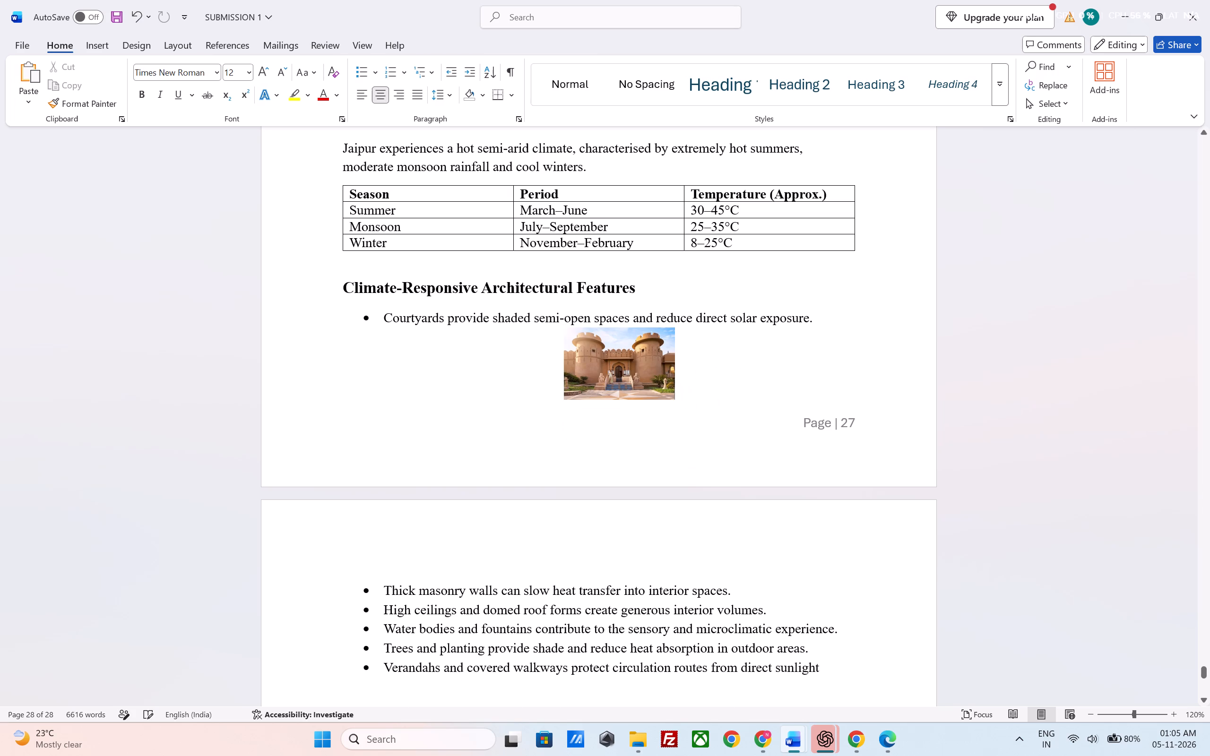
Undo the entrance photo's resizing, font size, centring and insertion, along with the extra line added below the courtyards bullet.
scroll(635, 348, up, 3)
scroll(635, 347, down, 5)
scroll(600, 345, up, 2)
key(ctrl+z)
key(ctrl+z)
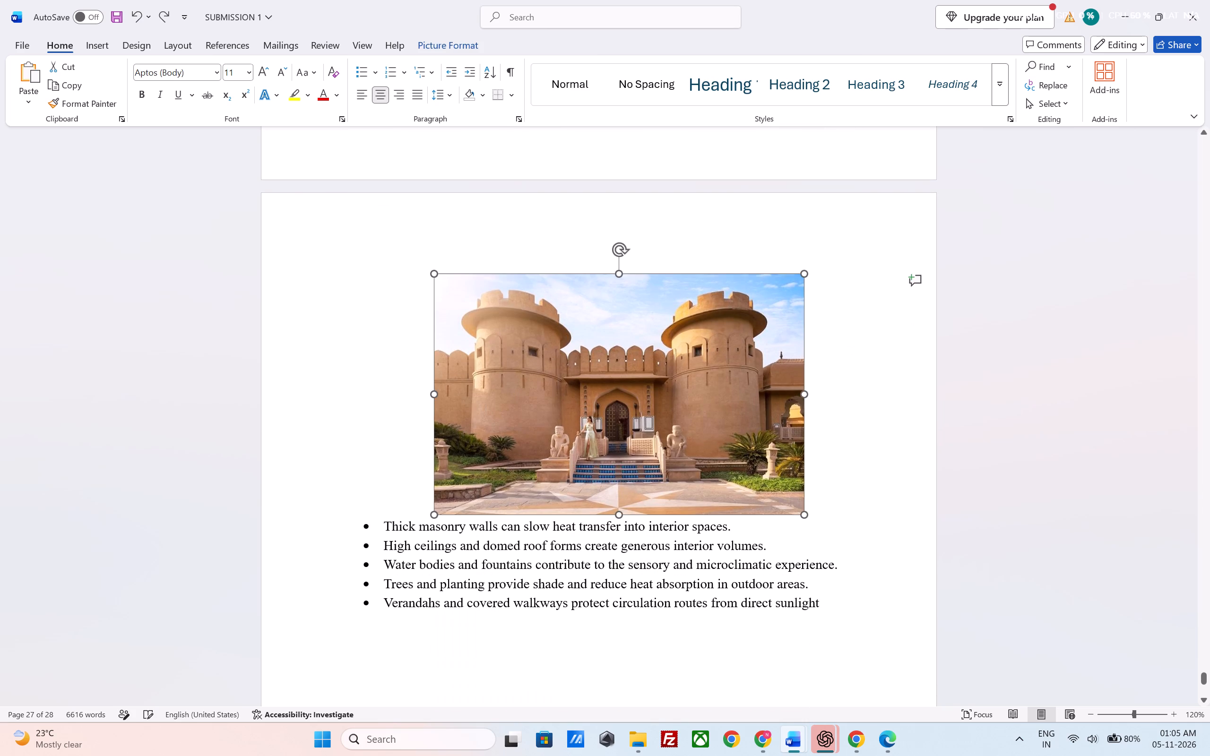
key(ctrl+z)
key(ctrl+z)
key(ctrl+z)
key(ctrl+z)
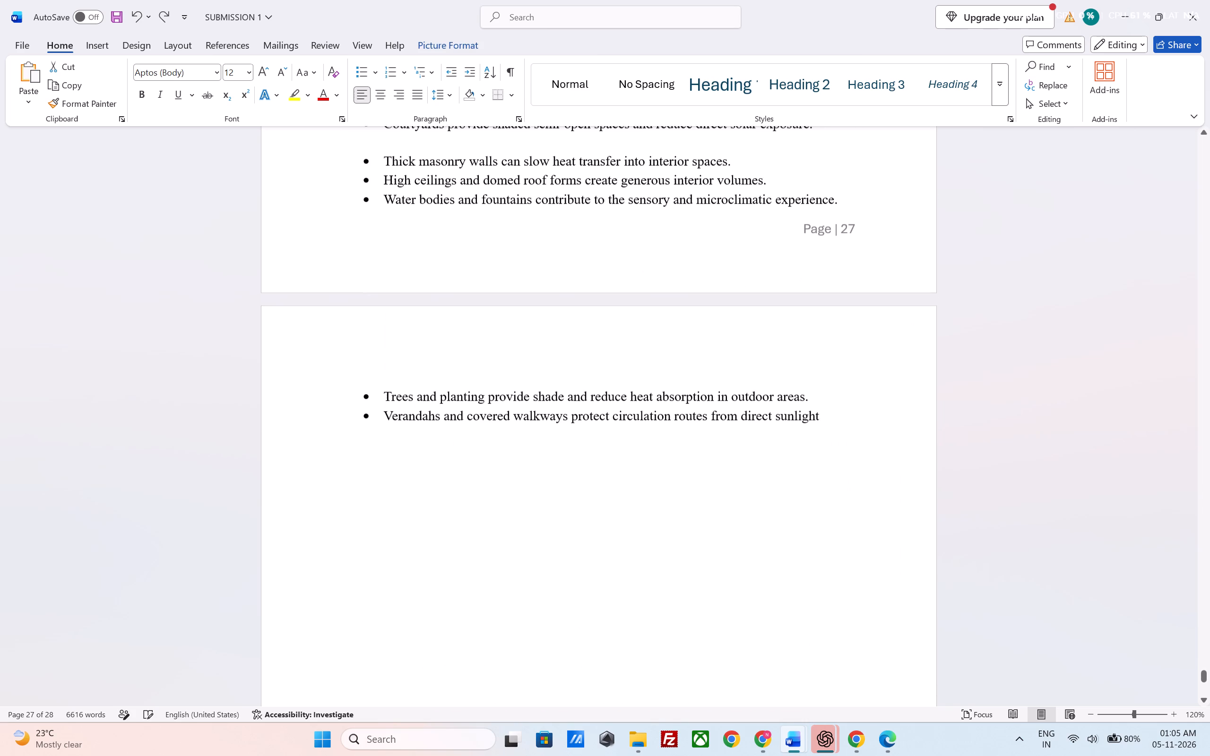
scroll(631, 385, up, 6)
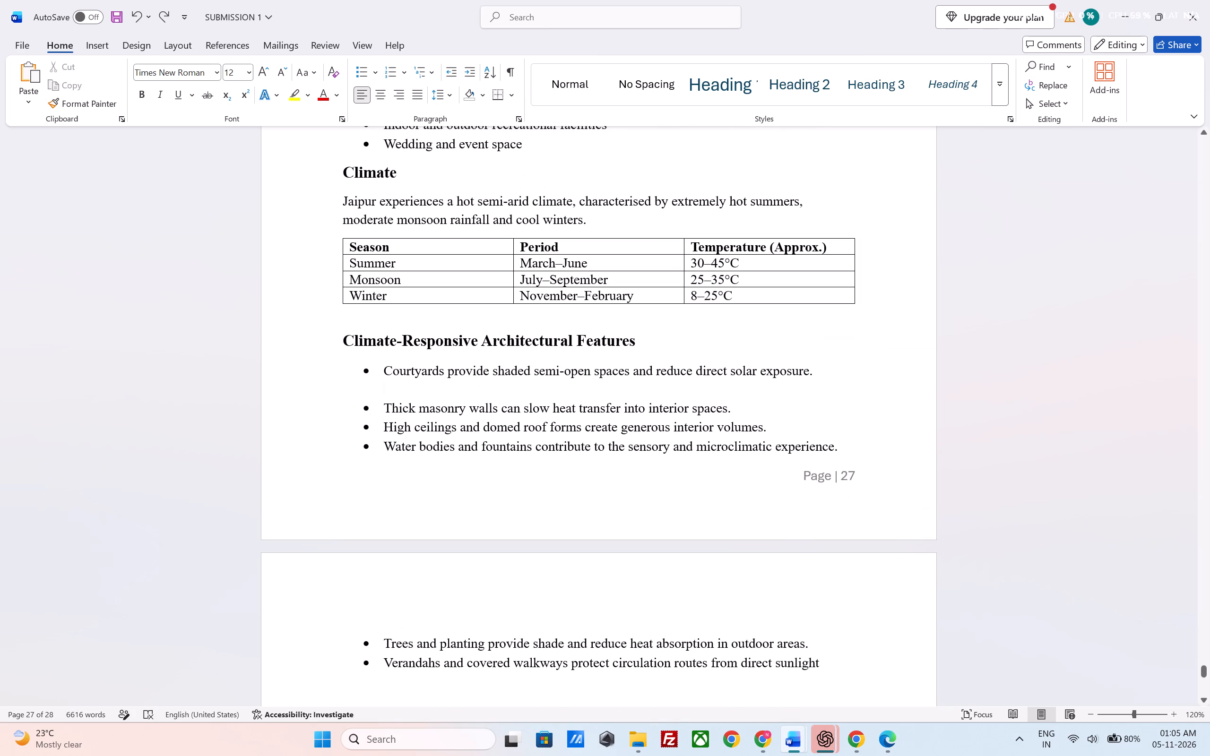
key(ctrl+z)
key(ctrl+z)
Paste the entrance photo on the blank line between the Chapter 4: Case Study title and heading 5.1.
scroll(613, 374, up, 11)
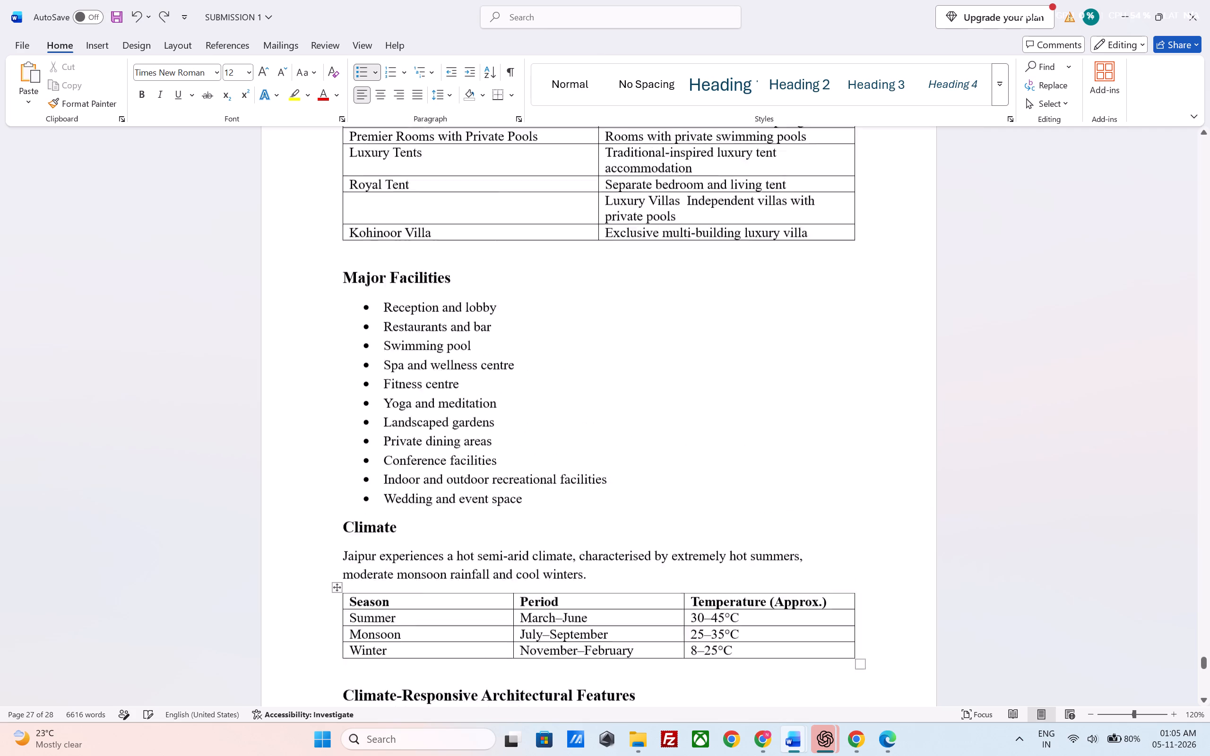
scroll(490, 255, up, 20)
scroll(490, 255, up, 4)
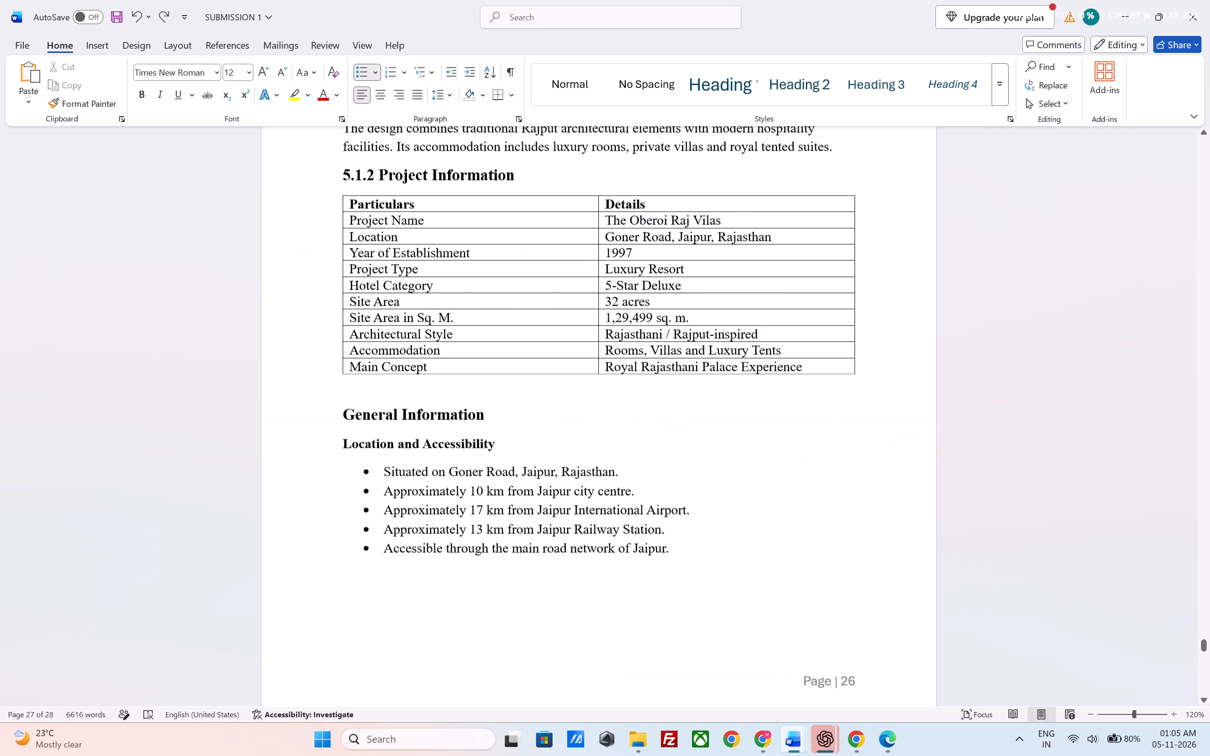
scroll(518, 192, up, 11)
scroll(519, 195, down, 10)
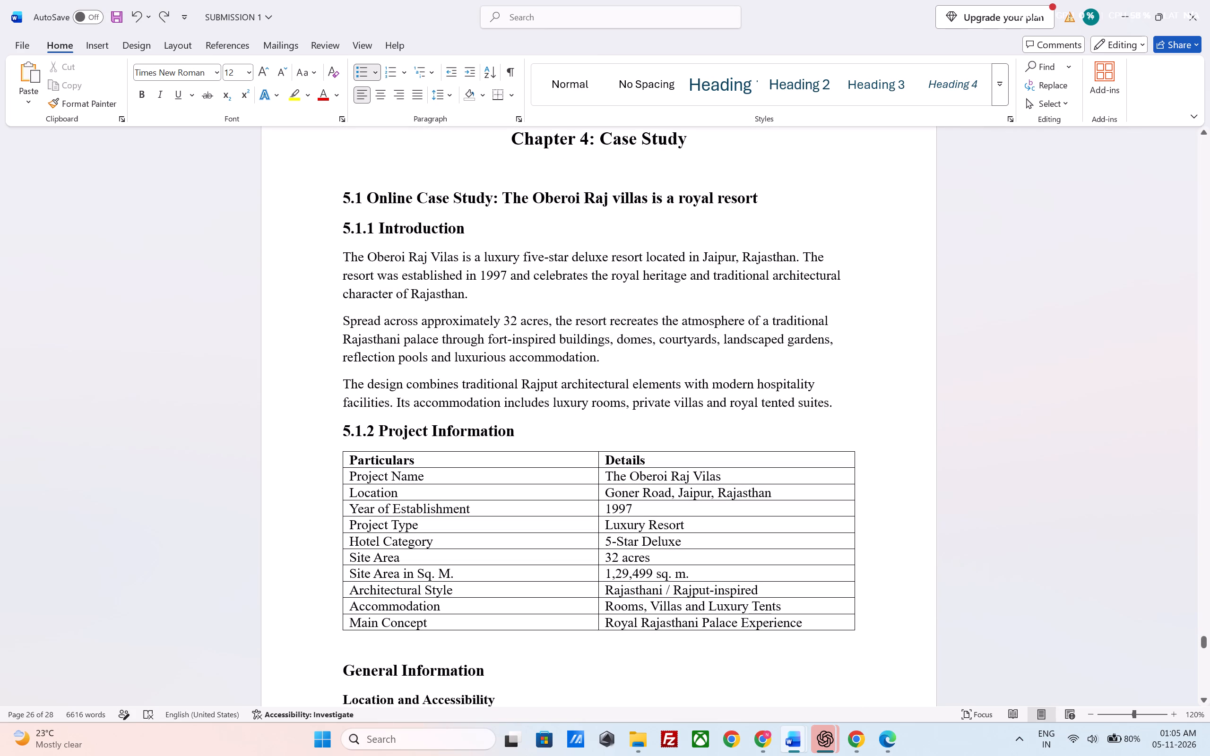
click(679, 176)
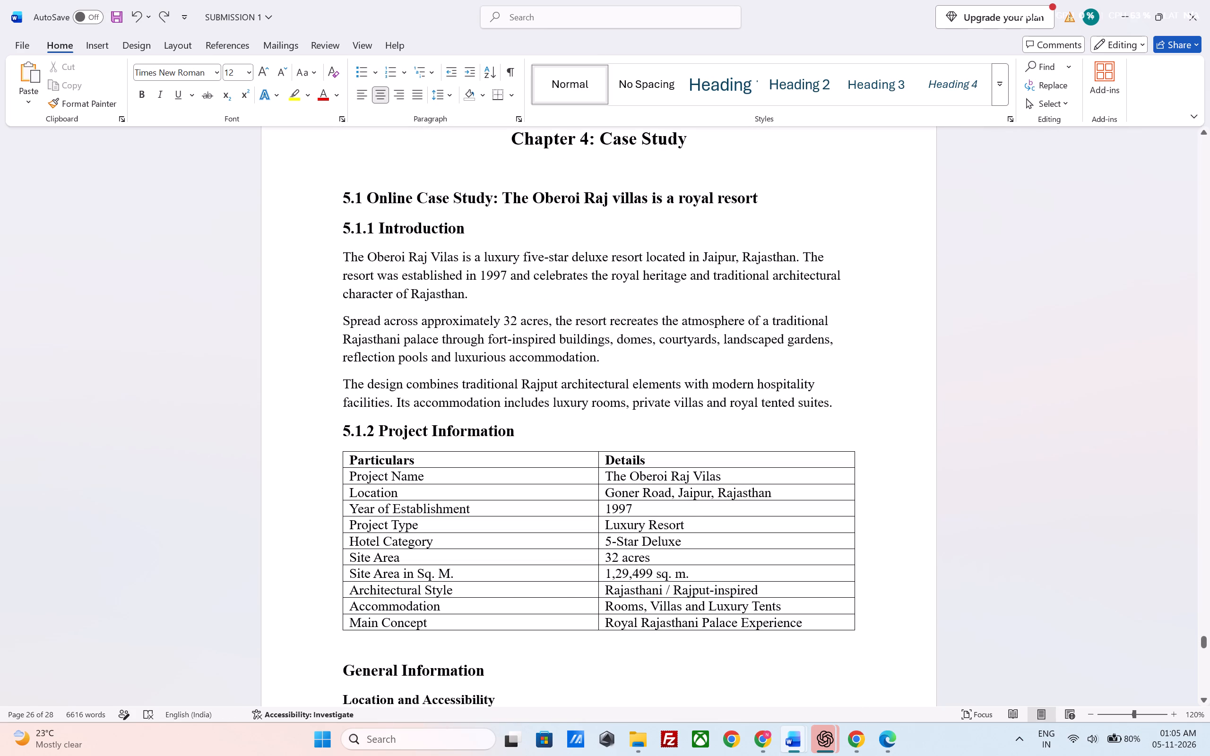
key(ctrl+v)
Remove the extra blank lines above the Accommodation Details heading and check the layout down to the climate section.
scroll(610, 266, down, 9)
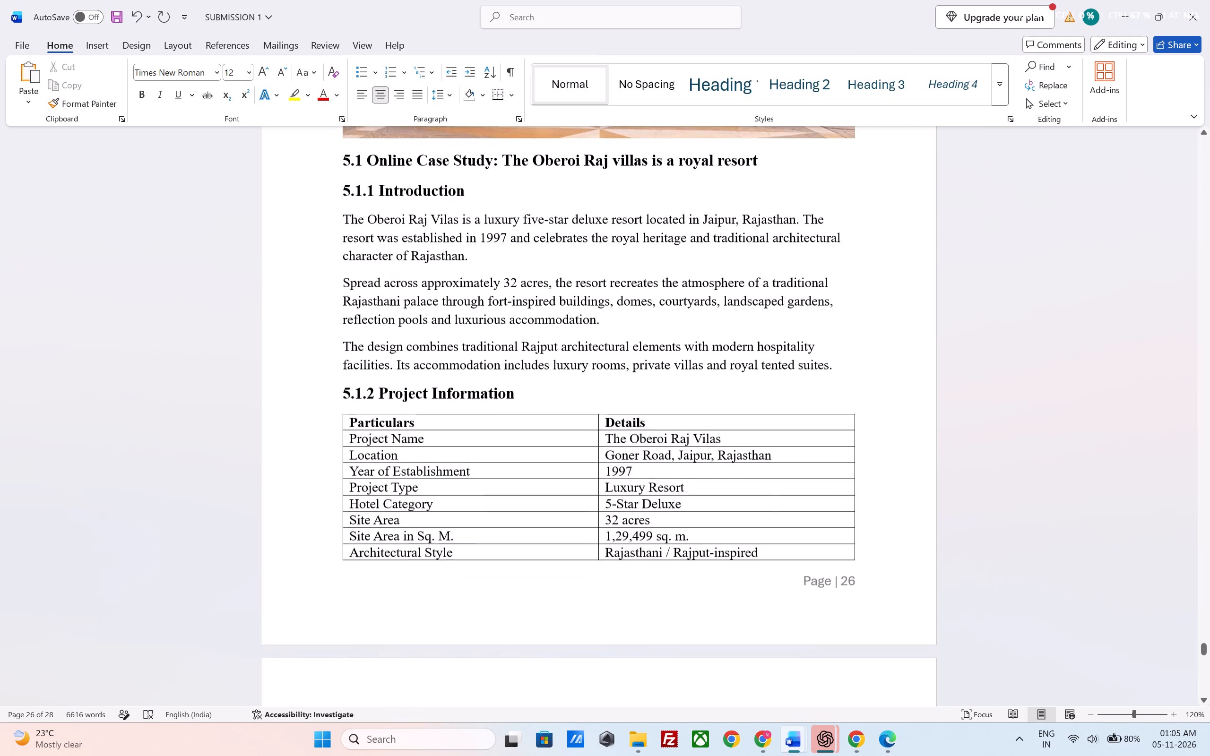
scroll(593, 282, down, 10)
scroll(591, 283, up, 2)
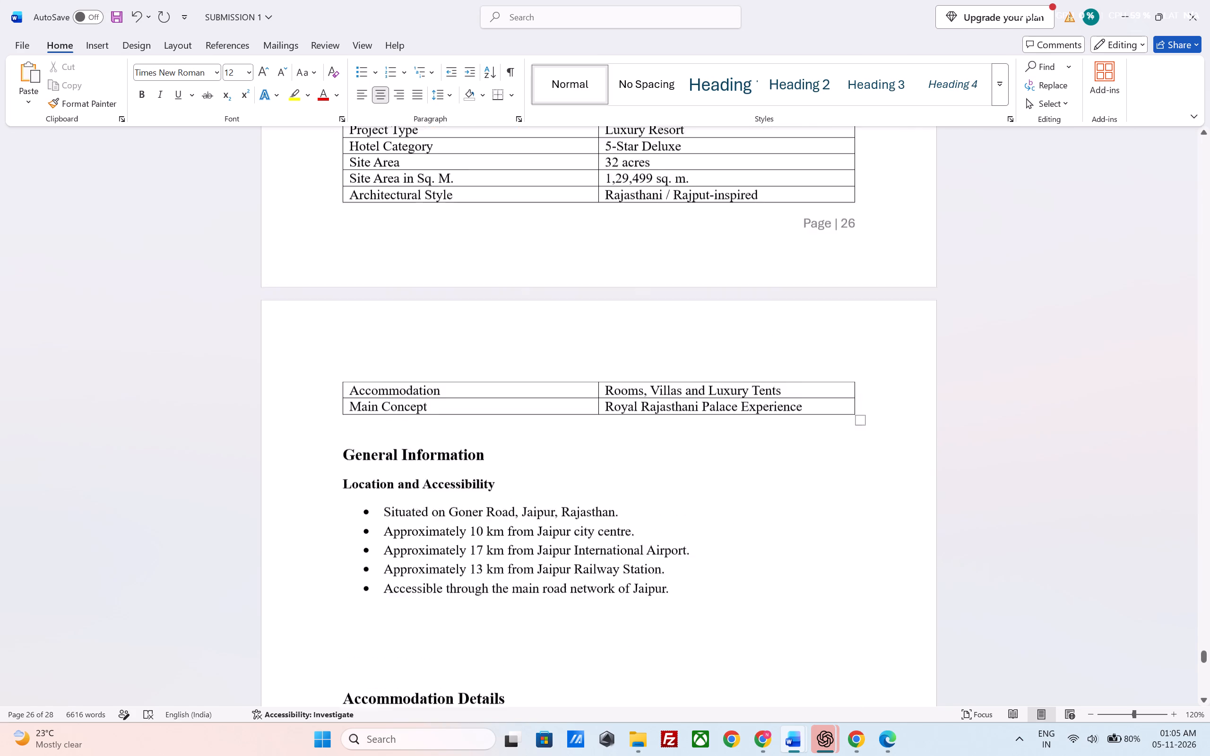
scroll(591, 283, up, 3)
scroll(591, 283, down, 10)
click(330, 457)
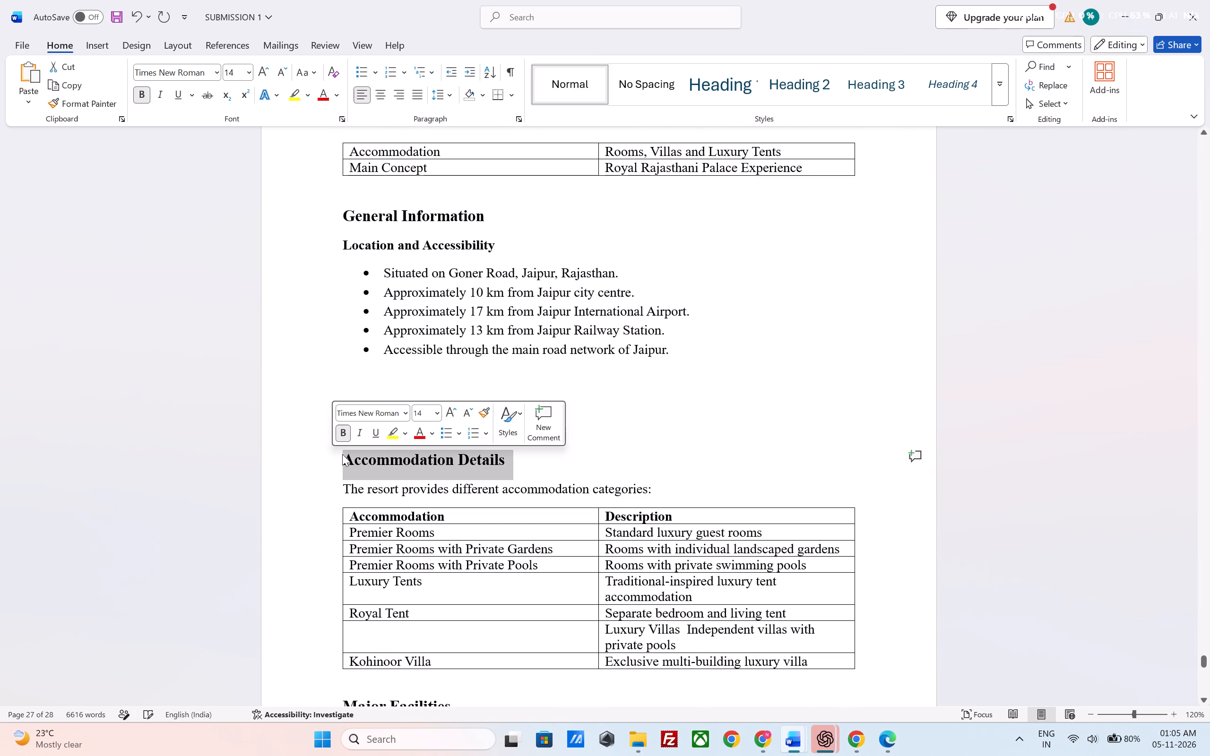
click(342, 452)
key(BackSpace)
key(BackSpace)
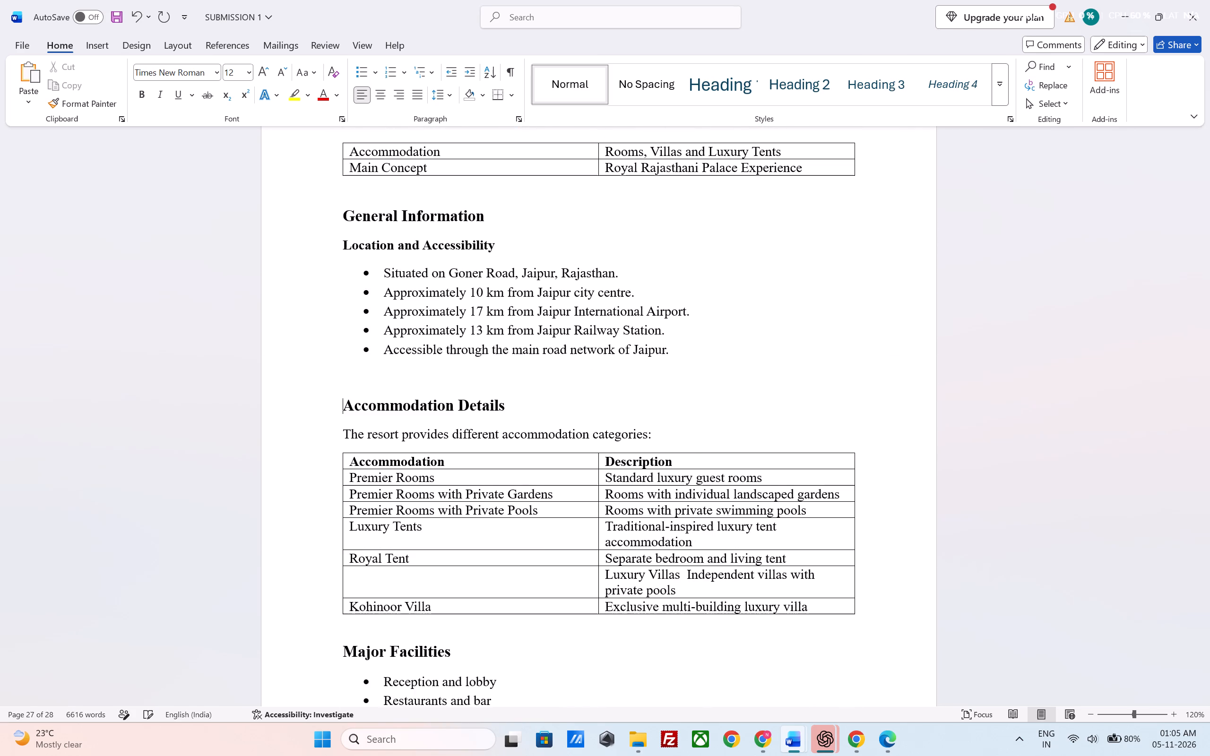
key(BackSpace)
scroll(441, 414, down, 10)
scroll(441, 372, down, 9)
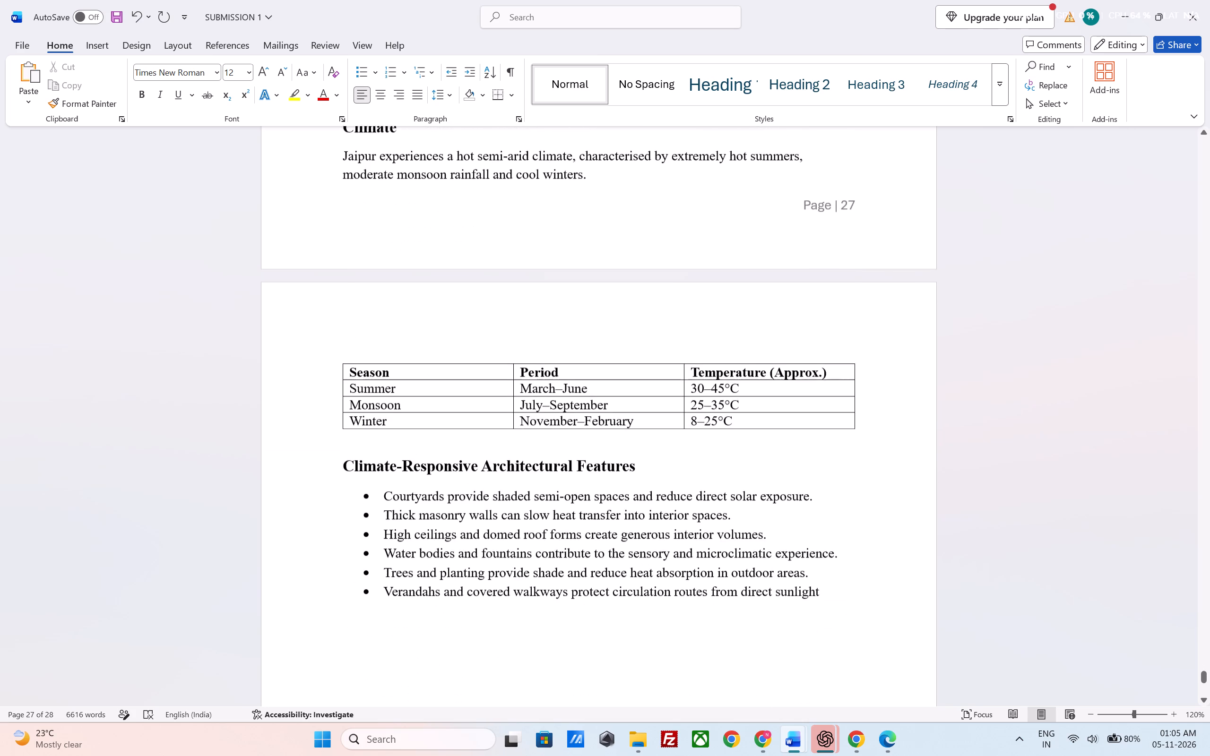
Review the case study layout from the Chapter 4 title and entrance photo through the tables to the climate-responsive features list.
scroll(448, 372, up, 1)
scroll(450, 368, down, 12)
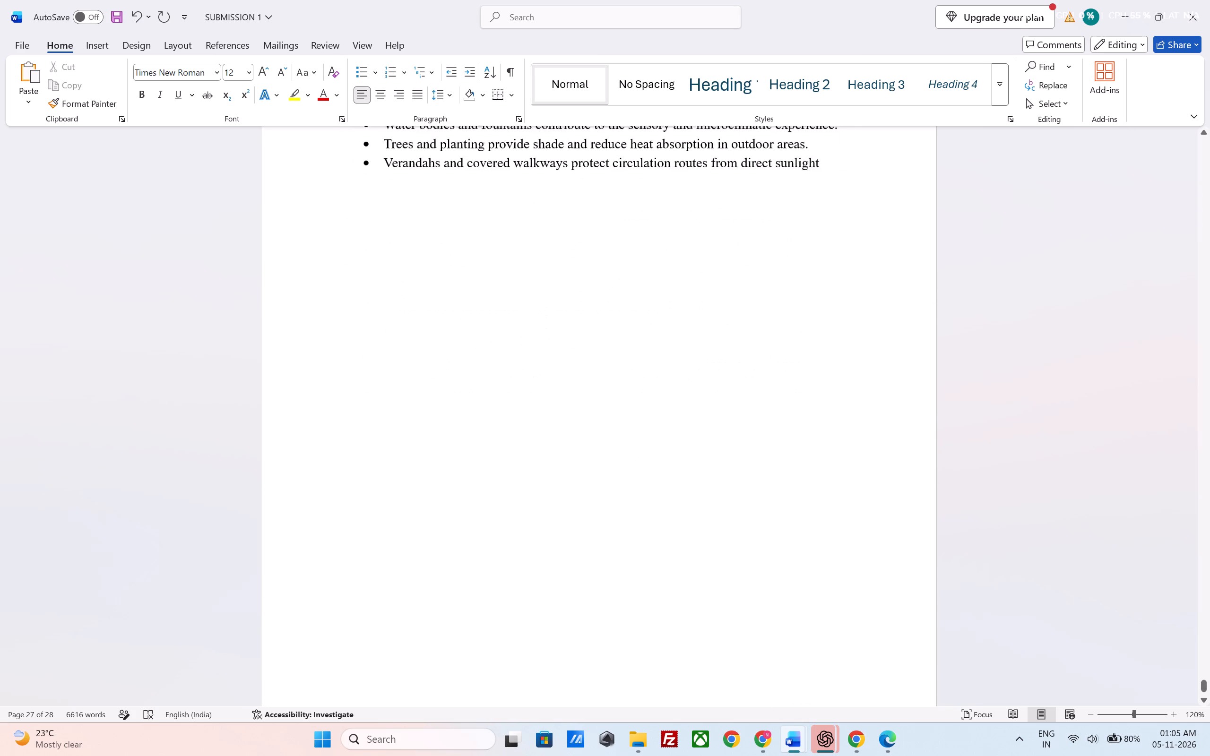
scroll(449, 368, down, 16)
scroll(449, 368, up, 20)
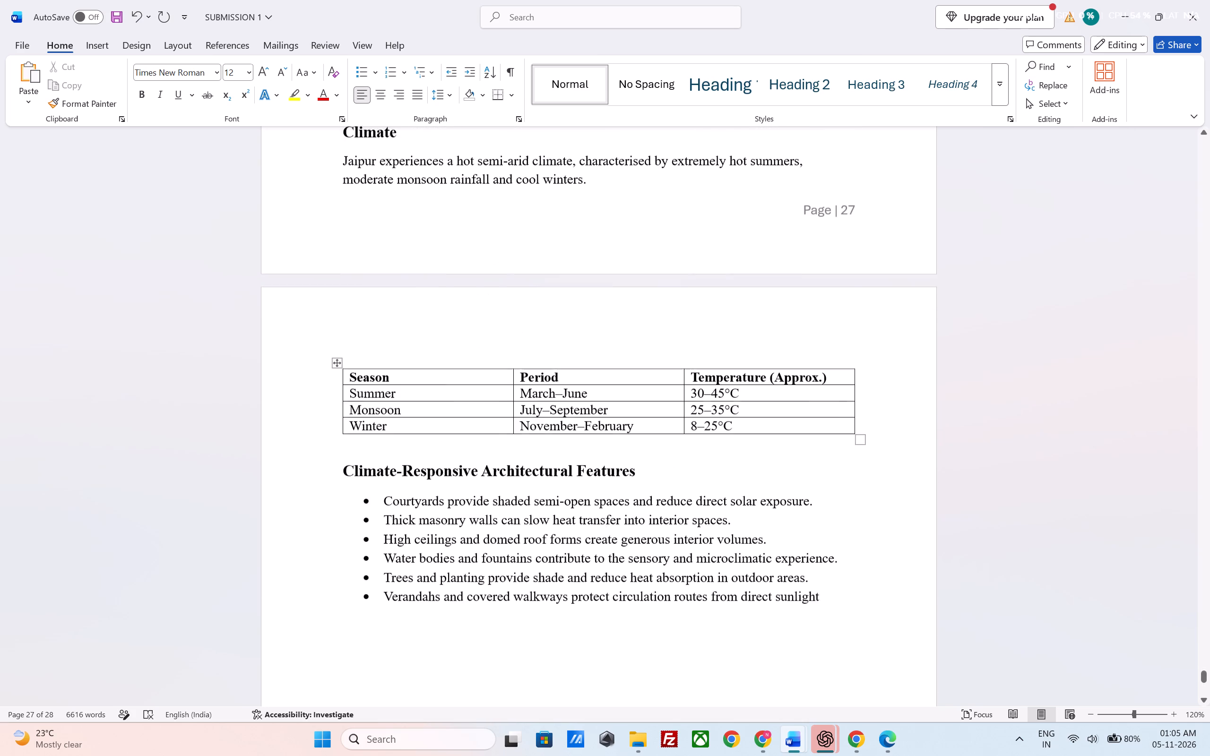
scroll(449, 368, up, 14)
scroll(569, 375, up, 10)
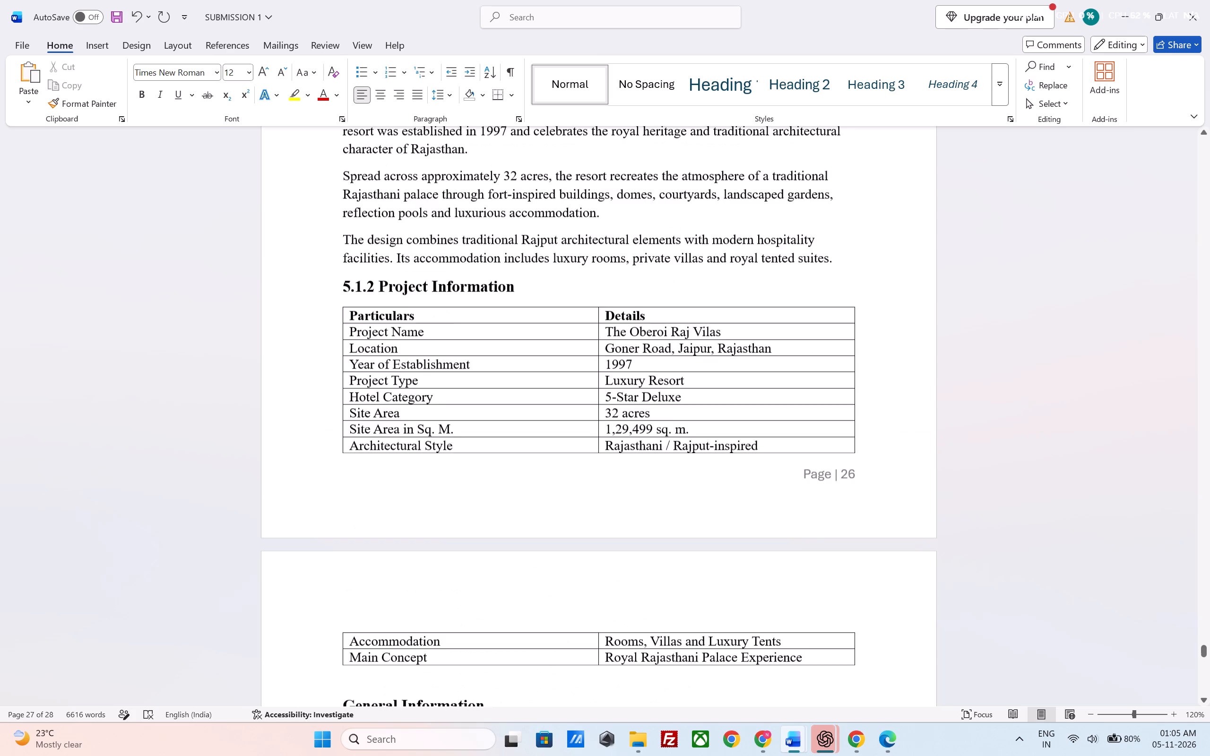
scroll(566, 361, up, 18)
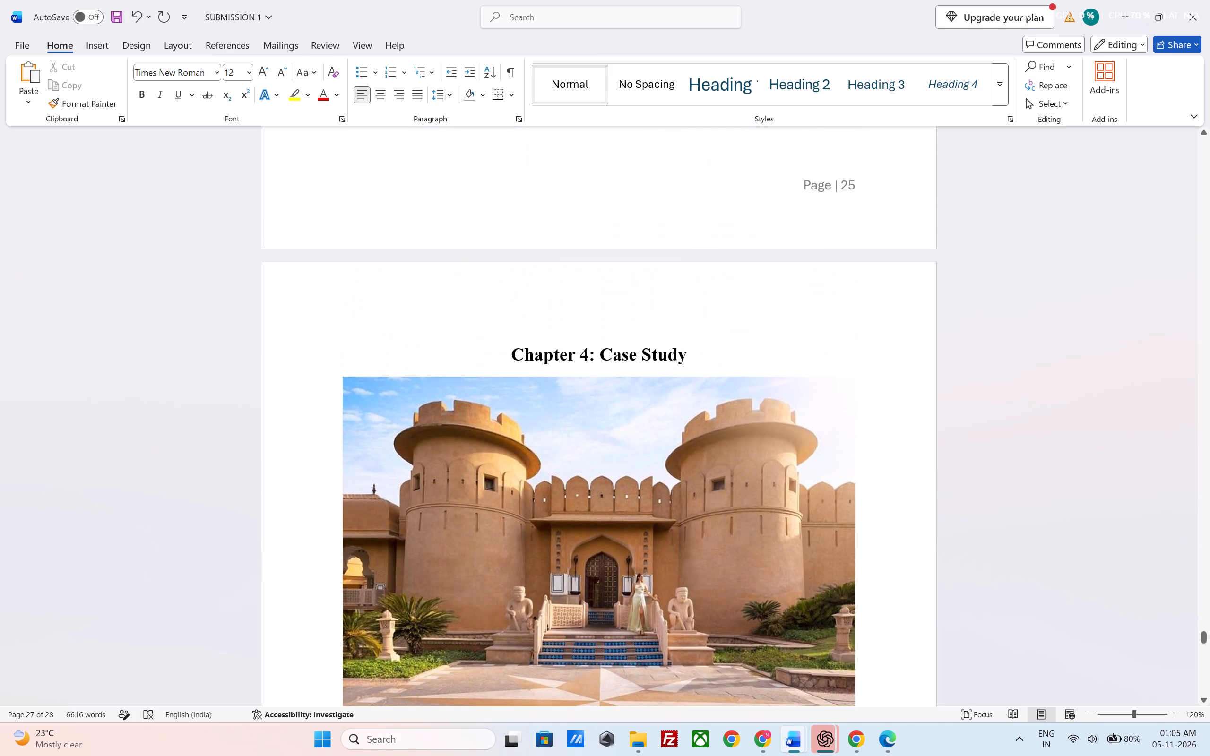
scroll(562, 347, down, 3)
scroll(604, 335, down, 1)
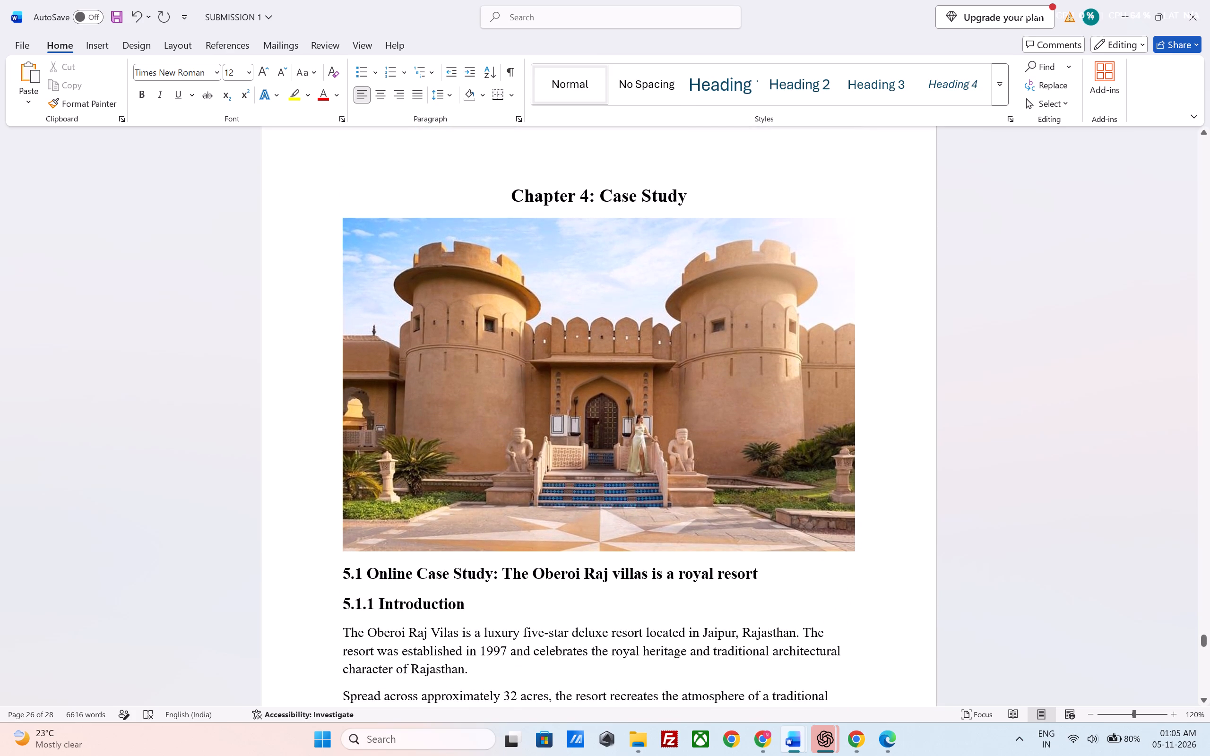
scroll(605, 334, down, 20)
scroll(605, 334, down, 1)
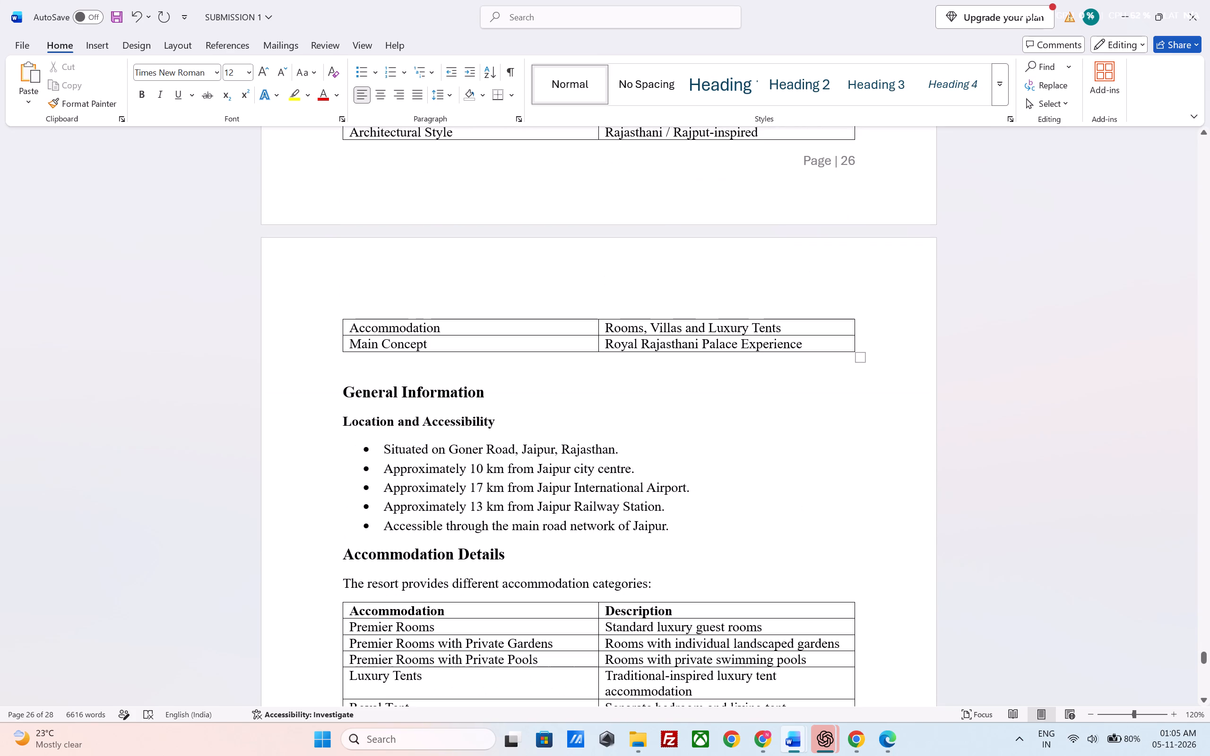
scroll(640, 383, down, 2)
scroll(437, 484, down, 6)
scroll(700, 415, down, 6)
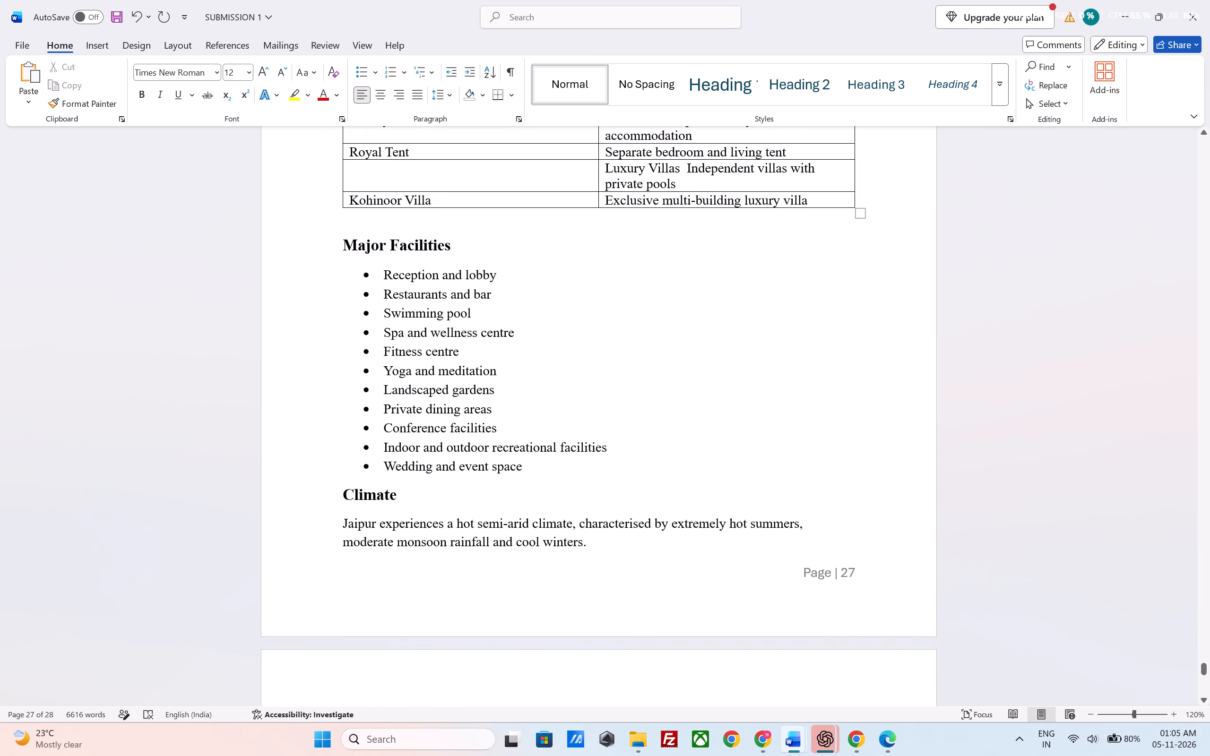
scroll(671, 395, up, 3)
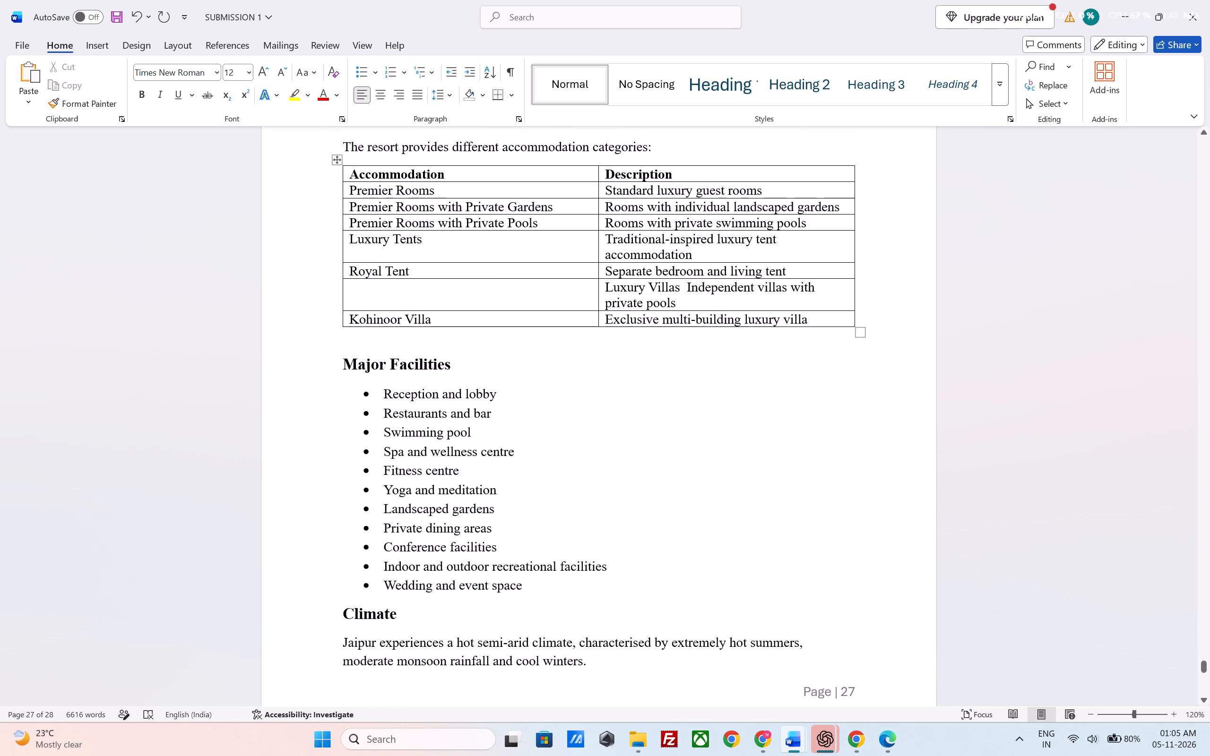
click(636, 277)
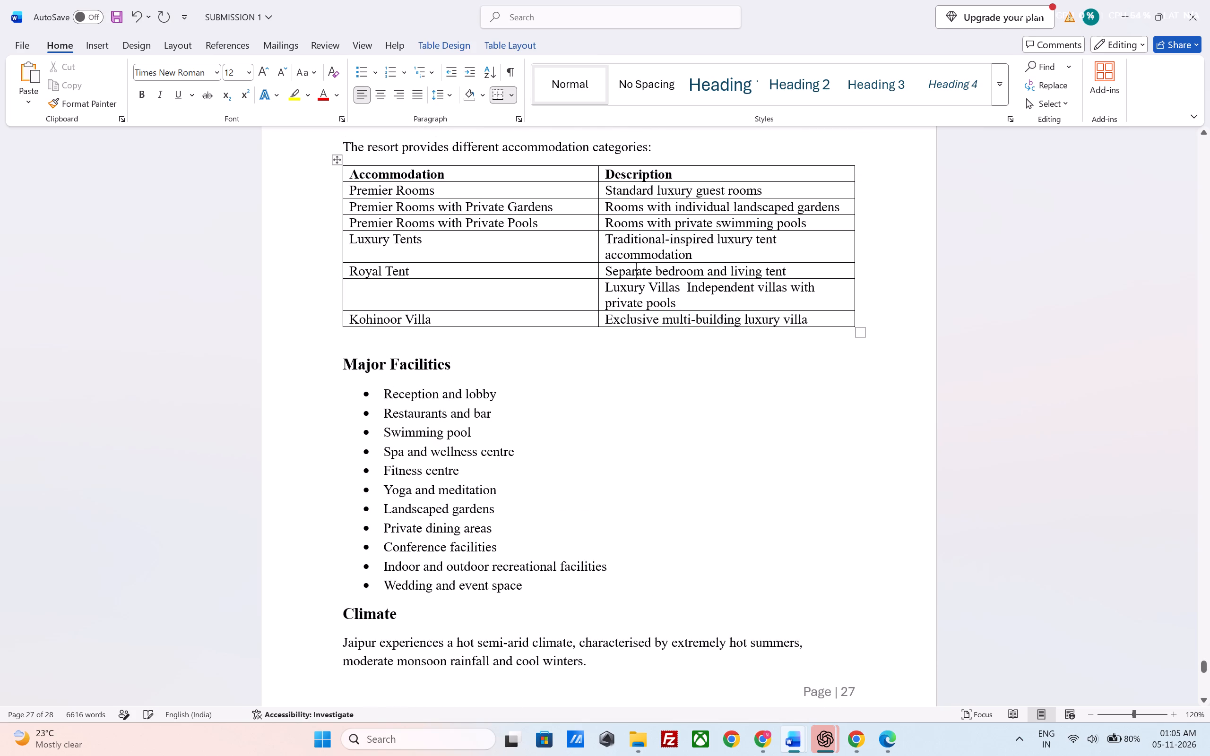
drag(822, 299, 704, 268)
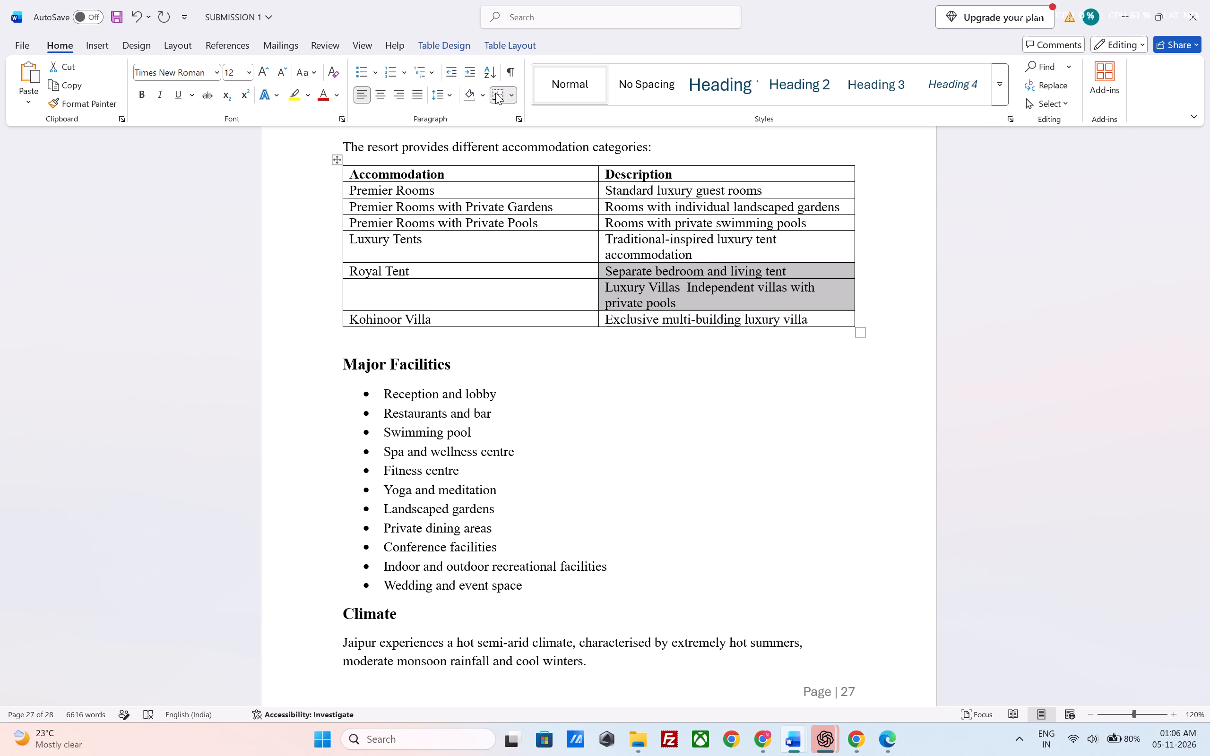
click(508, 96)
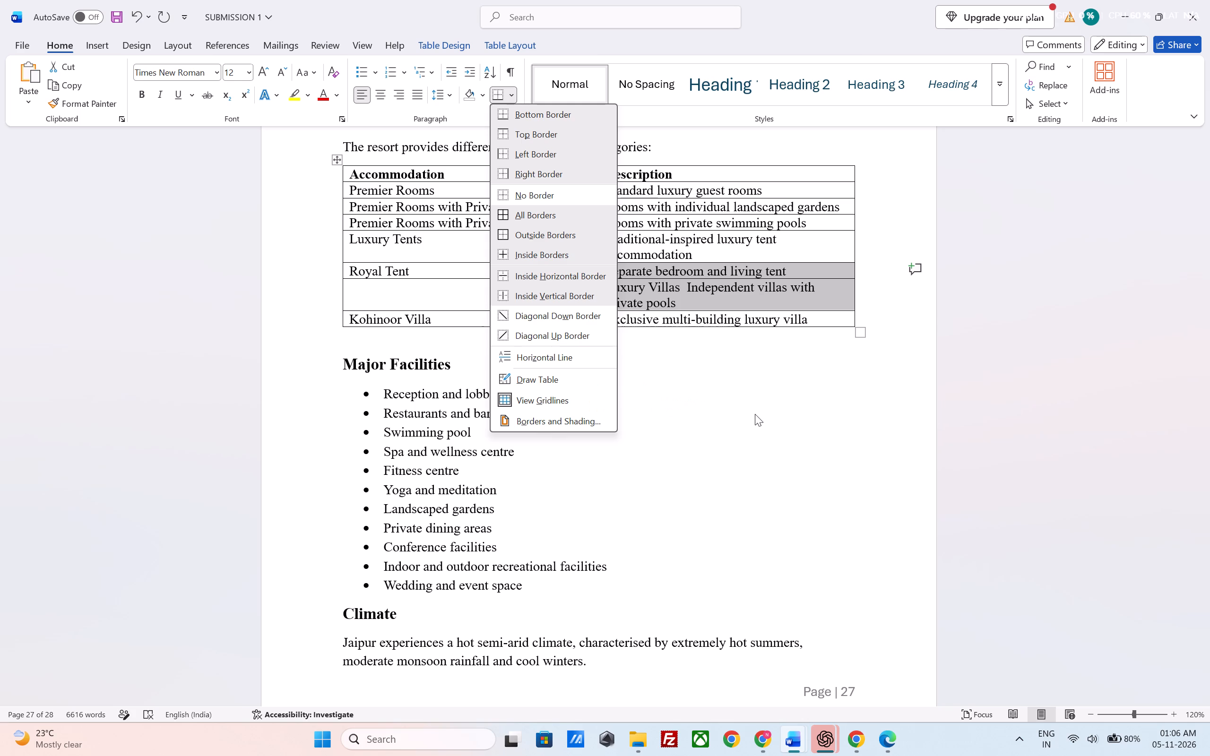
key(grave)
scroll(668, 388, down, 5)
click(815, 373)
Check the page breaks, tables and spacing from the hotel guidelines table through the case study to the final climate page.
scroll(844, 455, down, 2)
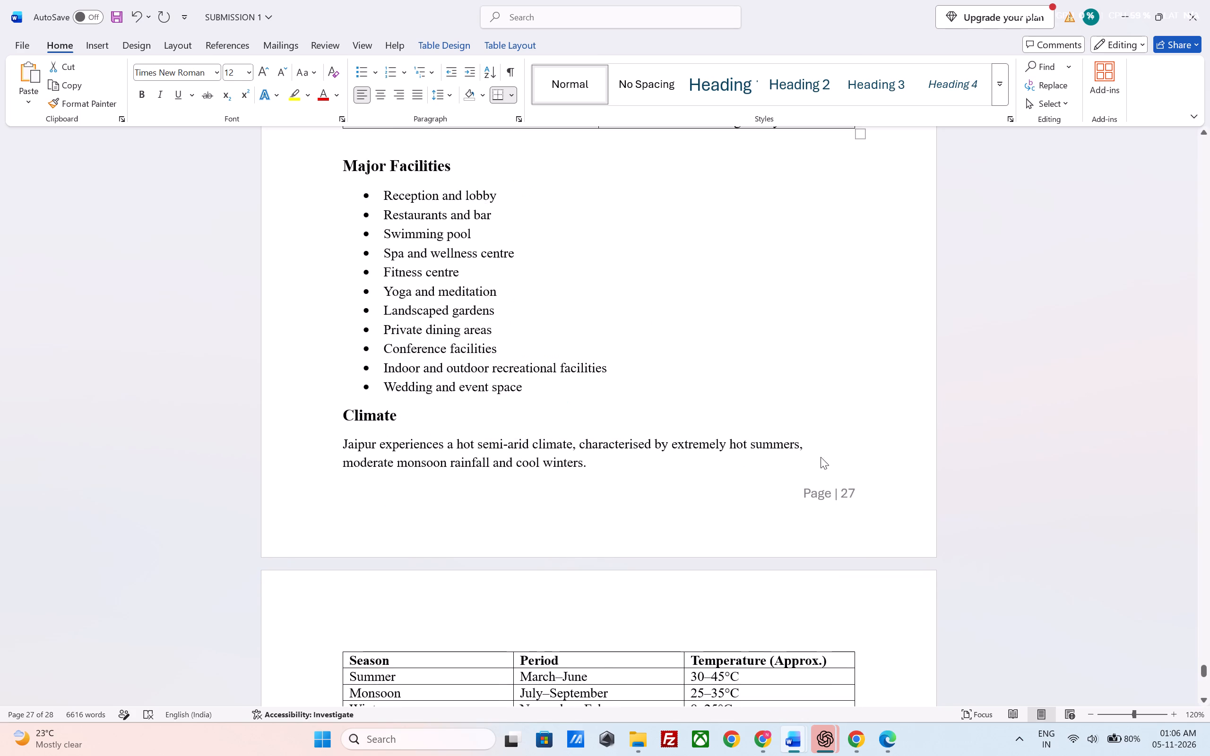
scroll(821, 457, down, 14)
scroll(595, 376, up, 12)
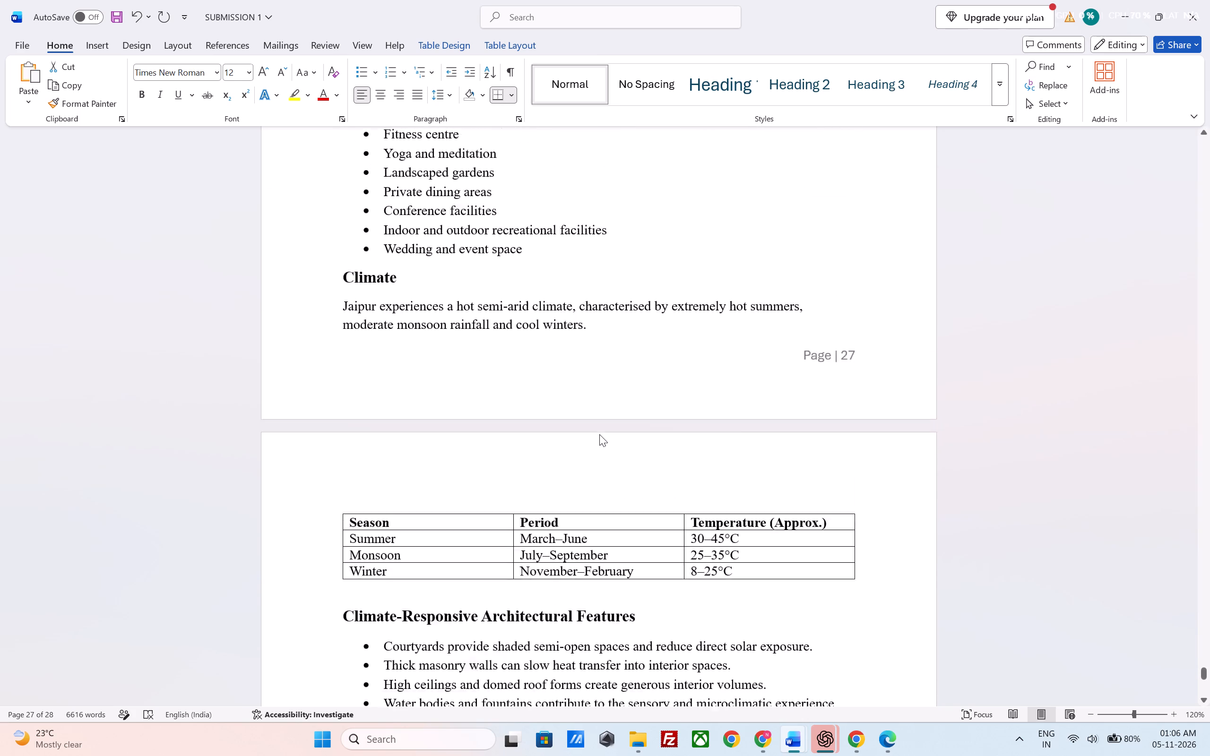
scroll(599, 434, up, 17)
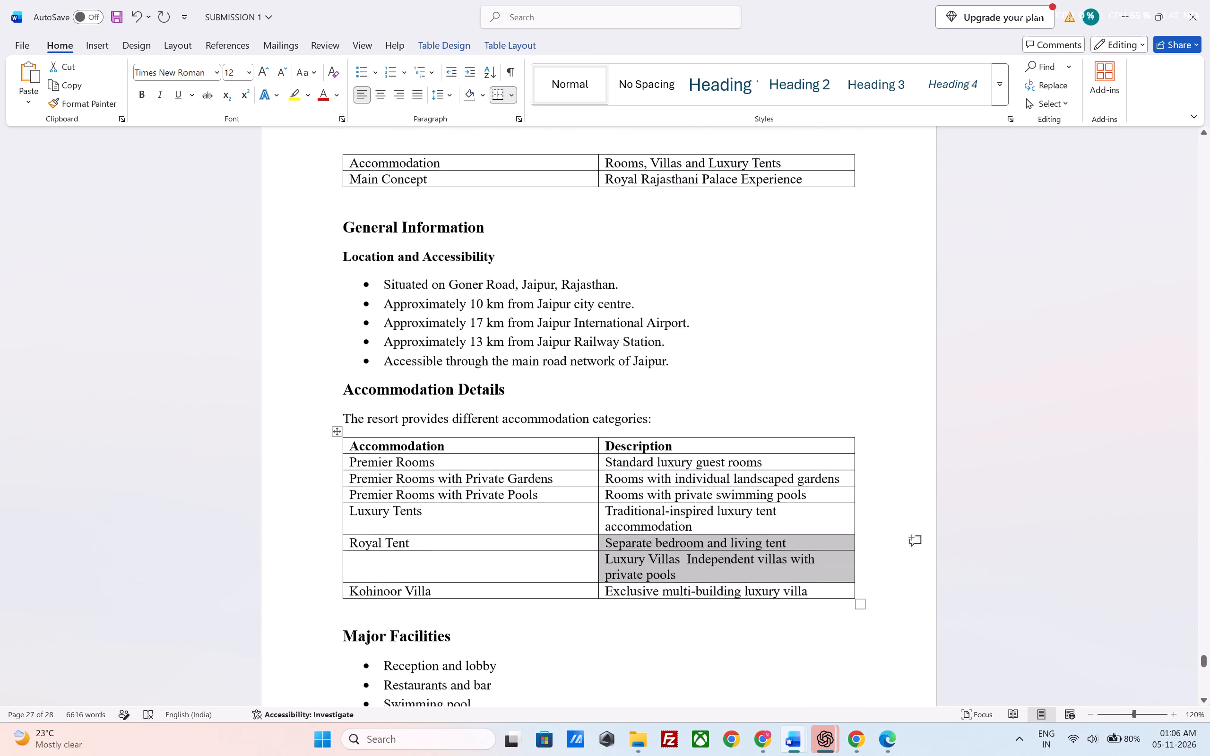
scroll(598, 432, up, 20)
scroll(598, 432, up, 11)
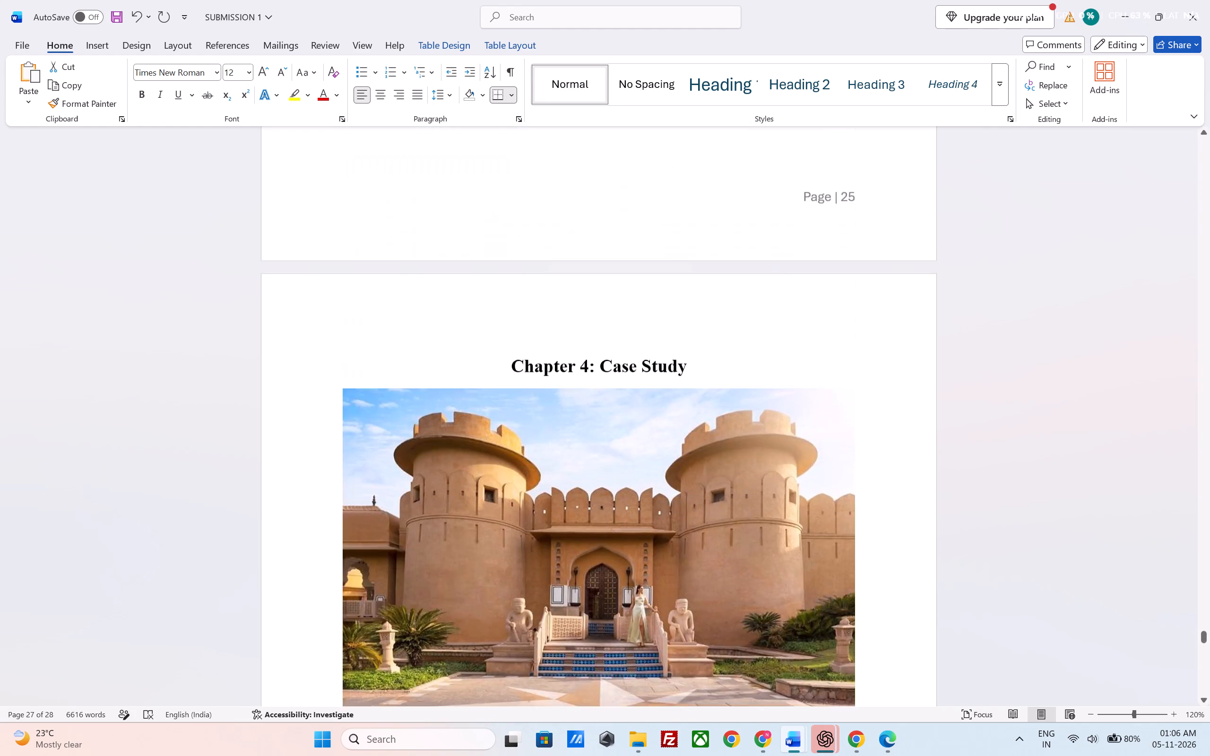
scroll(598, 430, up, 17)
scroll(598, 428, down, 19)
scroll(594, 430, up, 12)
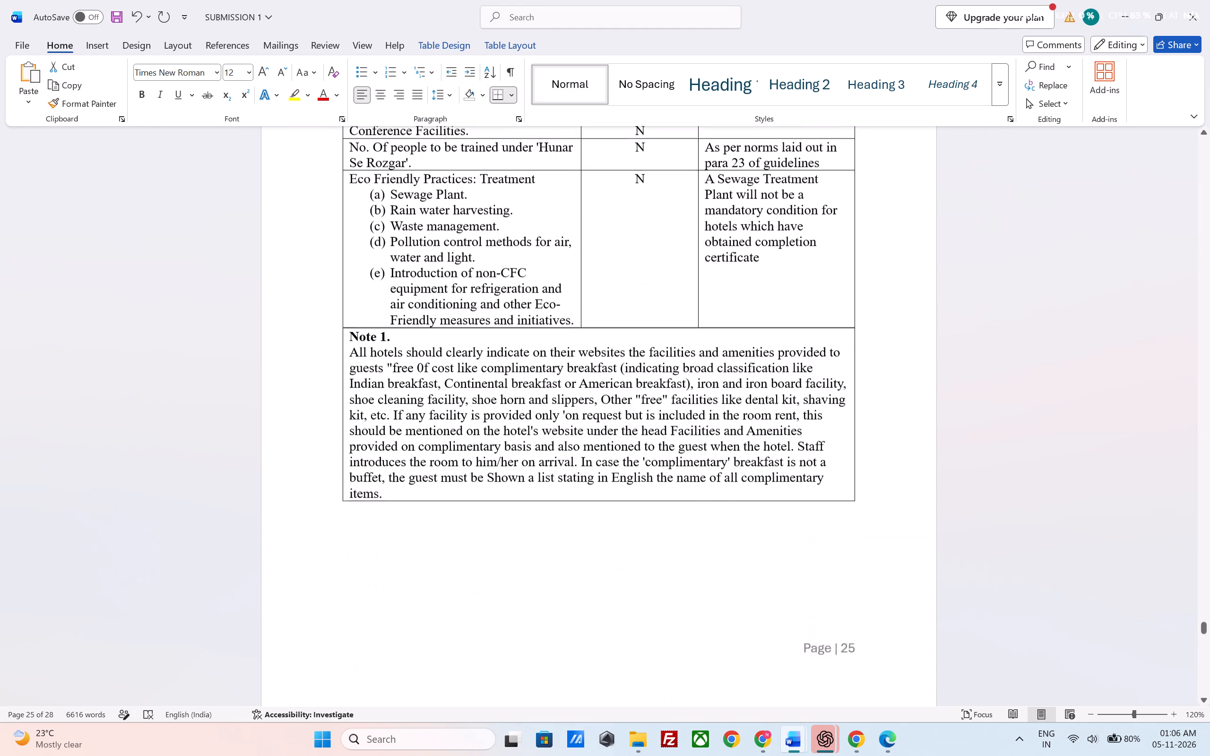
scroll(594, 430, down, 7)
scroll(589, 436, down, 18)
scroll(581, 447, down, 4)
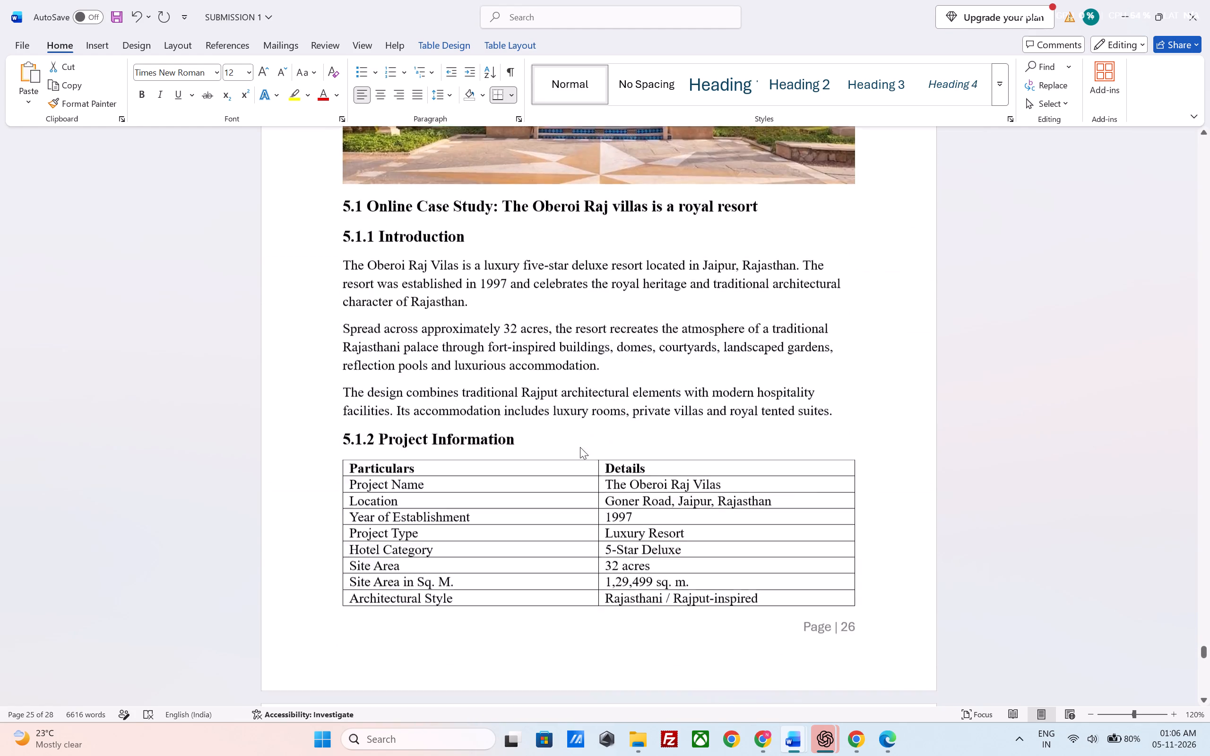
scroll(580, 447, down, 20)
scroll(580, 447, down, 4)
scroll(564, 442, up, 1)
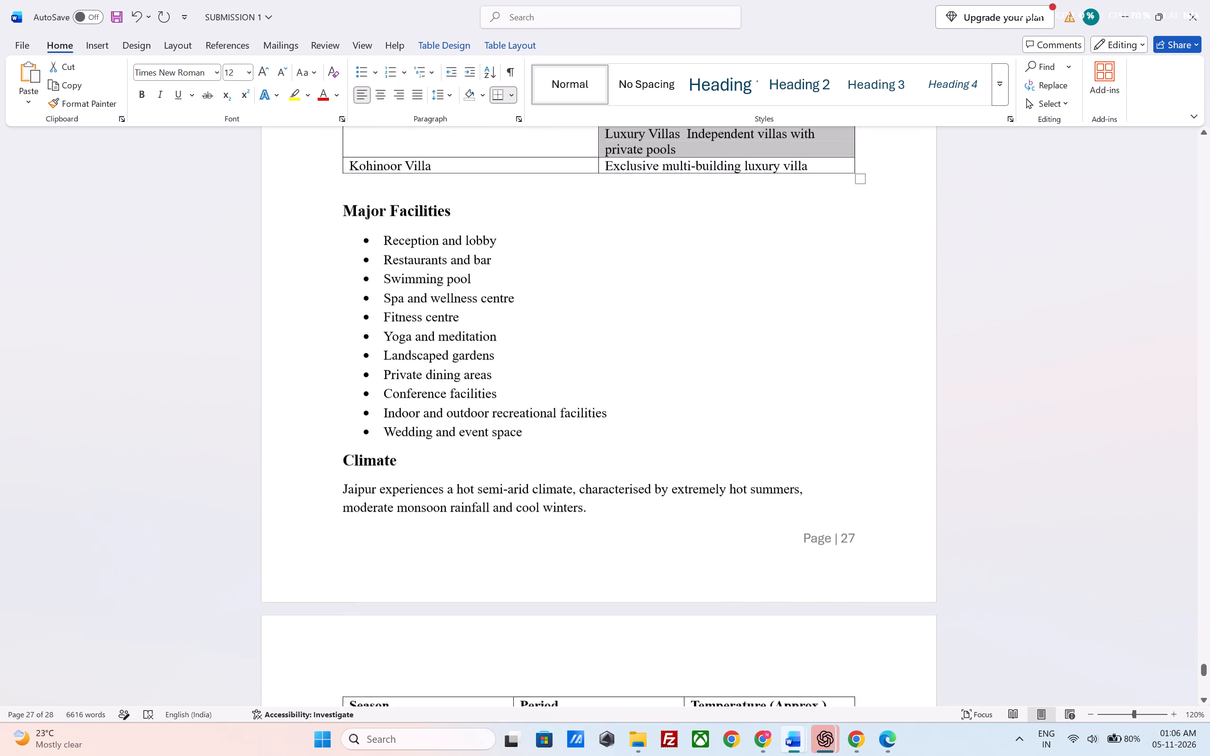
scroll(564, 442, up, 2)
scroll(573, 423, down, 4)
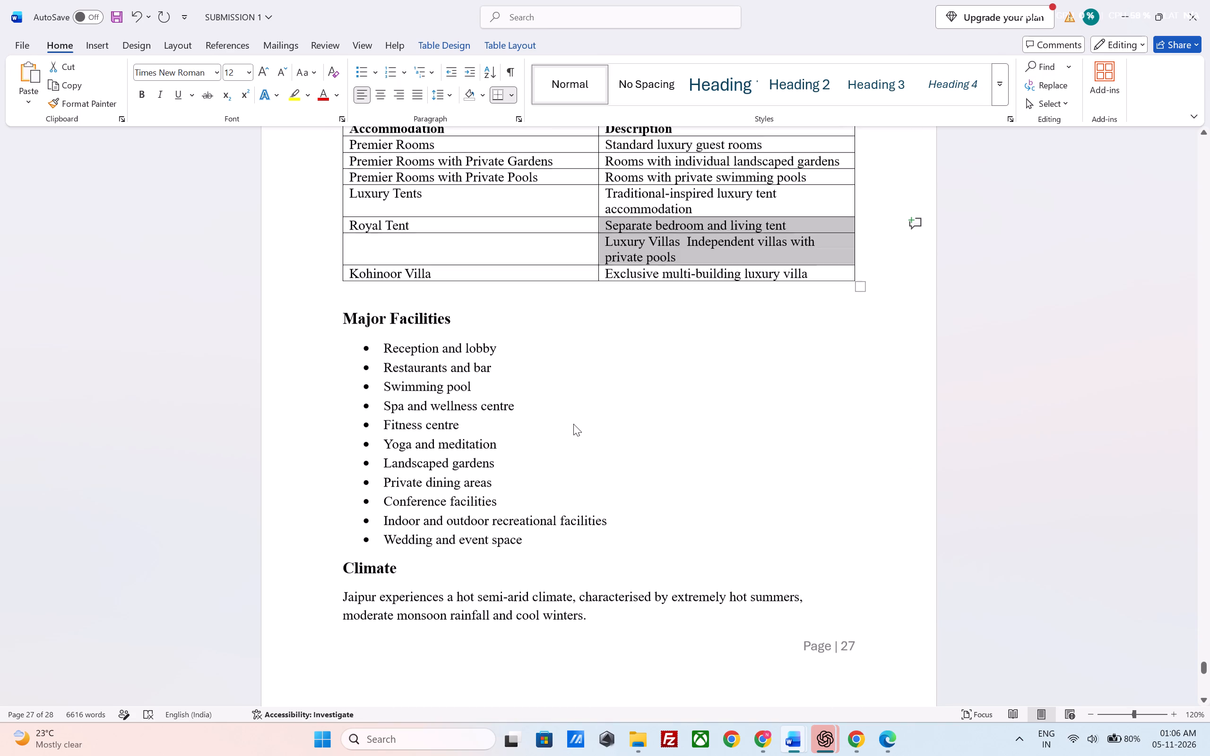
scroll(573, 424, down, 13)
scroll(568, 434, up, 7)
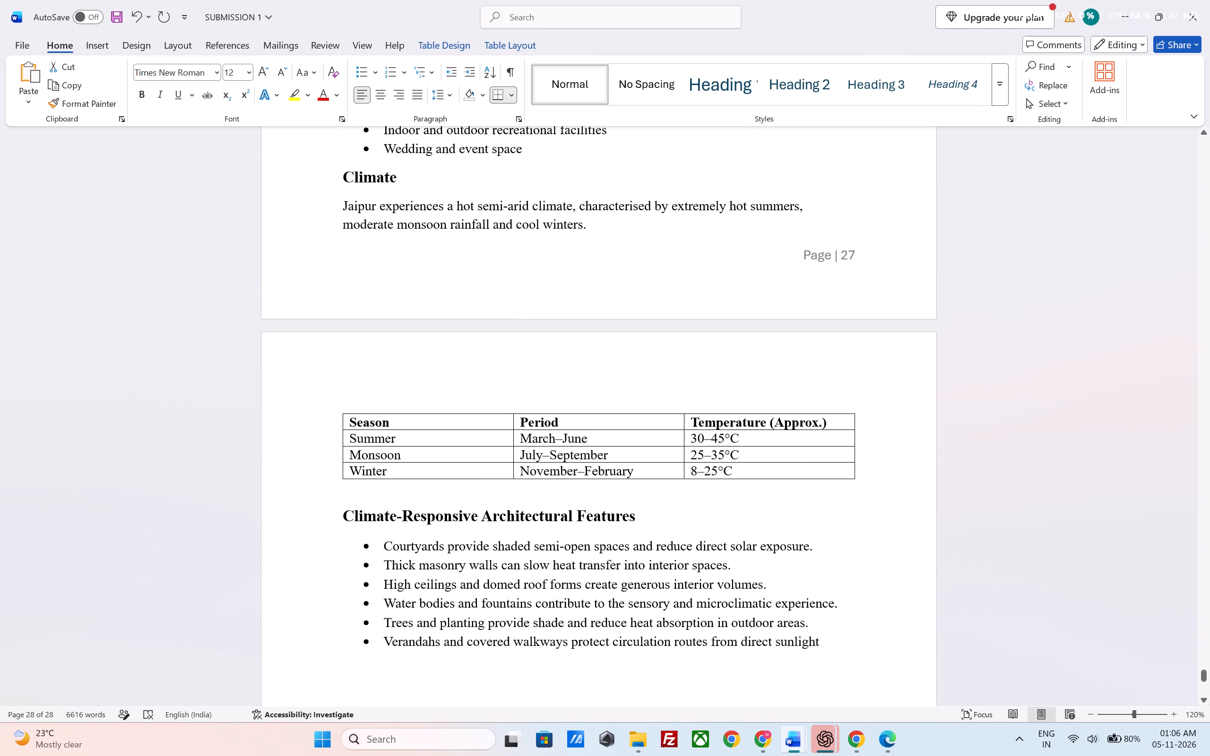
scroll(568, 434, up, 3)
scroll(579, 488, down, 5)
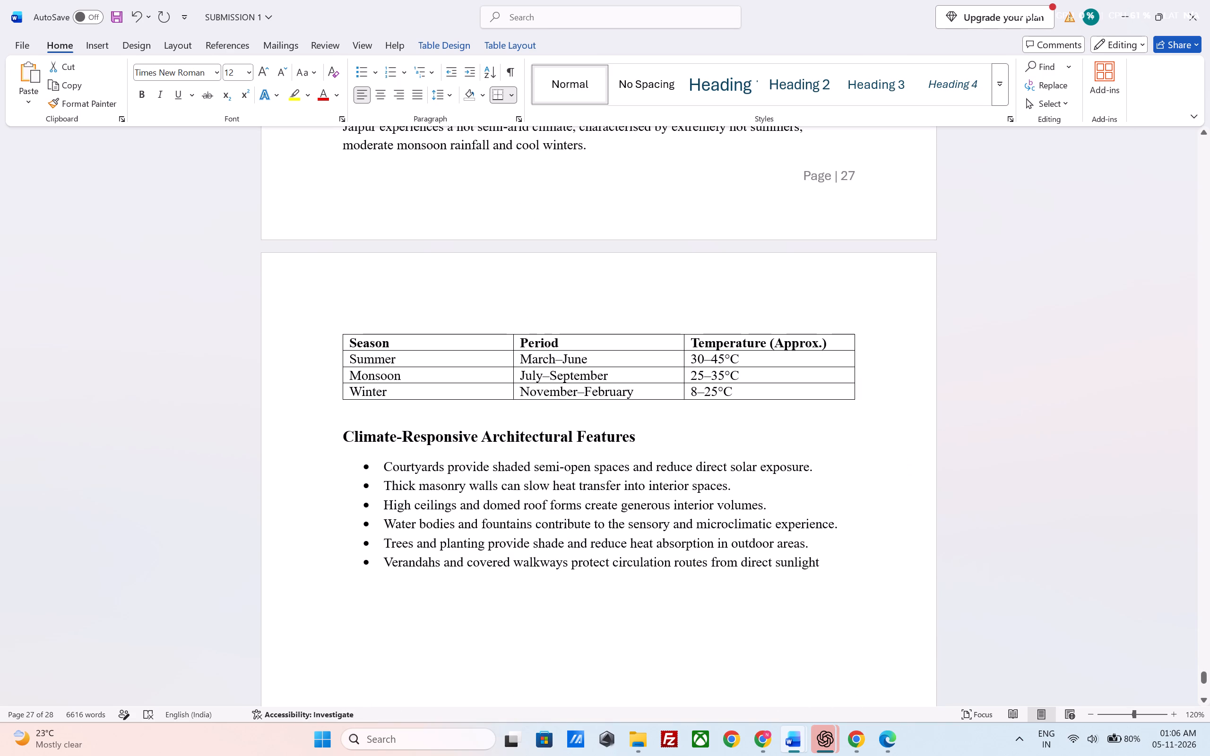
Add a blank line without a bullet below the courtyards item under Climate-Responsive Architectural Features.
click(818, 466)
key(Return)
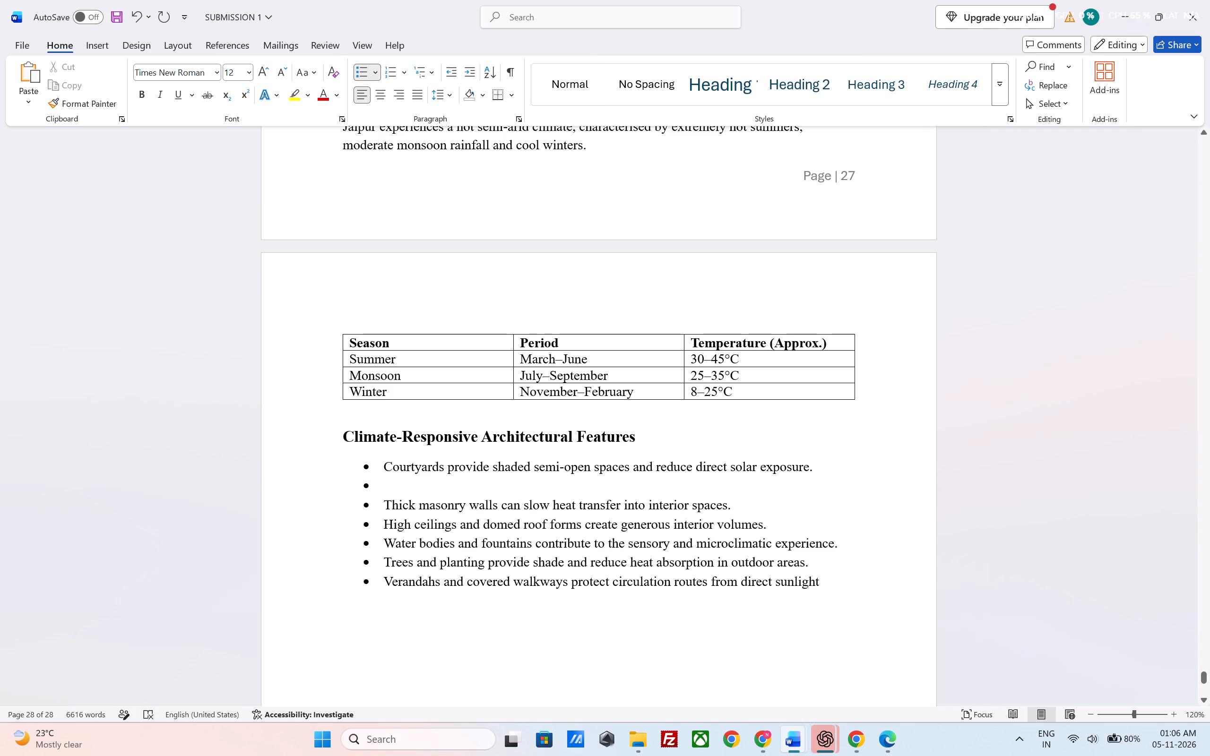
key(BackSpace)
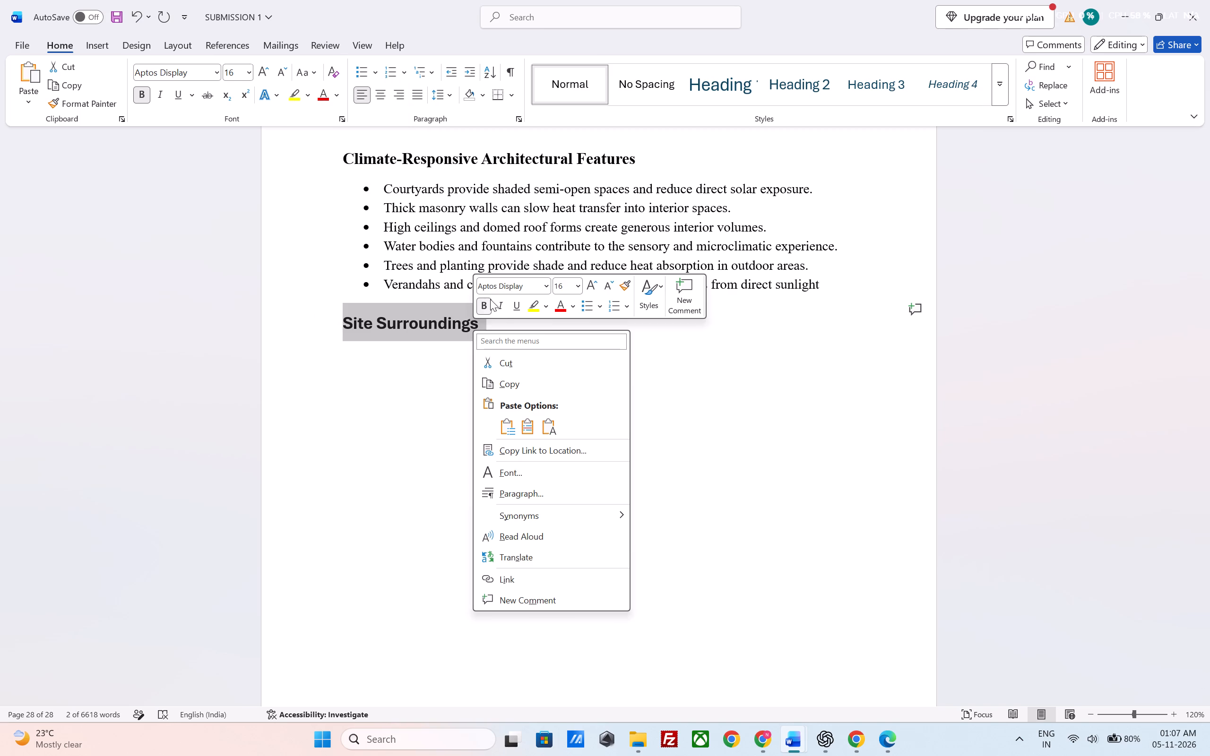
click(549, 292)
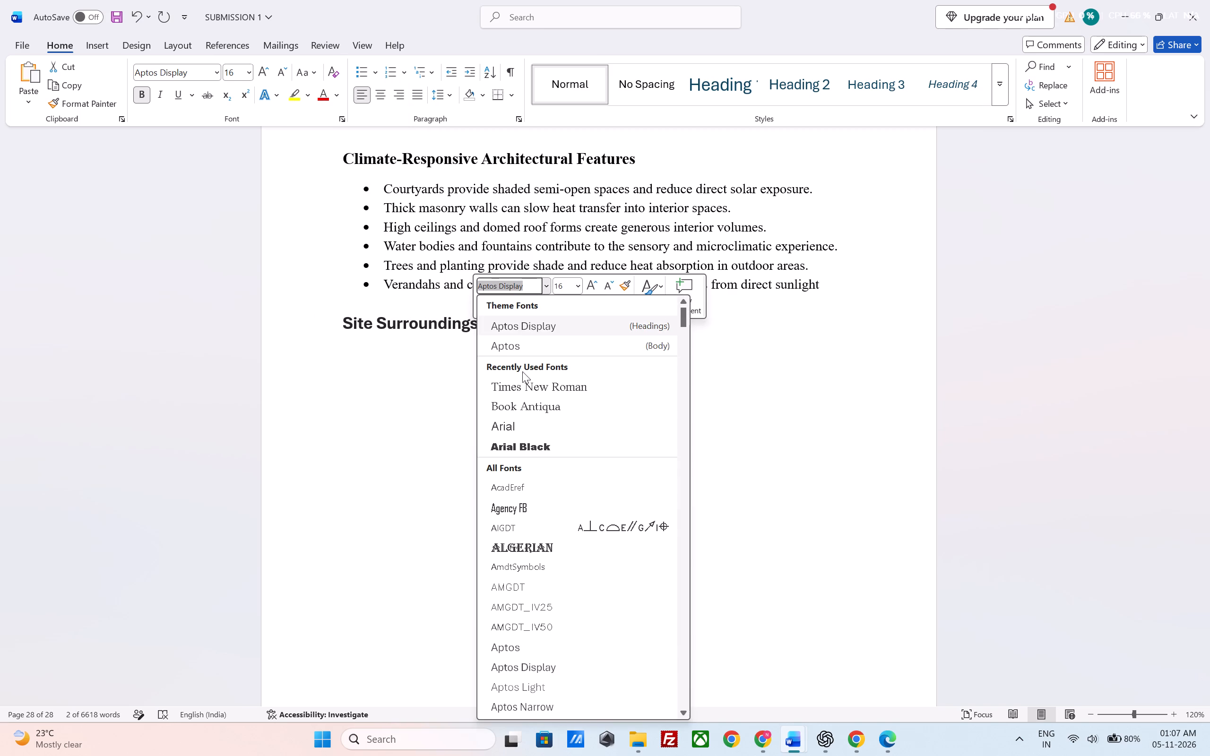
click(519, 388)
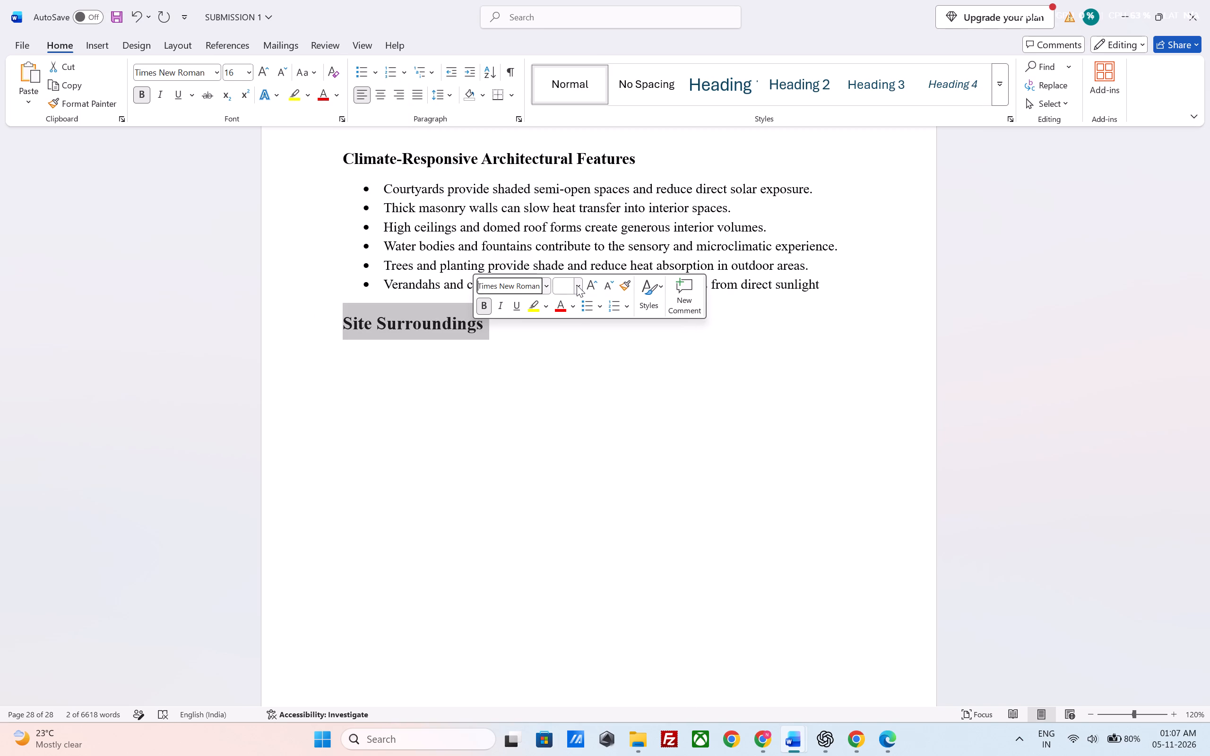
click(577, 285)
click(566, 398)
click(470, 402)
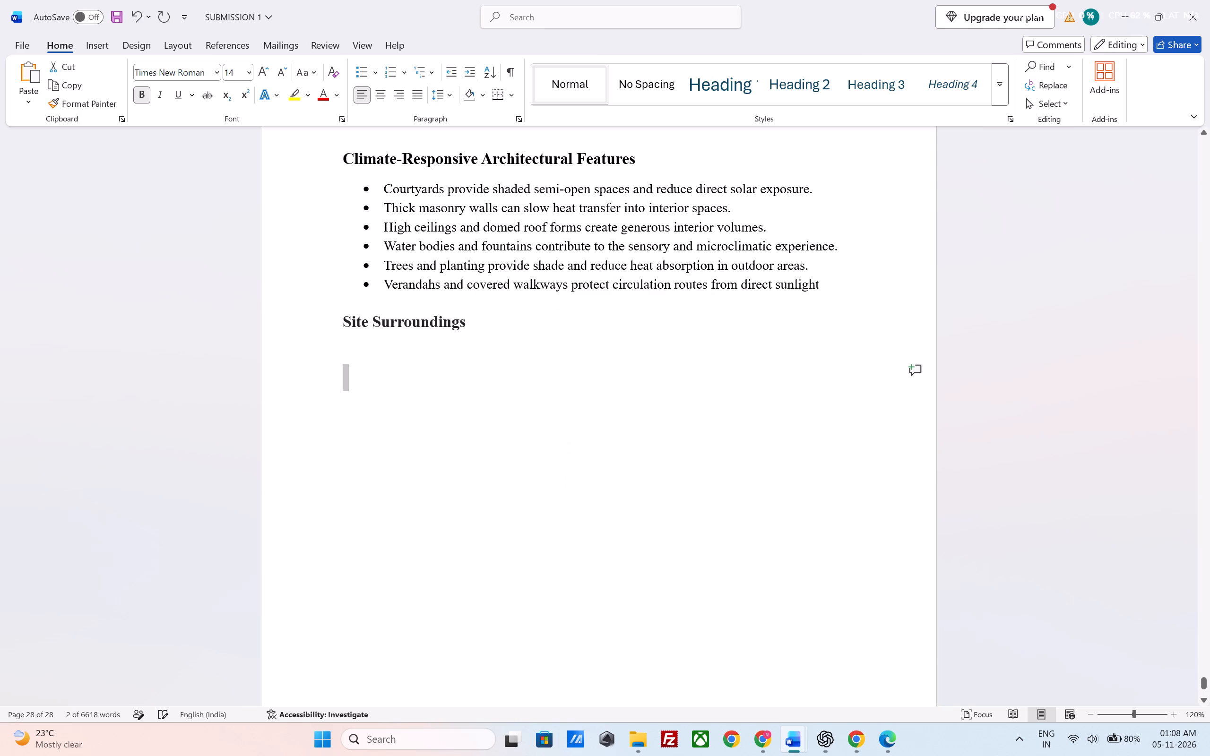
Recheck the bold and font settings of the Site Surroundings heading.
scroll(450, 349, up, 1)
drag(466, 363, 328, 365)
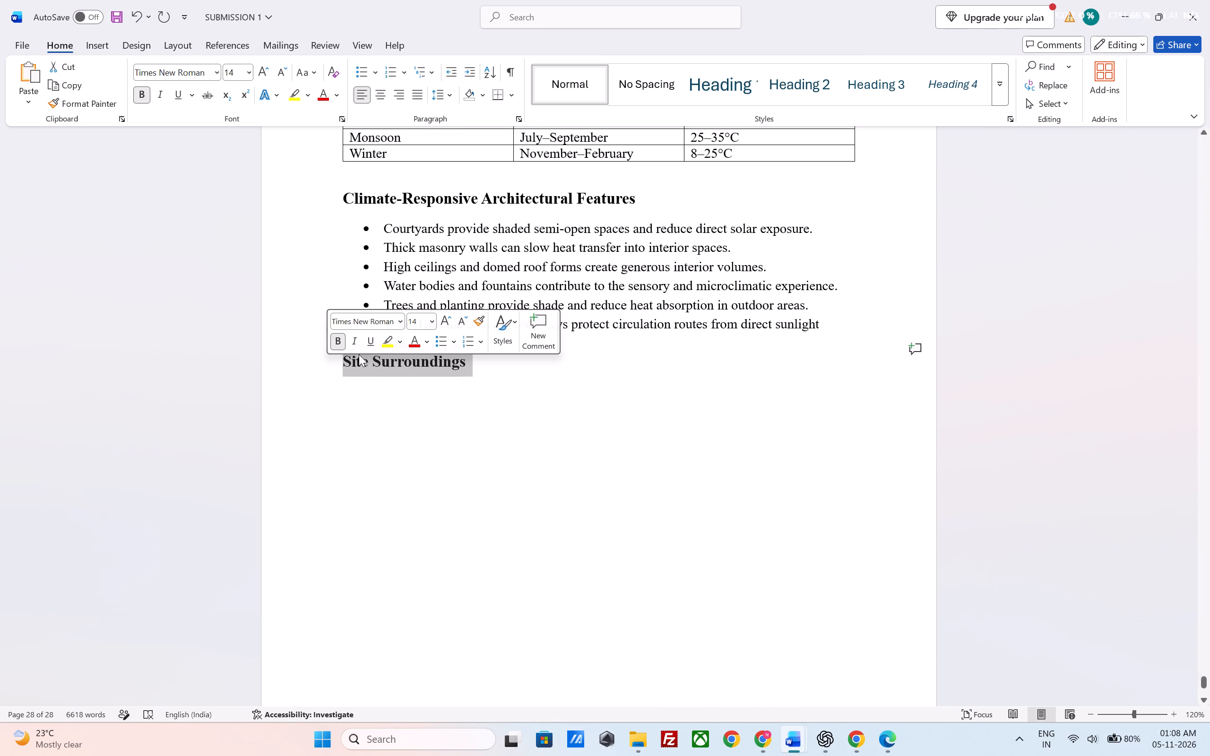
click(341, 344)
click(341, 344)
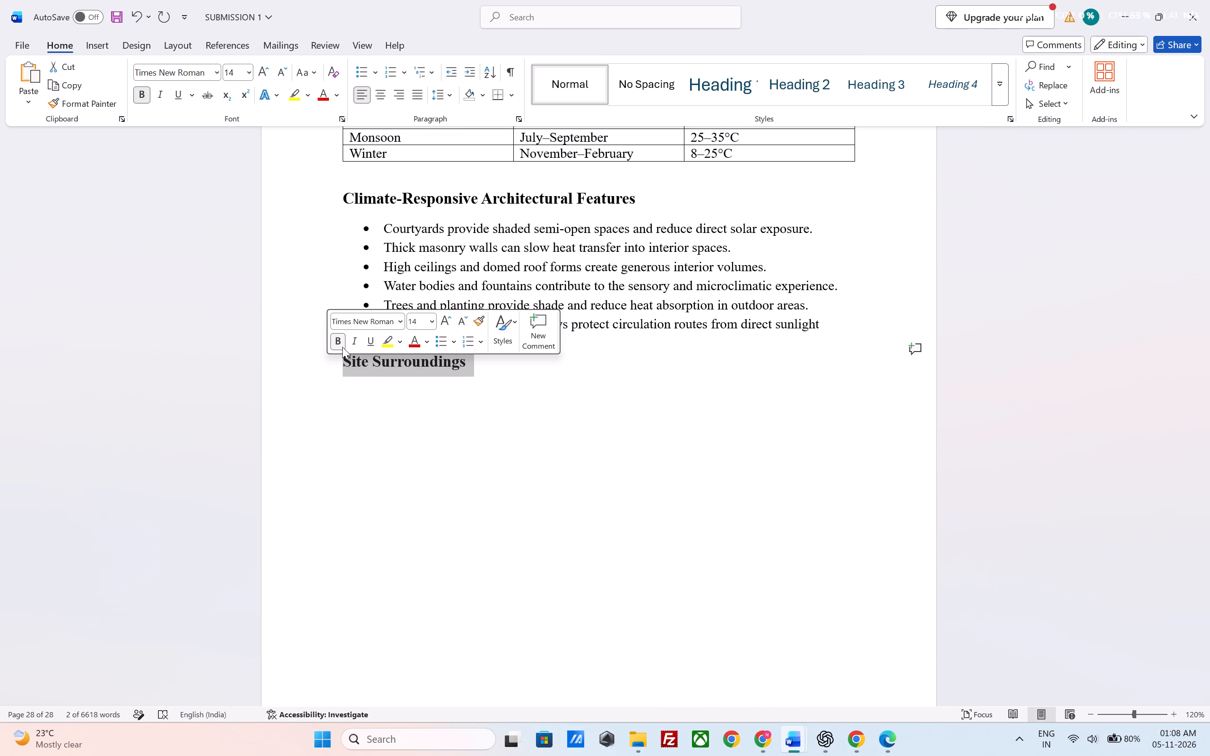
click(404, 319)
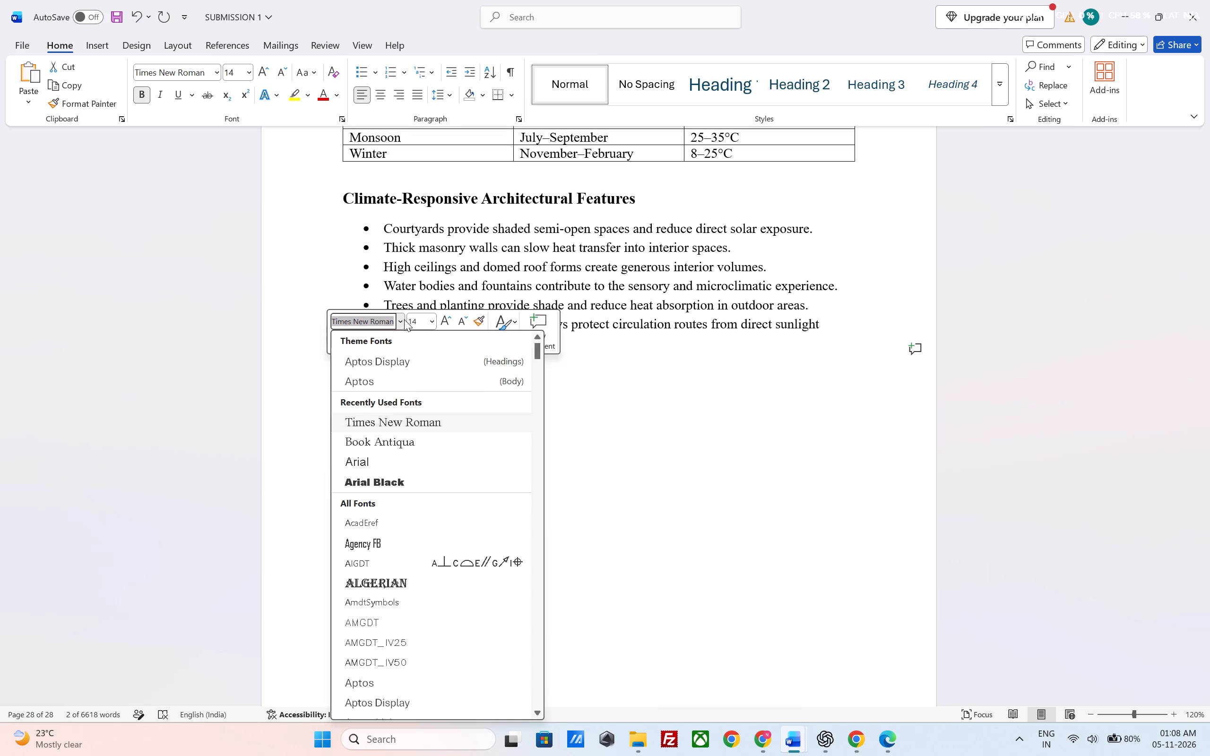
click(404, 319)
click(483, 444)
Compare the font formatting of the Site Surroundings heading with the Climate-Responsive Architectural Features heading and its list.
scroll(389, 442, up, 4)
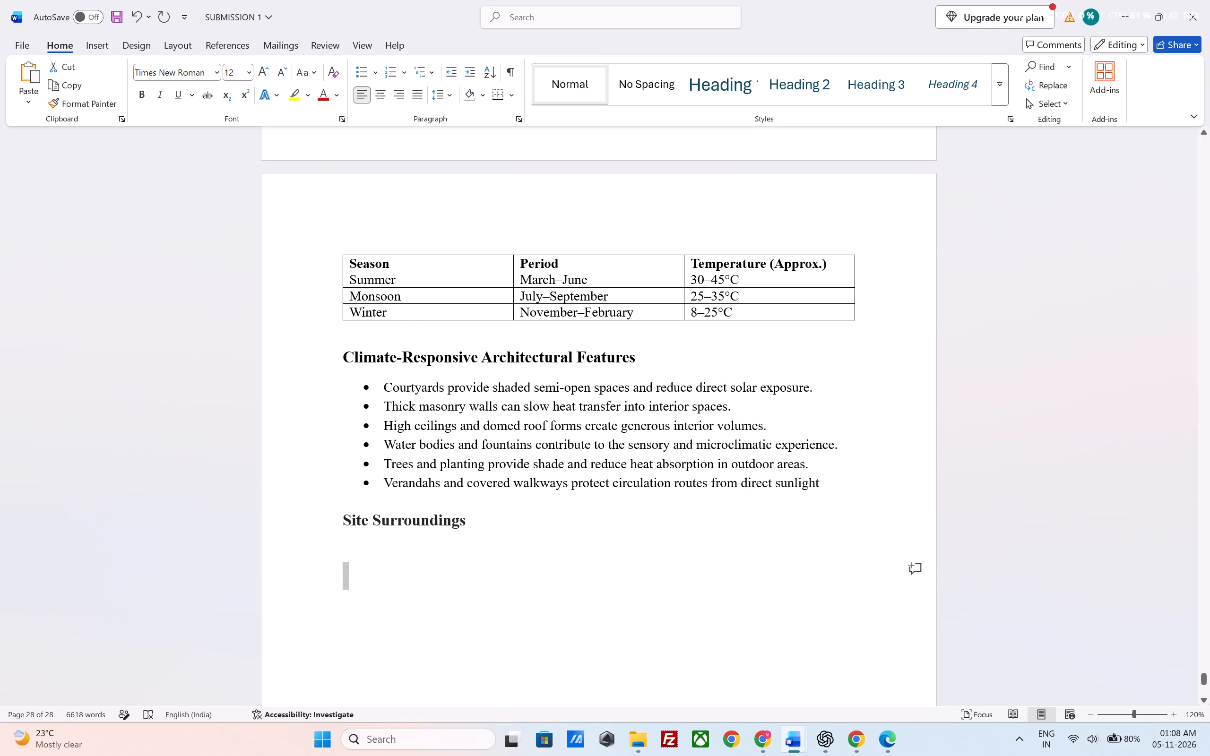
drag(432, 360, 405, 363)
click(341, 419)
drag(476, 523, 361, 524)
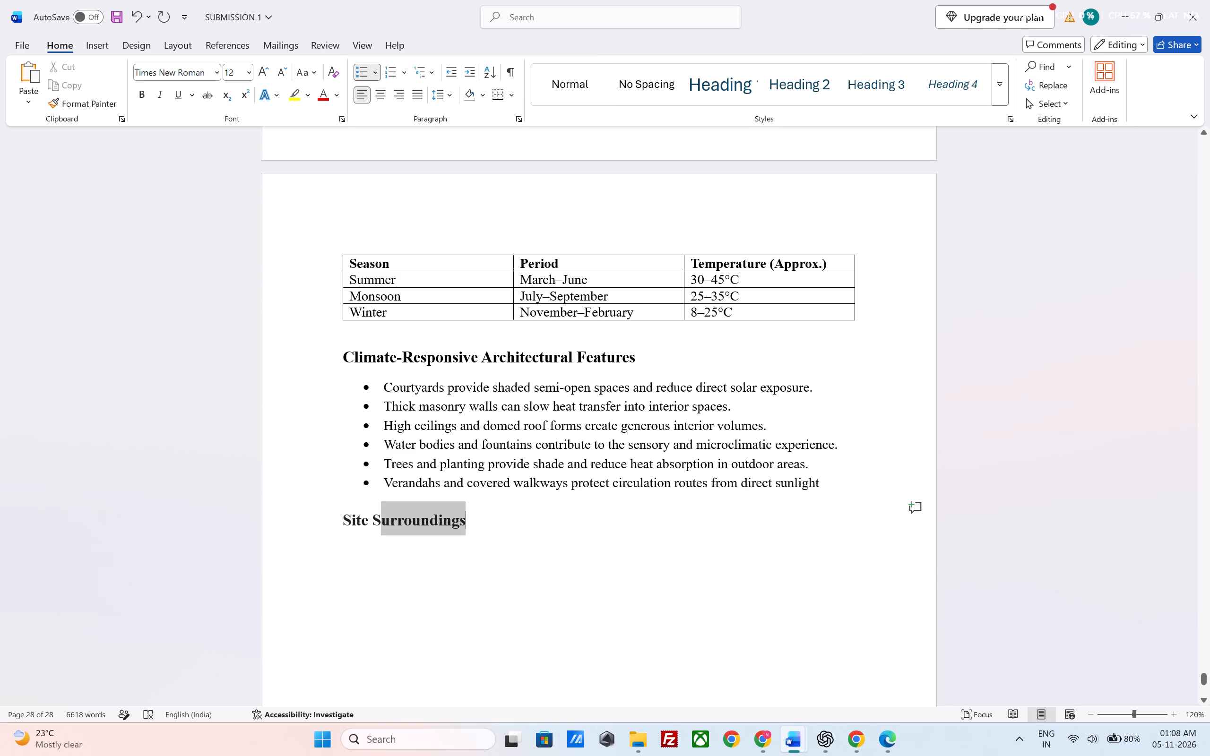
drag(361, 524, 348, 525)
click(436, 583)
drag(391, 359, 357, 358)
drag(324, 478, 329, 482)
drag(483, 525, 336, 525)
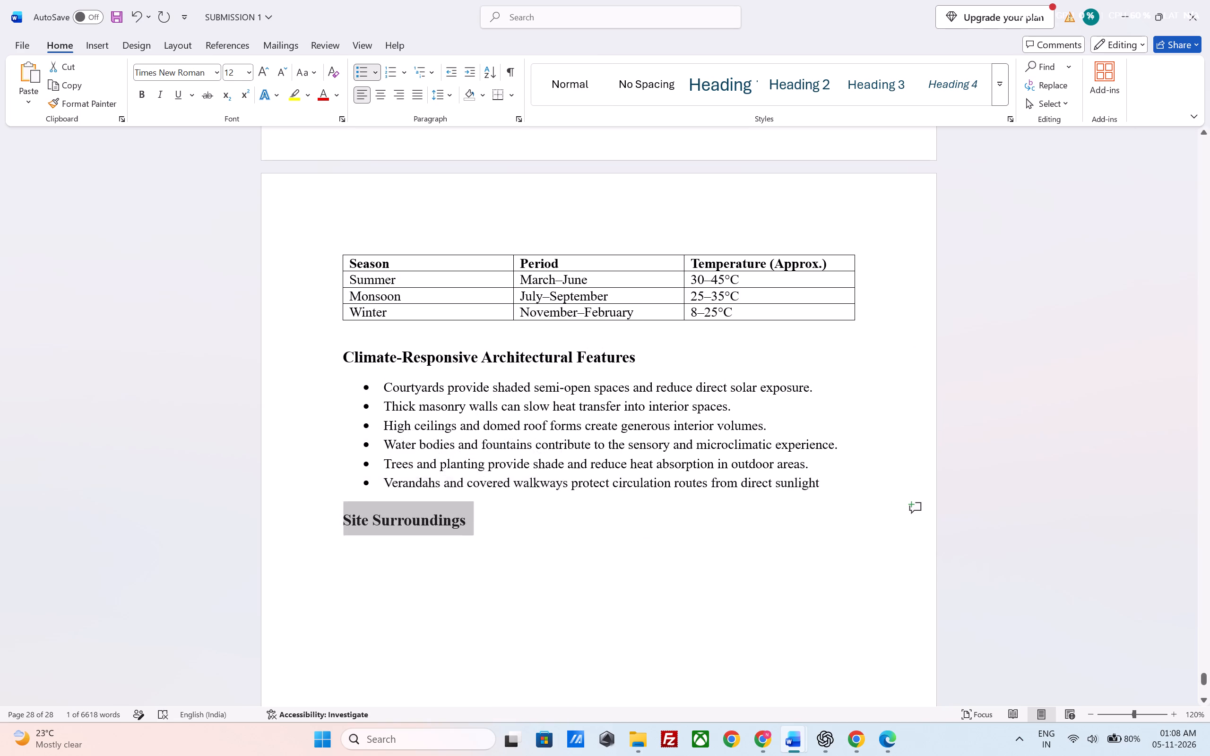
drag(336, 525, 335, 525)
click(337, 501)
click(350, 500)
click(347, 500)
click(415, 604)
scroll(505, 492, down, 3)
click(533, 406)
scroll(499, 438, down, 3)
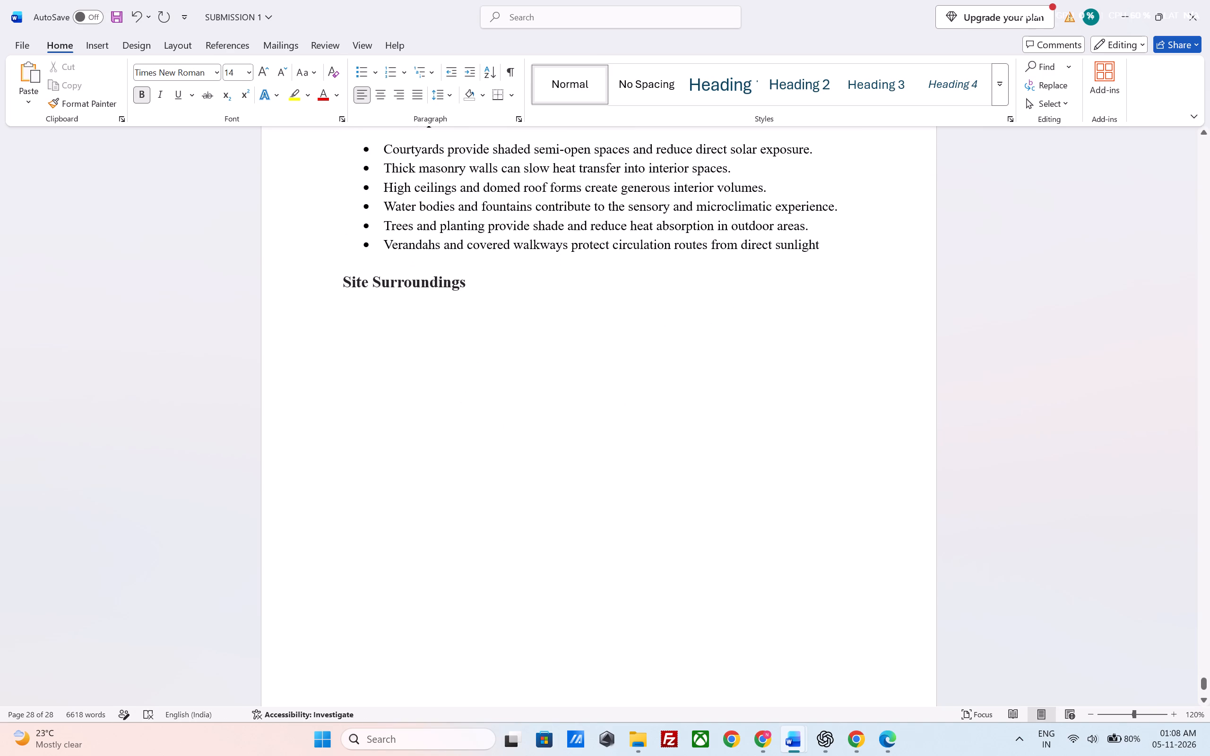
Copy the introductory paragraph under SITE SURROUNDINGS in Oberoi_Rajvilas_Architectural_Case_Study and paste it below the Site Surroundings heading in SUBMISSION 1.
key(Return)
click(873, 644)
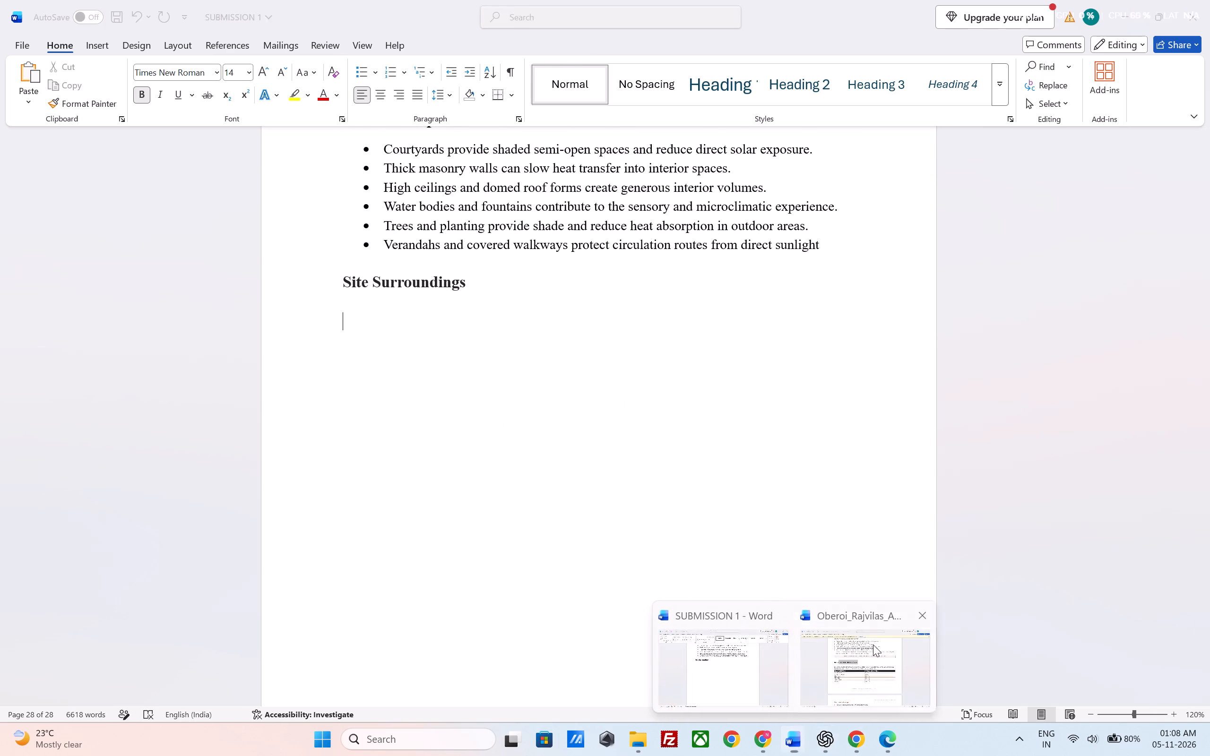
scroll(406, 407, down, 1)
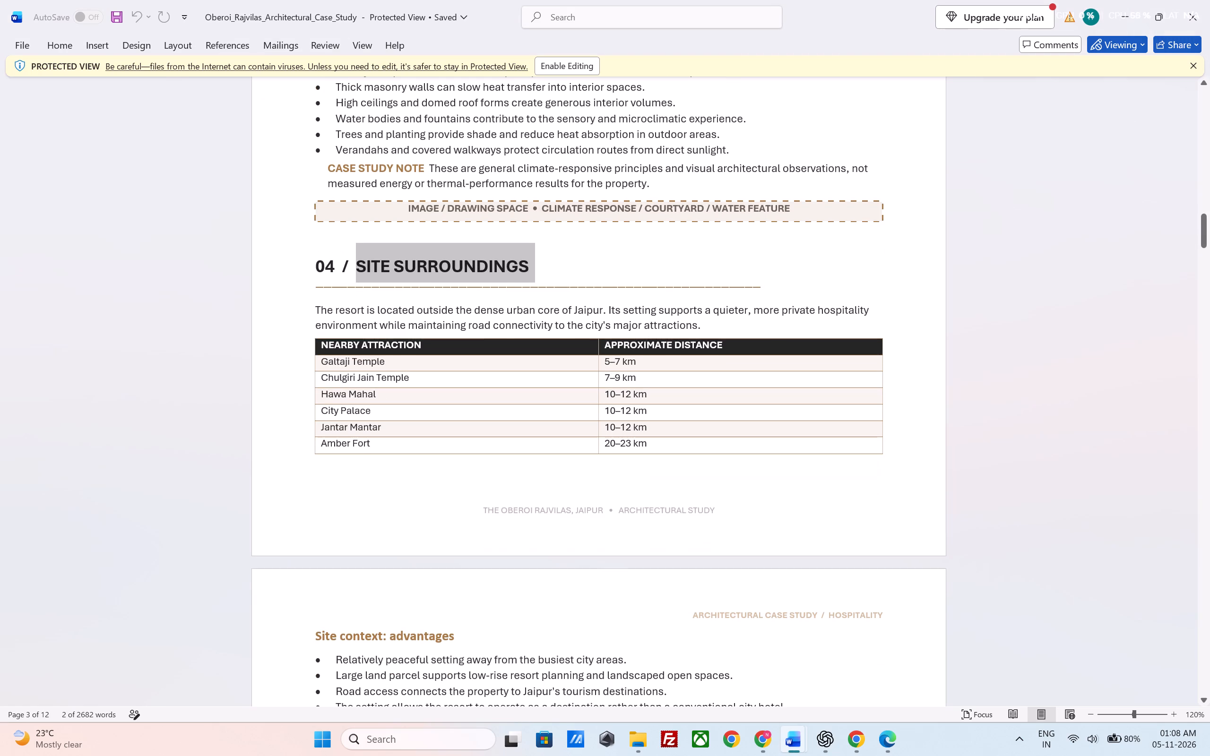
drag(315, 311, 706, 331)
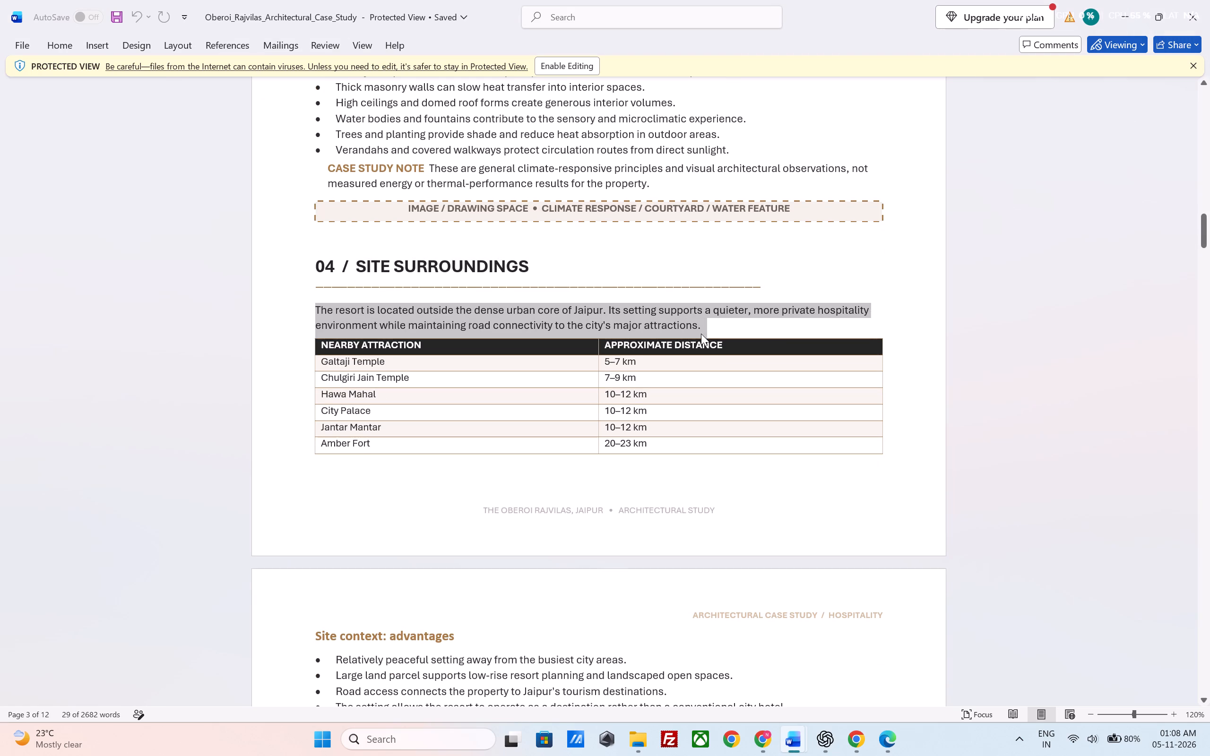
key(ctrl+c)
click(801, 745)
click(722, 656)
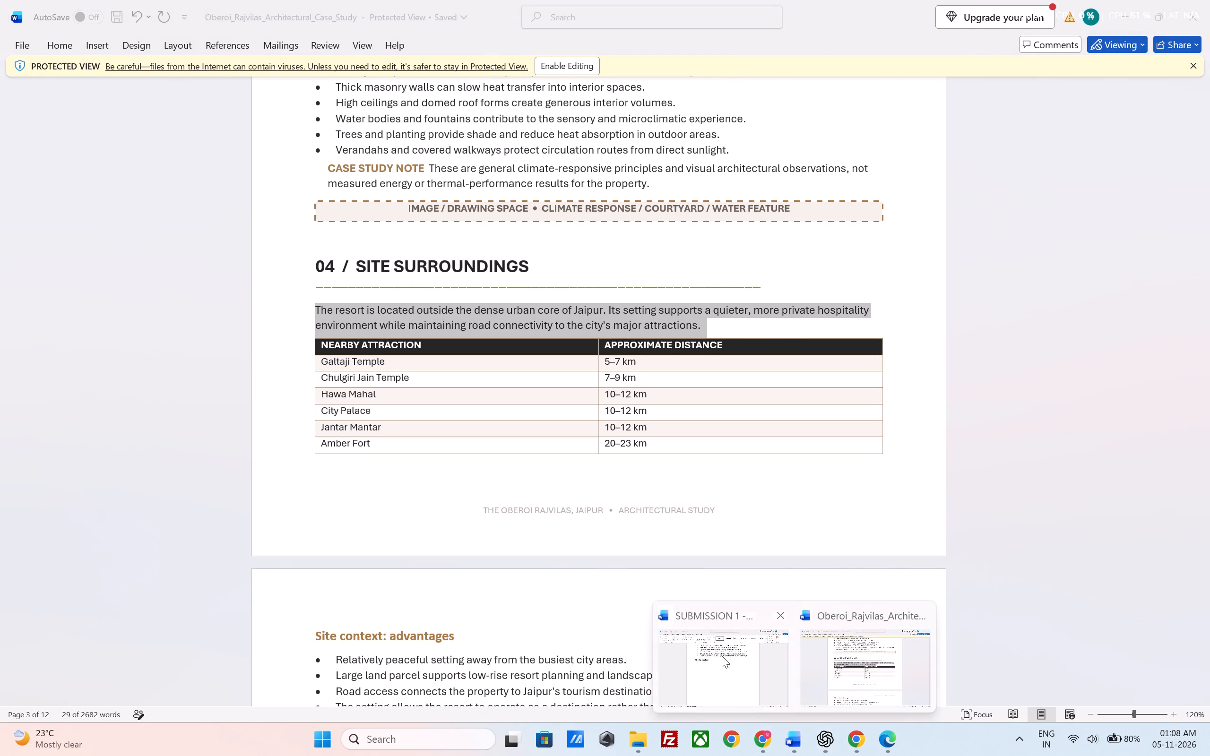
key(ctrl+v)
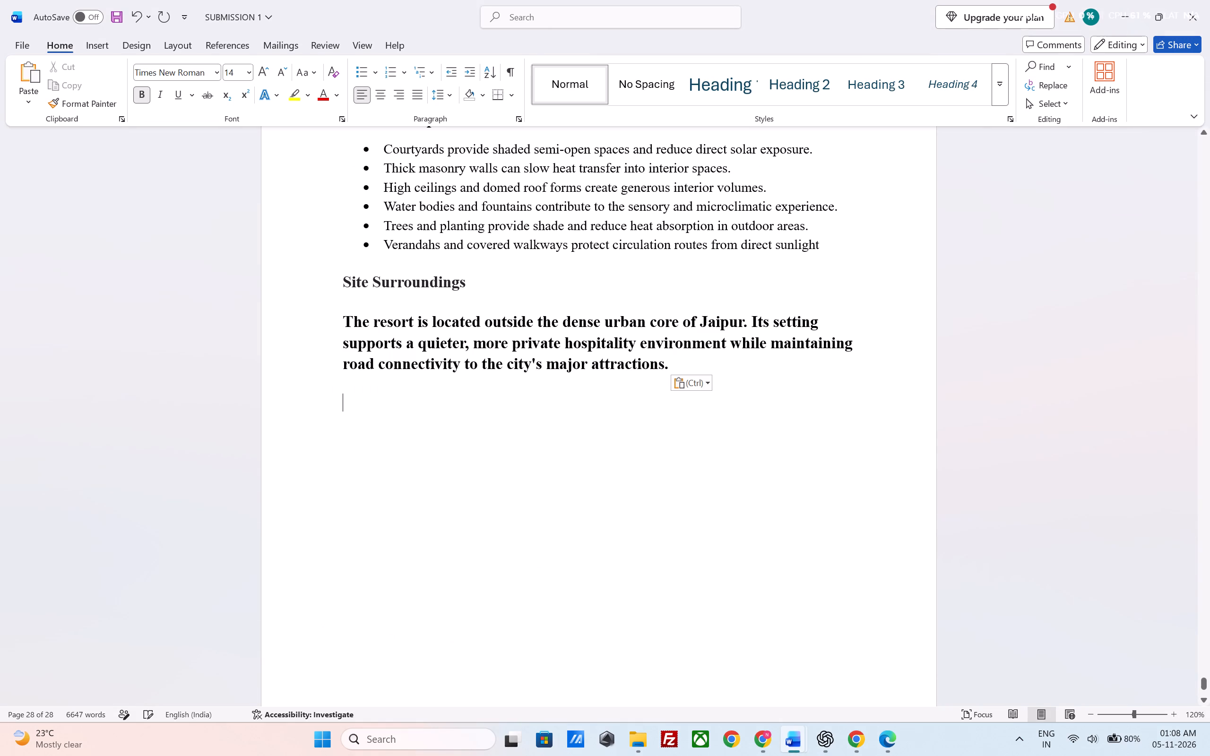
click(342, 336)
click(343, 325)
key(BackSpace)
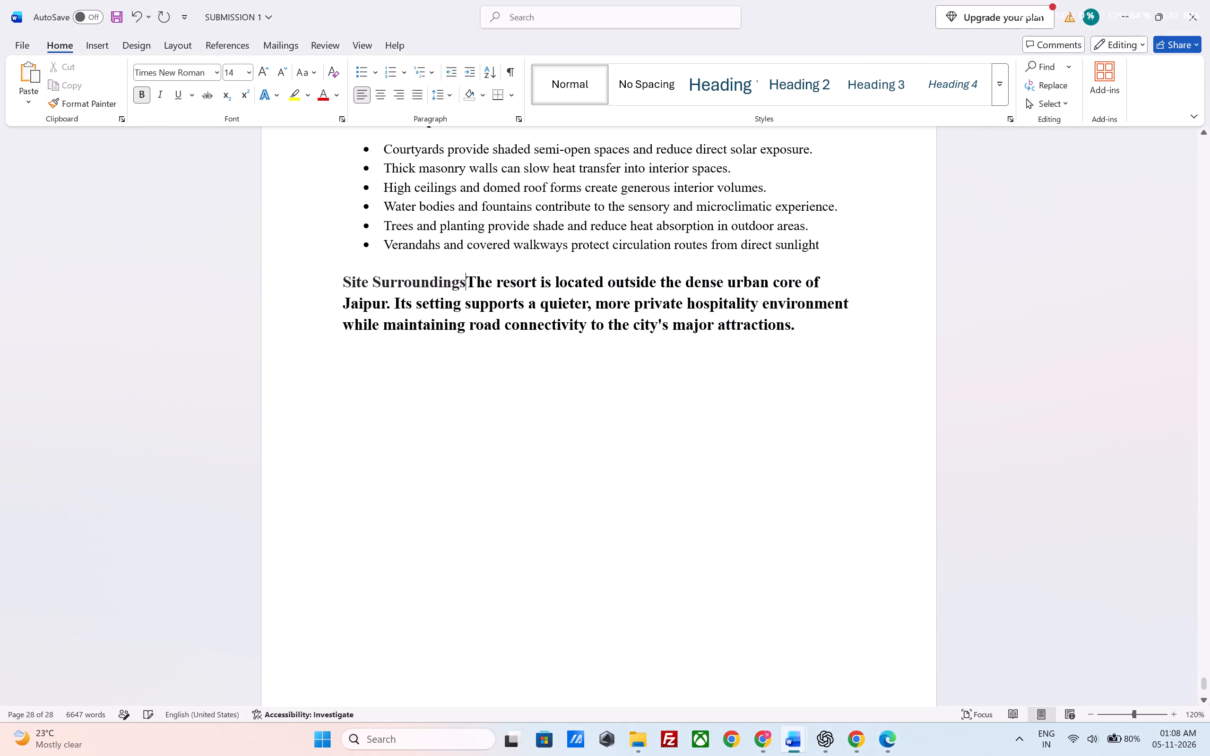
key(Return)
Remove the bold from the pasted Site Surroundings paragraph and set it to size 12.
drag(692, 372, 322, 317)
click(331, 294)
click(425, 276)
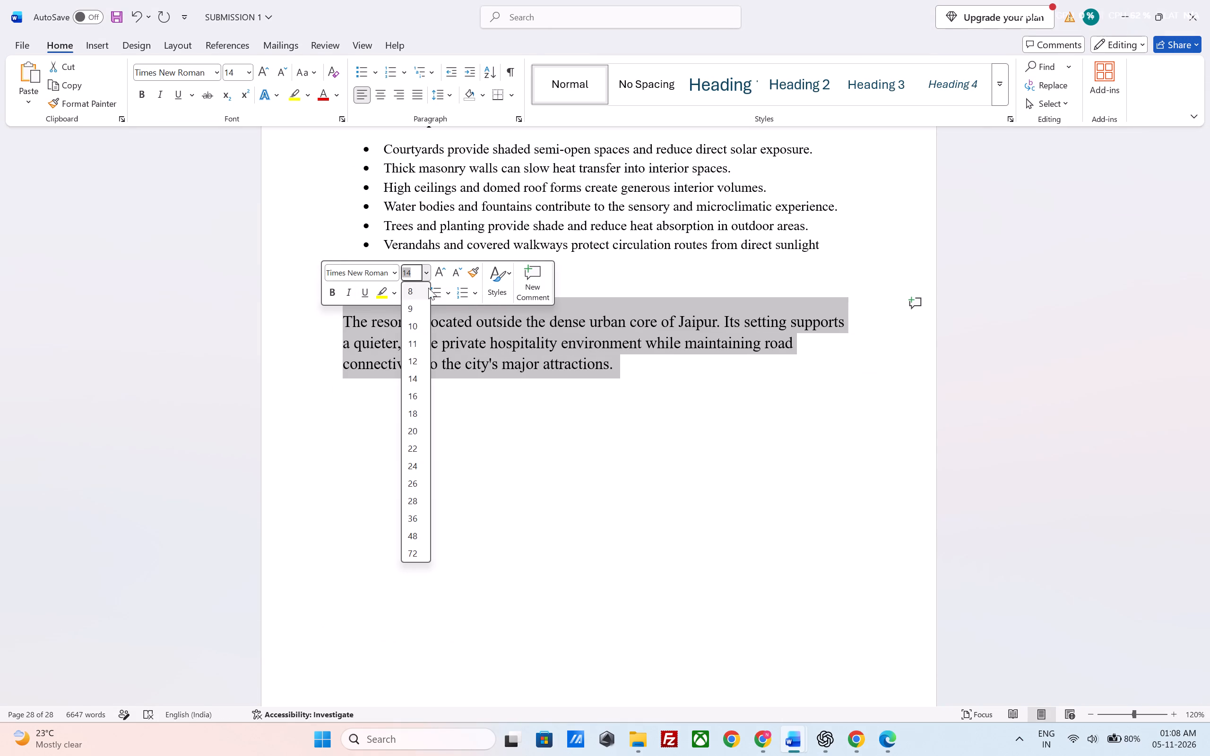
click(412, 361)
click(466, 433)
Compare the font of the Site Surroundings paragraph with the bulleted list under Climate-Responsive Architectural Features.
scroll(460, 421, up, 2)
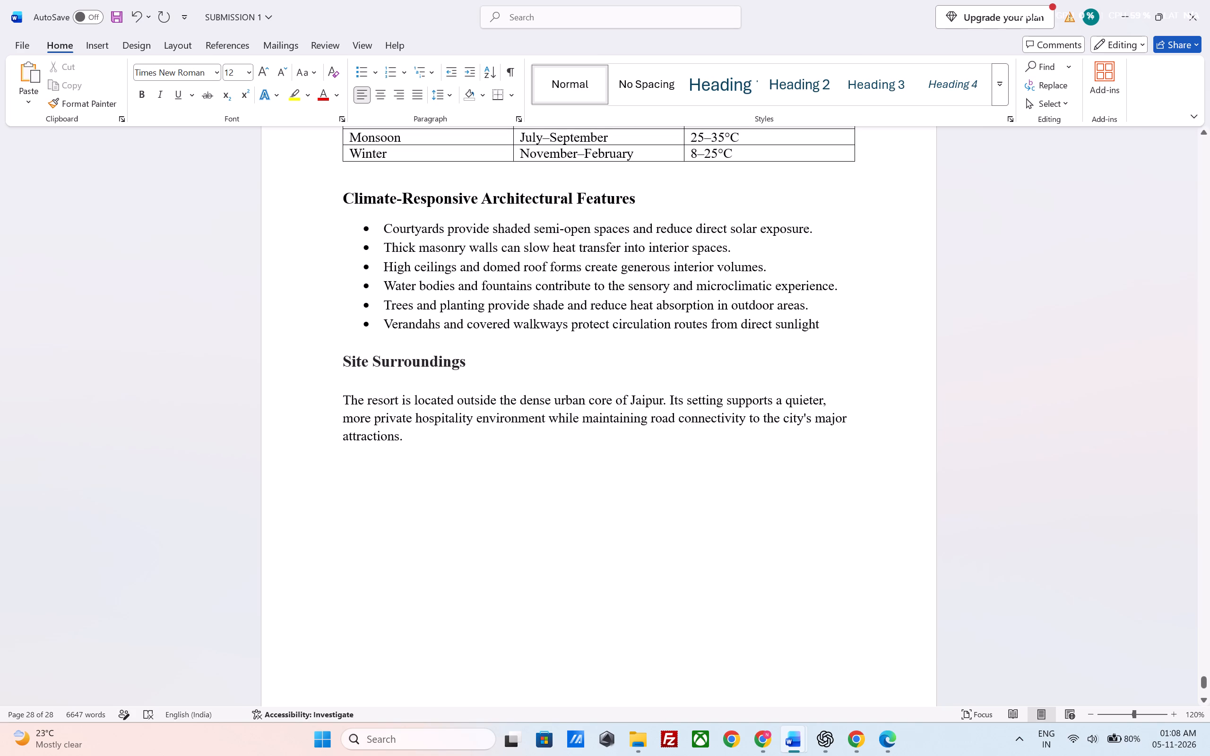
drag(431, 431, 338, 404)
click(416, 364)
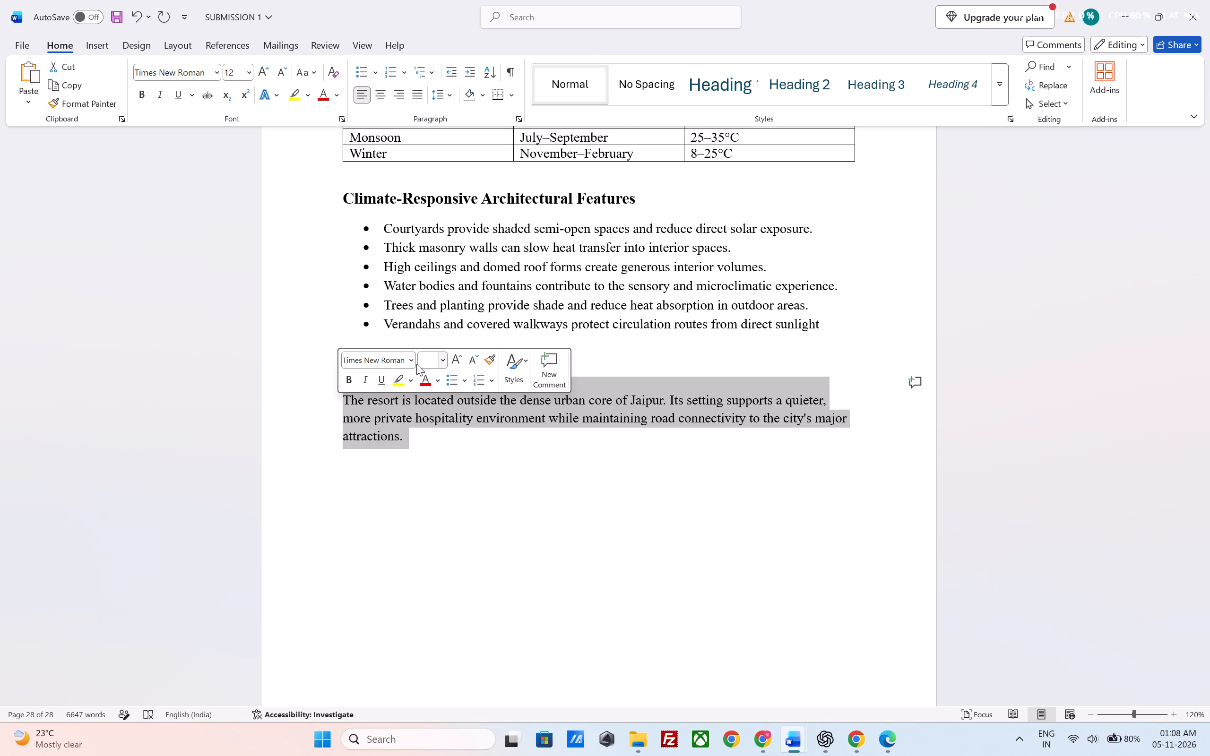
click(409, 364)
click(411, 462)
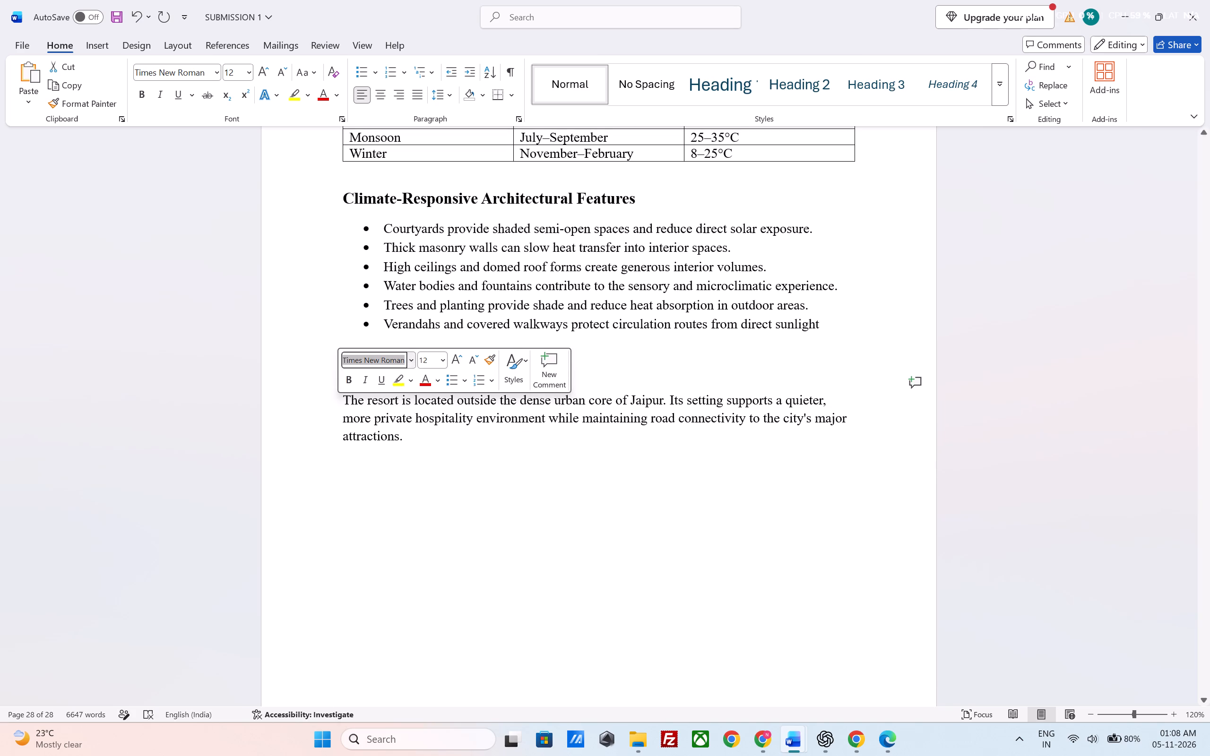
click(492, 477)
drag(608, 312, 362, 232)
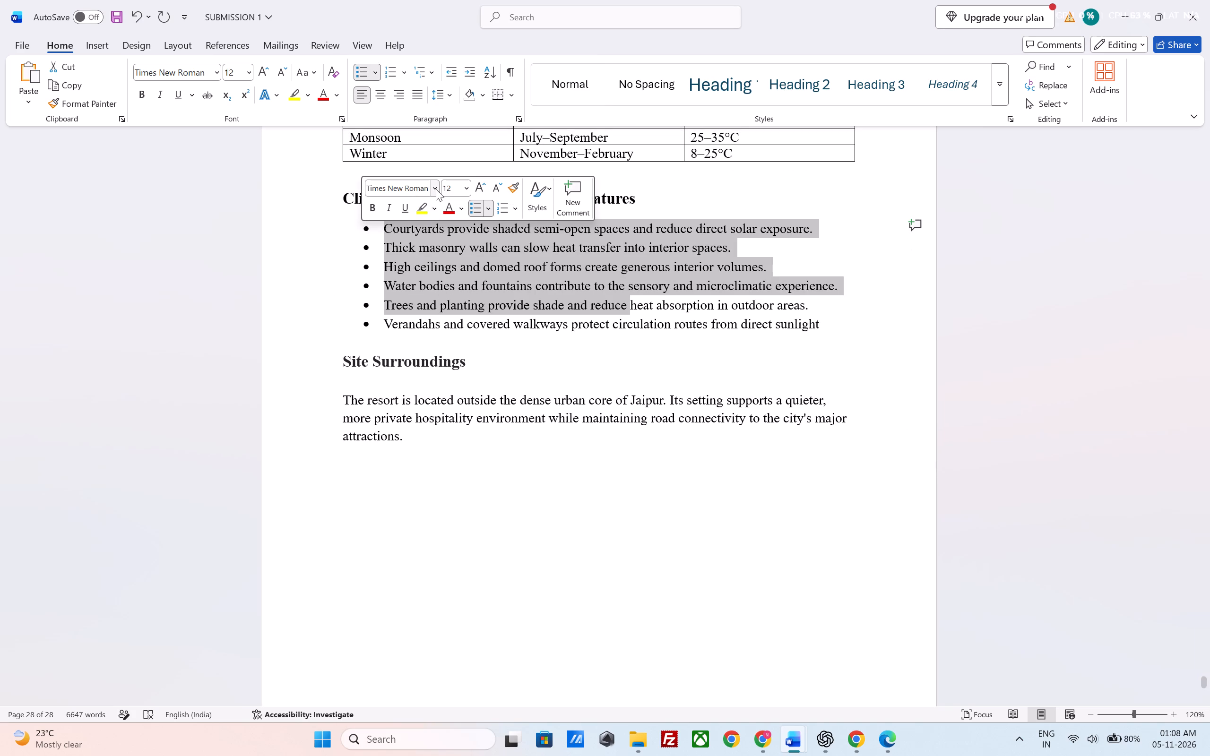
click(436, 189)
click(285, 312)
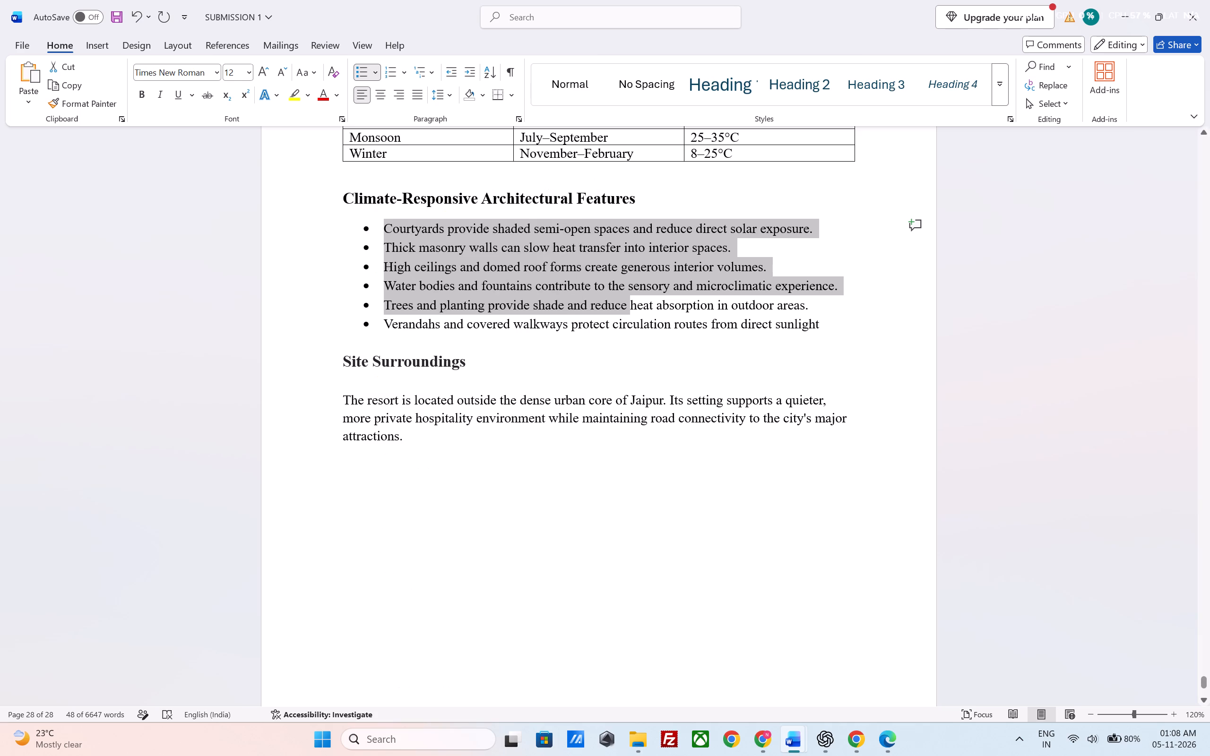
scroll(485, 503, up, 2)
key(Escape)
click(835, 441)
scroll(766, 423, down, 4)
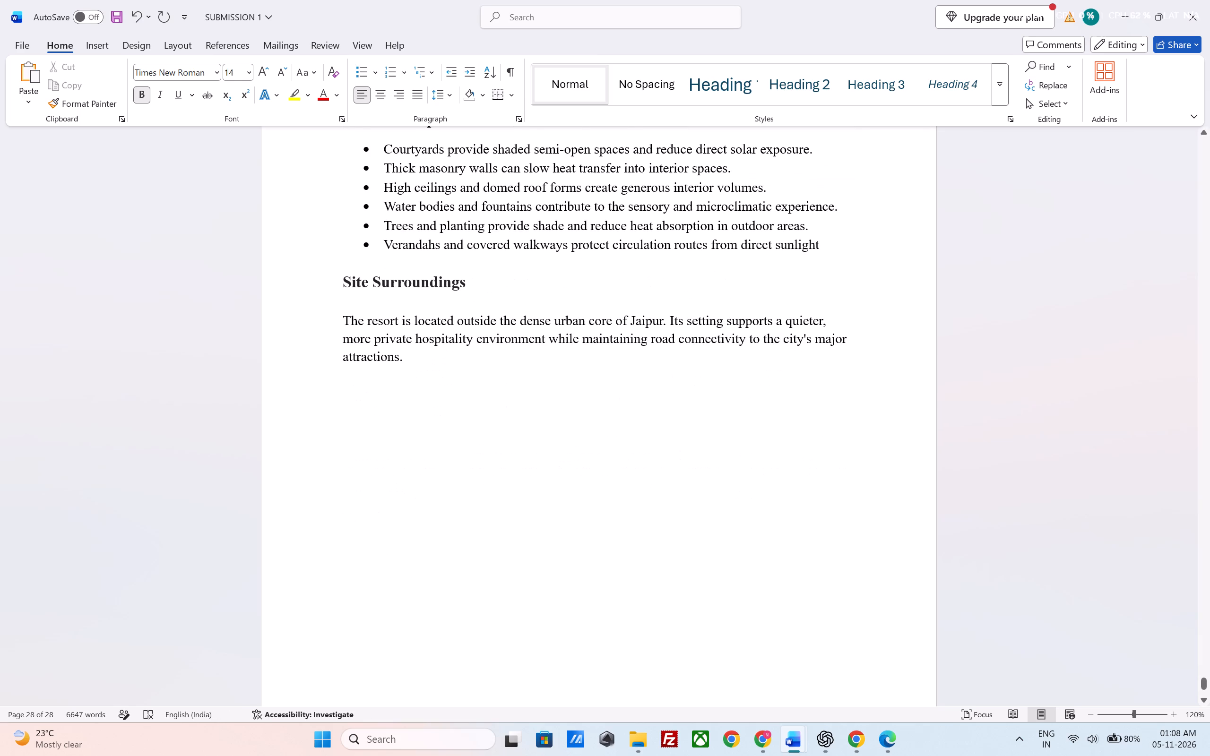
Reapply font size 12 to the Site Surroundings paragraph.
scroll(745, 403, up, 1)
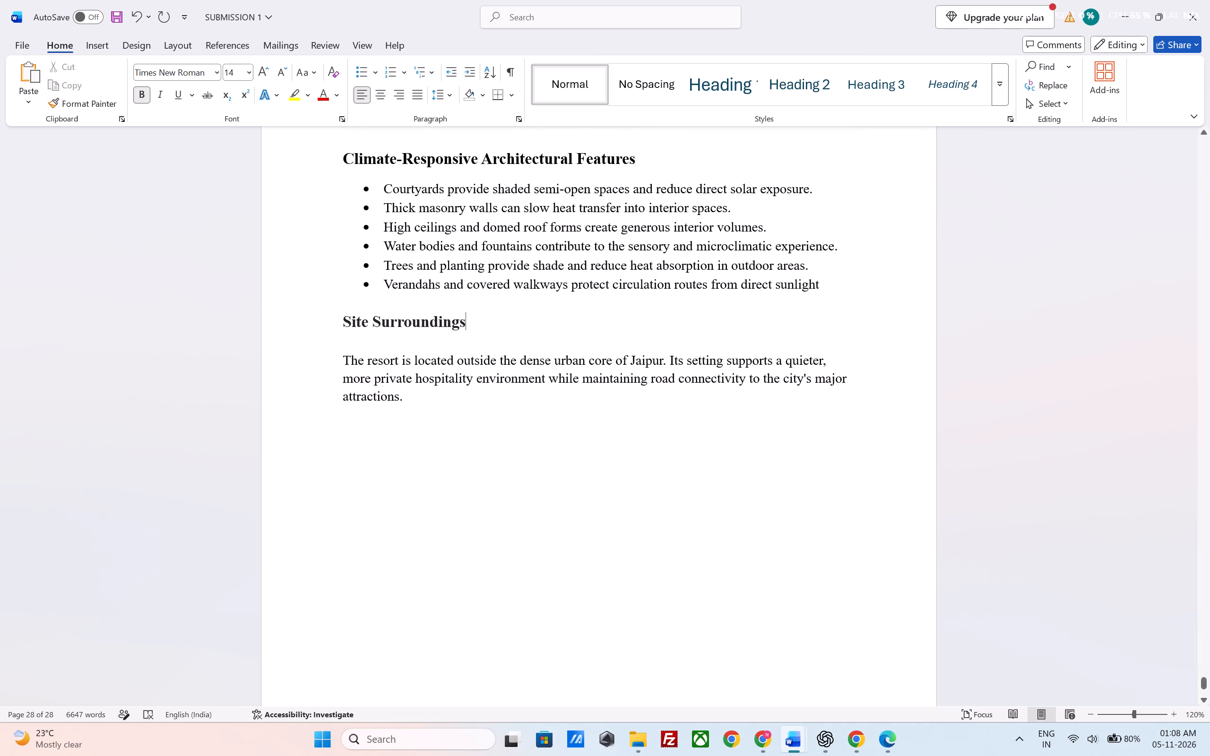
drag(431, 406, 310, 365)
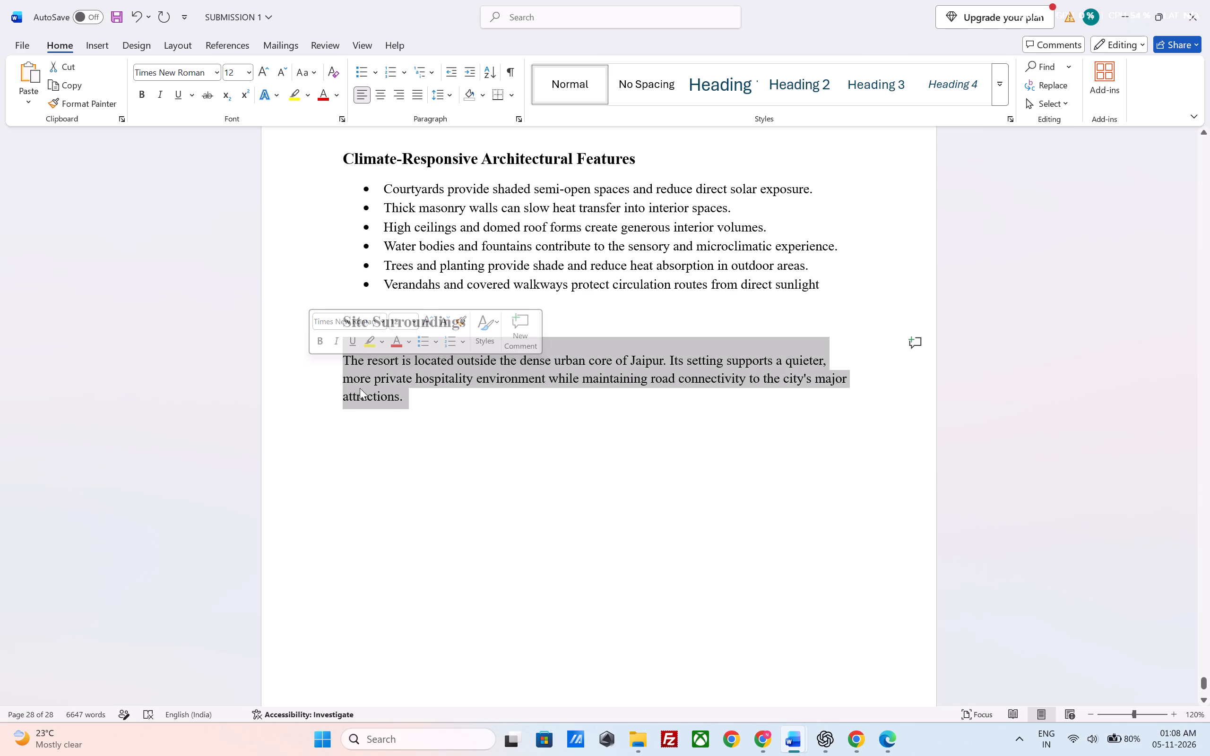
click(412, 323)
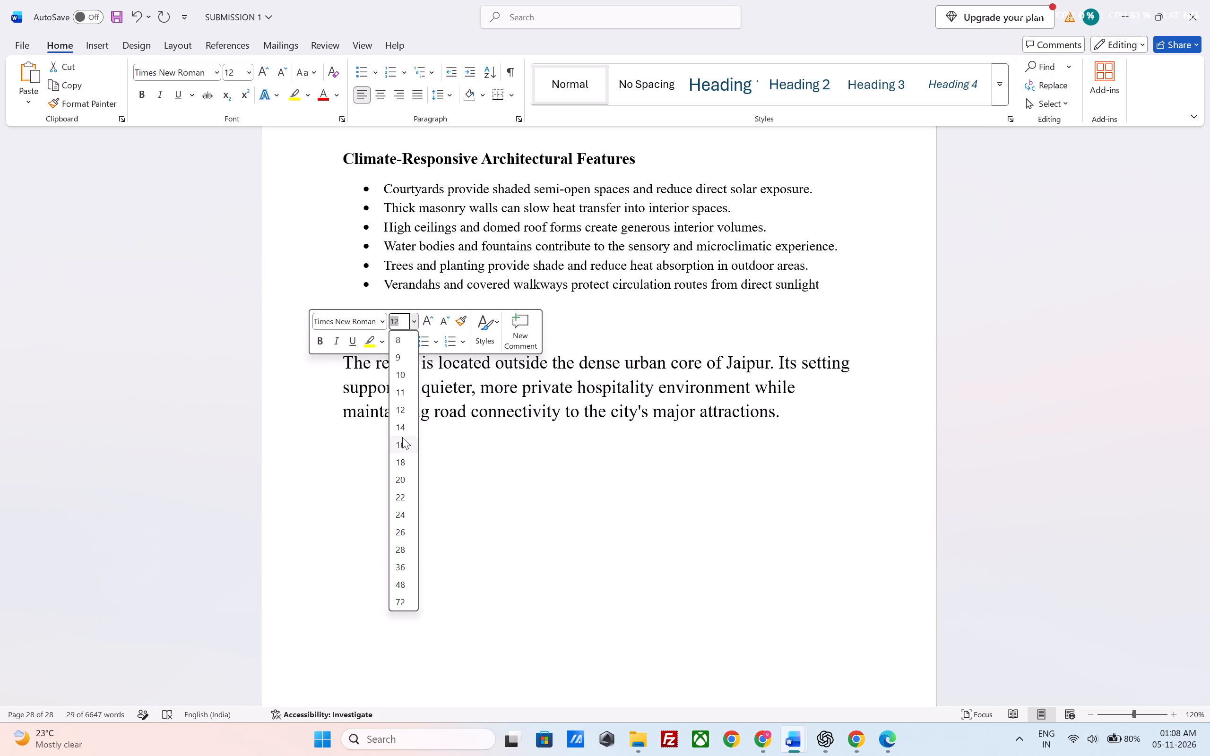
click(403, 411)
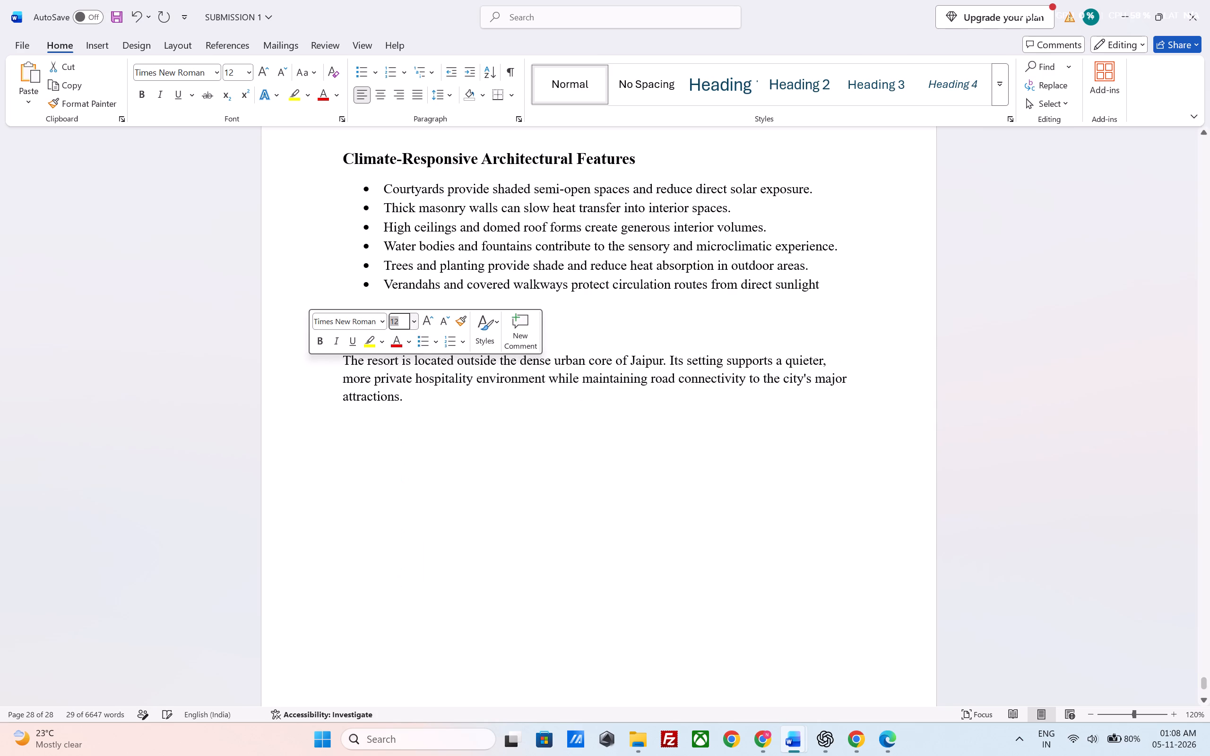
click(502, 448)
Reapply font size 12 to the bullets under Climate-Responsive Architectural Features.
drag(622, 283, 480, 233)
click(581, 193)
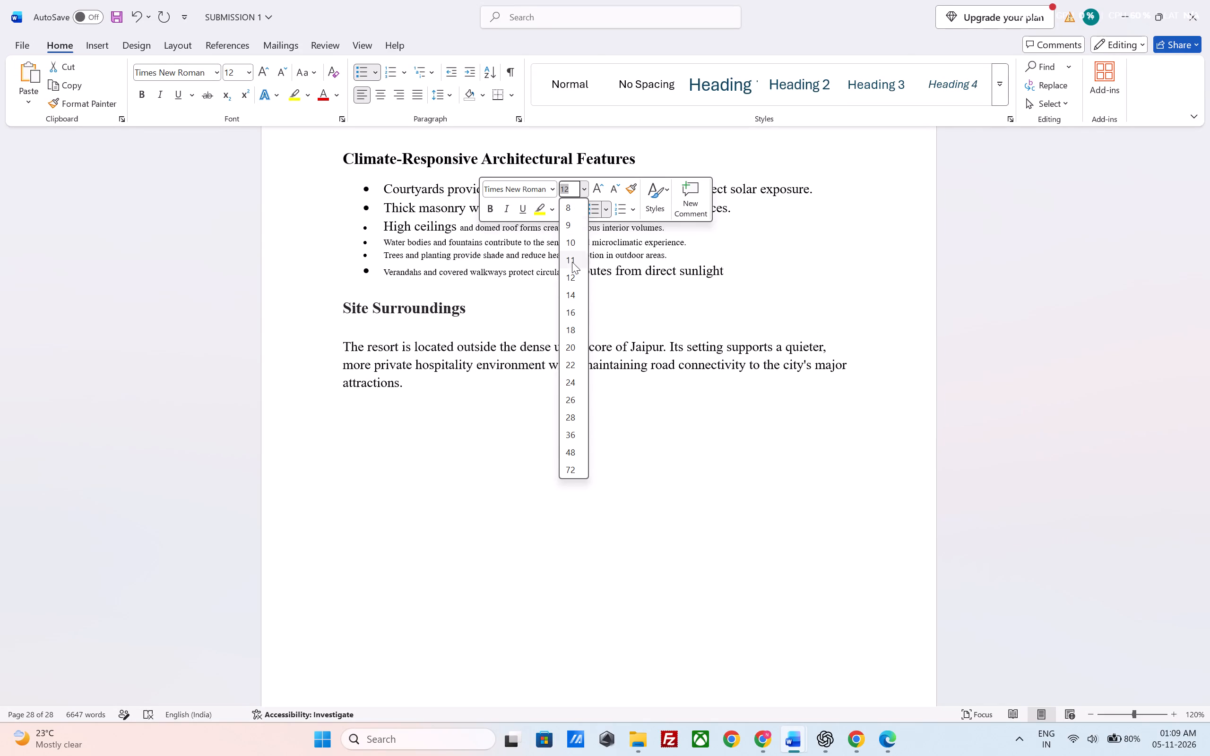
click(571, 279)
click(625, 342)
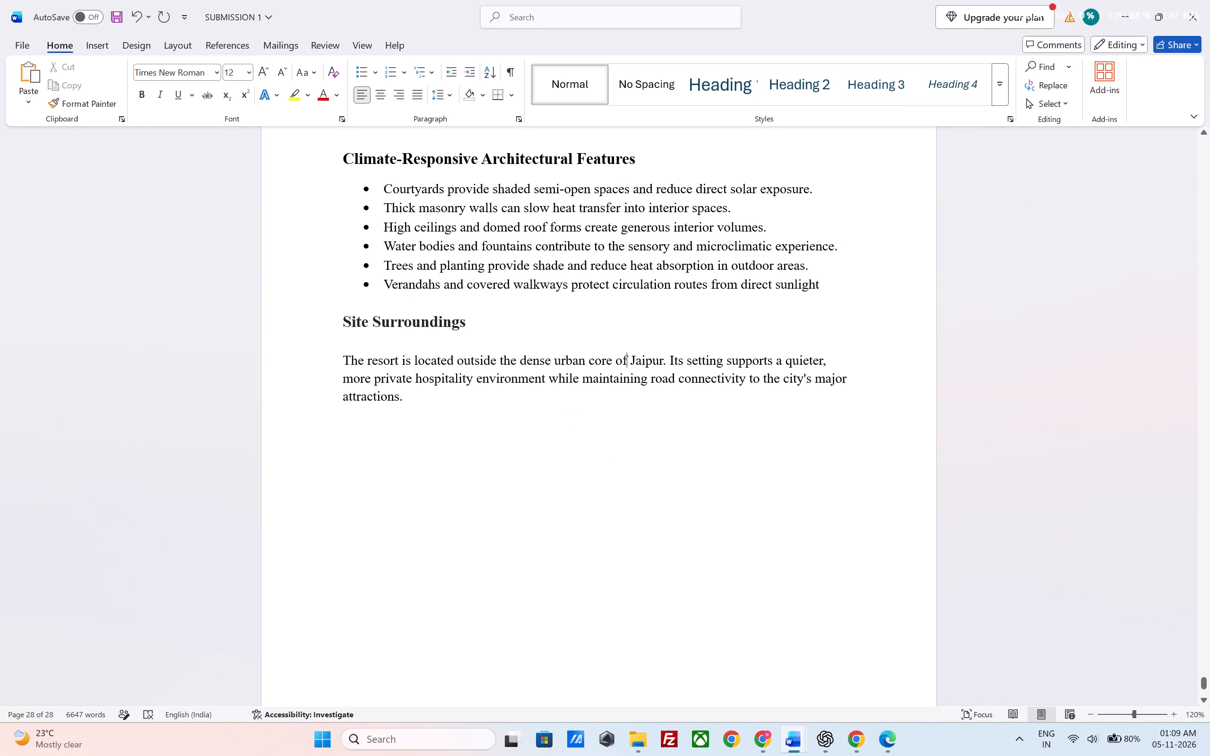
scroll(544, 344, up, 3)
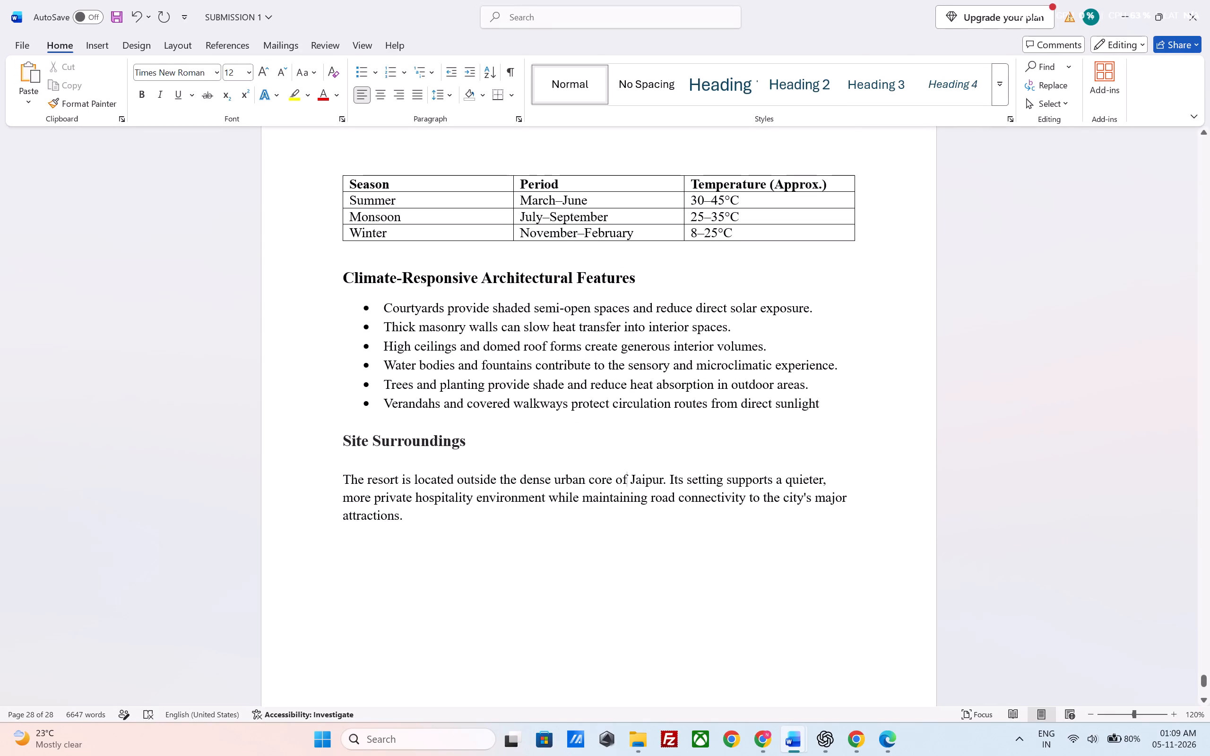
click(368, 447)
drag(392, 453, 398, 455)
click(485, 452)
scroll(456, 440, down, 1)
Copy the Nearby Attraction and Approximate Distance table from Oberoi_Rajvilas_Architectural_Case_Study and paste it below the Site Surroundings paragraph in SUBMISSION 1.
click(457, 503)
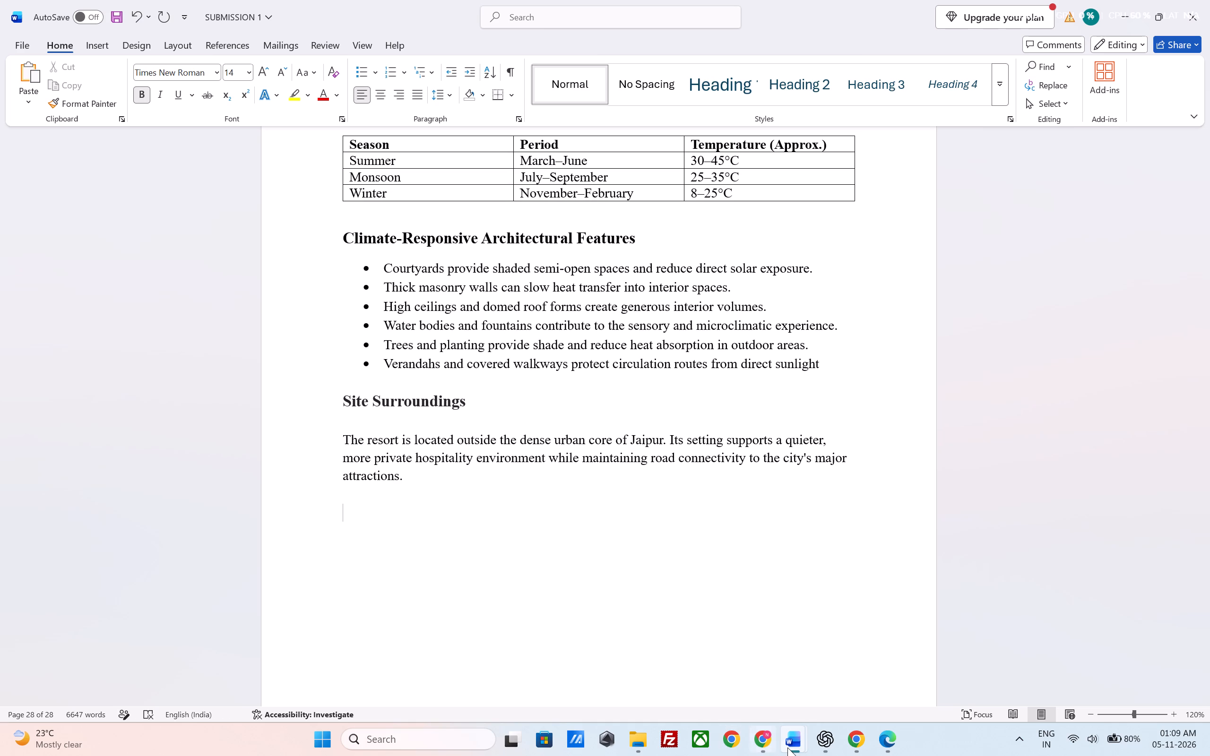
click(847, 674)
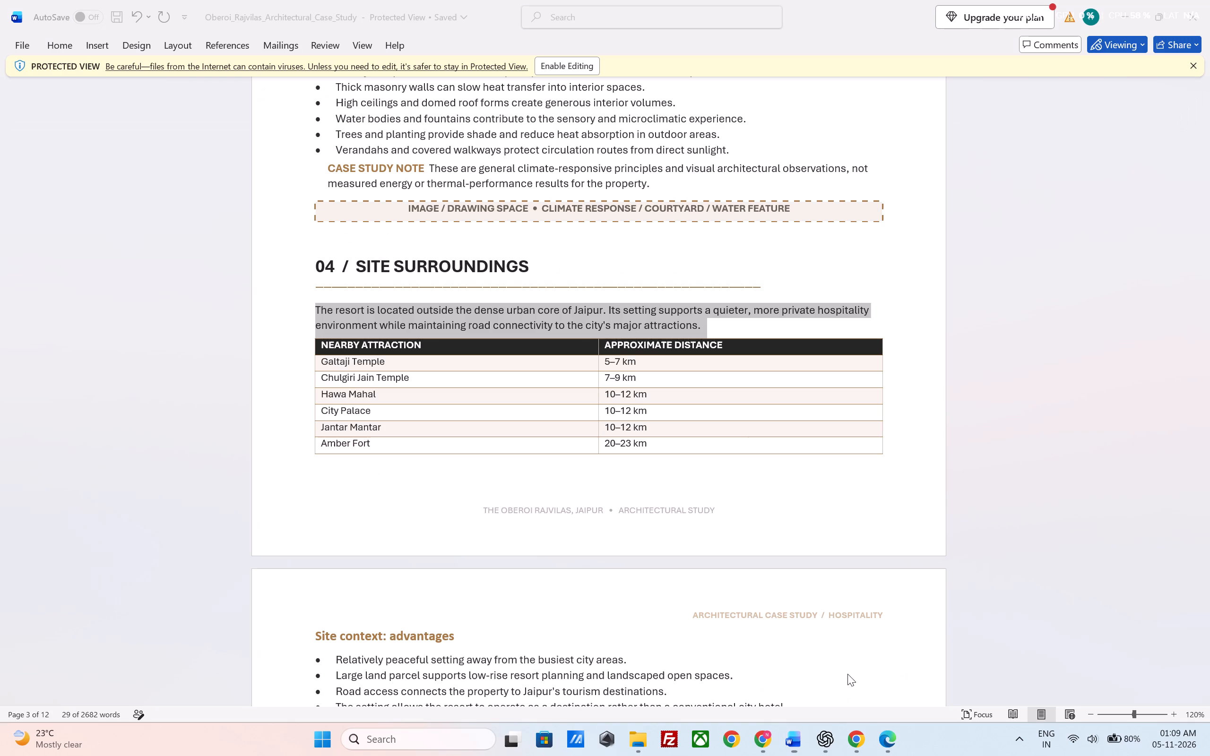
drag(321, 344, 474, 404)
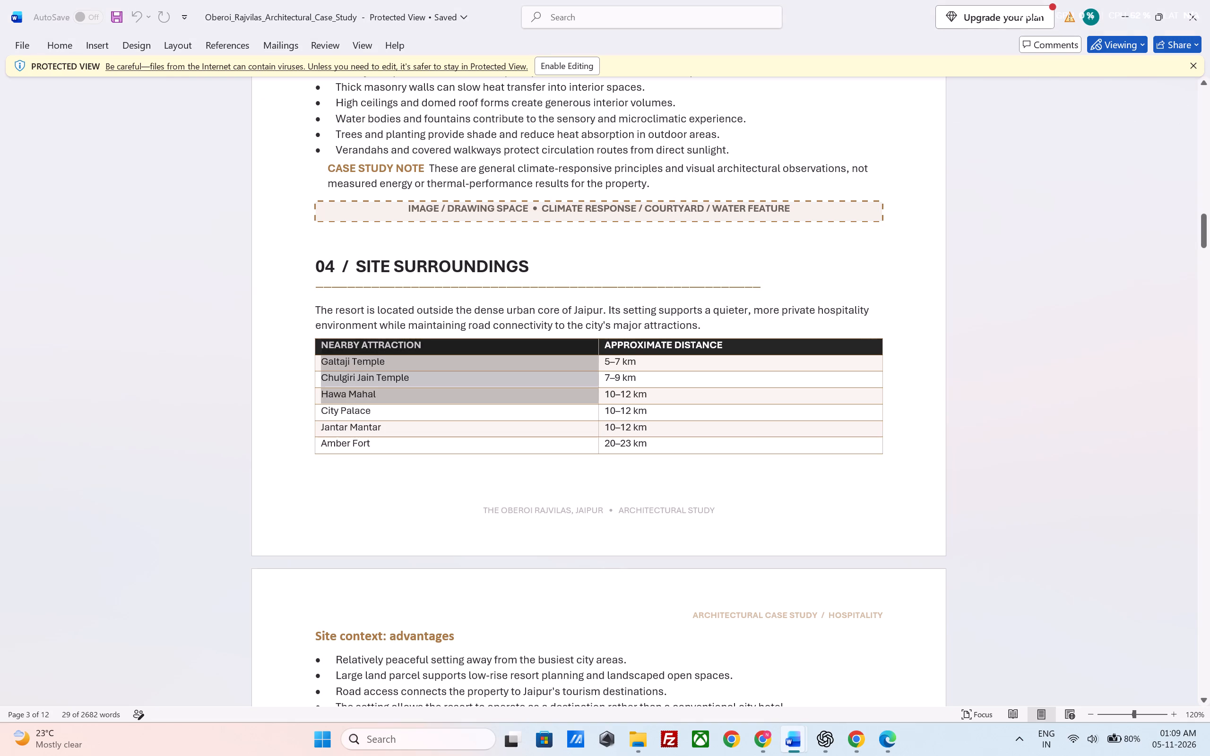
drag(474, 404, 623, 445)
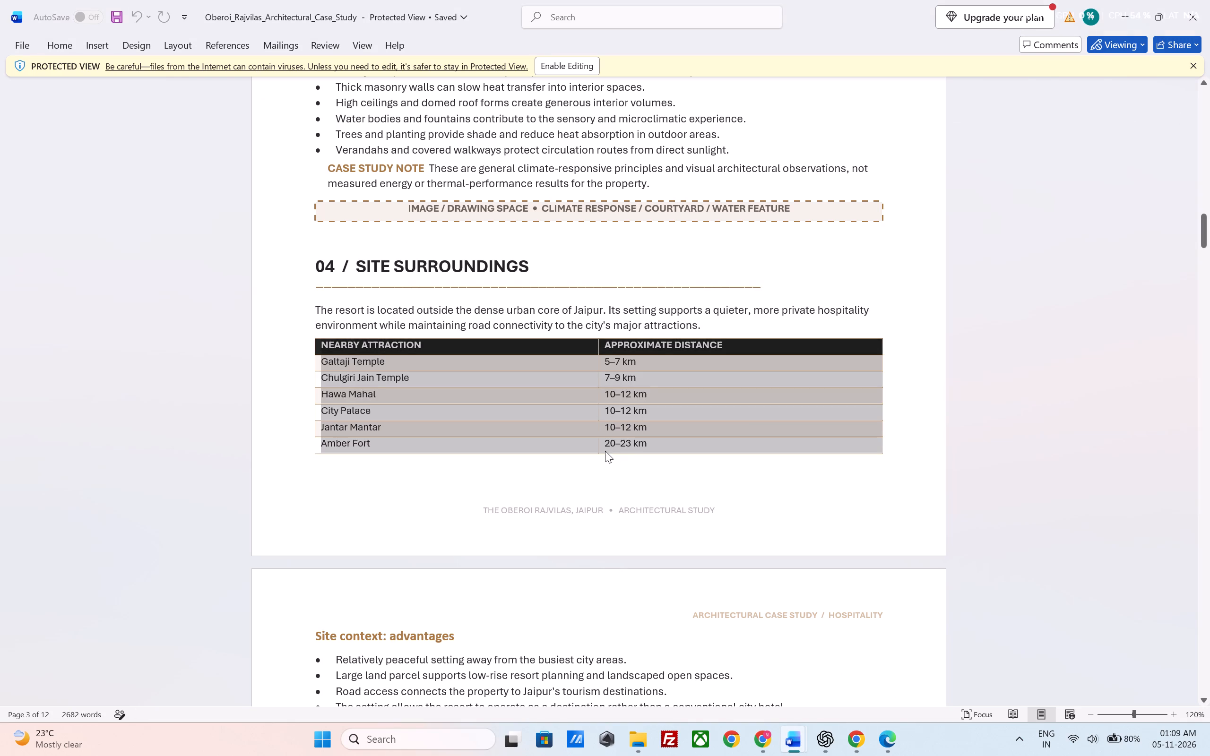
key(ctrl+c)
click(735, 661)
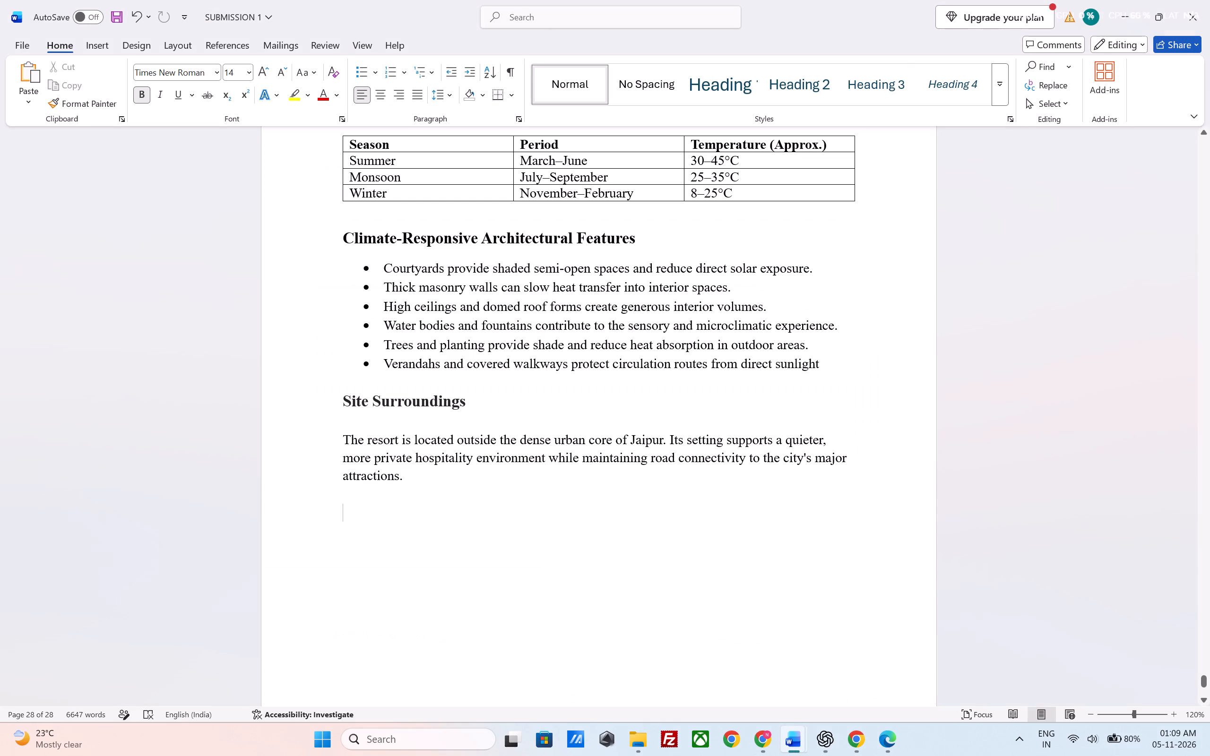
key(ctrl+v)
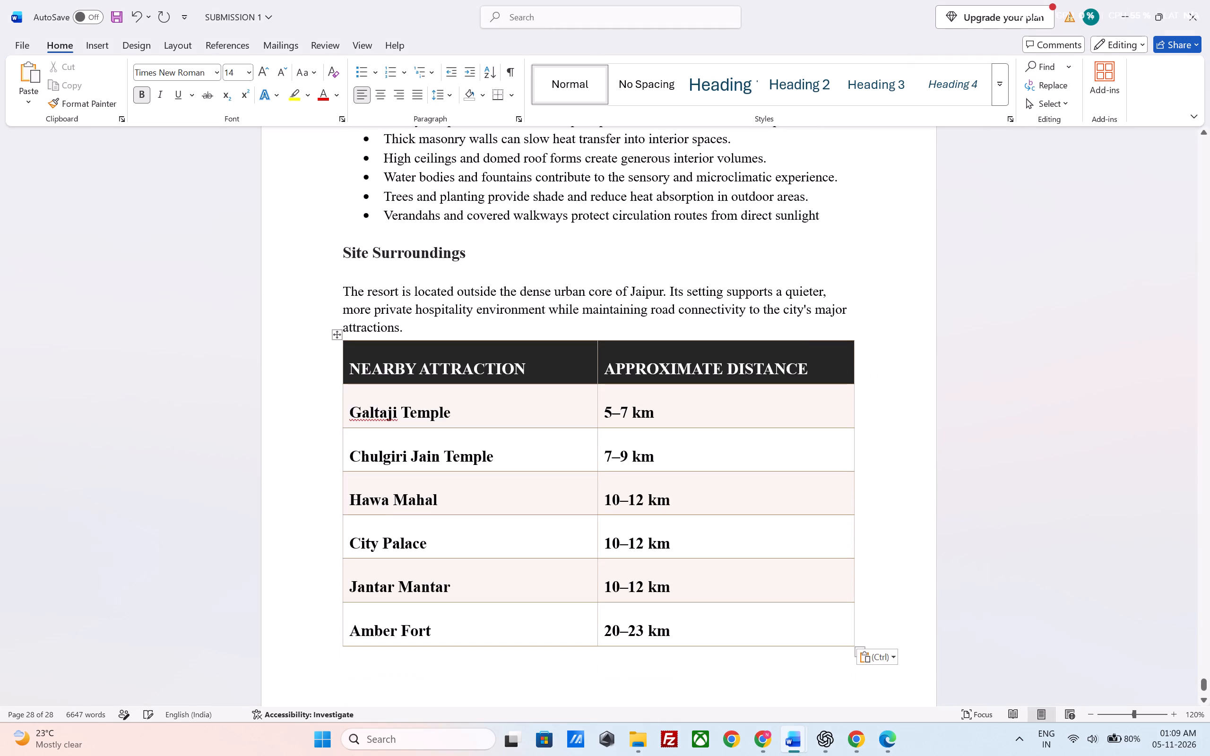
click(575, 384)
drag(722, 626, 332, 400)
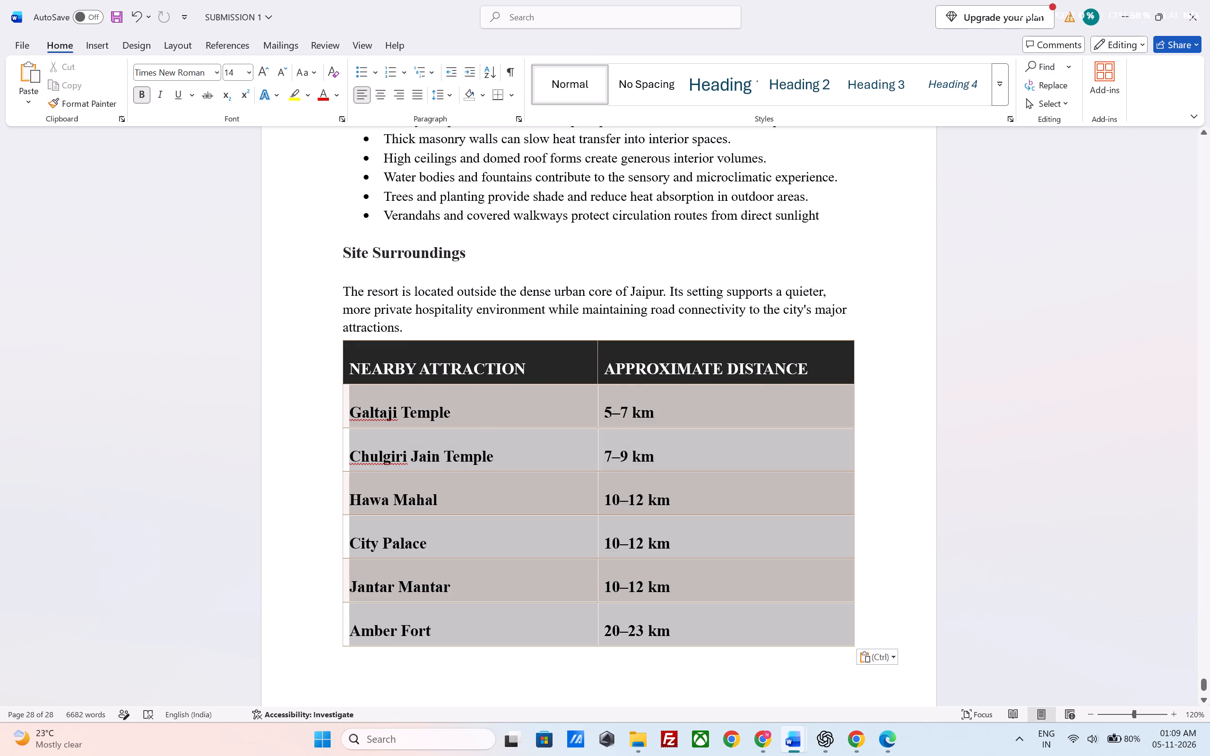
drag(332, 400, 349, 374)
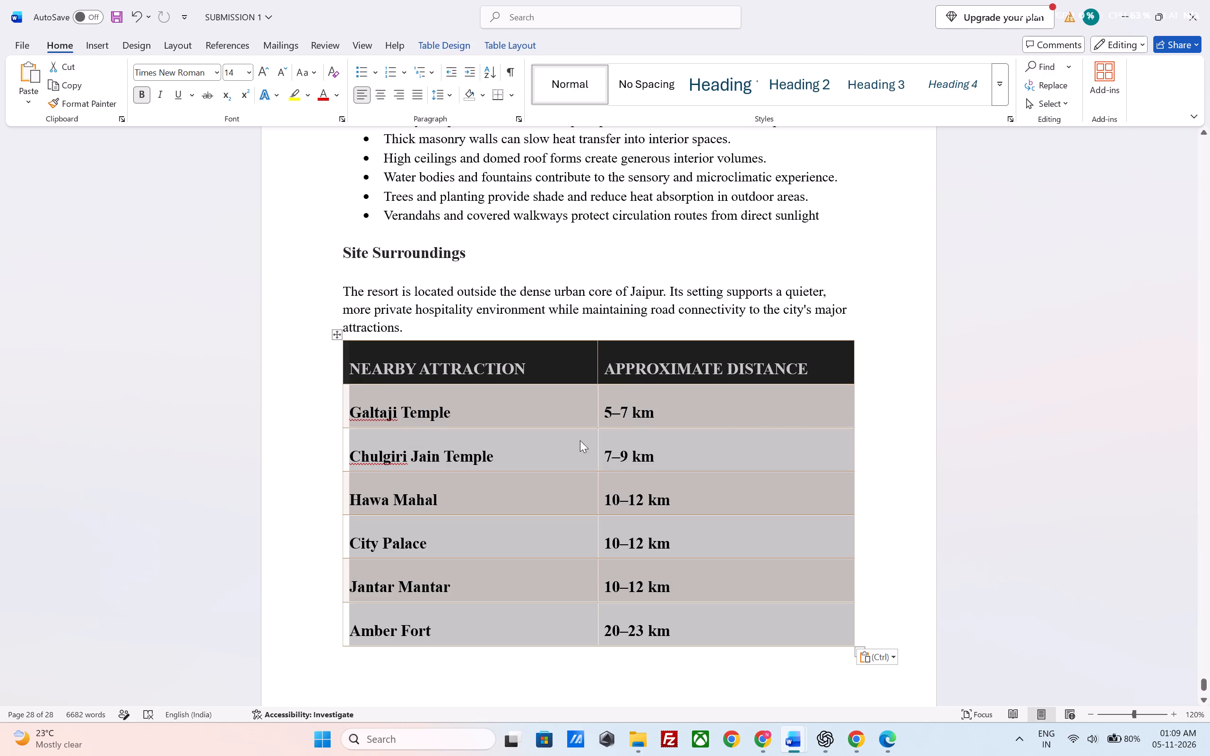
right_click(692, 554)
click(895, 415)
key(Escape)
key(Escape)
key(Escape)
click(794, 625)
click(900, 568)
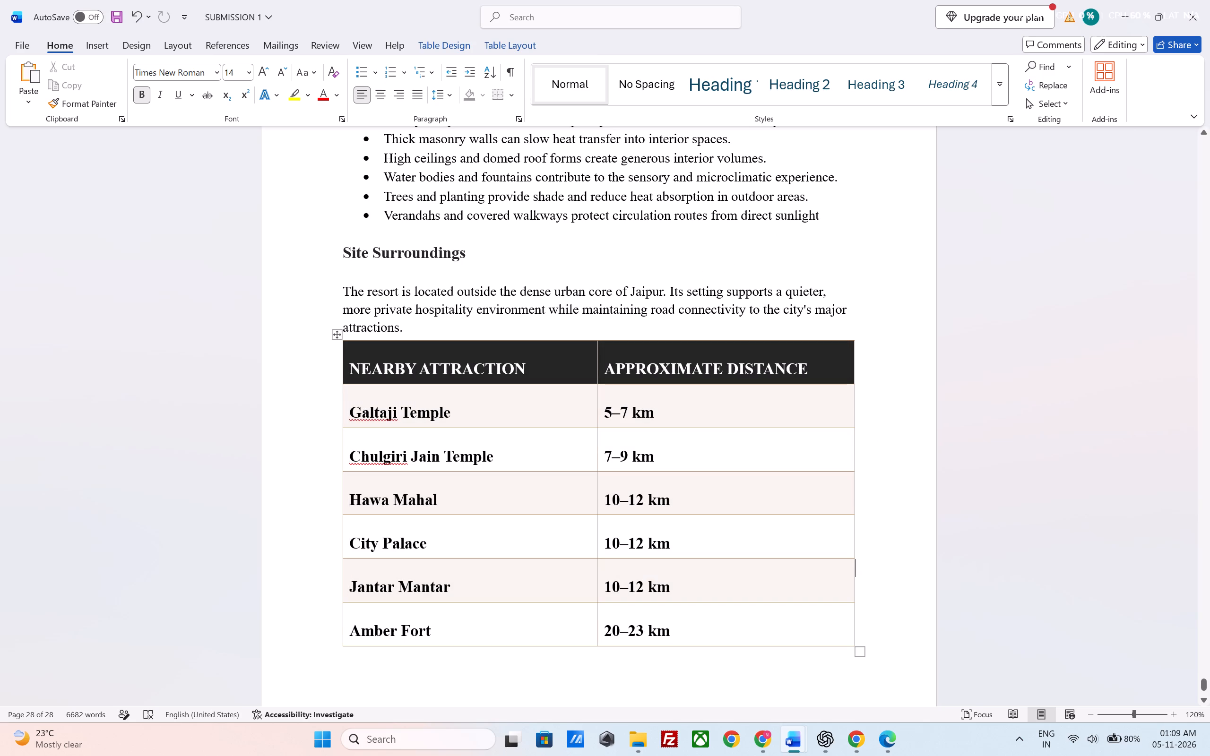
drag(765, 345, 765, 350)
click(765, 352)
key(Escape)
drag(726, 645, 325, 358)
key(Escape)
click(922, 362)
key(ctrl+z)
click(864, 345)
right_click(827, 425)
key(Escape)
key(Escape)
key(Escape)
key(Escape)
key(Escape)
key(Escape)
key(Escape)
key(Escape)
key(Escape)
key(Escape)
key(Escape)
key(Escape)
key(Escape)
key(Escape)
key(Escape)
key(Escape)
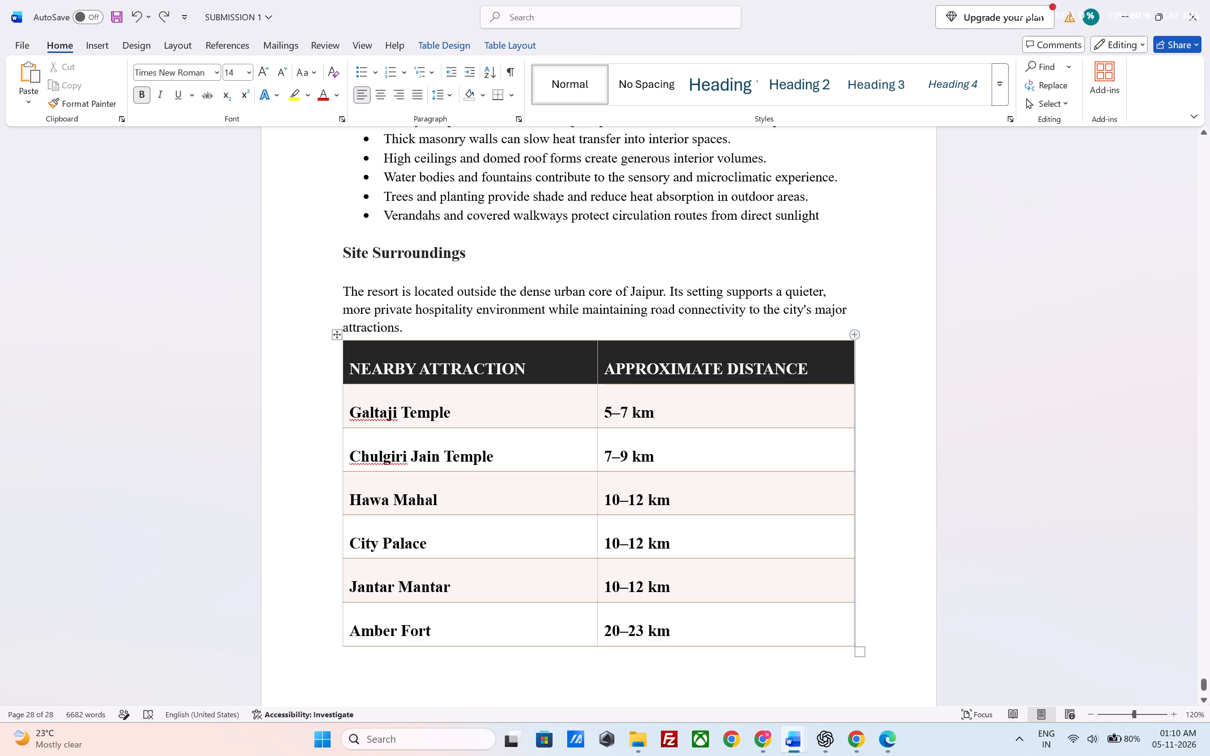
Remove the pasted Nearby Attraction and Approximate Distance table from below the Site Surroundings paragraph, including all its contents.
key(Delete)
click(832, 387)
key(Delete)
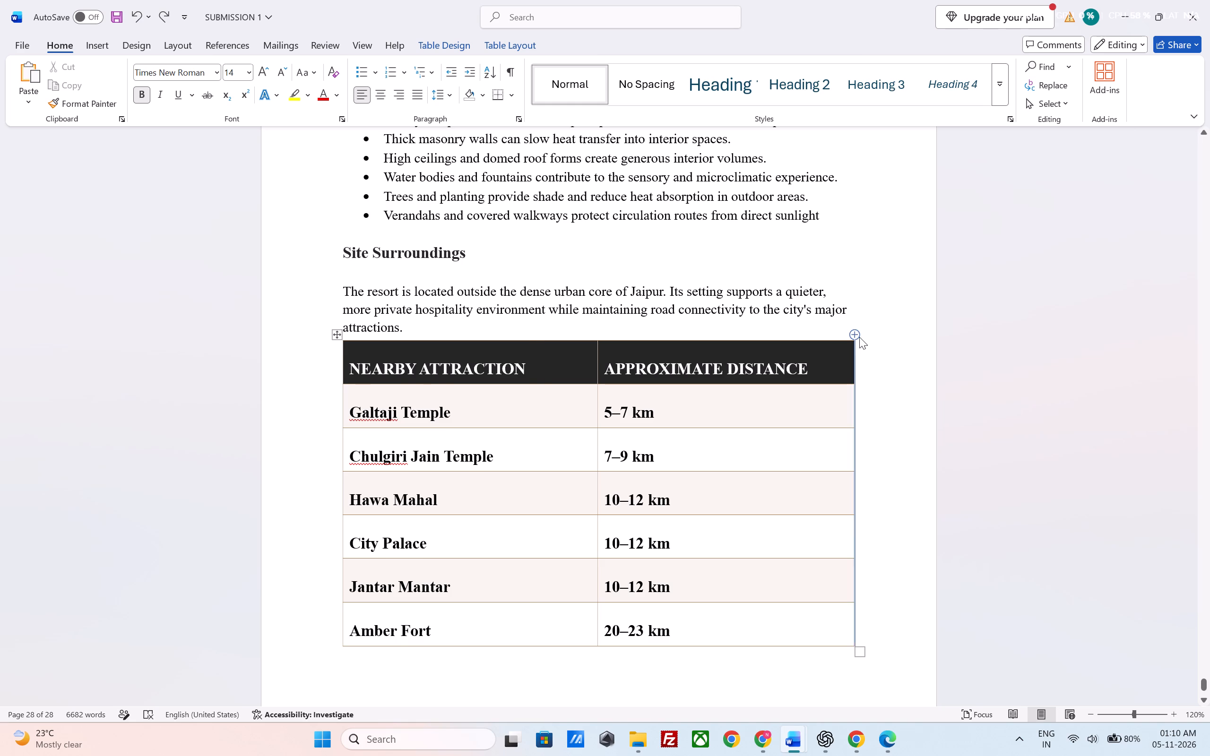
click(859, 337)
key(Delete)
scroll(859, 355, down, 4)
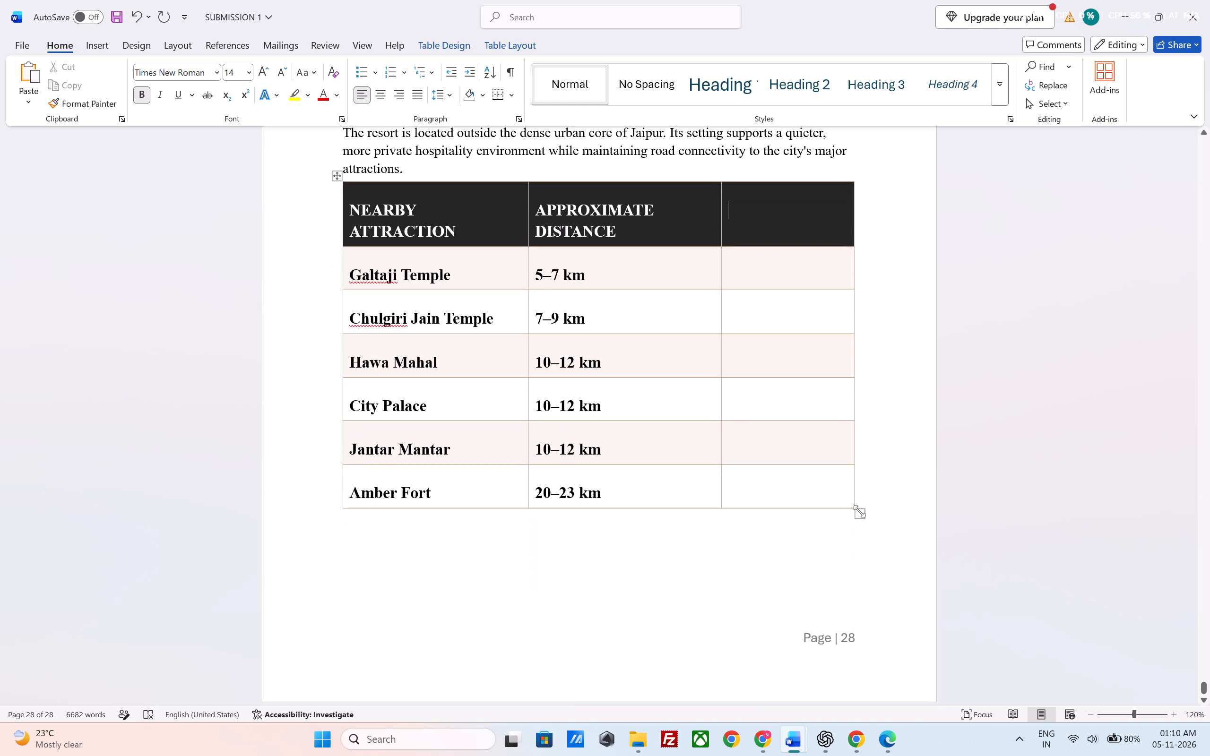
click(859, 511)
key(Delete)
click(860, 493)
key(Delete)
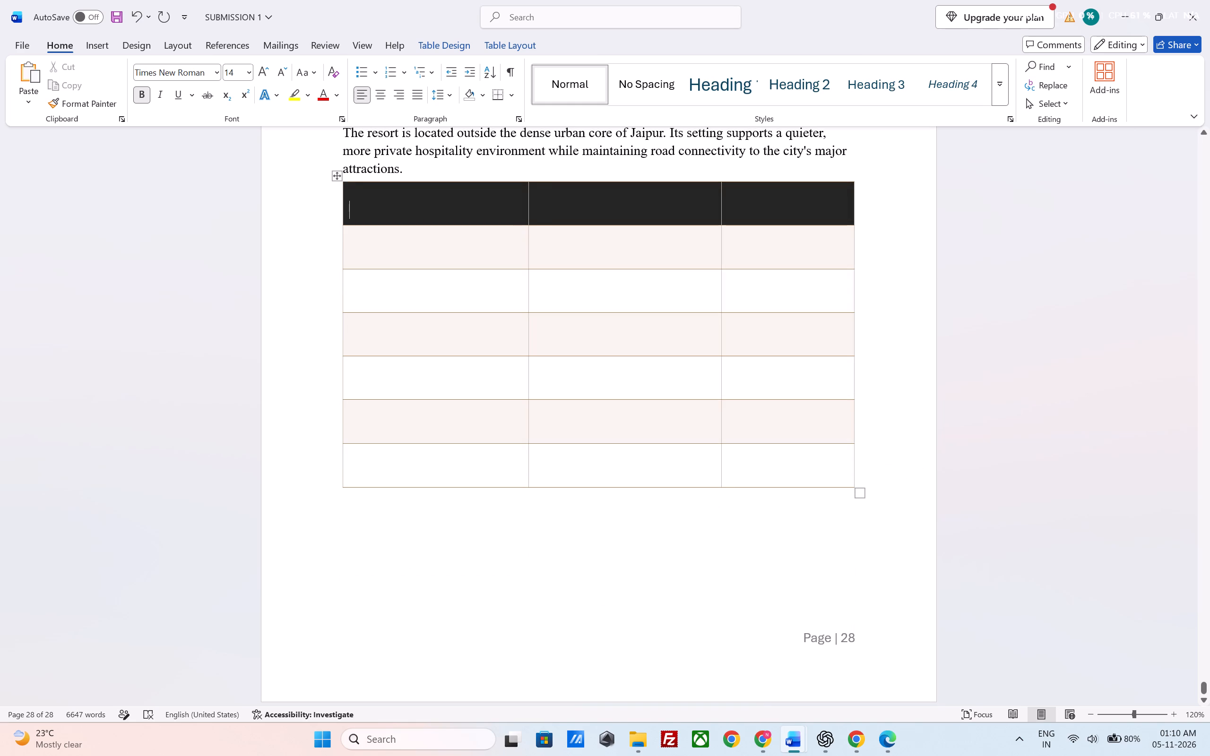
right_click(860, 493)
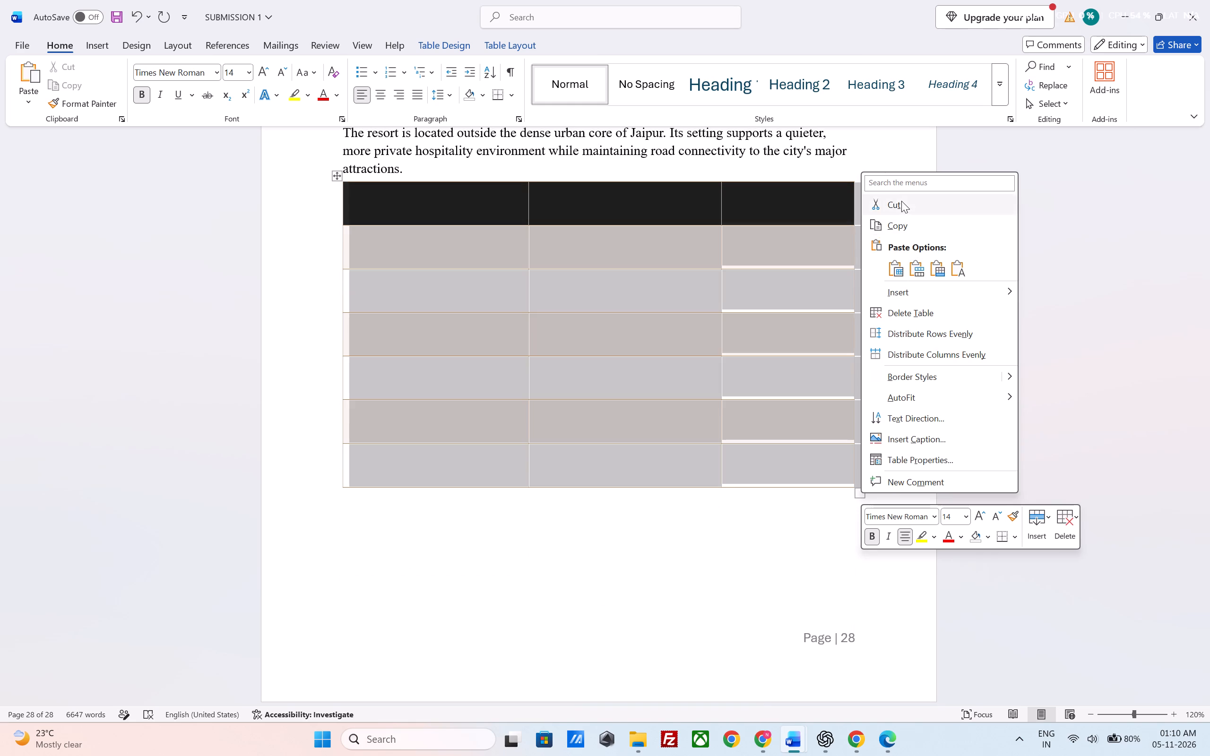
click(901, 201)
scroll(860, 261, up, 2)
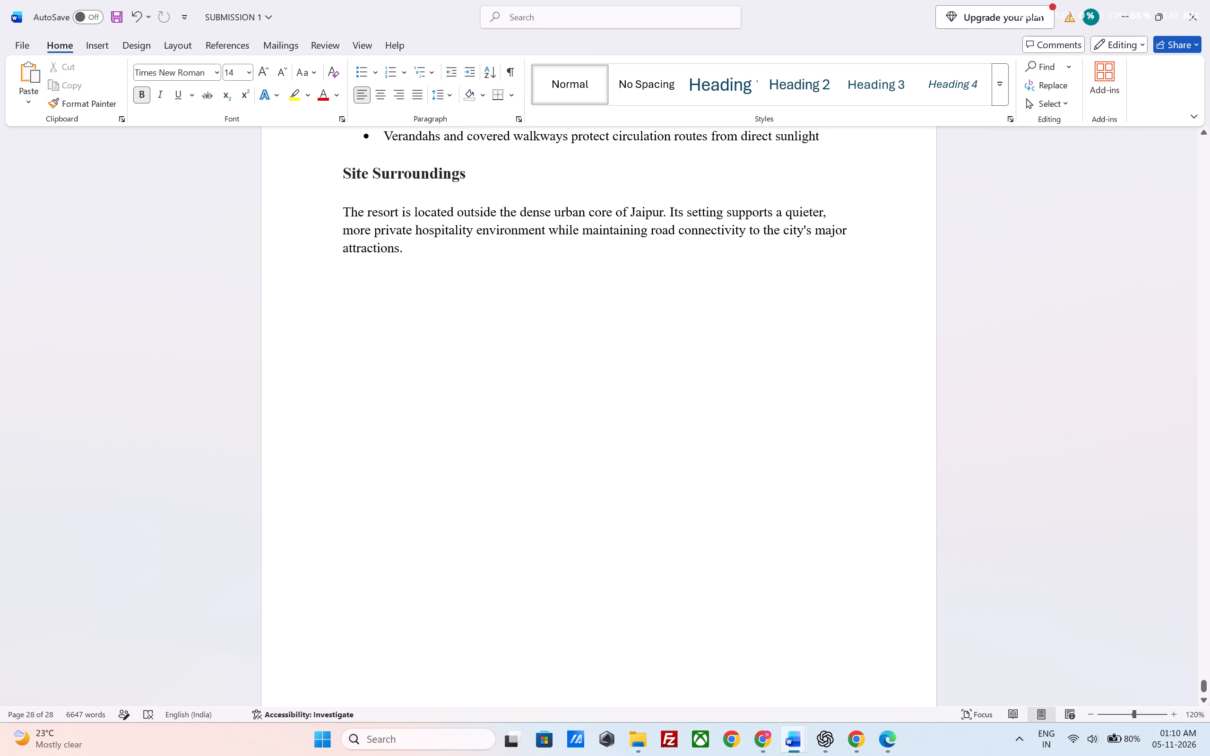
Check the source table in Oberoi_Rajvilas_Architectural_Case_Study, and insert a blank 2x6 table below the Site Surroundings paragraph in SUBMISSION 1.
click(799, 743)
click(848, 667)
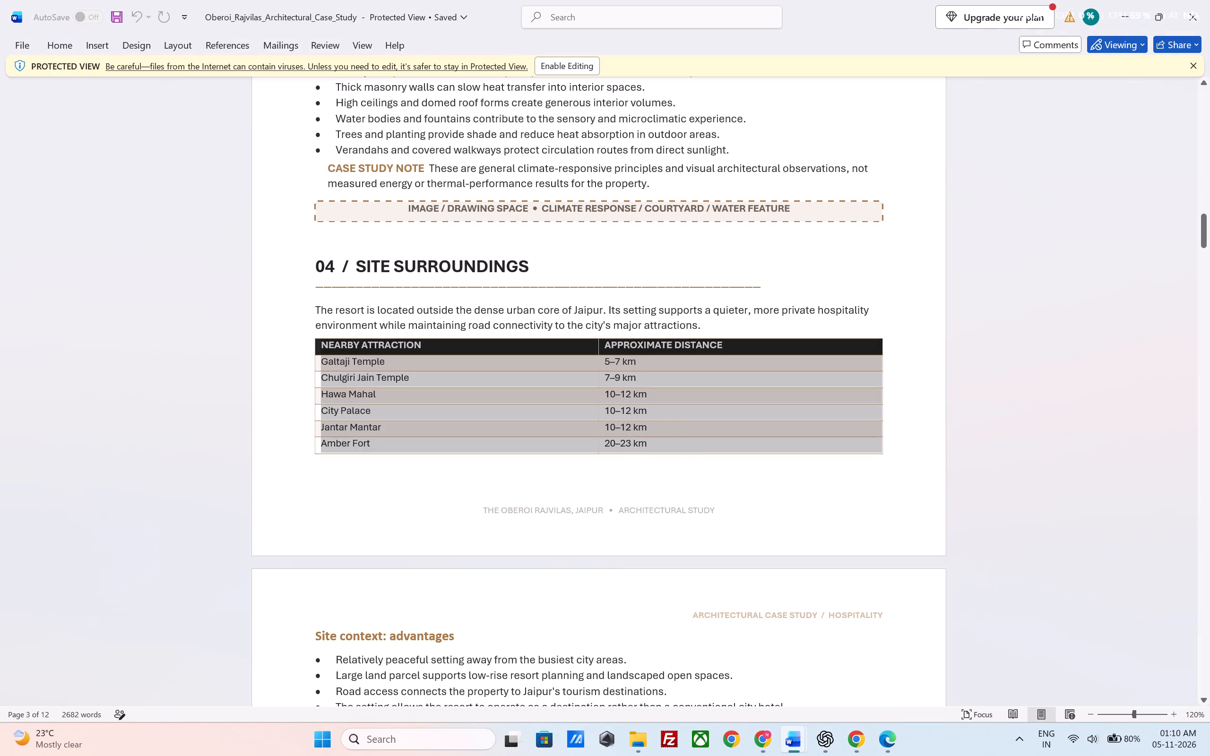
click(803, 745)
click(742, 641)
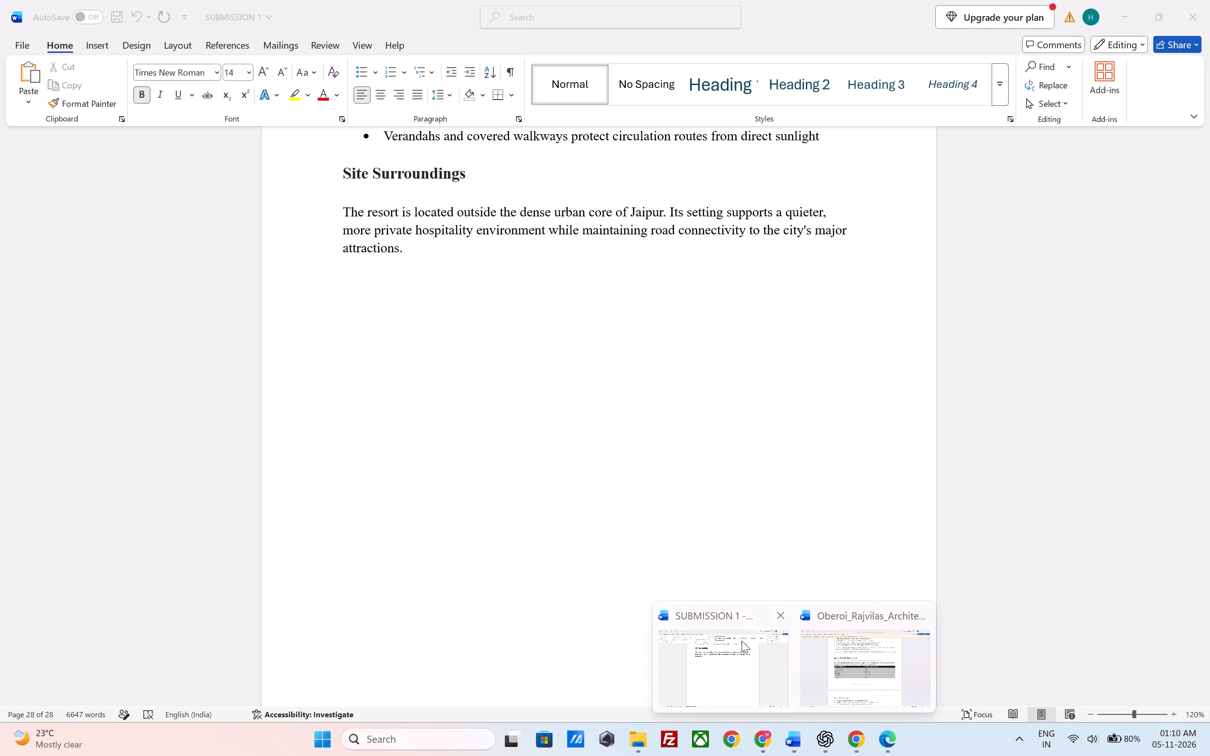
click(101, 52)
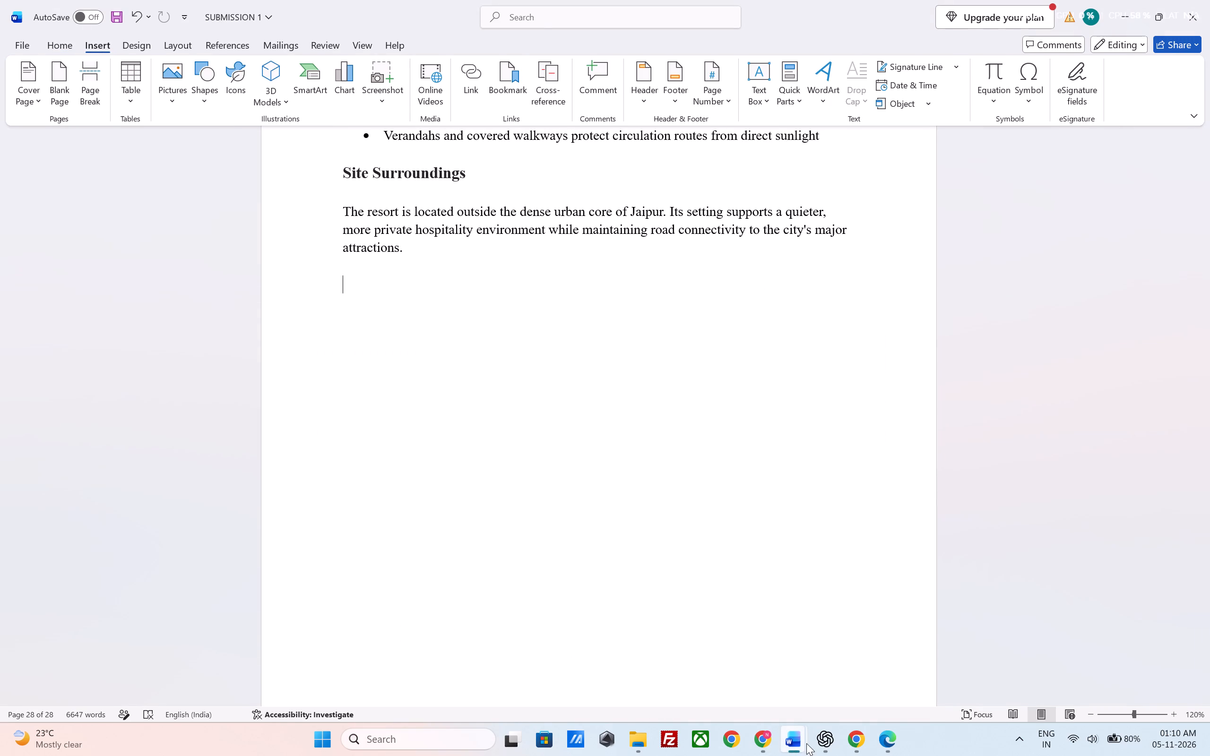
click(856, 678)
click(801, 725)
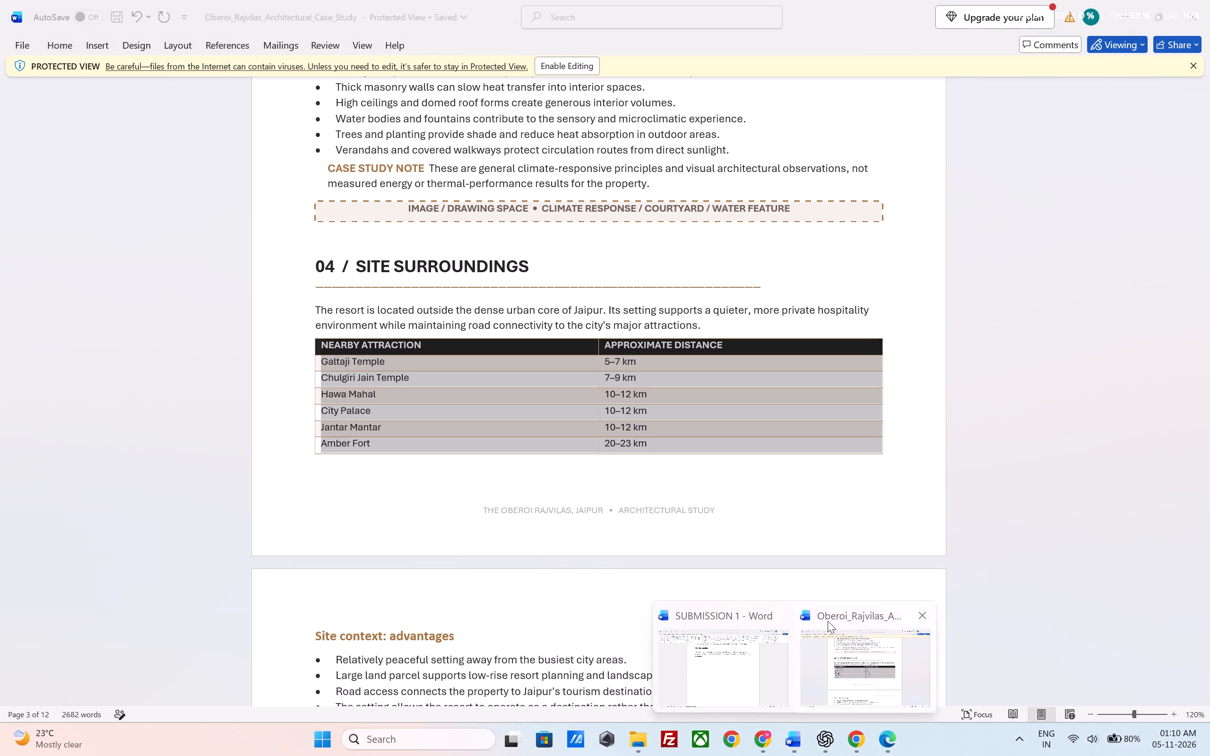
click(753, 645)
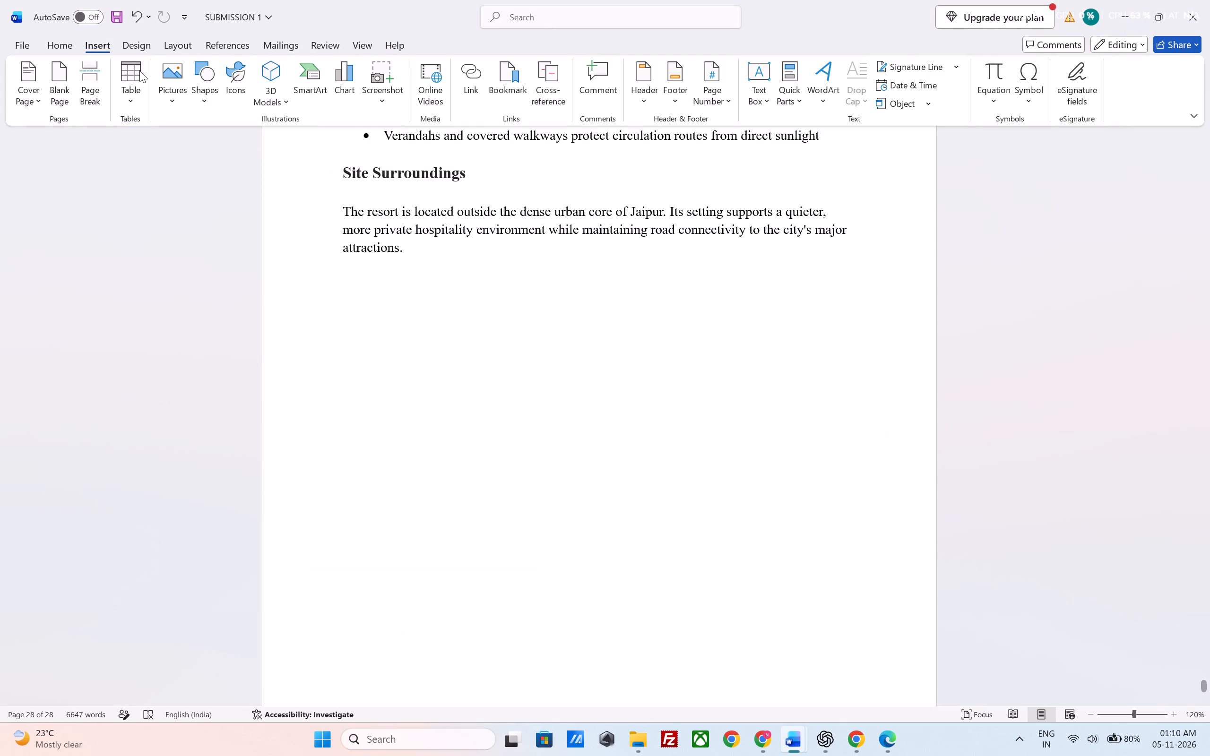
click(132, 65)
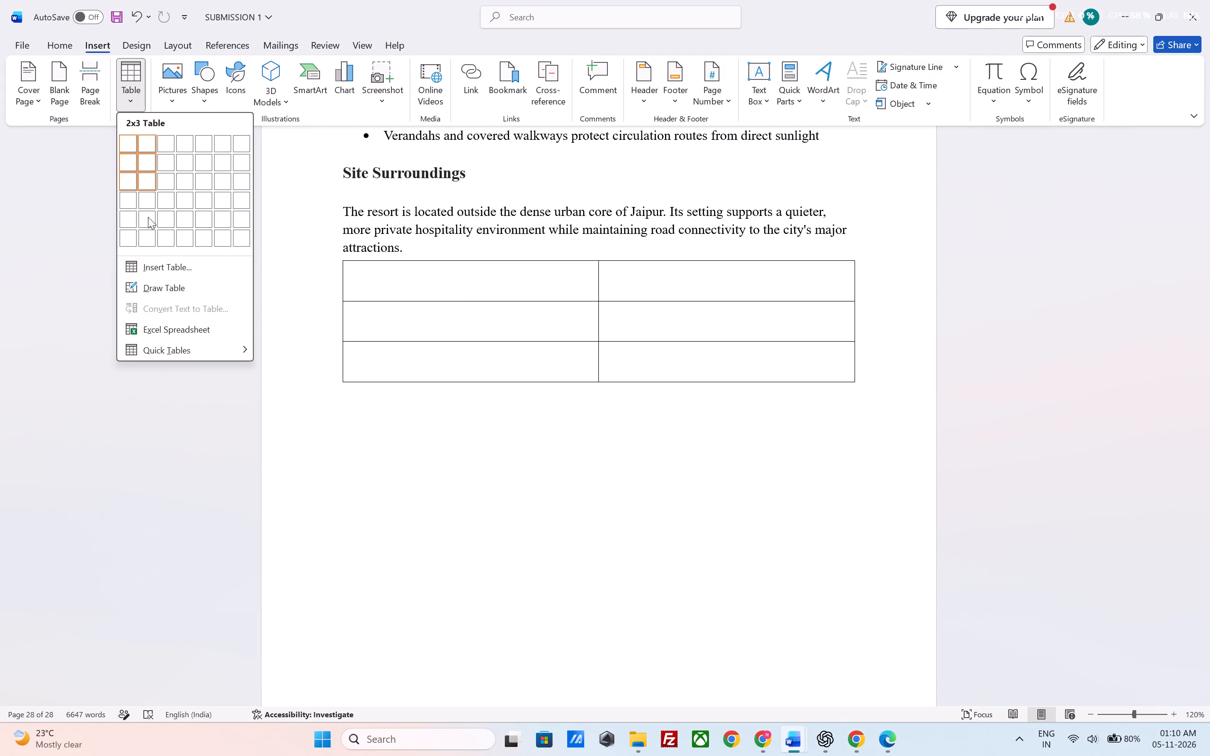
click(148, 246)
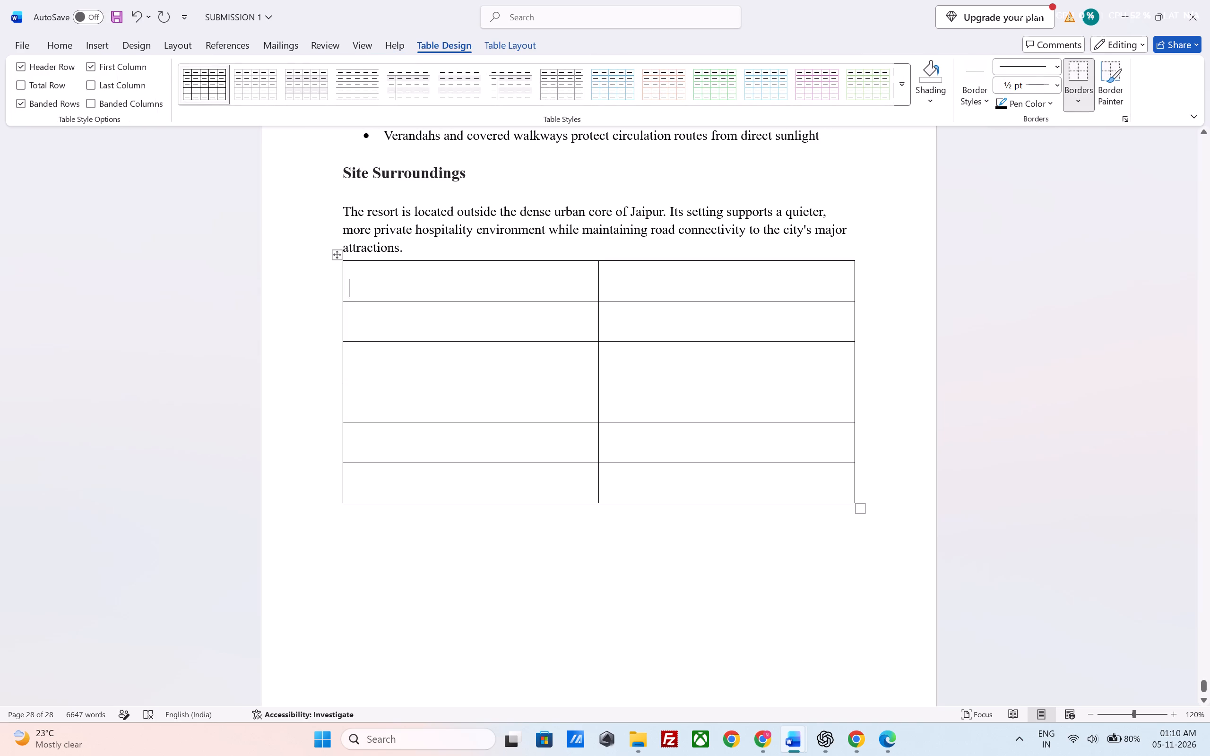
Set the font size of all cells in the blank Site Surroundings table to 8.
scroll(747, 458, up, 4)
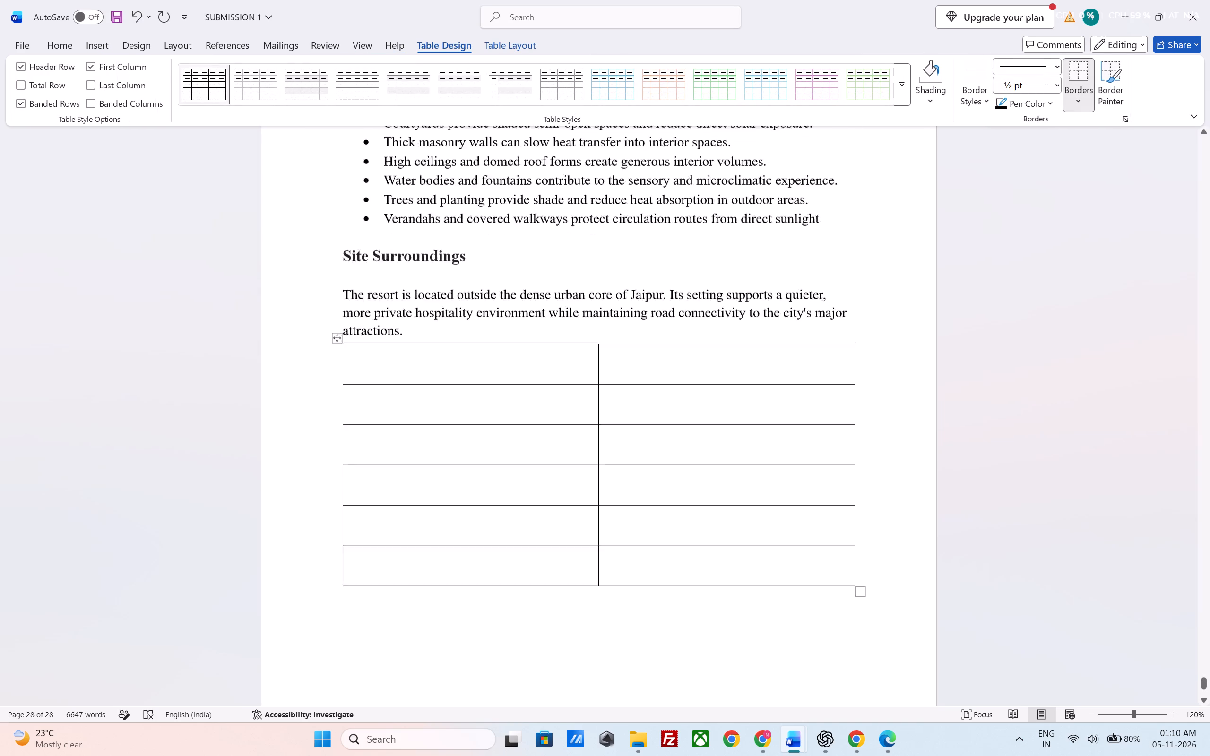
scroll(747, 458, up, 2)
scroll(634, 384, down, 1)
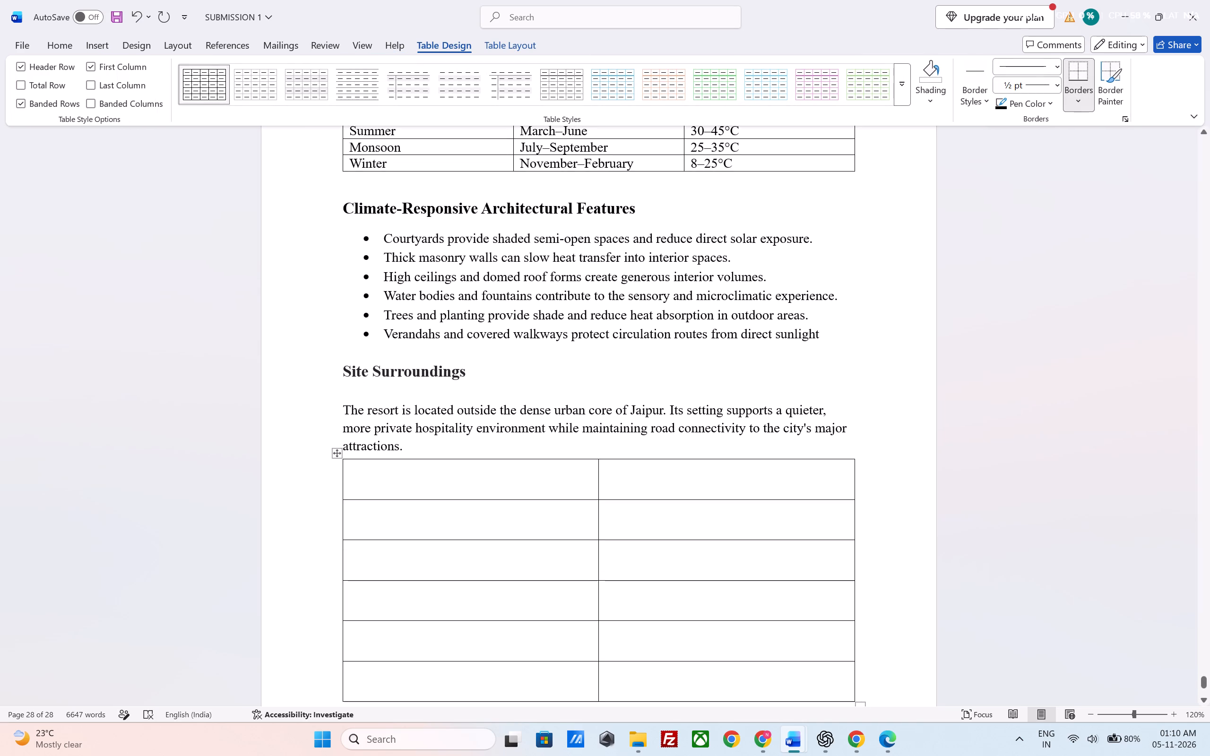
scroll(587, 367, down, 1)
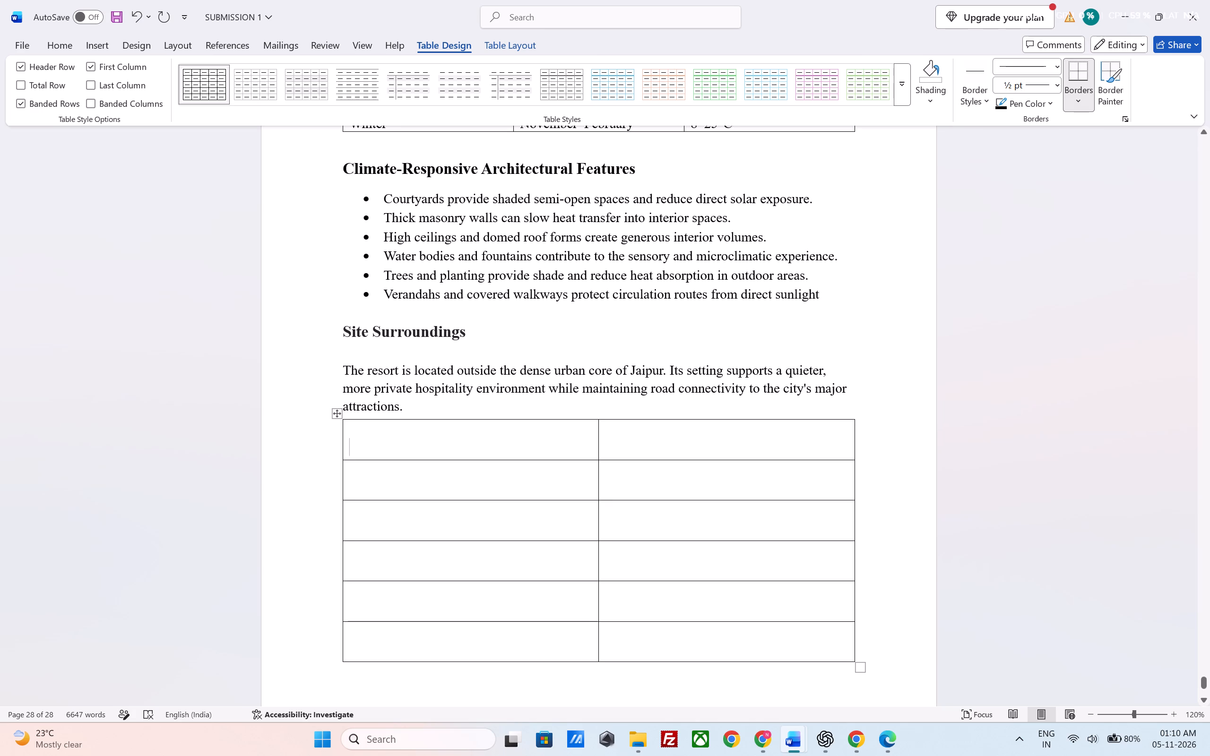
scroll(712, 429, down, 1)
drag(851, 614, 544, 430)
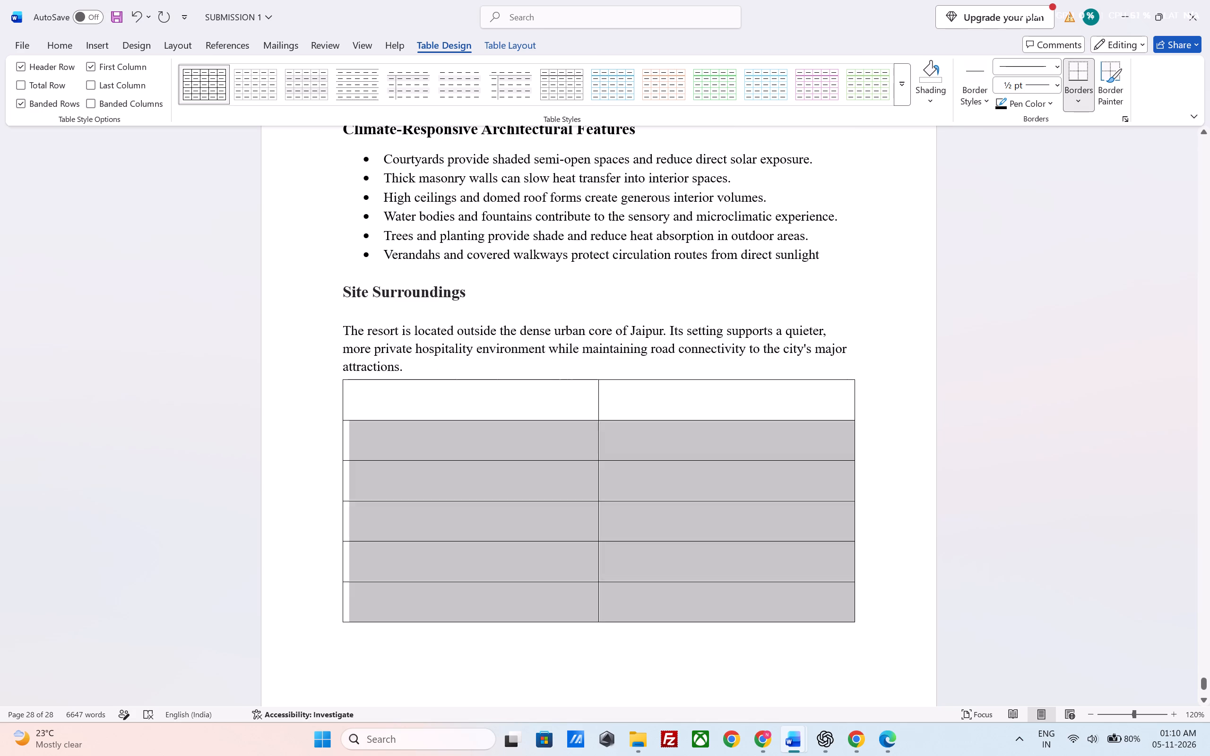
drag(544, 430, 477, 402)
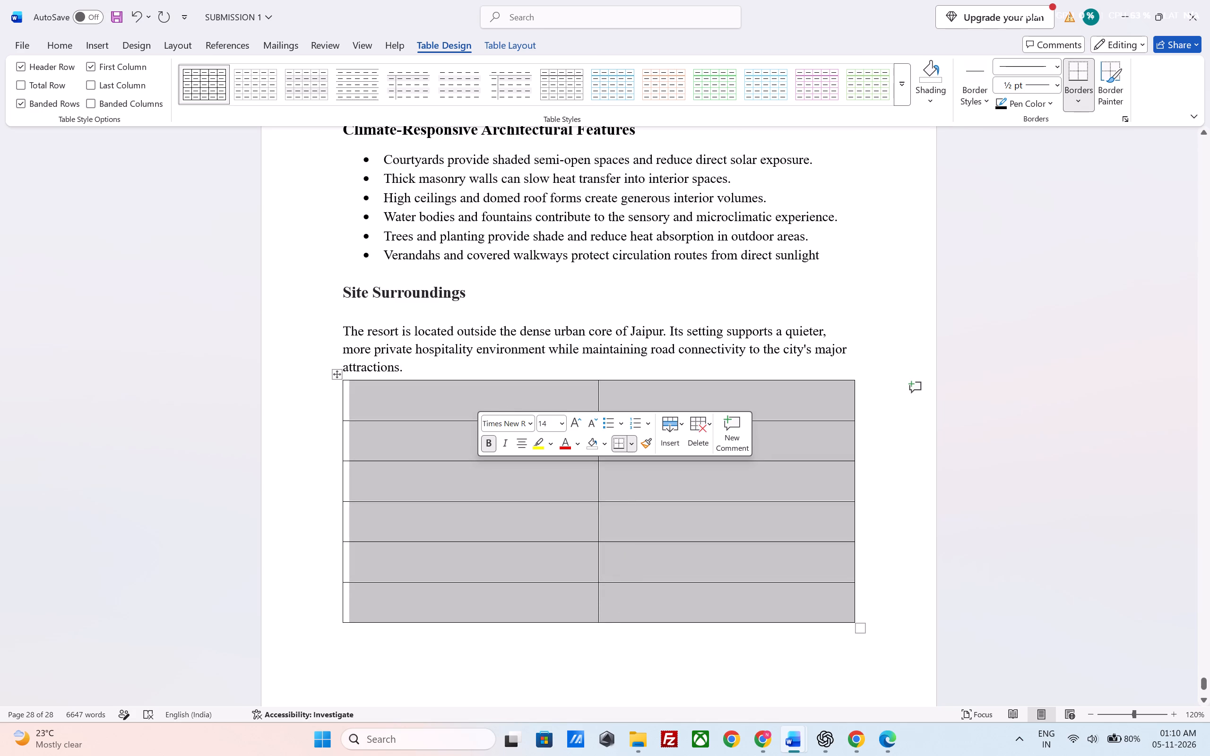
drag(605, 623, 605, 619)
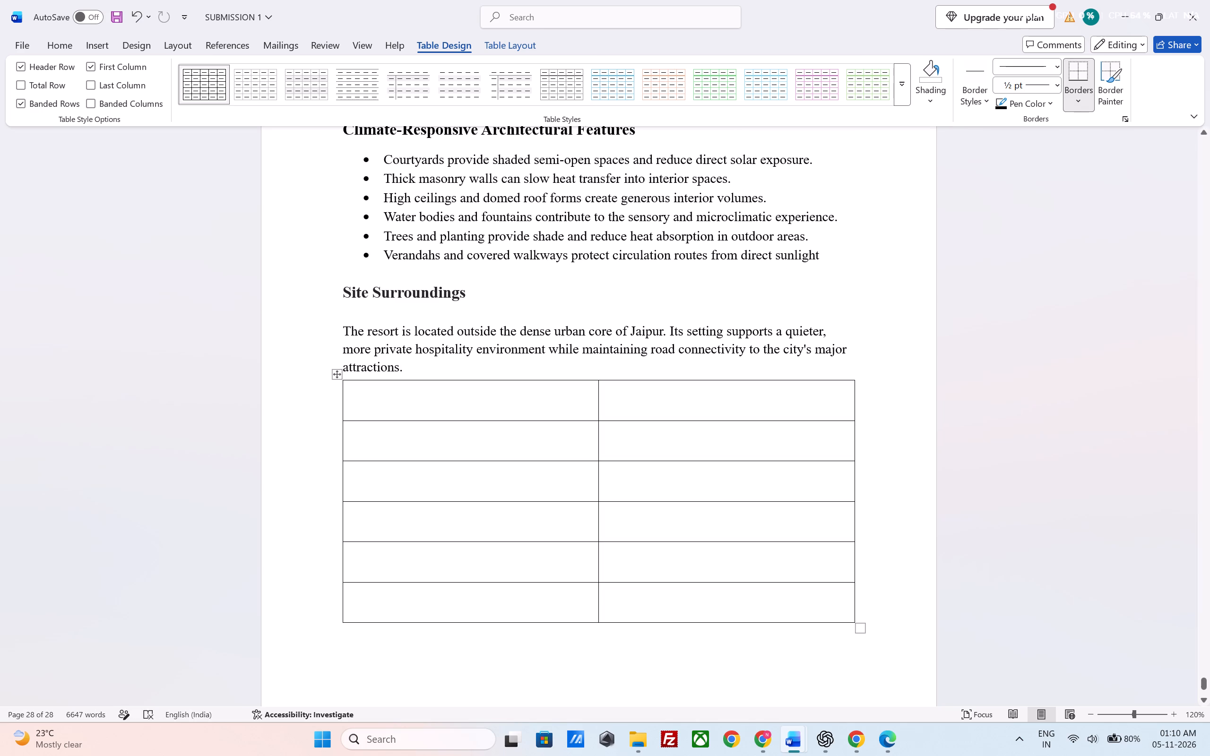
drag(622, 621, 623, 545)
drag(842, 629, 483, 387)
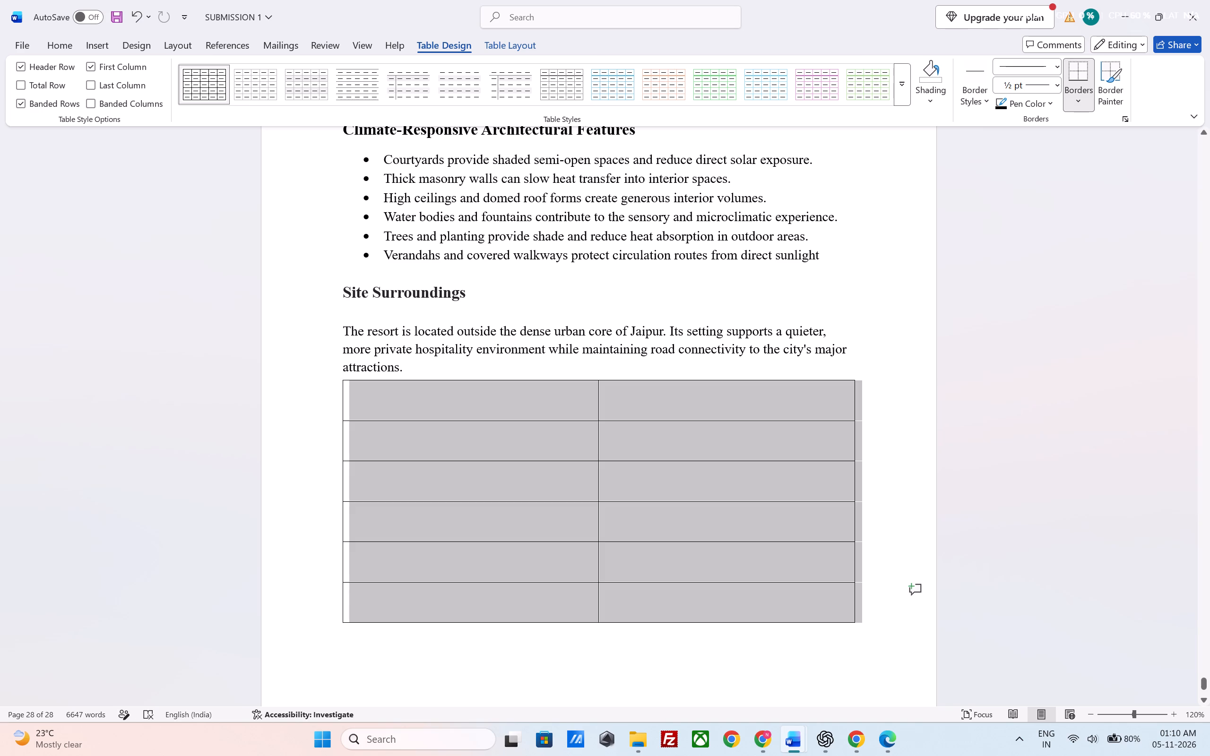
drag(483, 387, 483, 387)
click(569, 404)
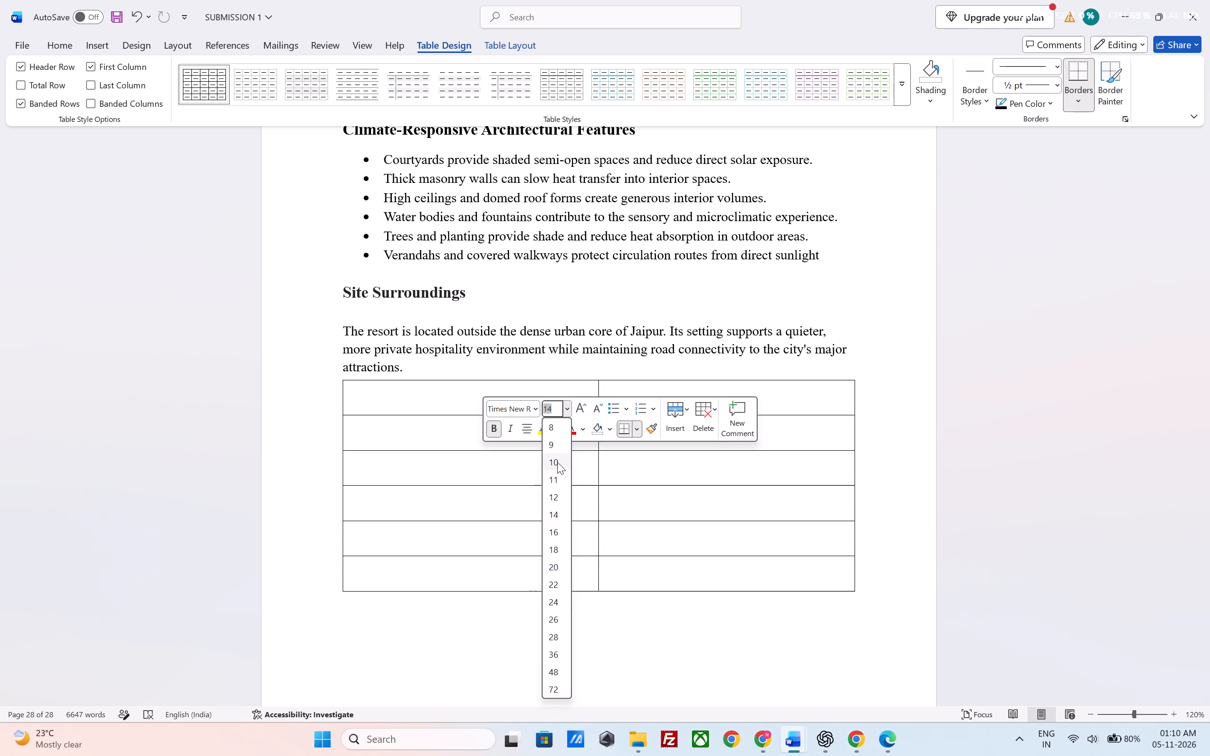
click(556, 427)
Examine the text formatting and row spacing of the Season, Period and Temperature table for comparison with the blank table.
scroll(596, 501, up, 1)
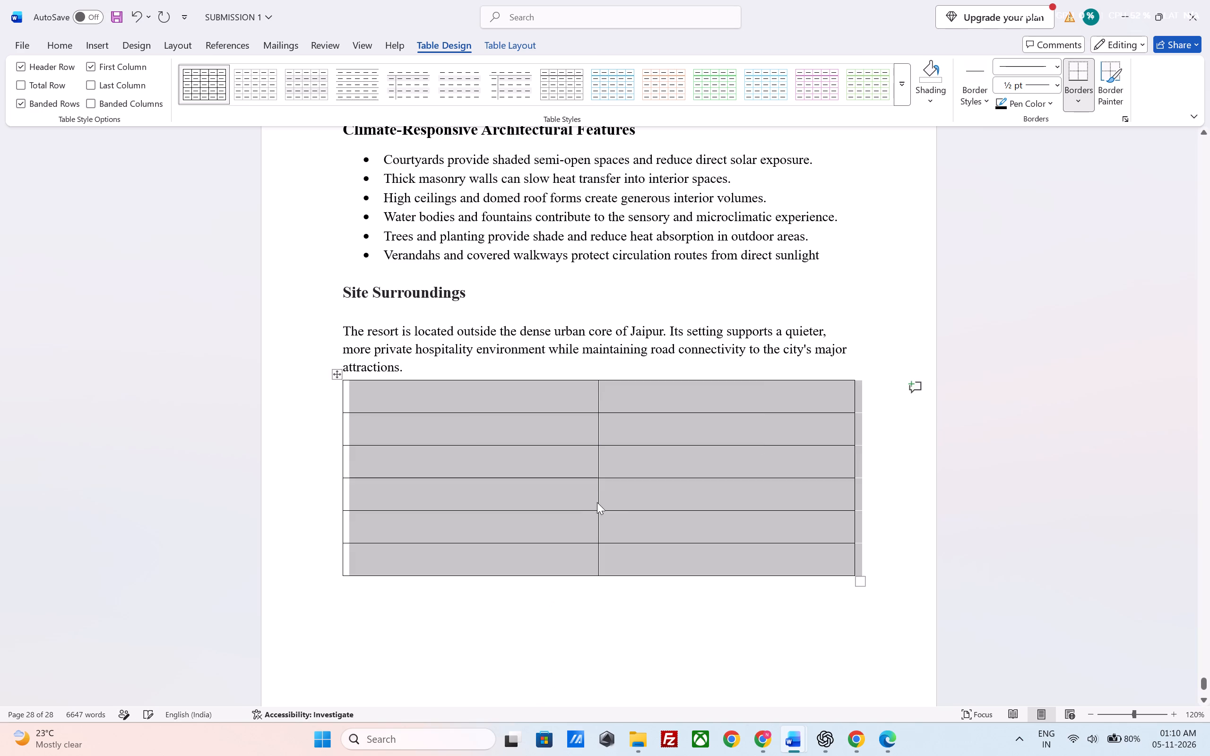
scroll(597, 502, up, 1)
click(963, 364)
drag(836, 167, 816, 148)
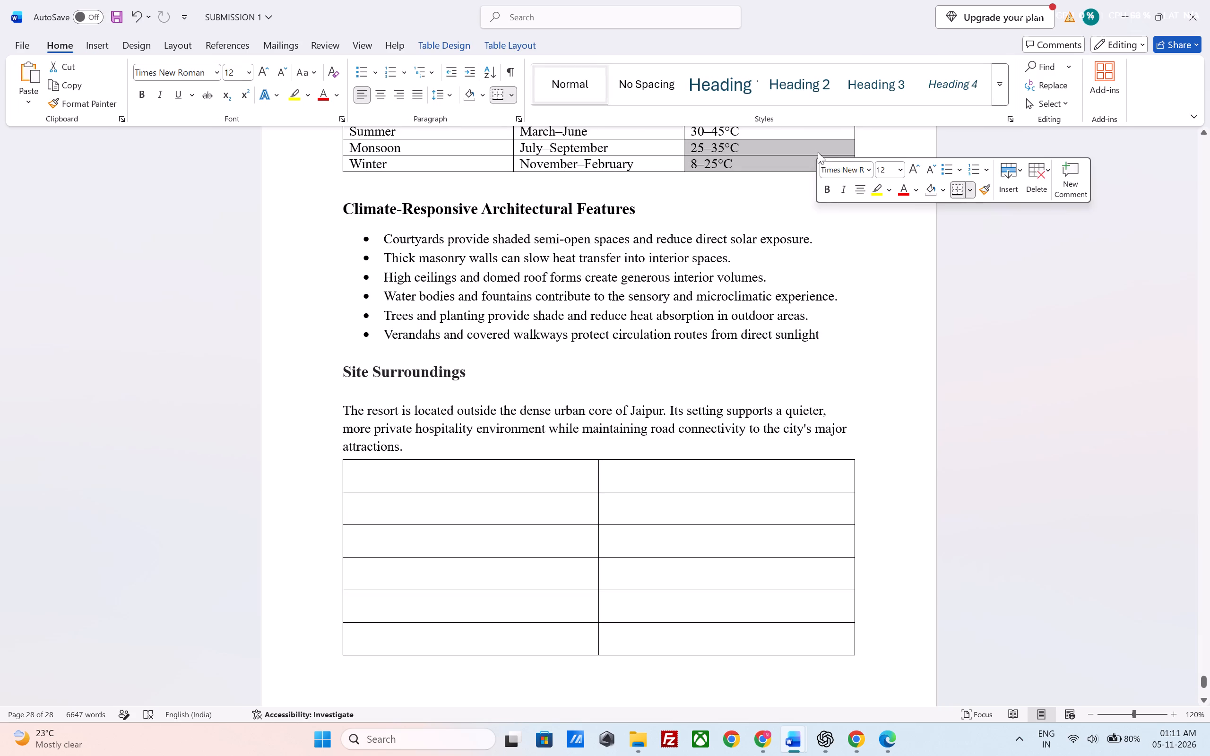
click(797, 220)
scroll(853, 168, up, 2)
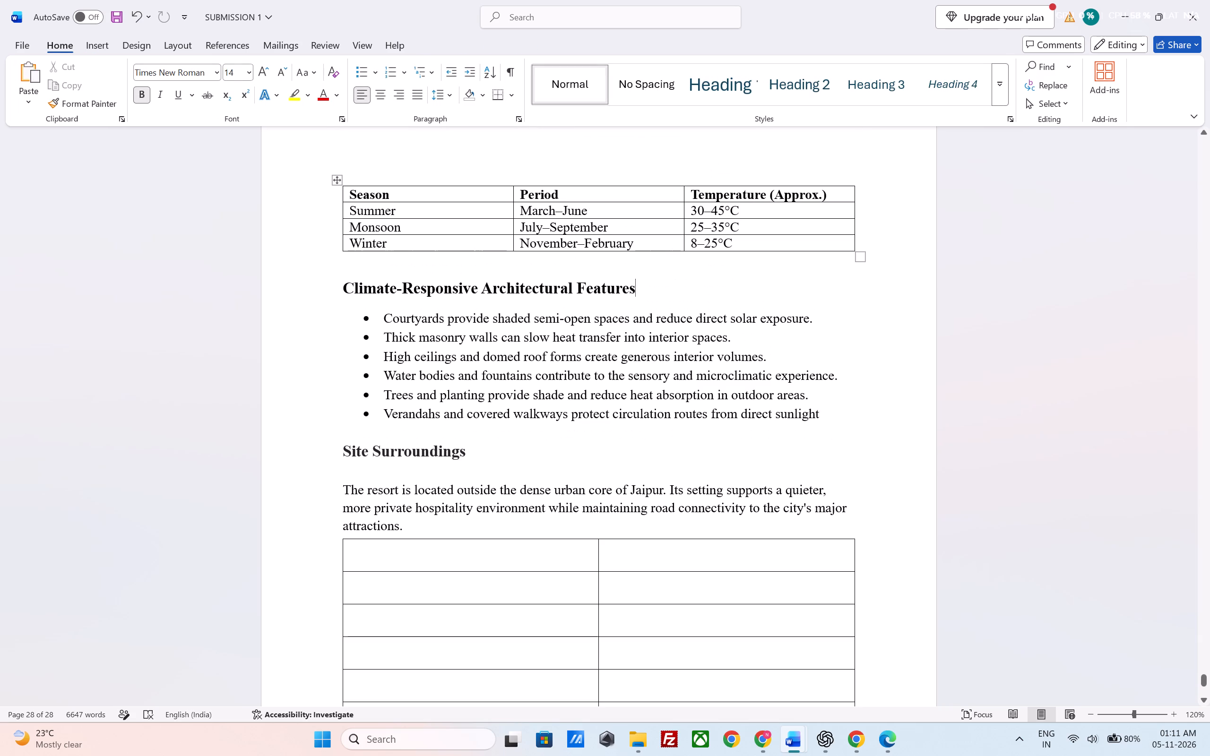
click(850, 192)
triple_click(850, 191)
double_click(850, 193)
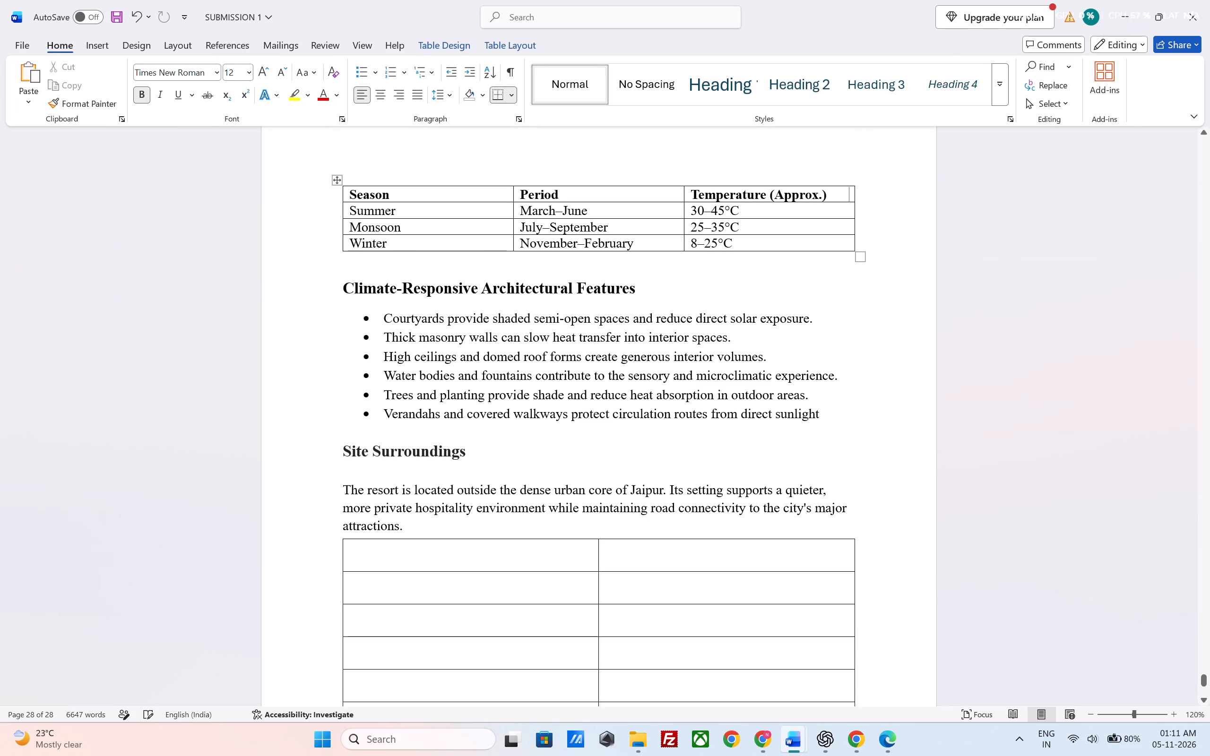
double_click(850, 193)
double_click(833, 219)
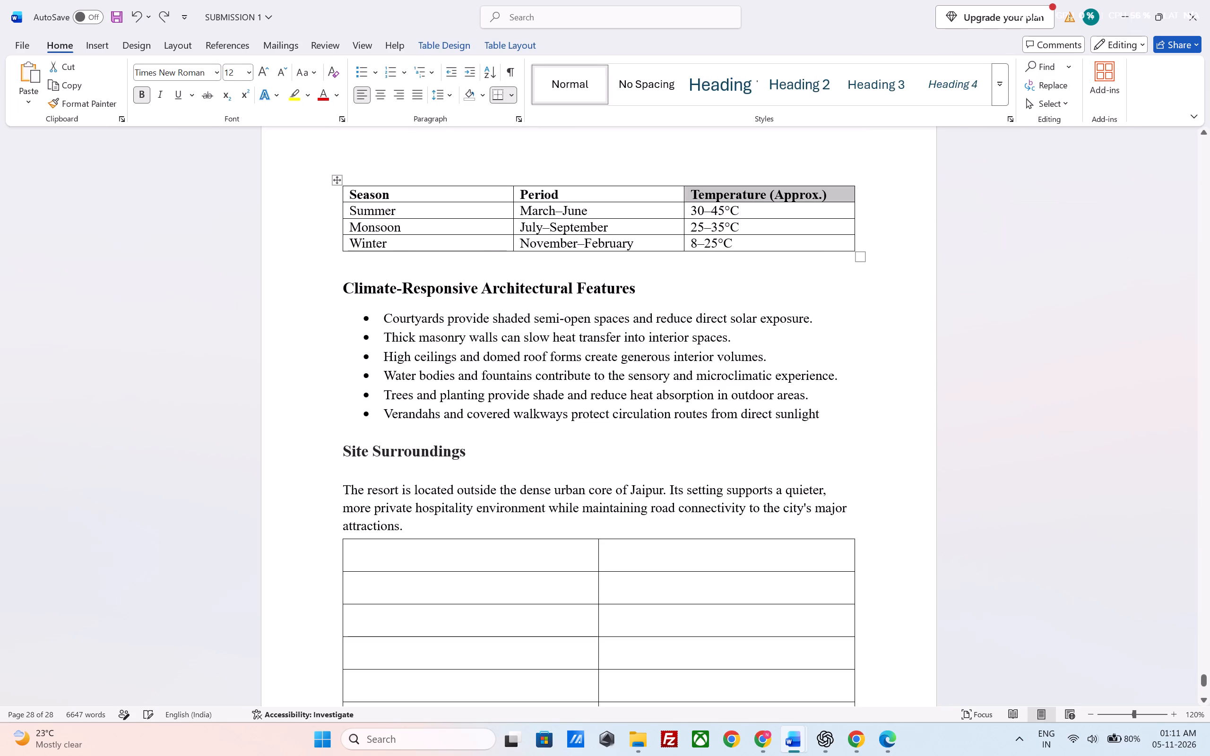
click(926, 235)
click(854, 211)
key(Escape)
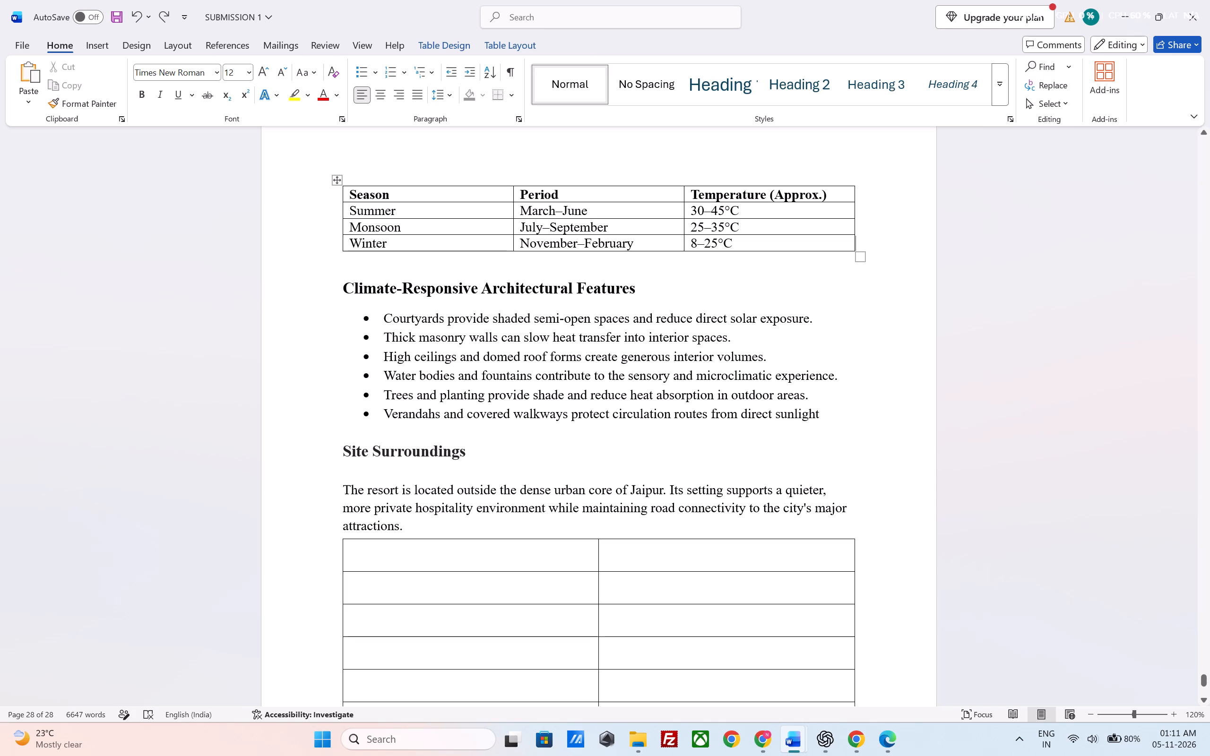
Turn off bold for all cells of the blank table below the Site Surroundings paragraph.
scroll(826, 211, down, 3)
click(838, 476)
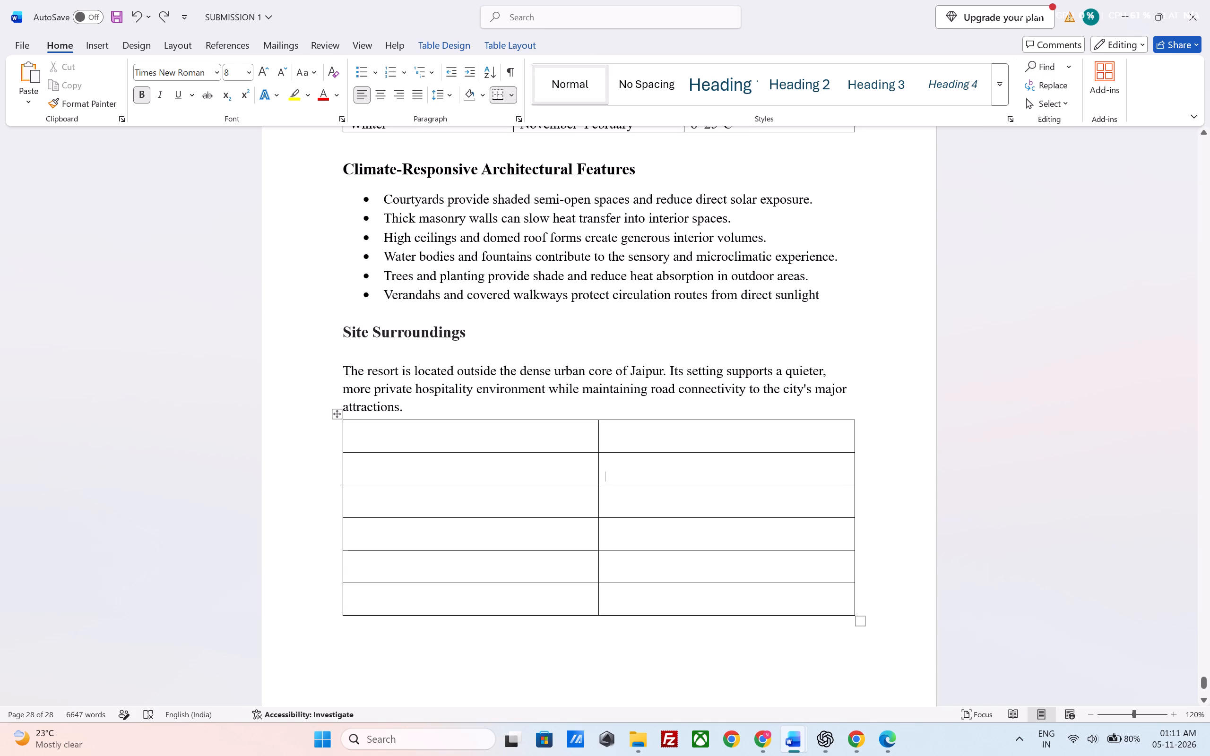
drag(856, 482, 716, 436)
click(886, 388)
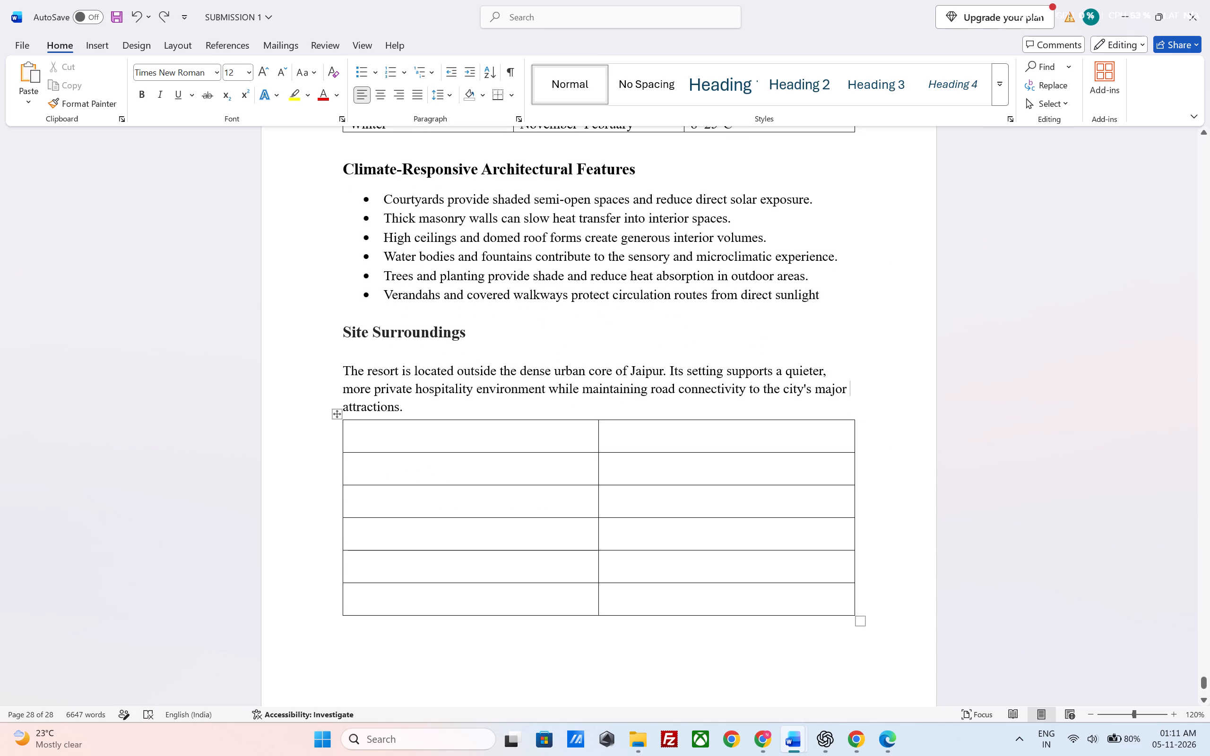
drag(842, 609, 539, 431)
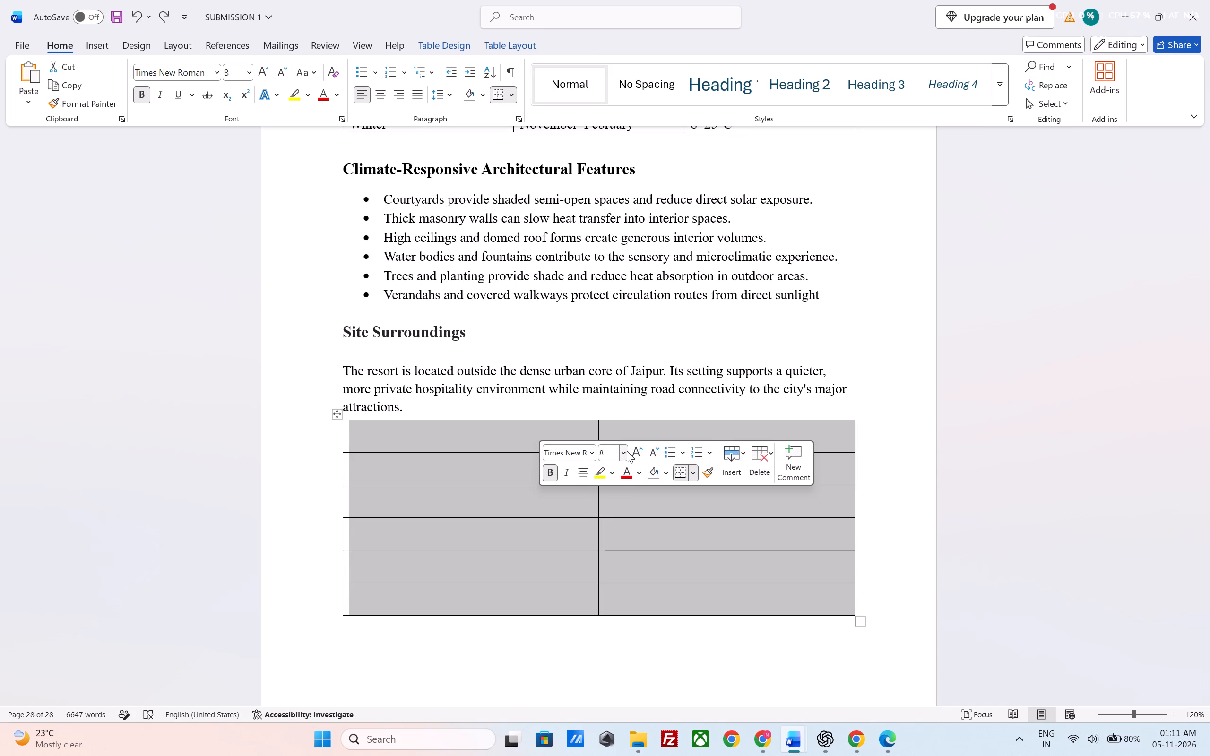
click(627, 451)
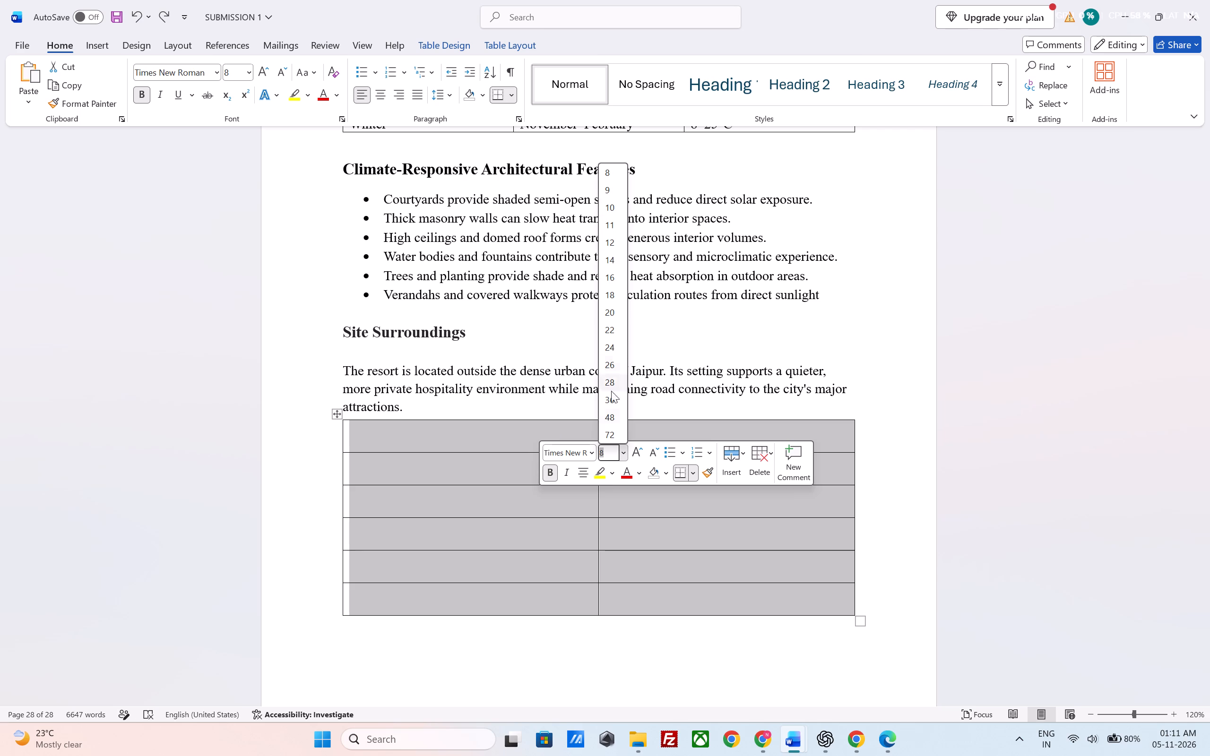
click(552, 468)
click(553, 473)
click(550, 472)
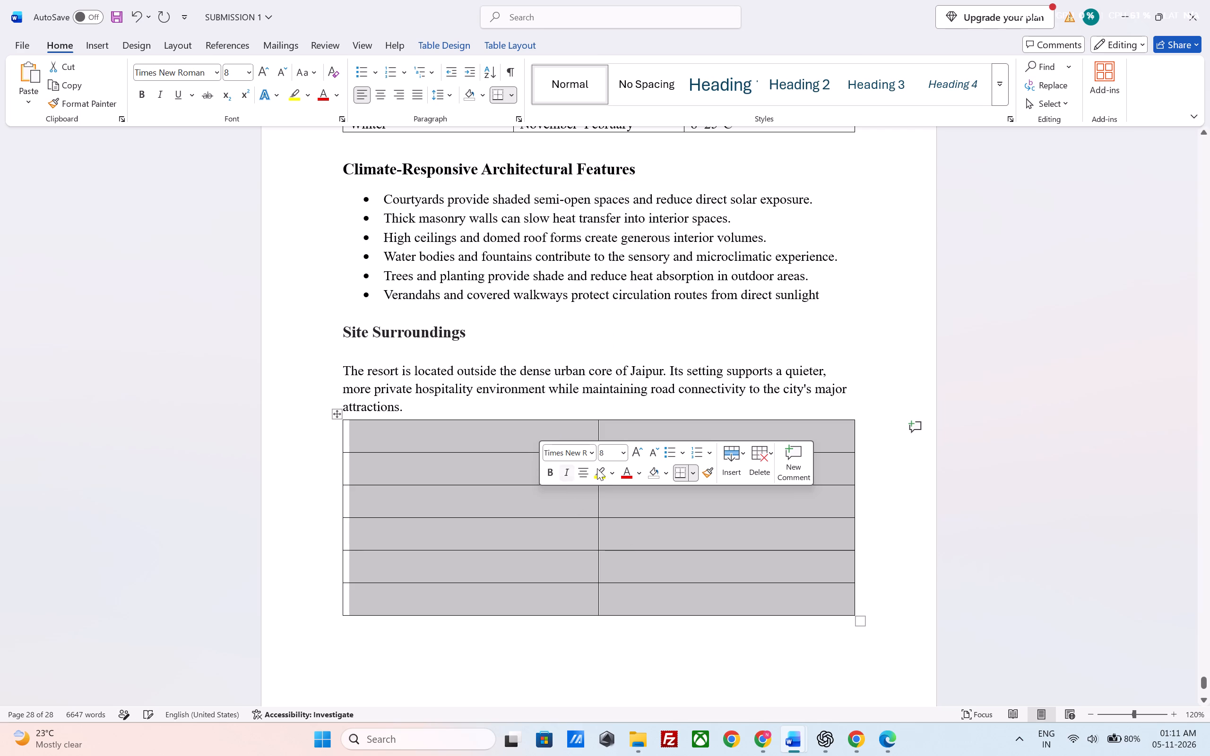
Delete the blank two-column table below the Site Surroundings paragraph.
click(938, 398)
scroll(789, 520, up, 2)
scroll(762, 503, down, 4)
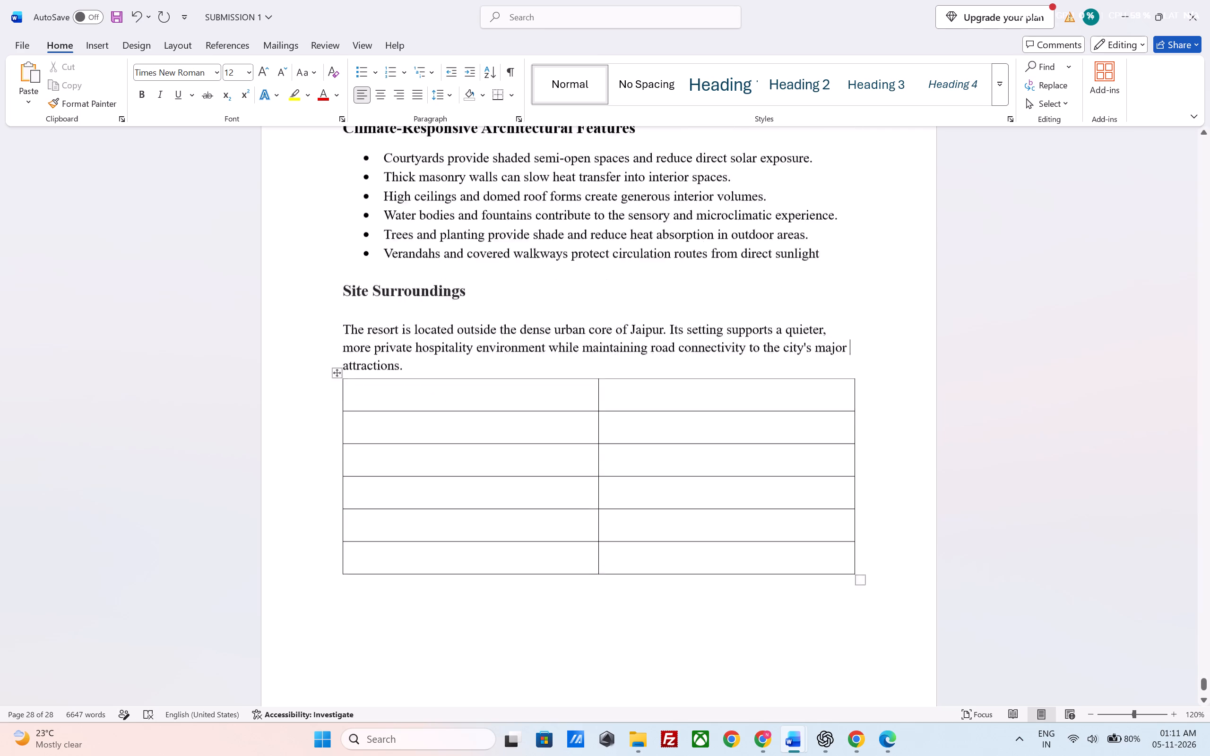
scroll(720, 467, up, 6)
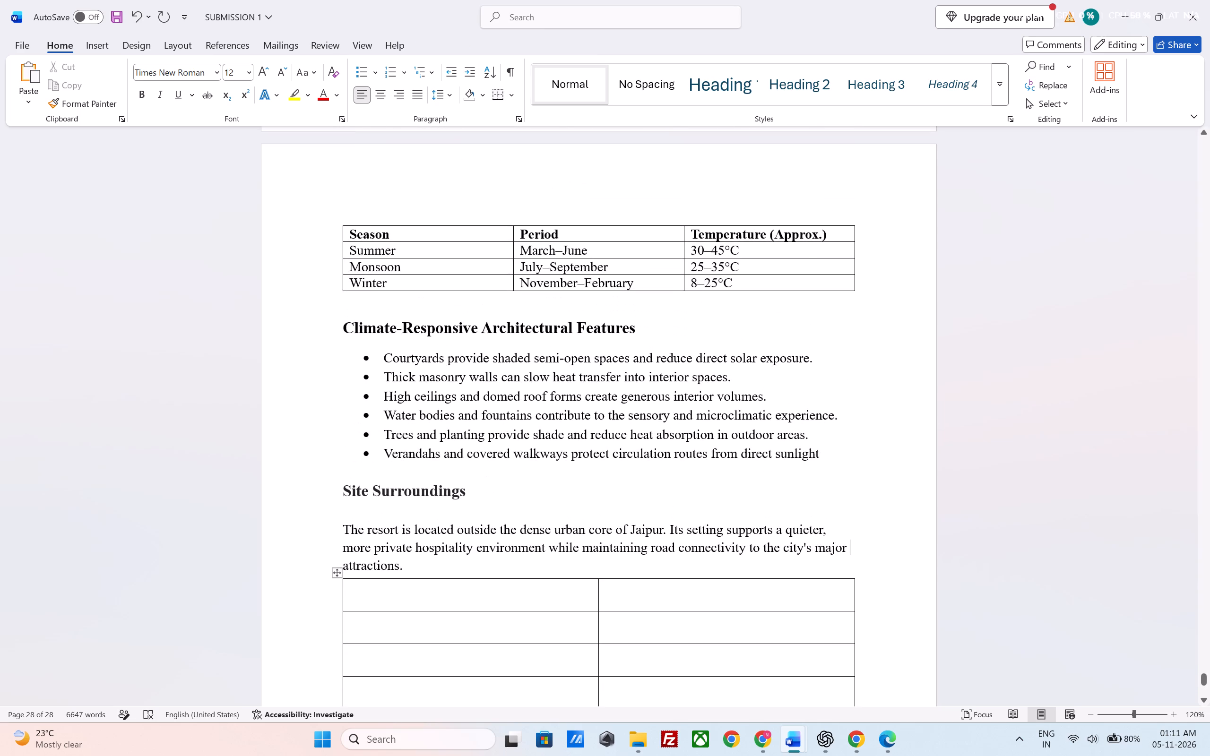
scroll(746, 494, down, 3)
right_click(861, 660)
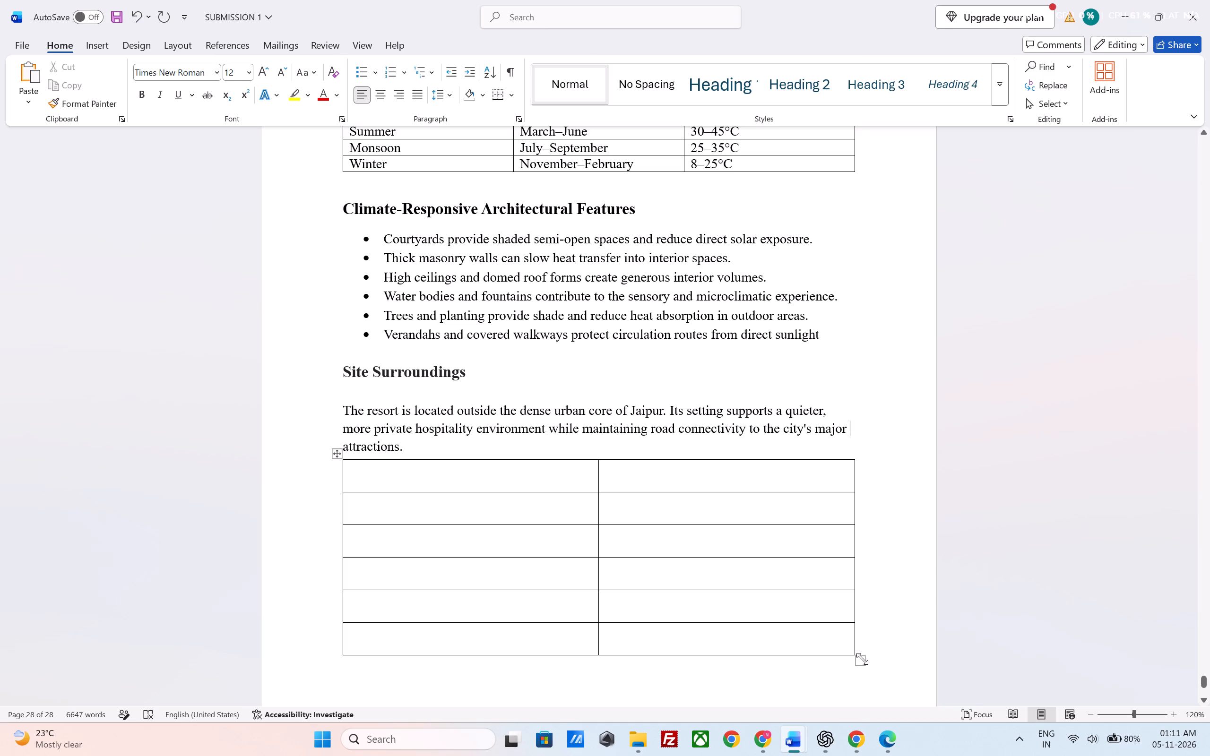
click(899, 377)
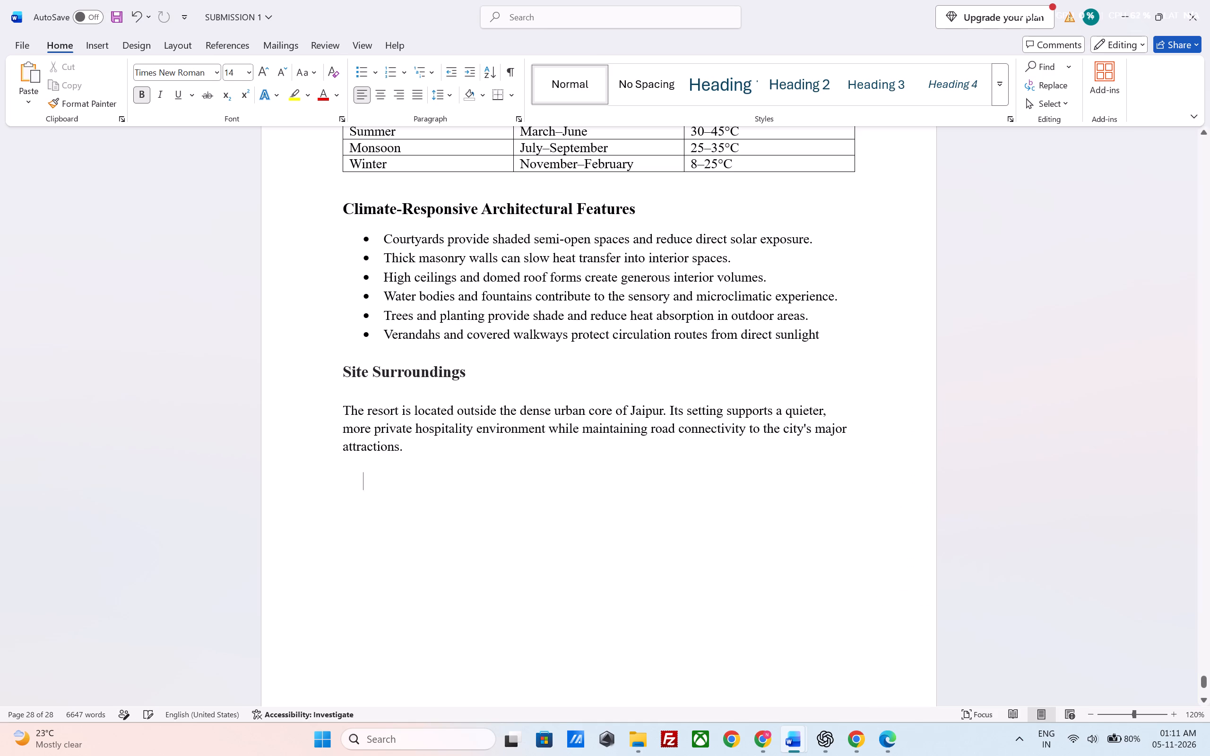
Copy the whole Season, Period and Temperature table and paste the copy below the Site Surroundings paragraph.
scroll(810, 418, up, 3)
drag(866, 290, 511, 231)
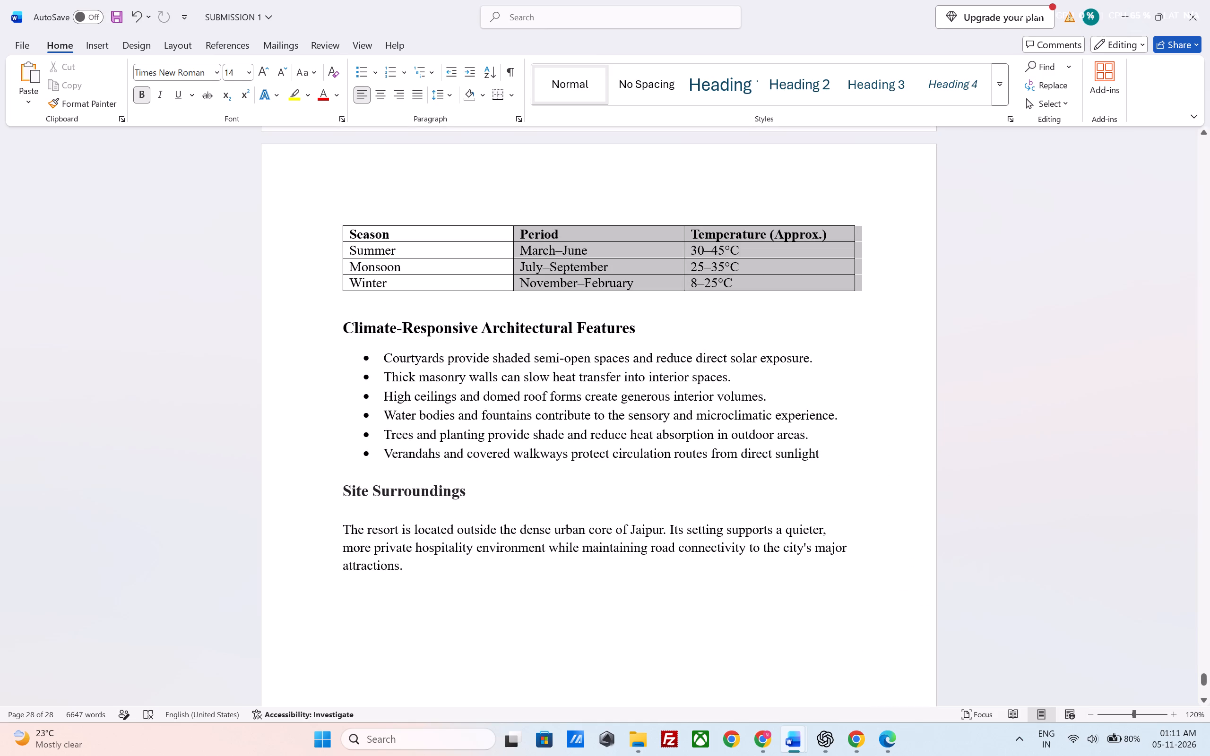
drag(511, 231, 400, 220)
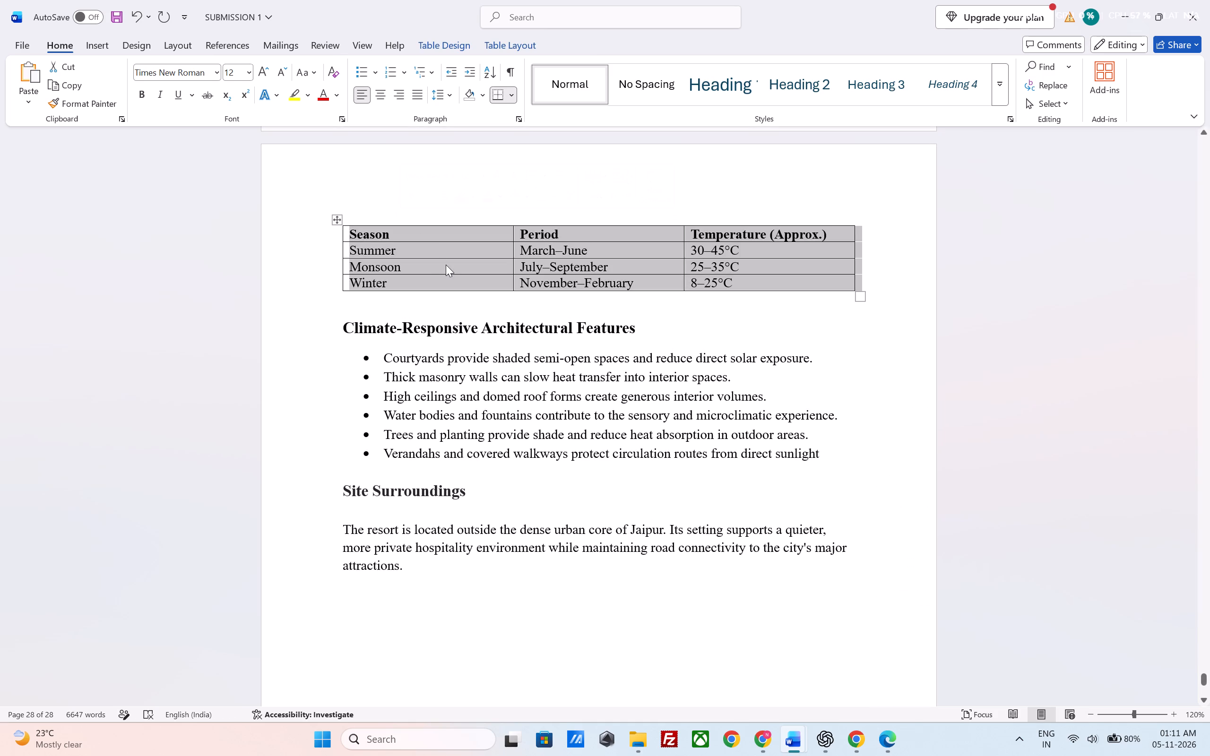
key(ctrl+c)
scroll(489, 294, down, 5)
click(484, 436)
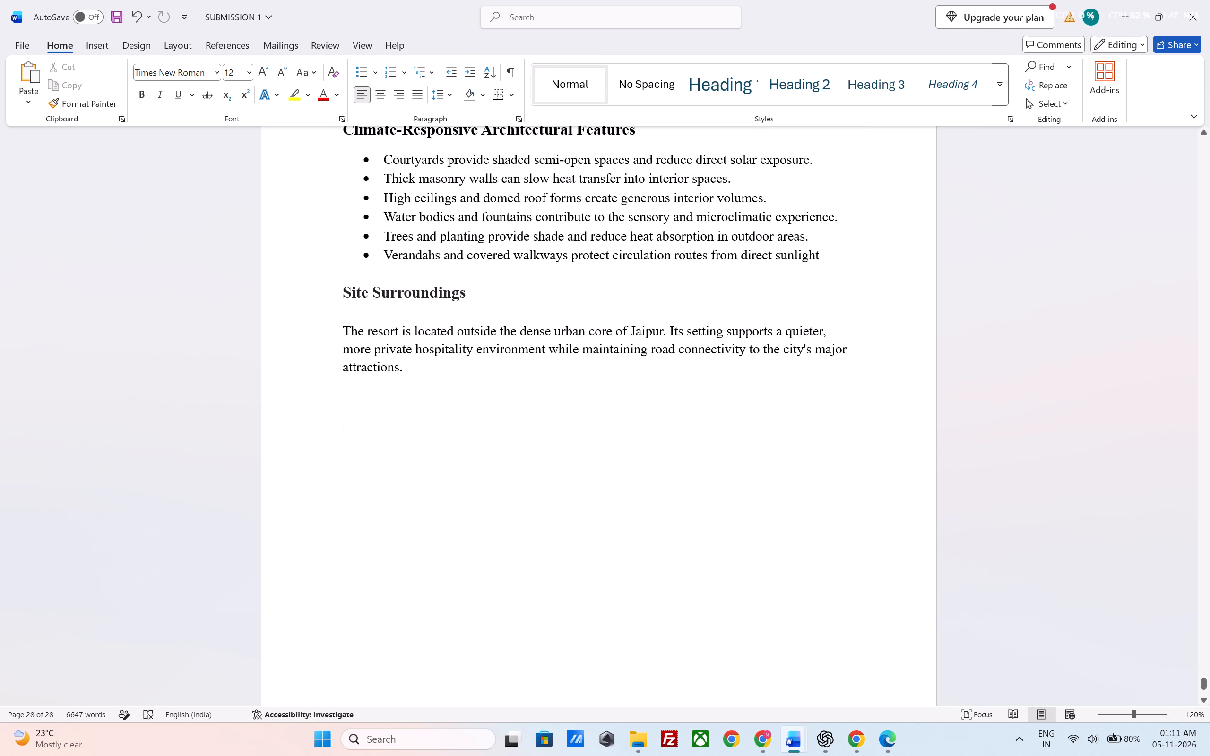
key(ctrl+v)
Clear the text from all cells of the pasted table below Site Surroundings, keeping its grid.
scroll(515, 418, up, 1)
drag(745, 520, 474, 489)
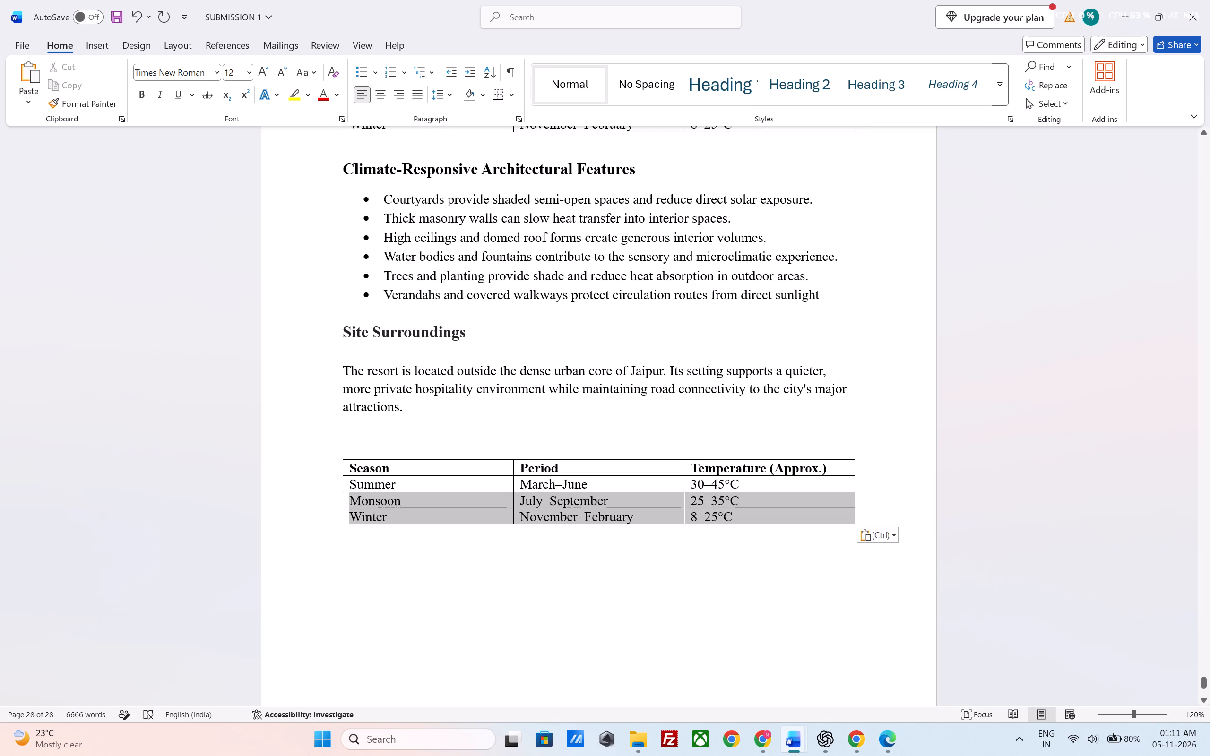
drag(474, 489, 441, 467)
key(Delete)
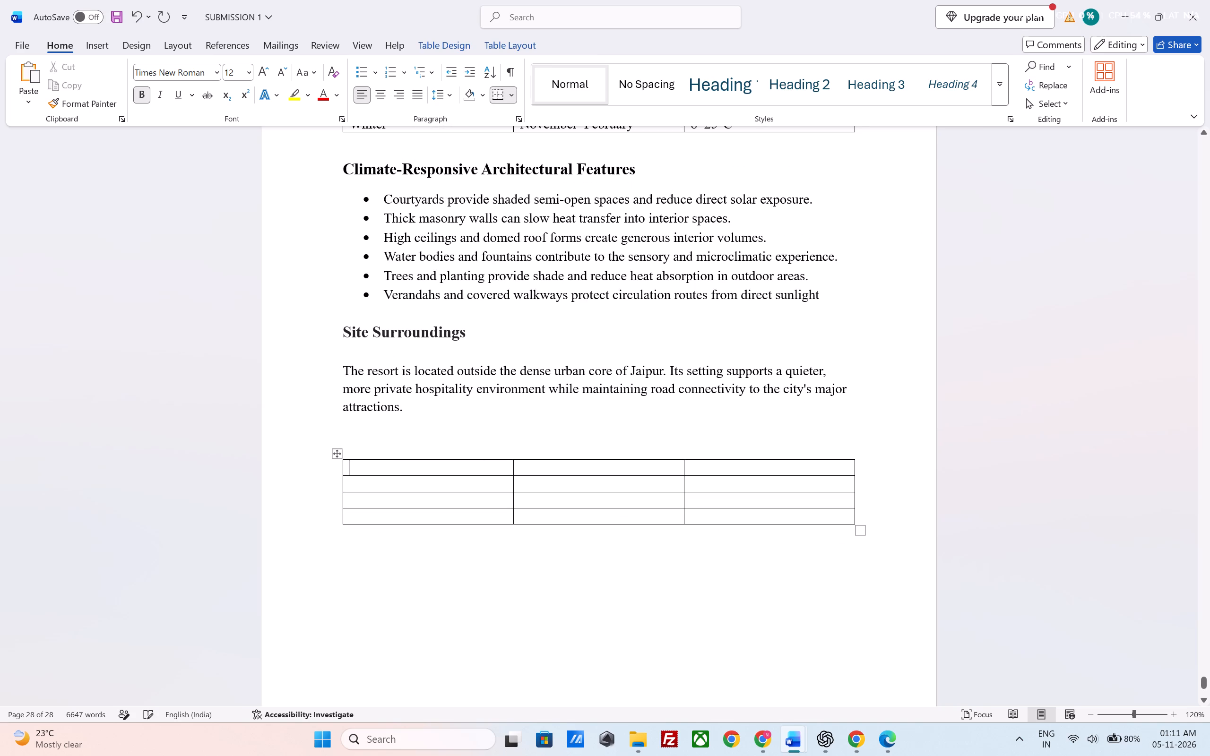
Switch to Oberoi_Rajvilas_Architectural_Case_Study and copy the nearby attraction rows from Galtaji Temple to Amber Fort with their distances.
scroll(616, 480, down, 3)
scroll(616, 480, up, 2)
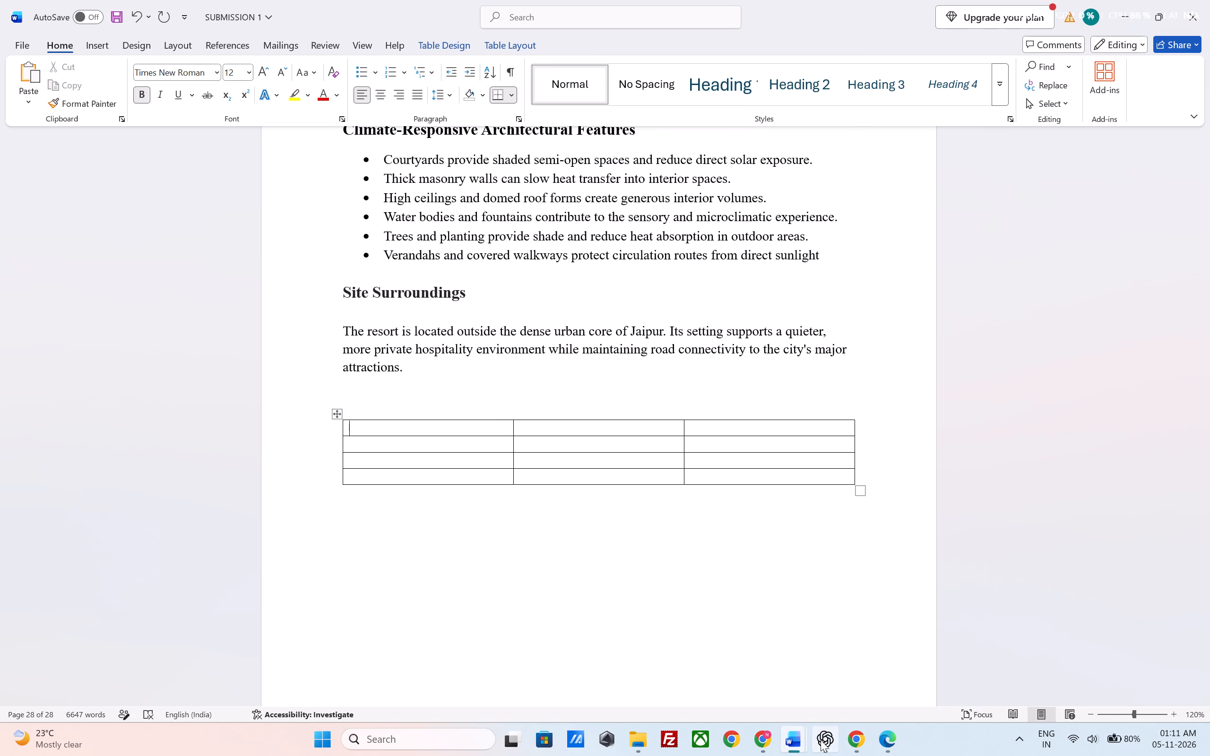
click(795, 739)
drag(834, 655, 849, 655)
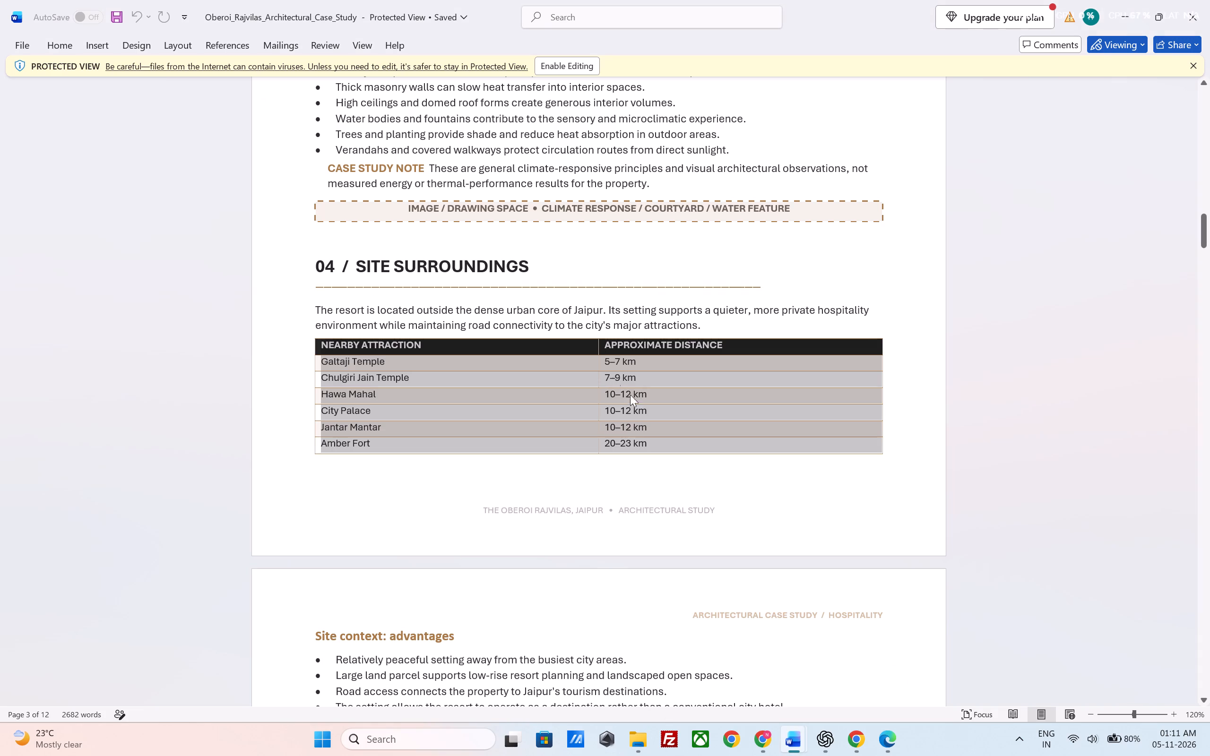
click(661, 446)
drag(659, 448, 413, 368)
key(ctrl+c)
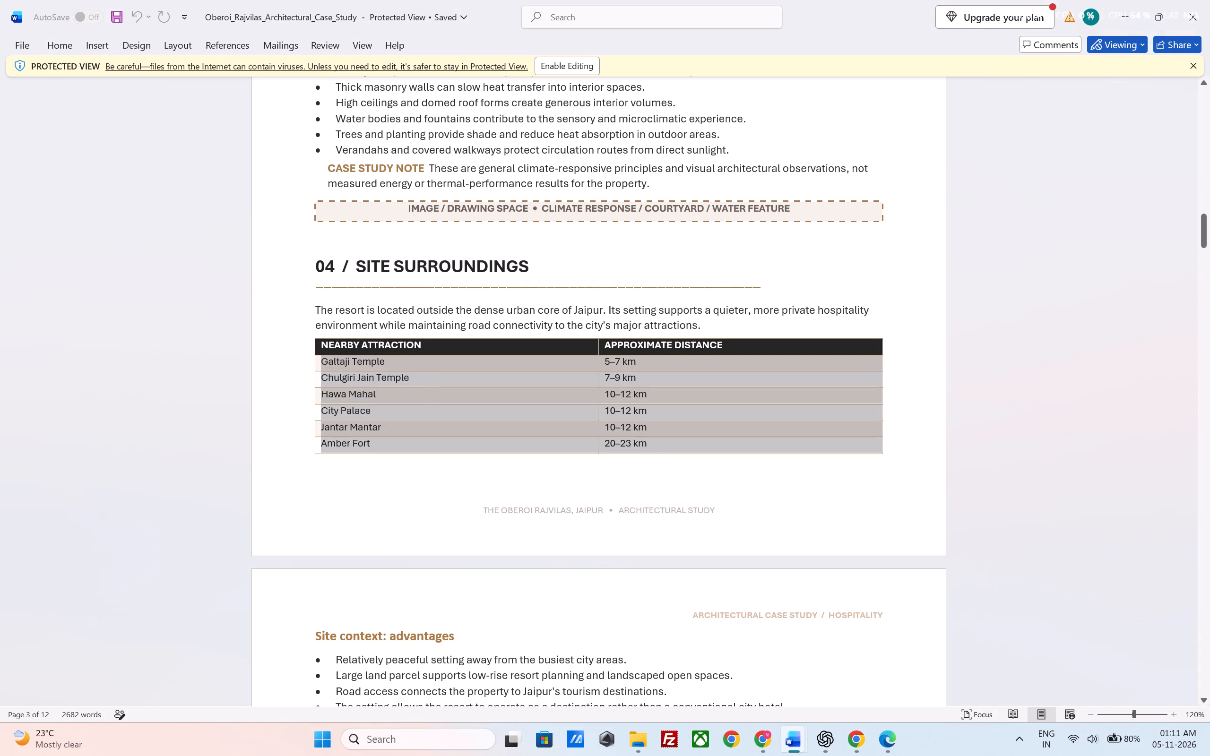
Return to SUBMISSION 1 and insert two rows below the fourth row of the blank Site Surroundings table.
click(788, 738)
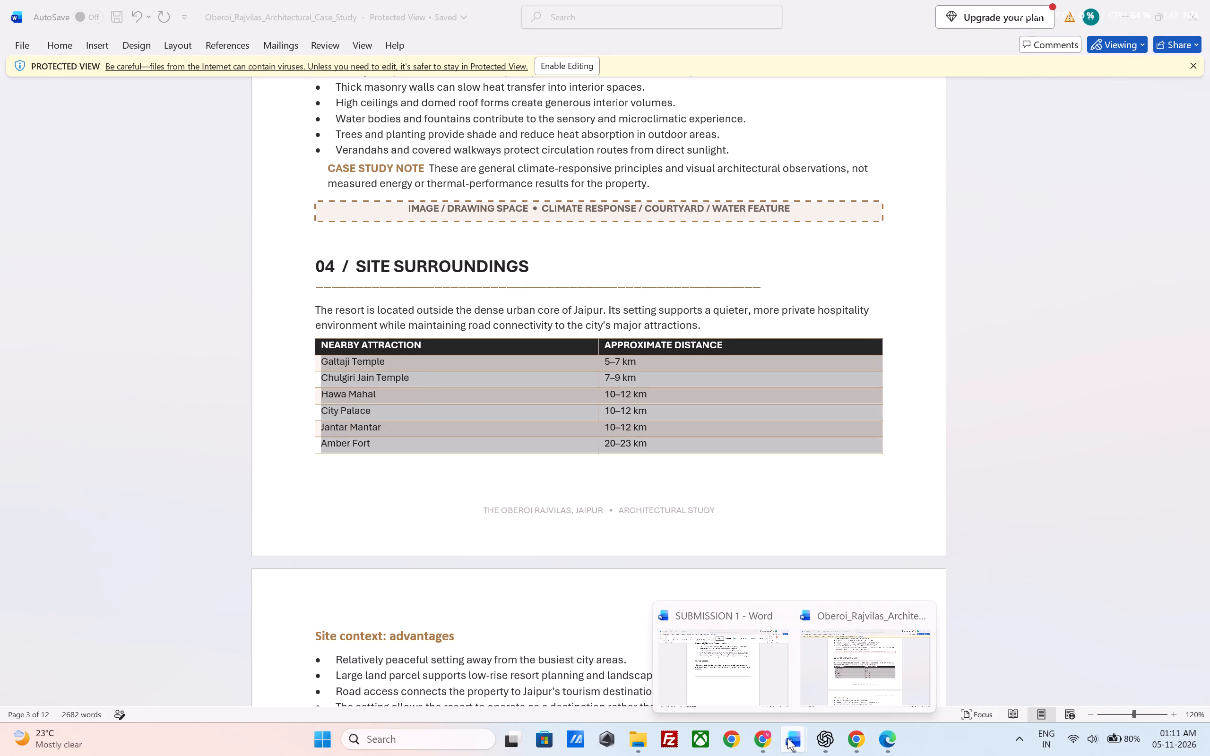
click(679, 621)
click(609, 491)
right_click(610, 480)
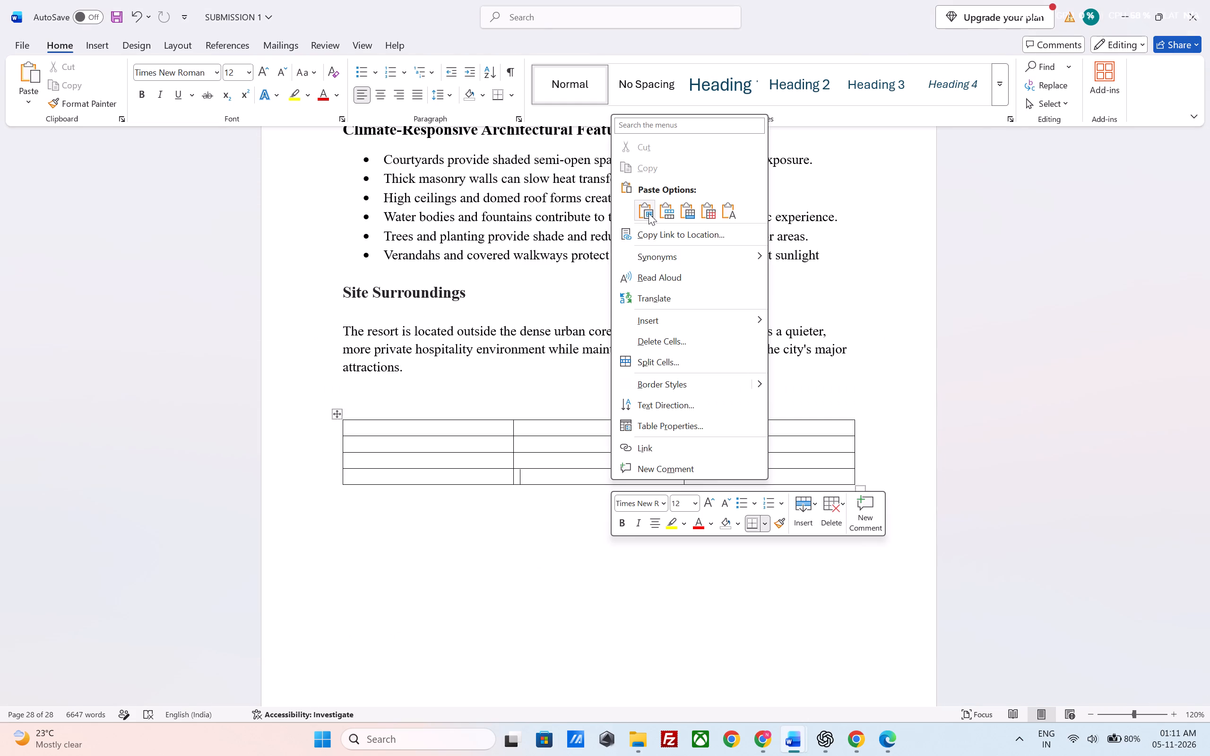
click(804, 506)
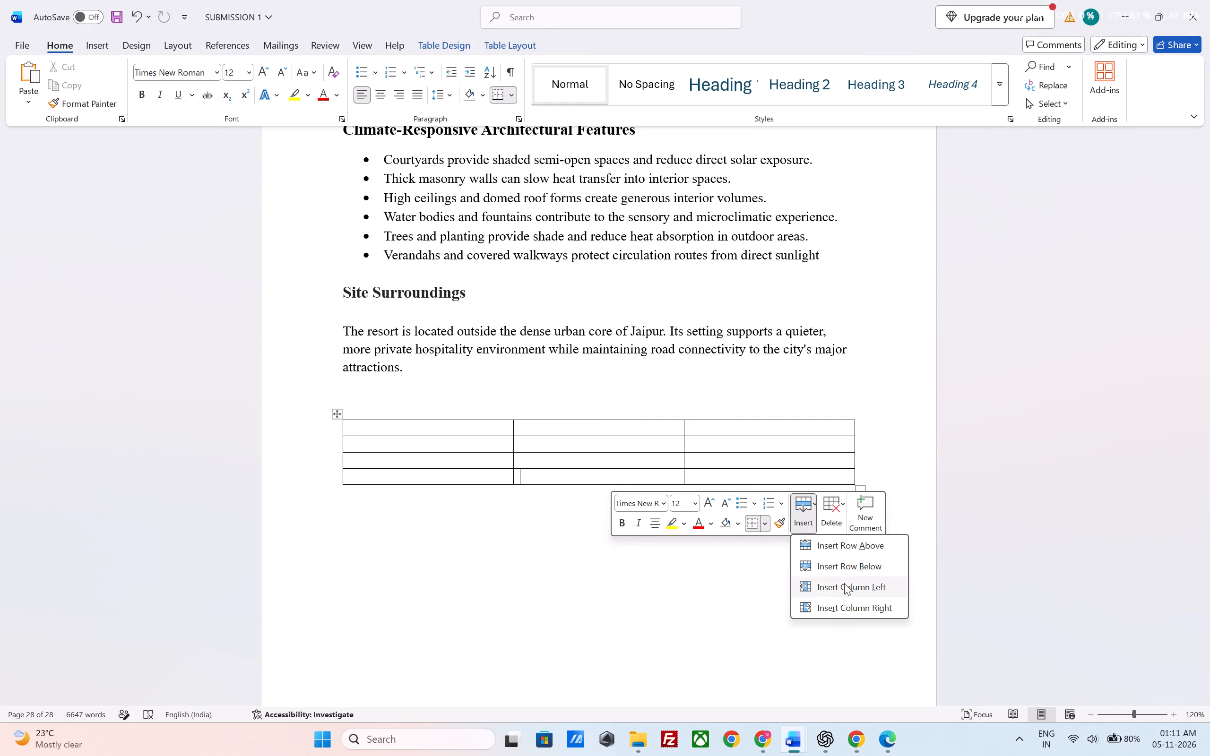
click(843, 569)
right_click(737, 478)
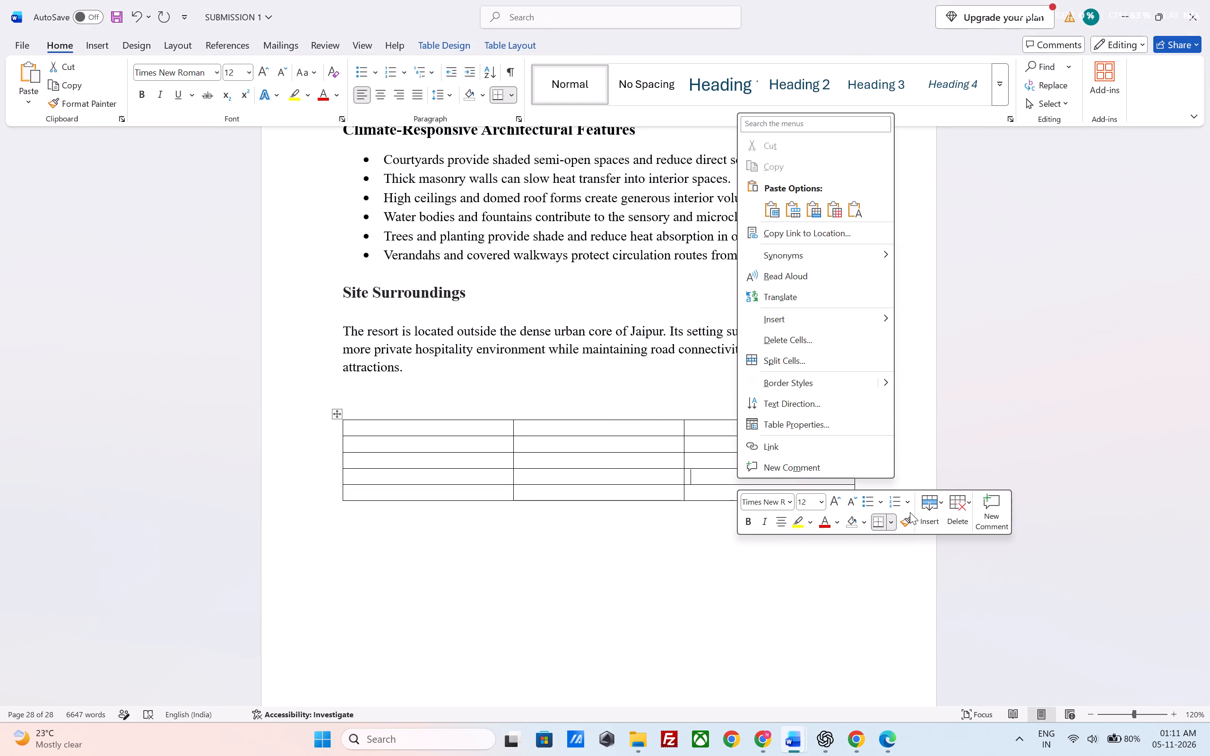
click(921, 506)
click(938, 567)
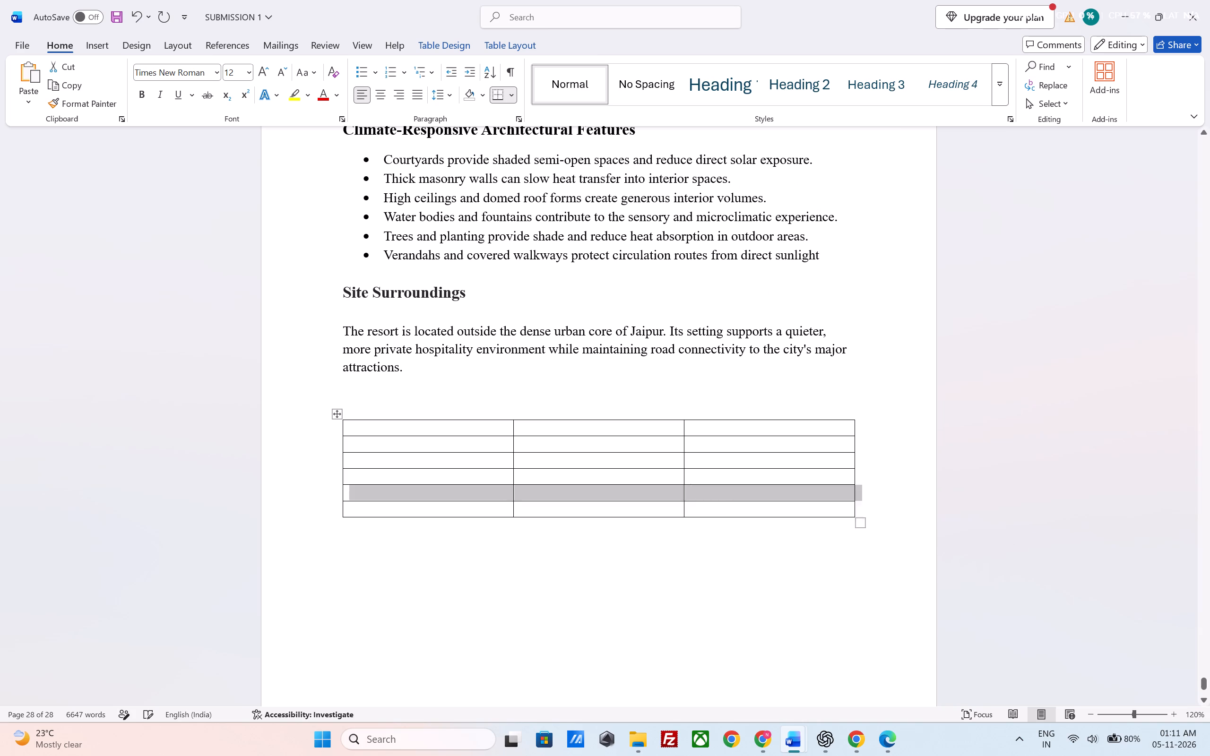
click(726, 558)
Paste the copied attraction rows over the last four rows of the Site Surroundings table.
click(710, 521)
drag(721, 512, 492, 460)
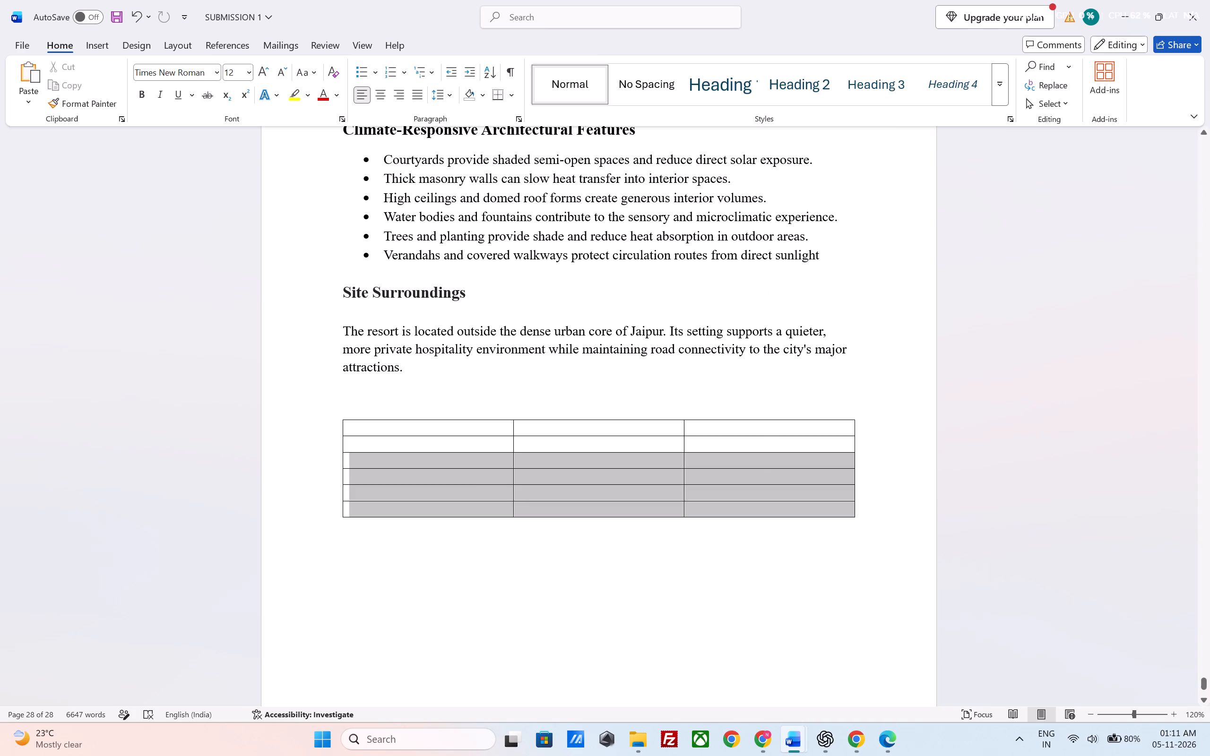
drag(492, 460, 488, 460)
key(ctrl+v)
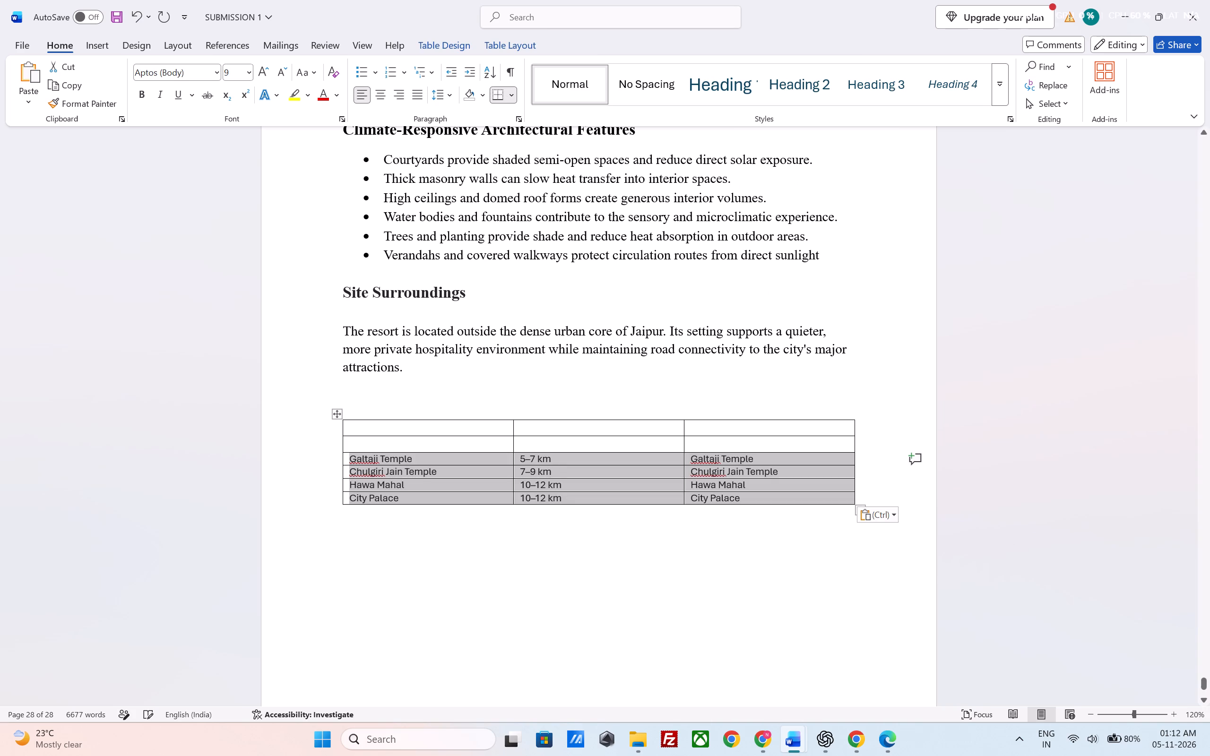
click(607, 556)
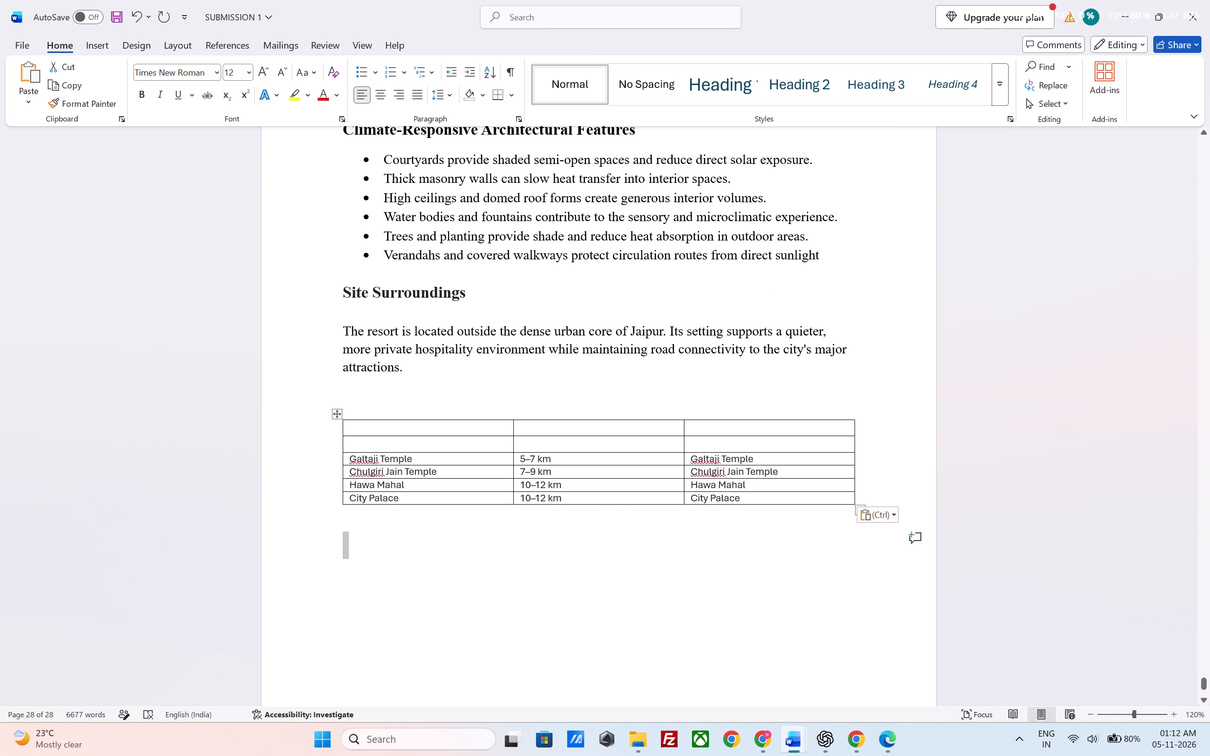
Apply the spelling suggestions in the table's first column, replacing Galtaji with Galati and Chulgiri with Chul Giri.
click(375, 458)
right_click(375, 458)
click(281, 94)
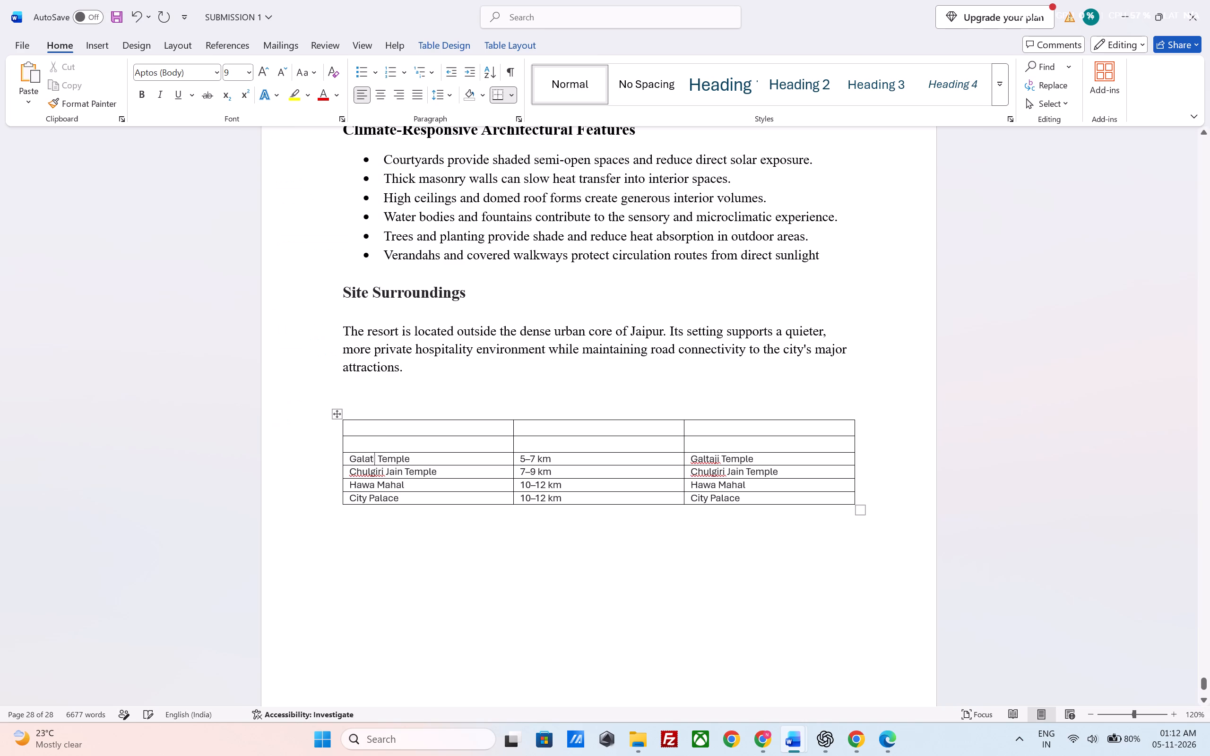
right_click(375, 476)
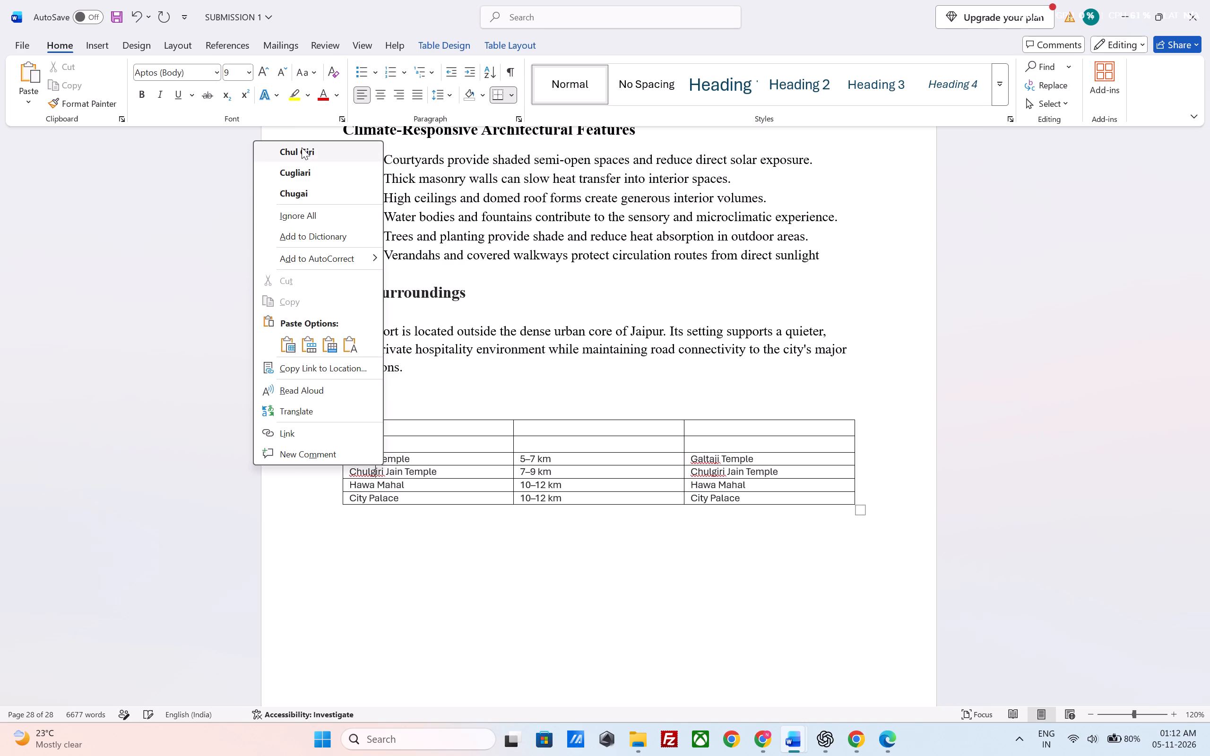